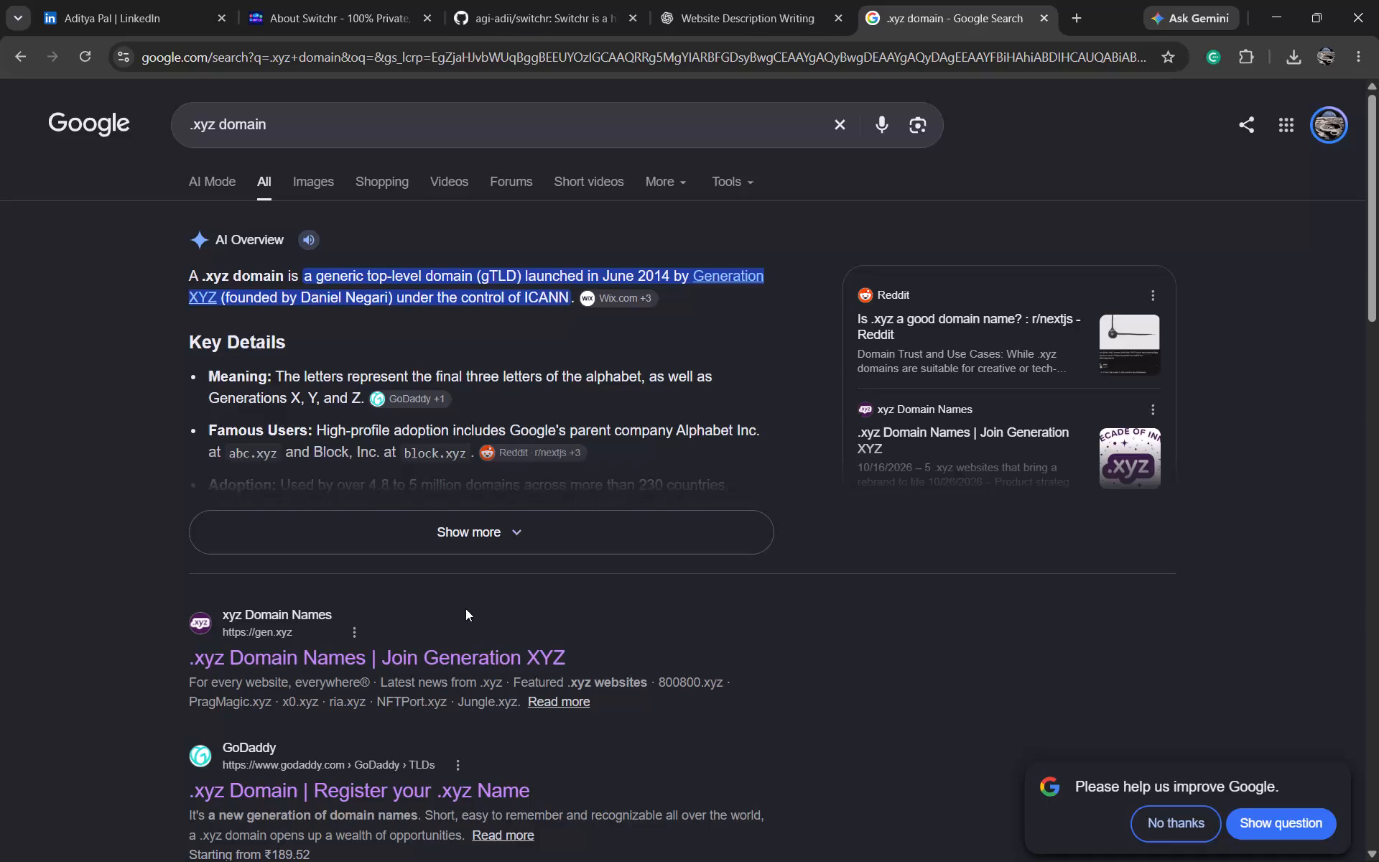
# Open the .xyz Domain Names site (gen.xyz) from the search results and complete its human verification check.
pyautogui.scroll(-1, 513, 740)
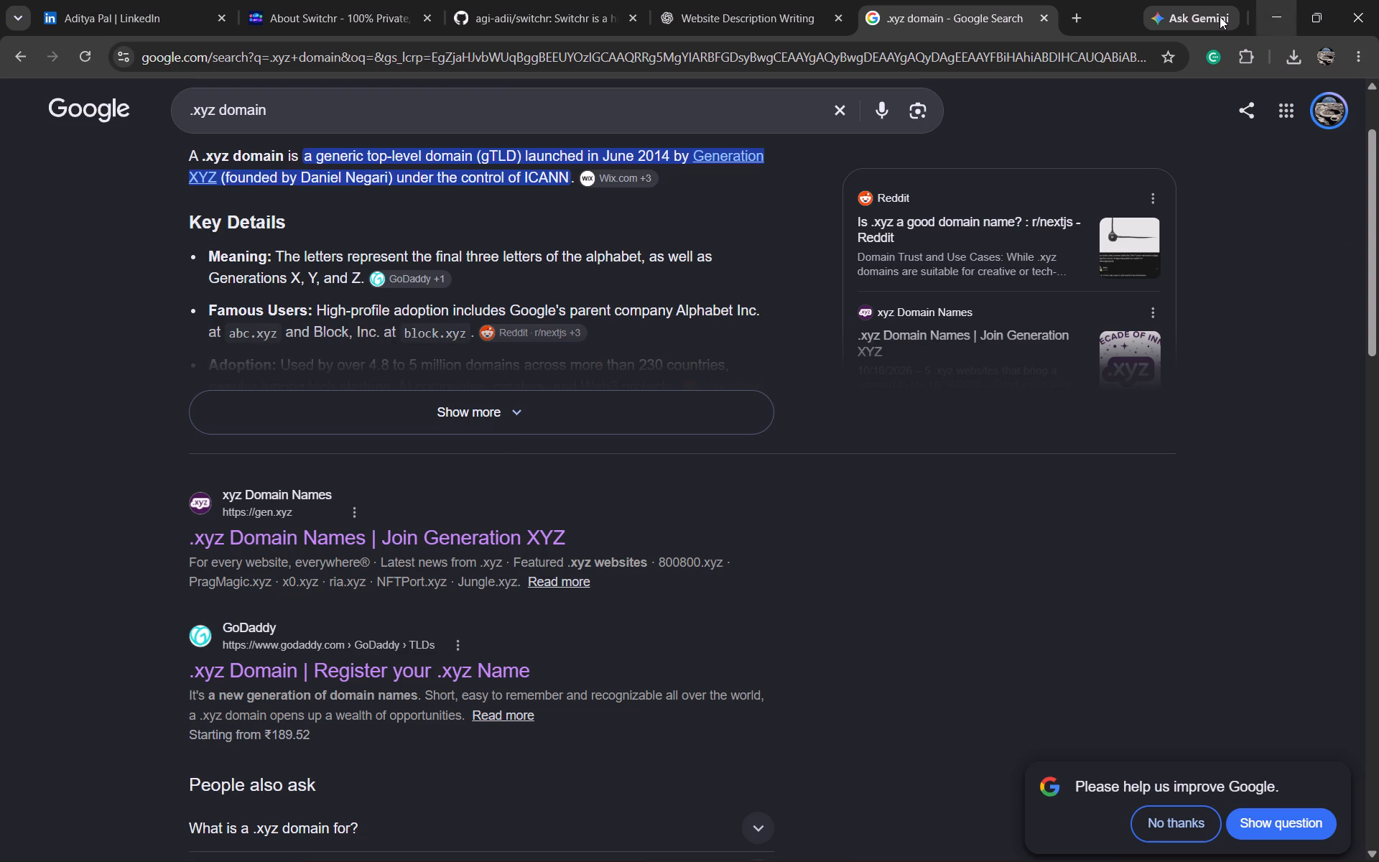
pyautogui.click(506, 560)
pyautogui.click(512, 547)
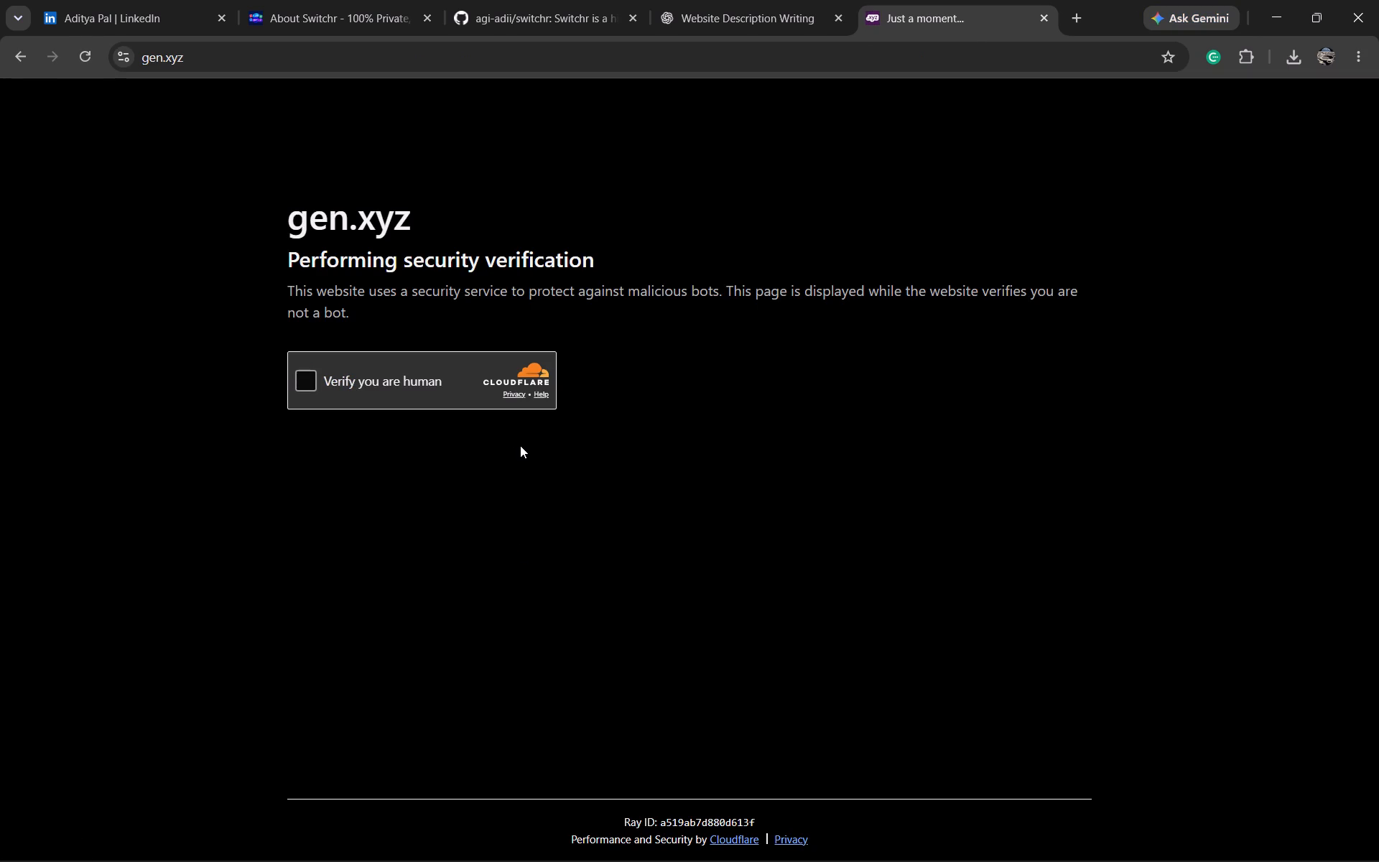
pyautogui.click(305, 374)
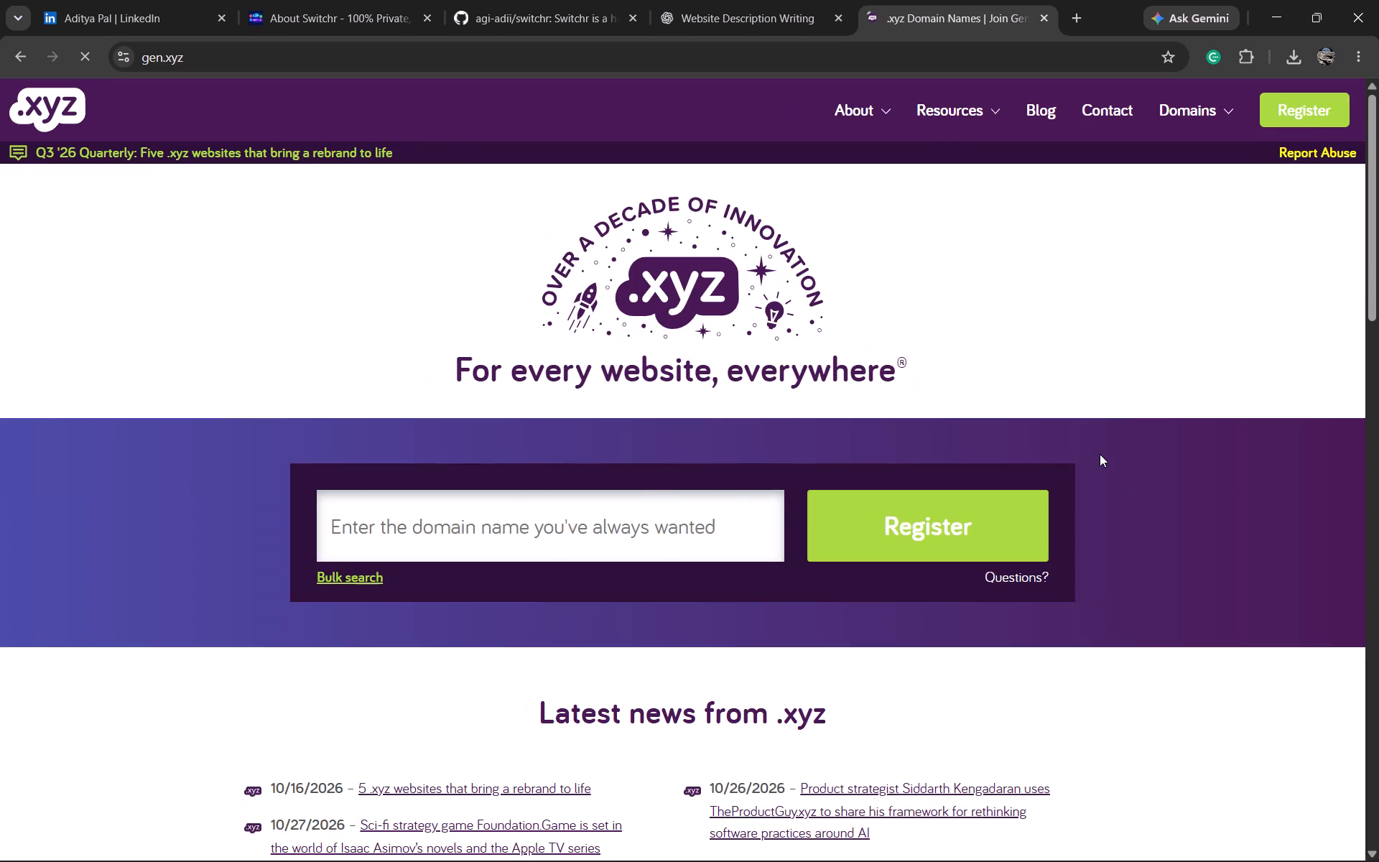
# Search for the domain switch.xyz on the registration site and review the result and recommended alternatives.
pyautogui.click(725, 527)
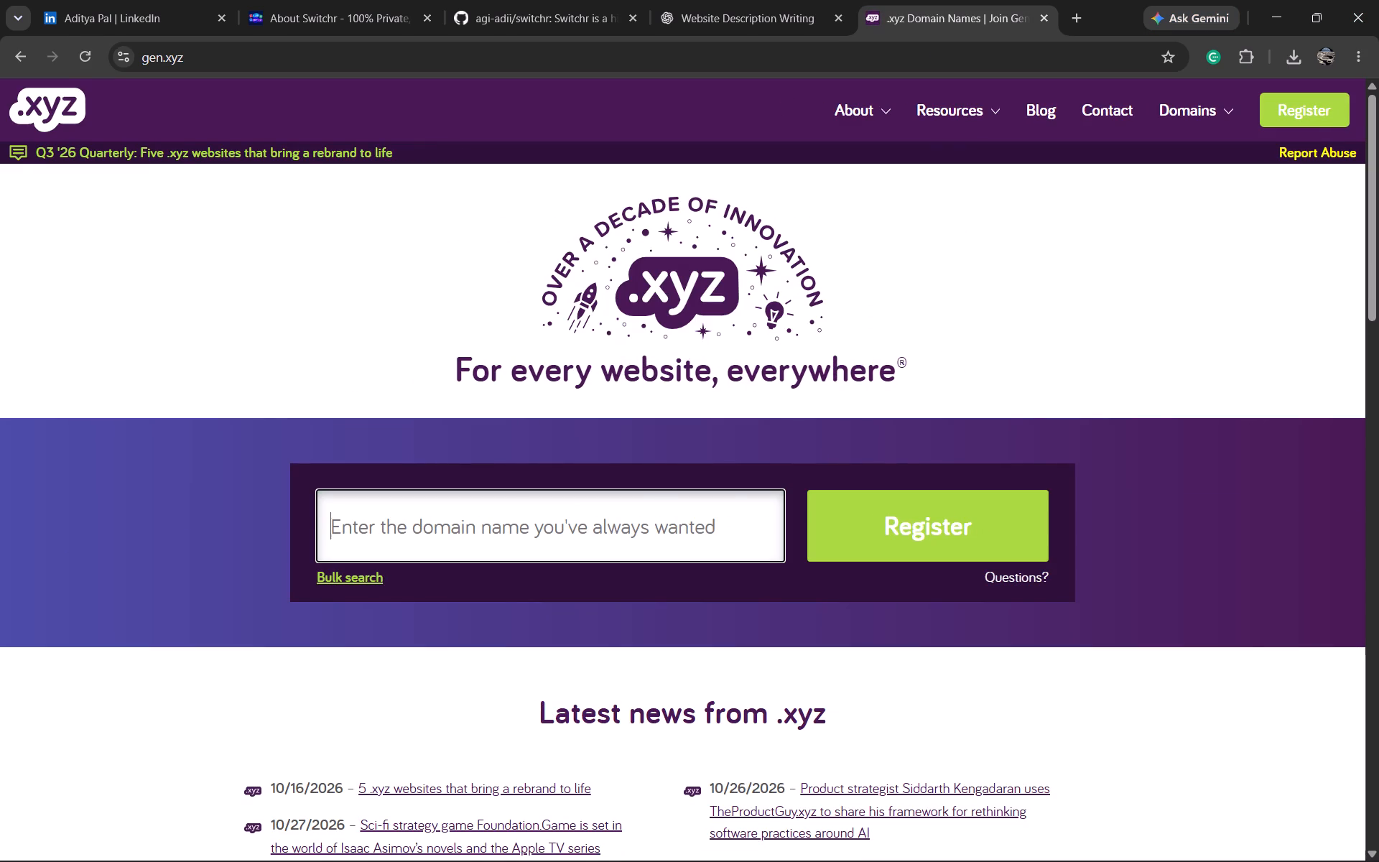
pyautogui.write('switch')
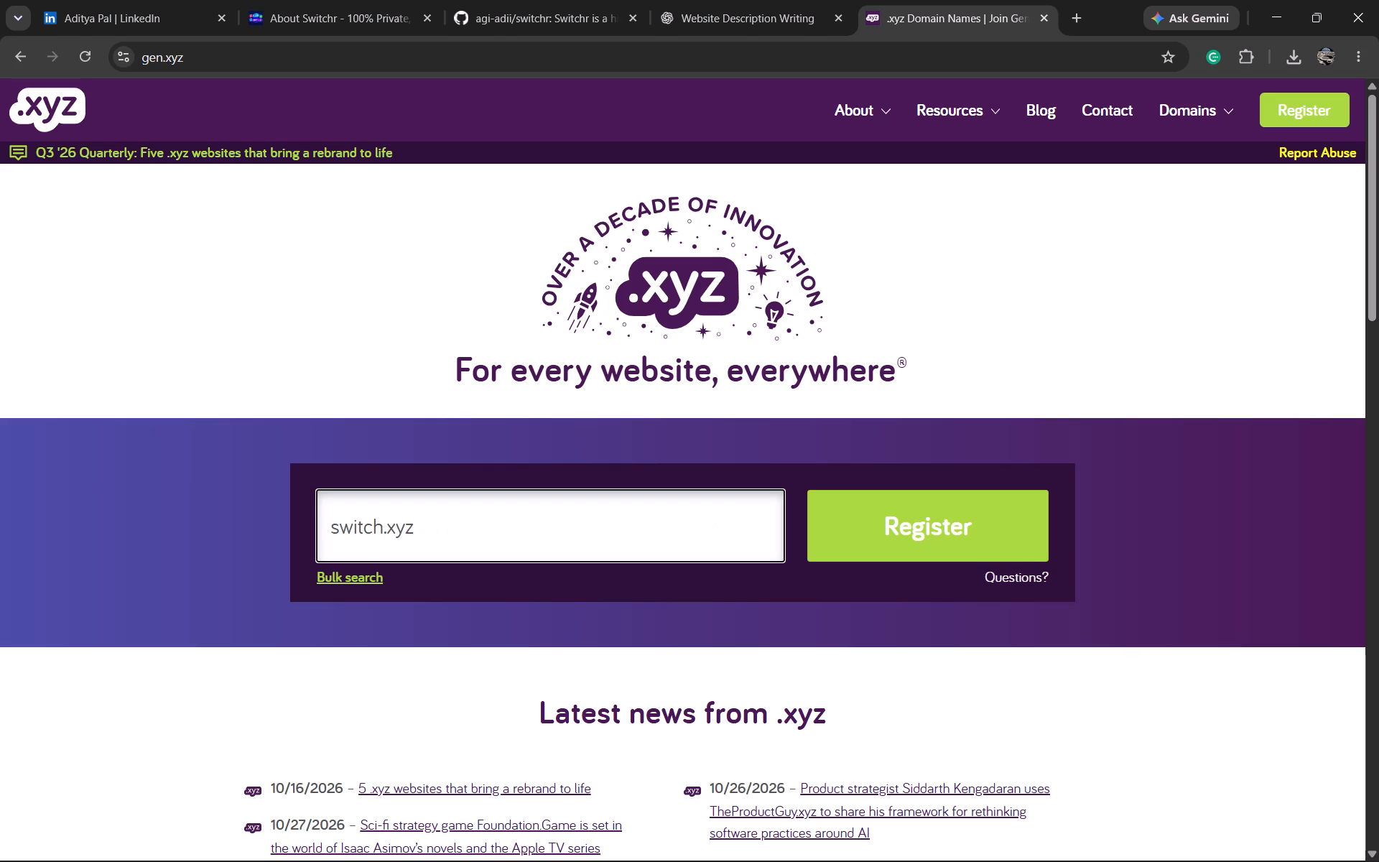
pyautogui.click(902, 505)
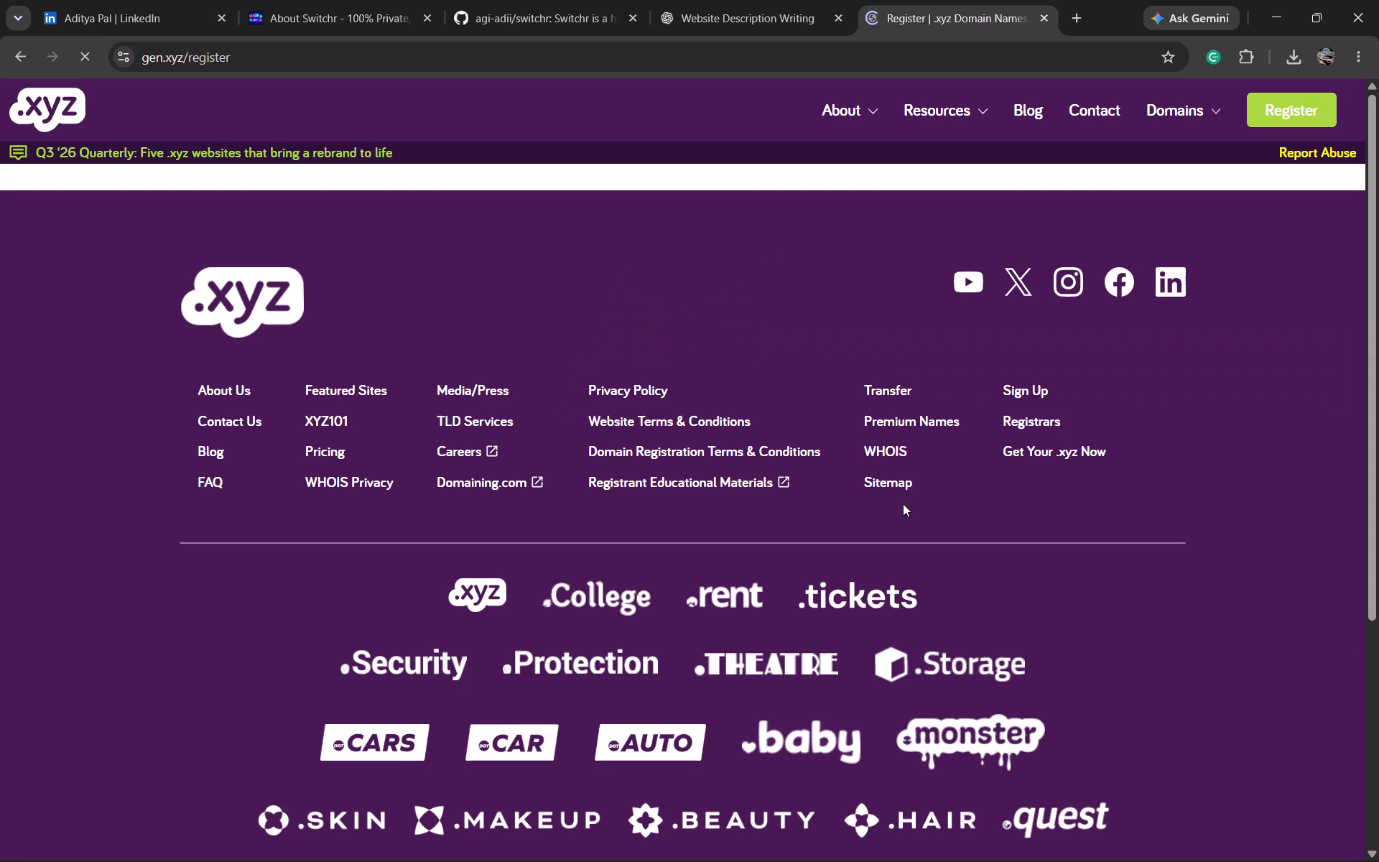
pyautogui.scroll(3, 403, 289)
pyautogui.scroll(-3, 403, 289)
pyautogui.scroll(5, 403, 289)
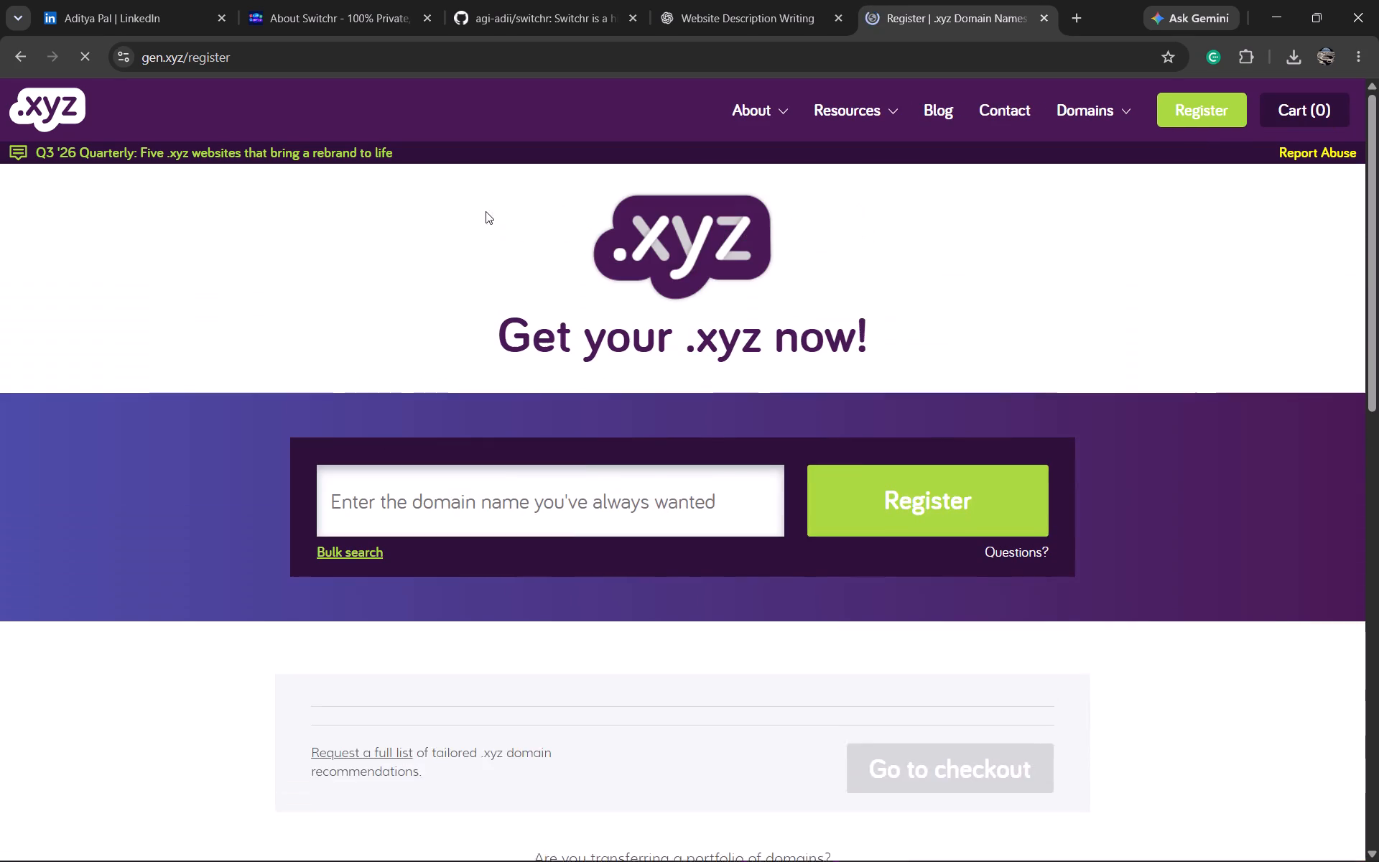
pyautogui.scroll(-2, 585, 491)
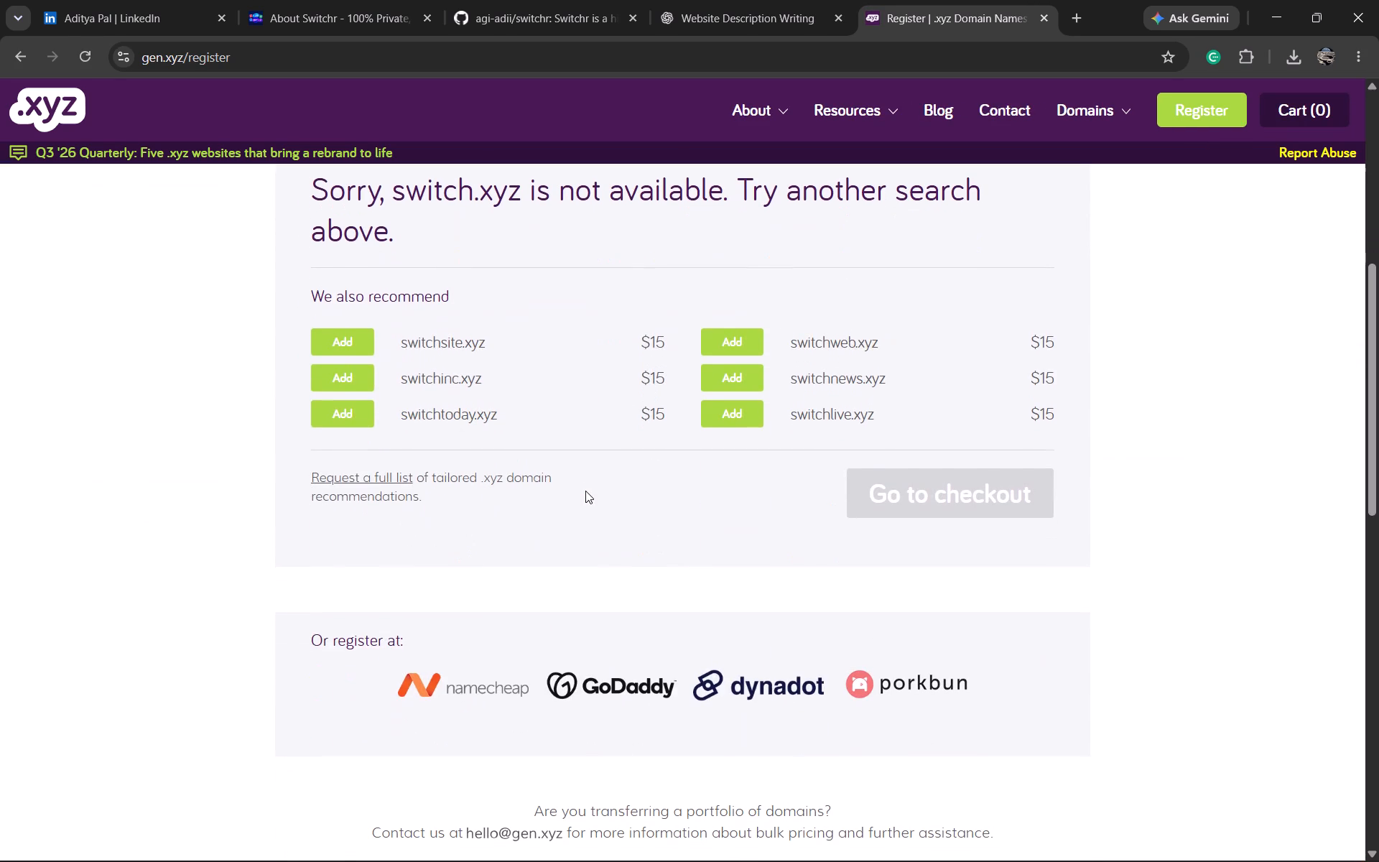
pyautogui.scroll(1, 585, 491)
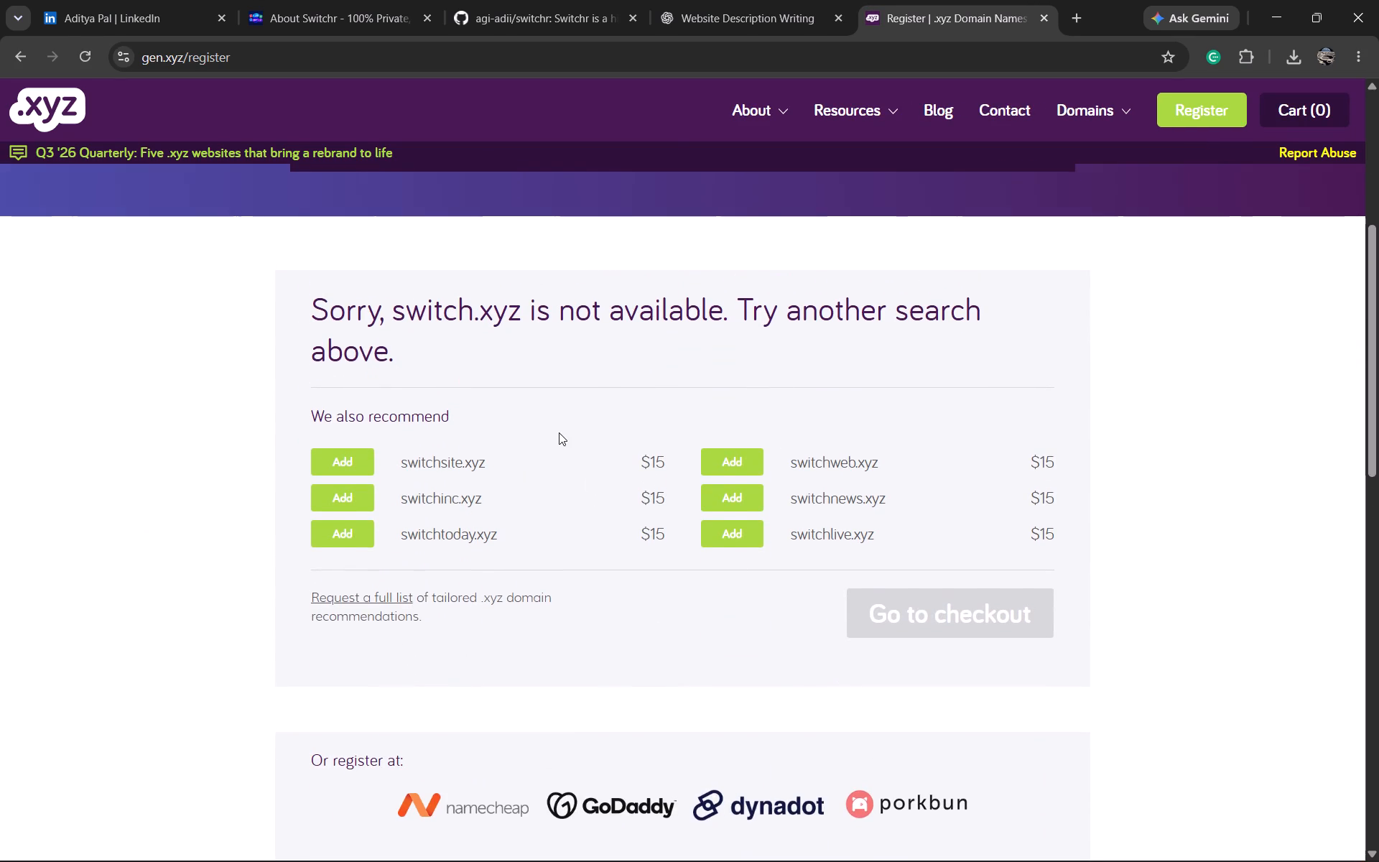
pyautogui.scroll(1, 559, 432)
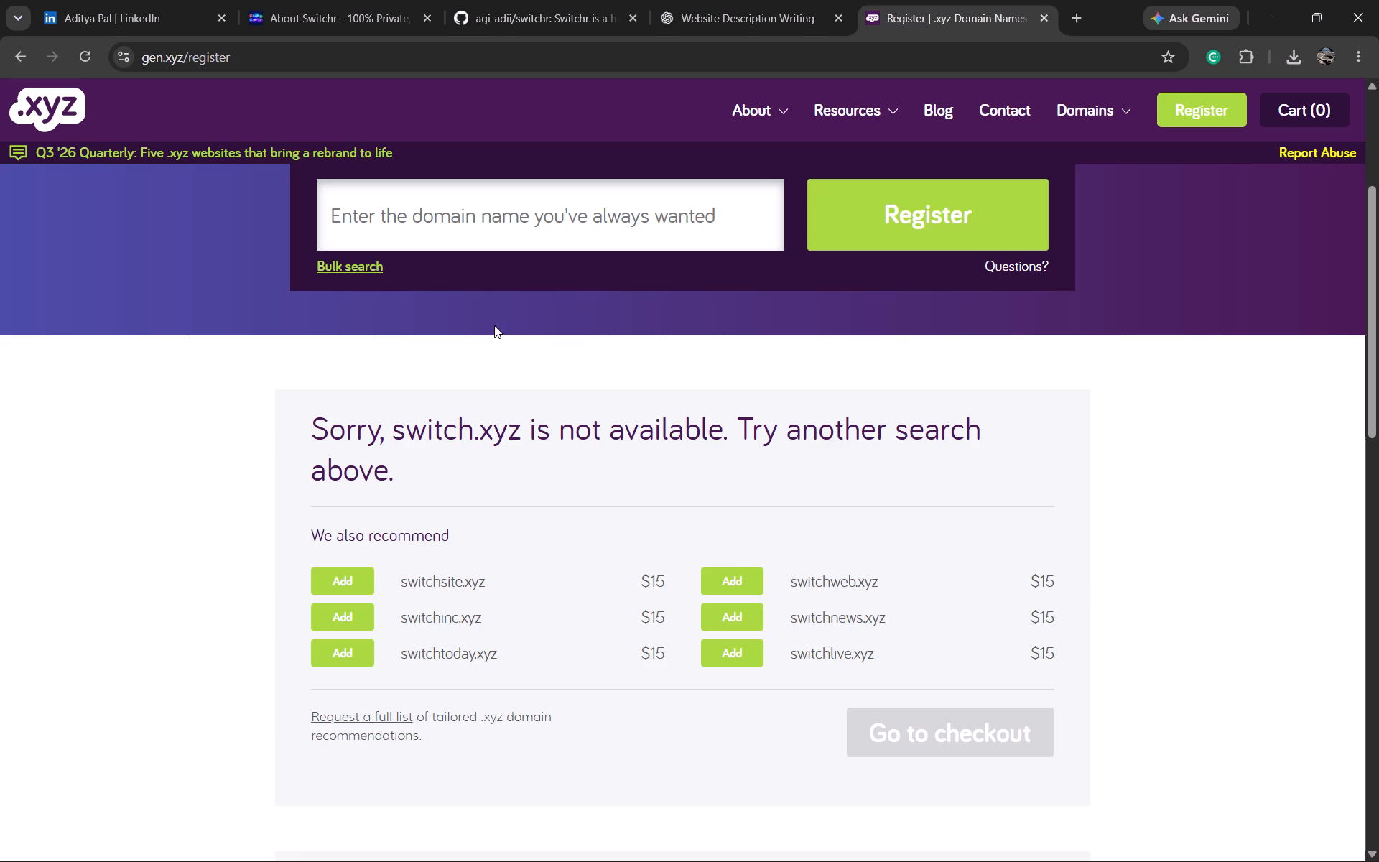
pyautogui.scroll(3, 456, 236)
pyautogui.scroll(-2, 488, 303)
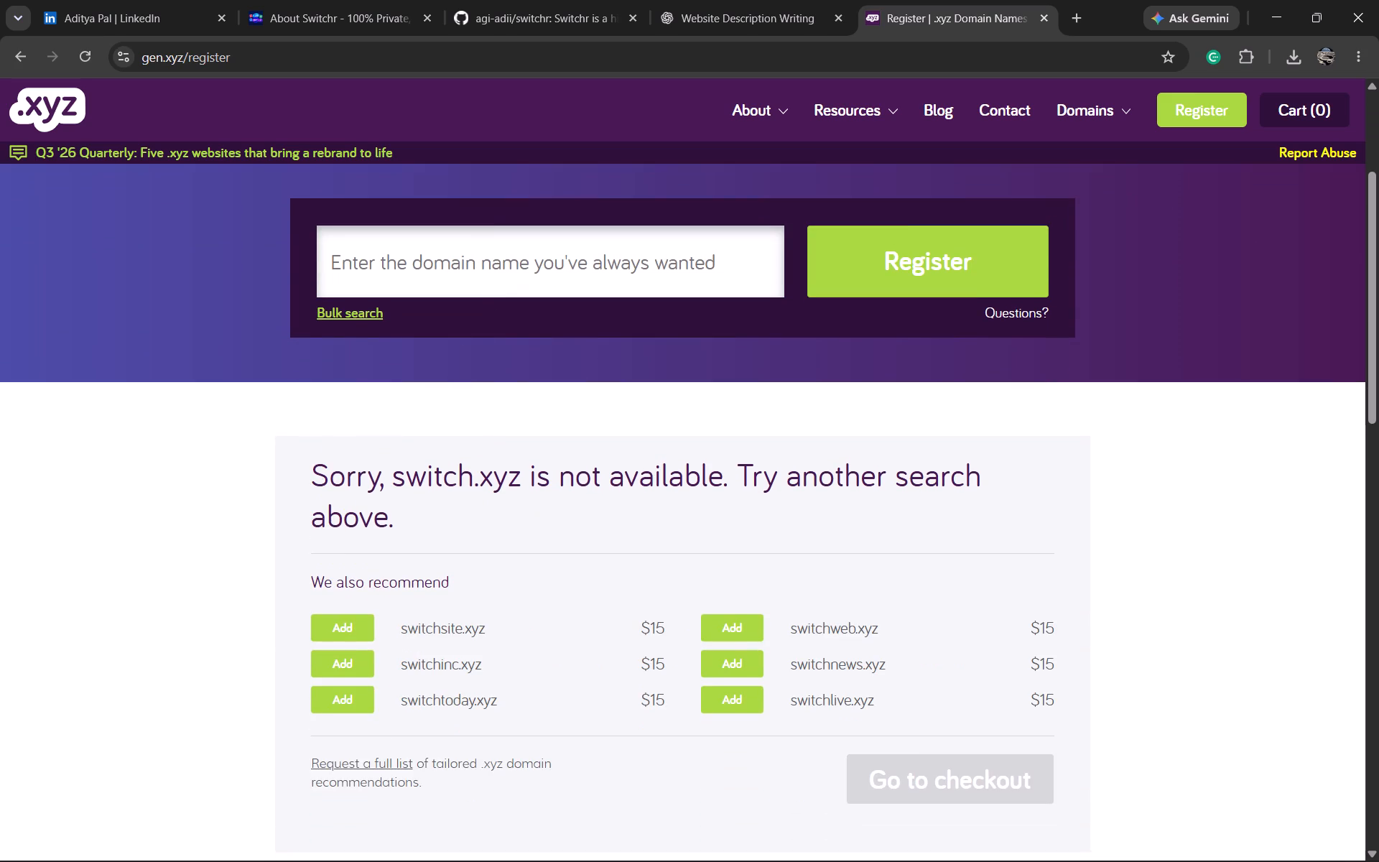
pyautogui.scroll(-2, 542, 581)
pyautogui.scroll(3, 543, 581)
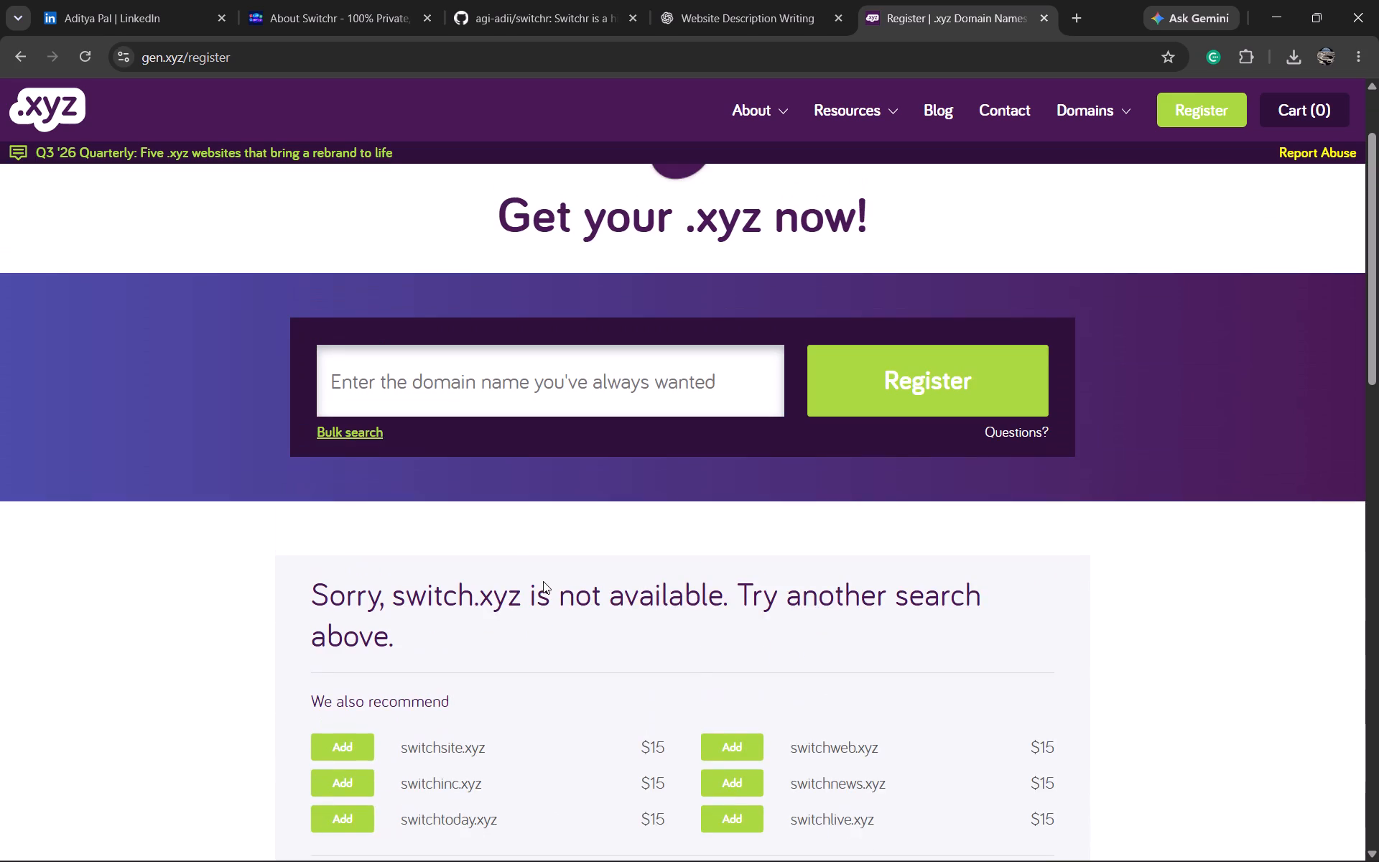
pyautogui.click(511, 388)
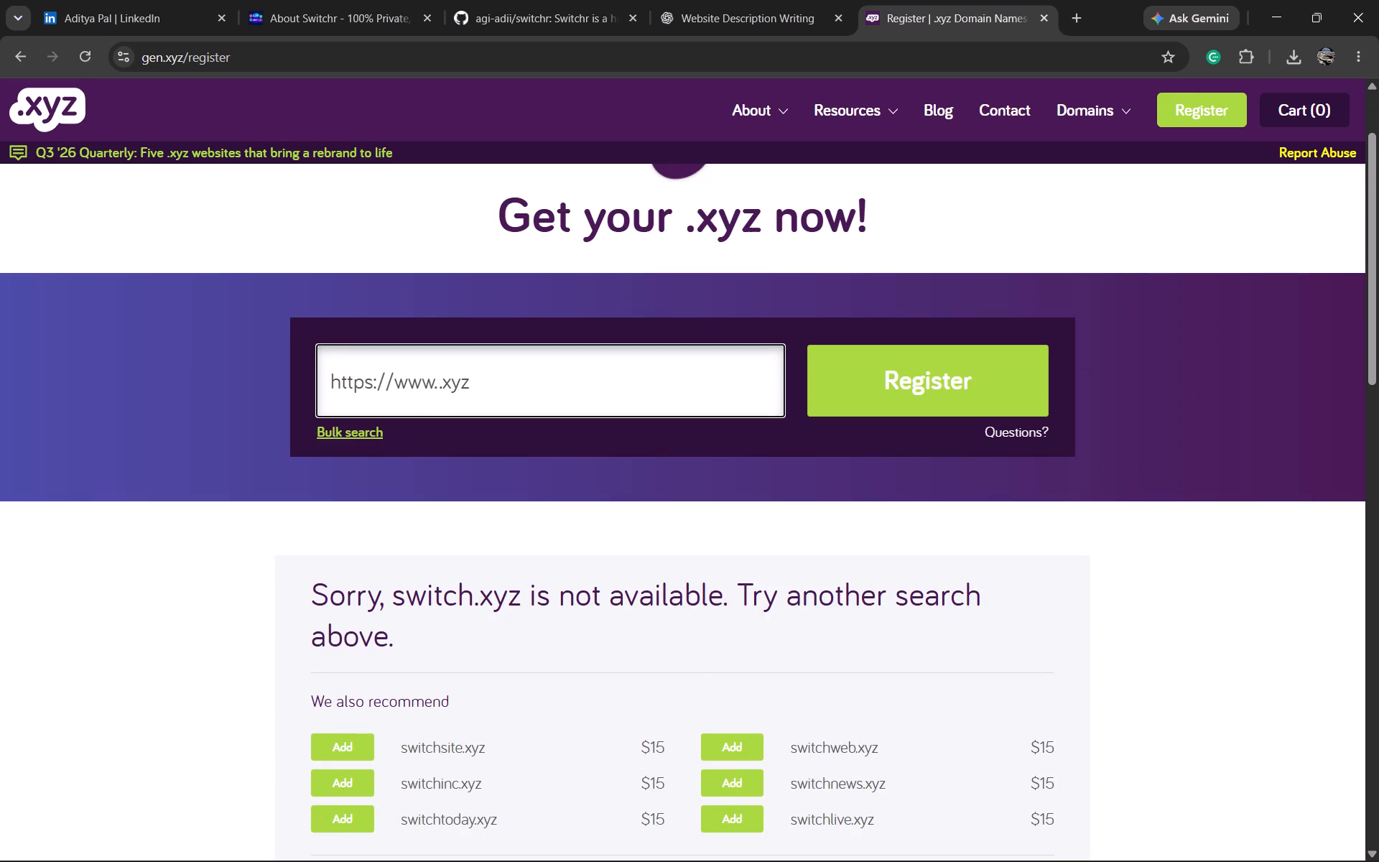
pyautogui.press('s')
pyautogui.write('witchr')
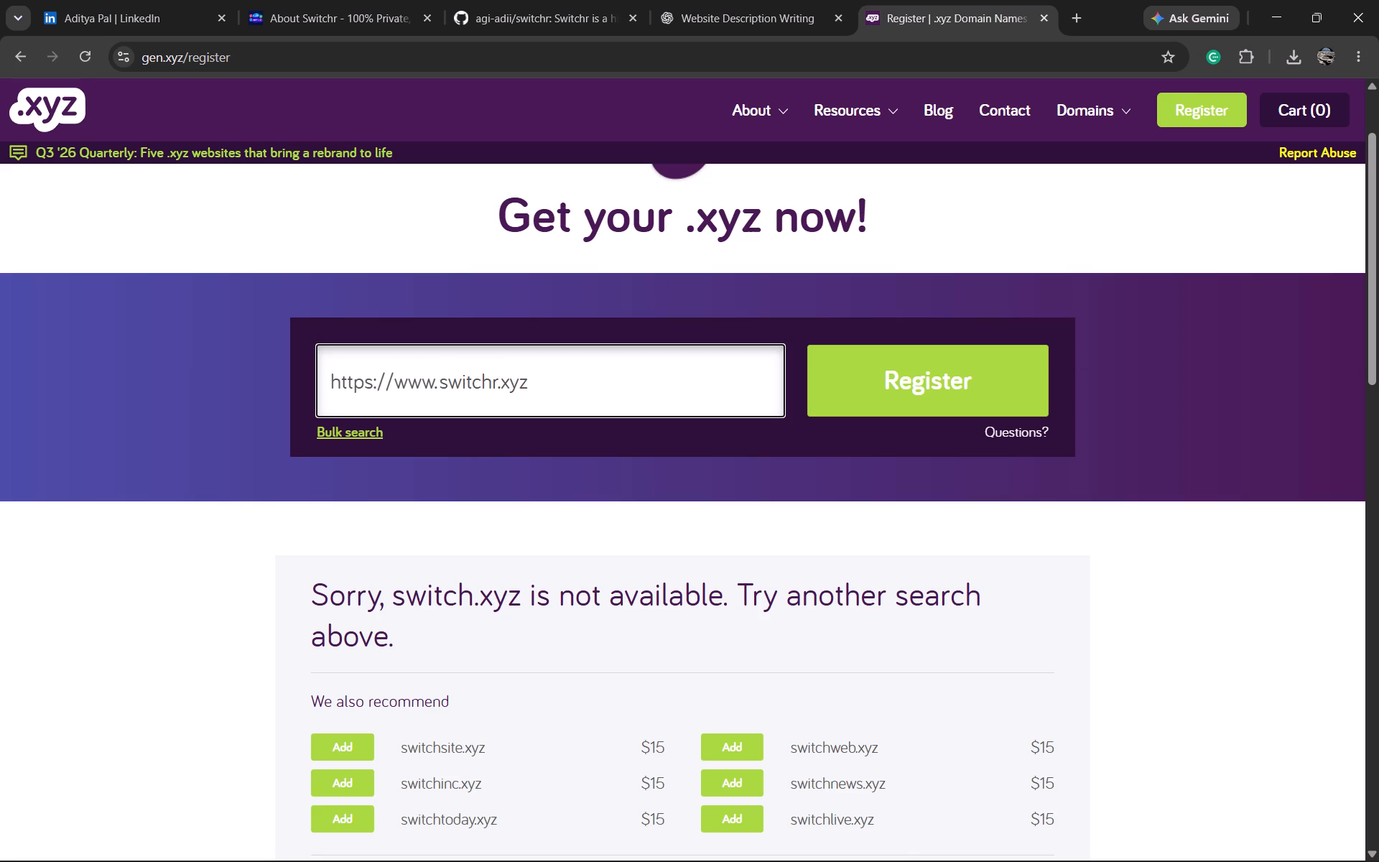
pyautogui.press('x')
pyautogui.click(932, 352)
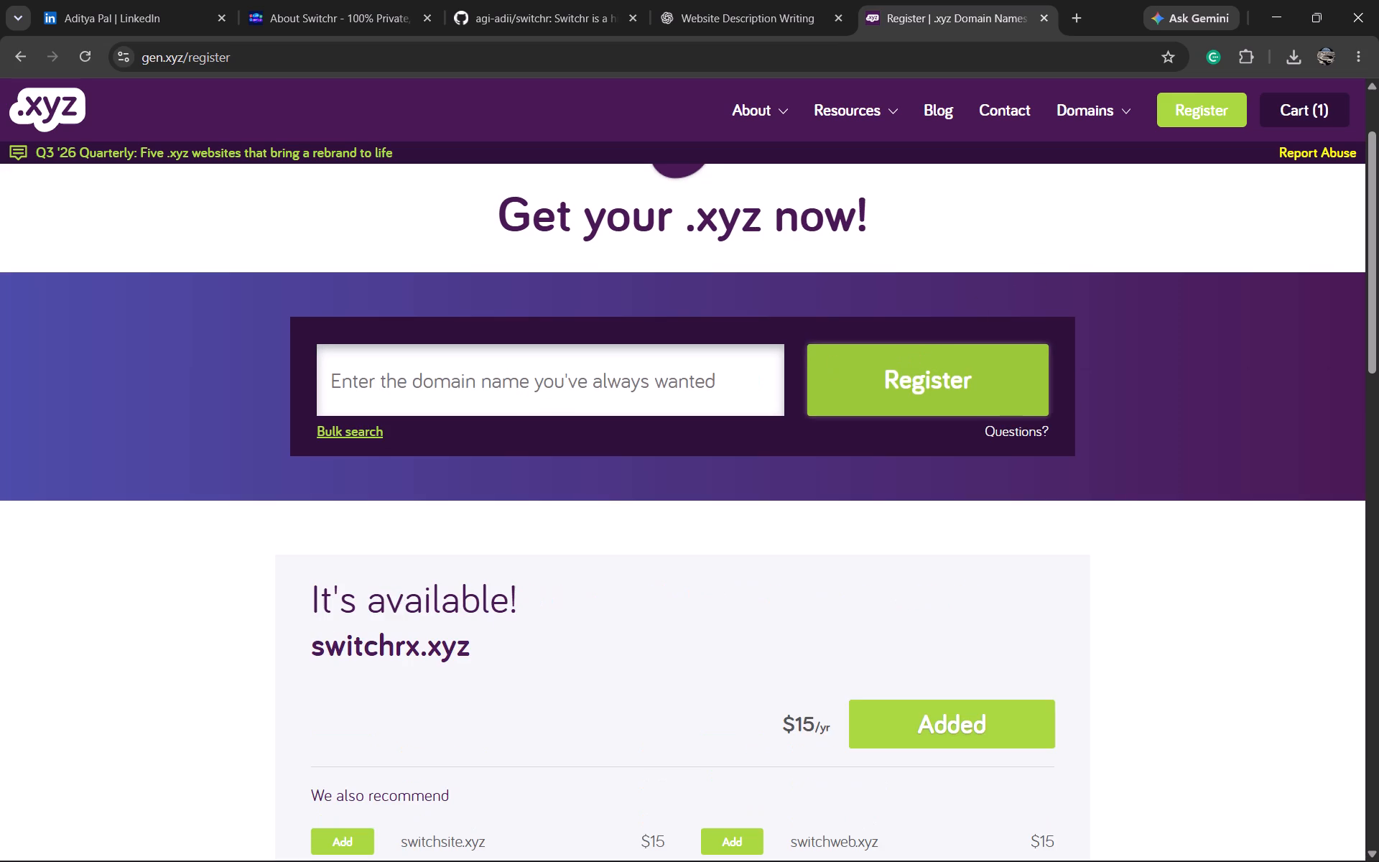
# Review the switchrx.xyz result, and check the availability of Switchr.xyz with a new domain search.
pyautogui.scroll(-2, 673, 406)
pyautogui.scroll(1, 673, 406)
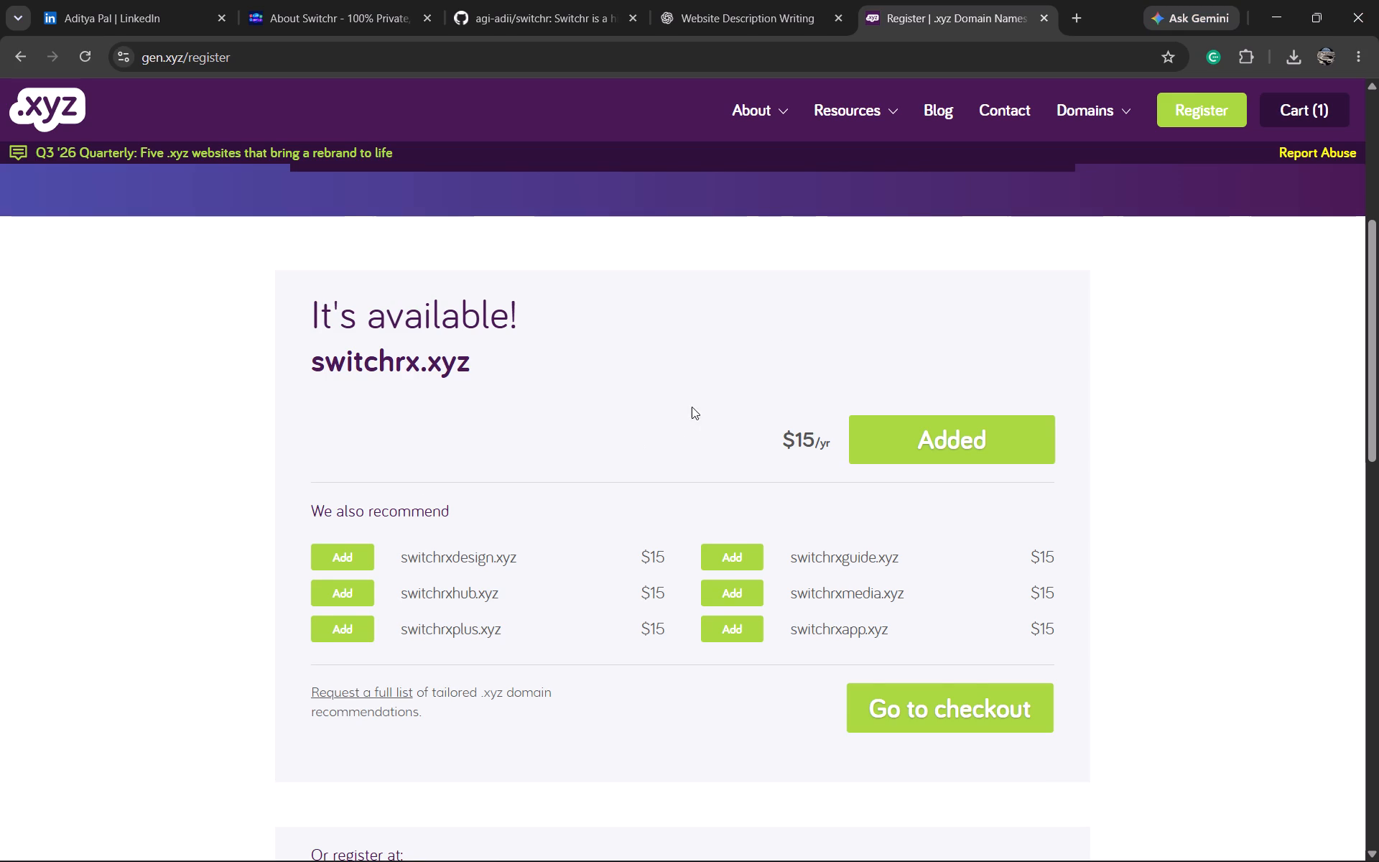
pyautogui.scroll(2, 437, 359)
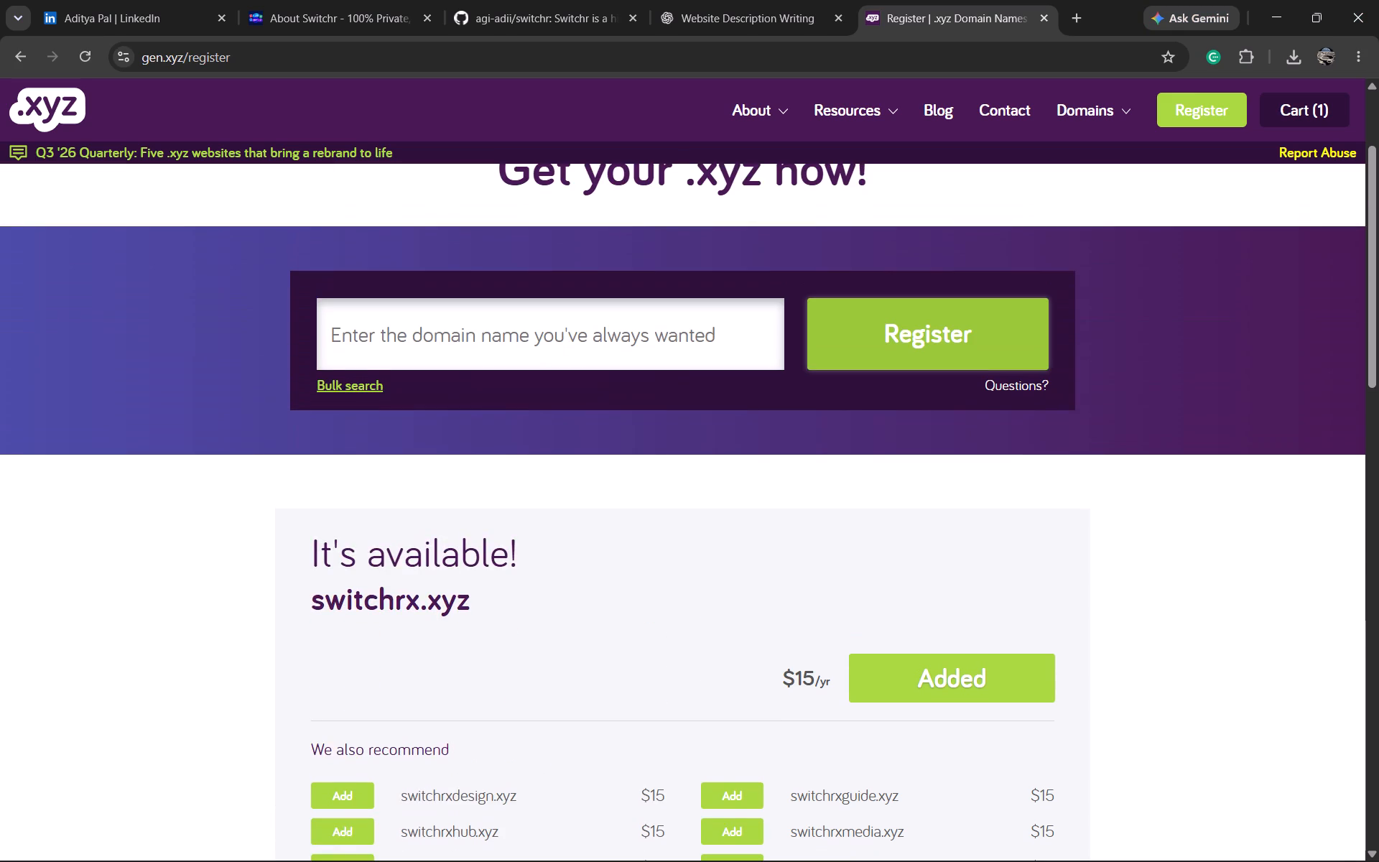
pyautogui.scroll(-1, 585, 511)
pyautogui.scroll(1, 585, 511)
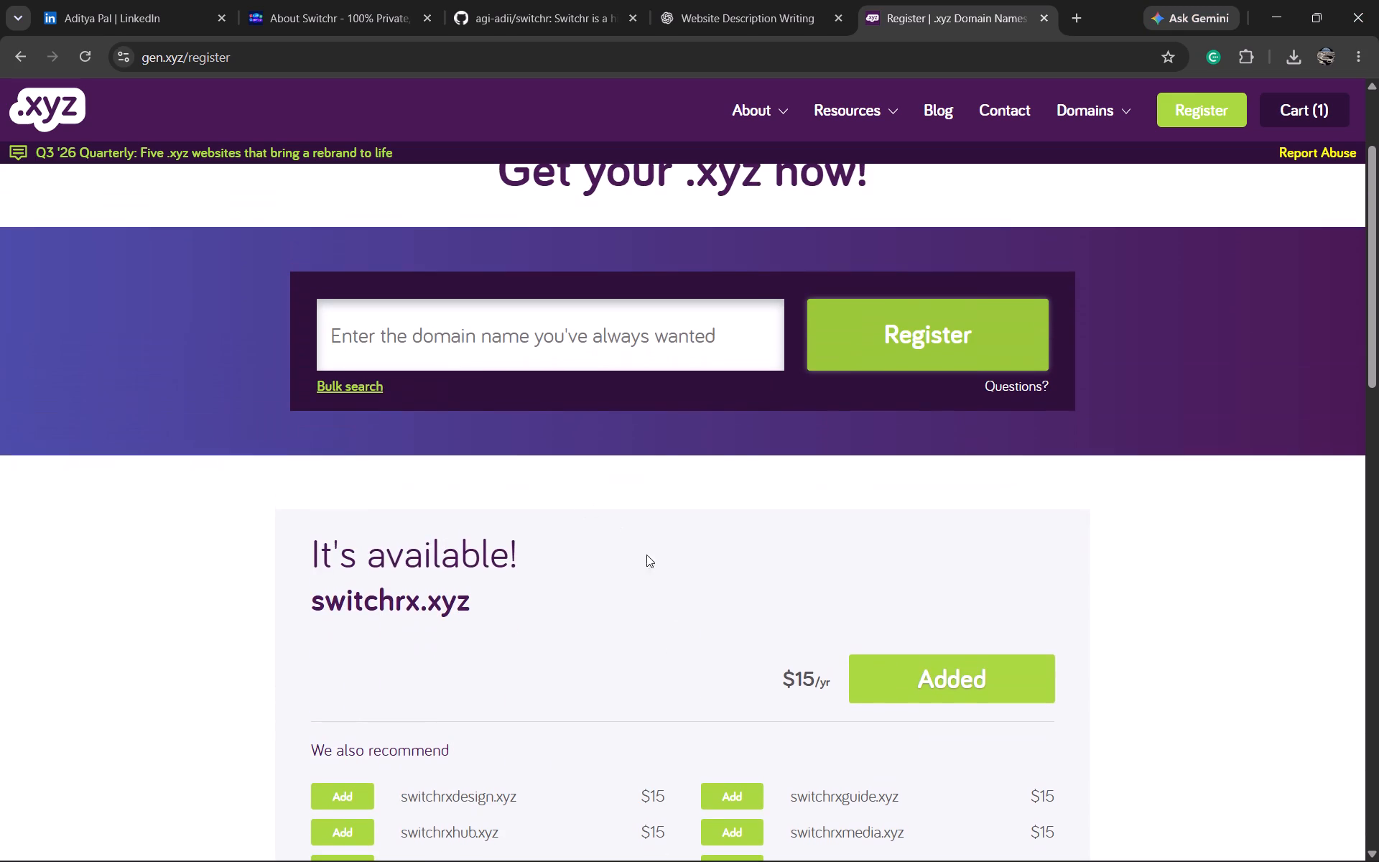
pyautogui.click(580, 351)
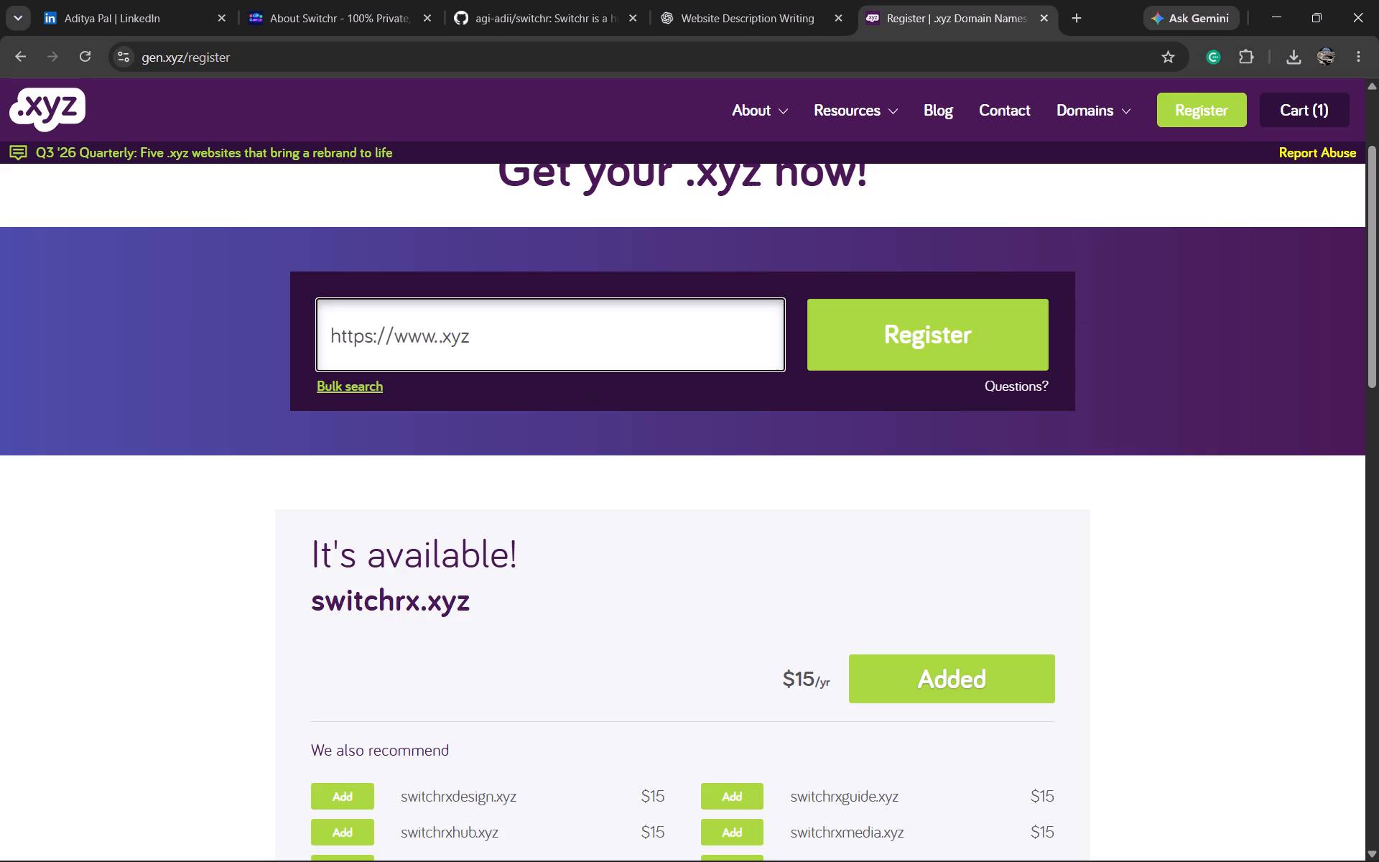
pyautogui.hotkey('shift', 's')
pyautogui.write('witchr')
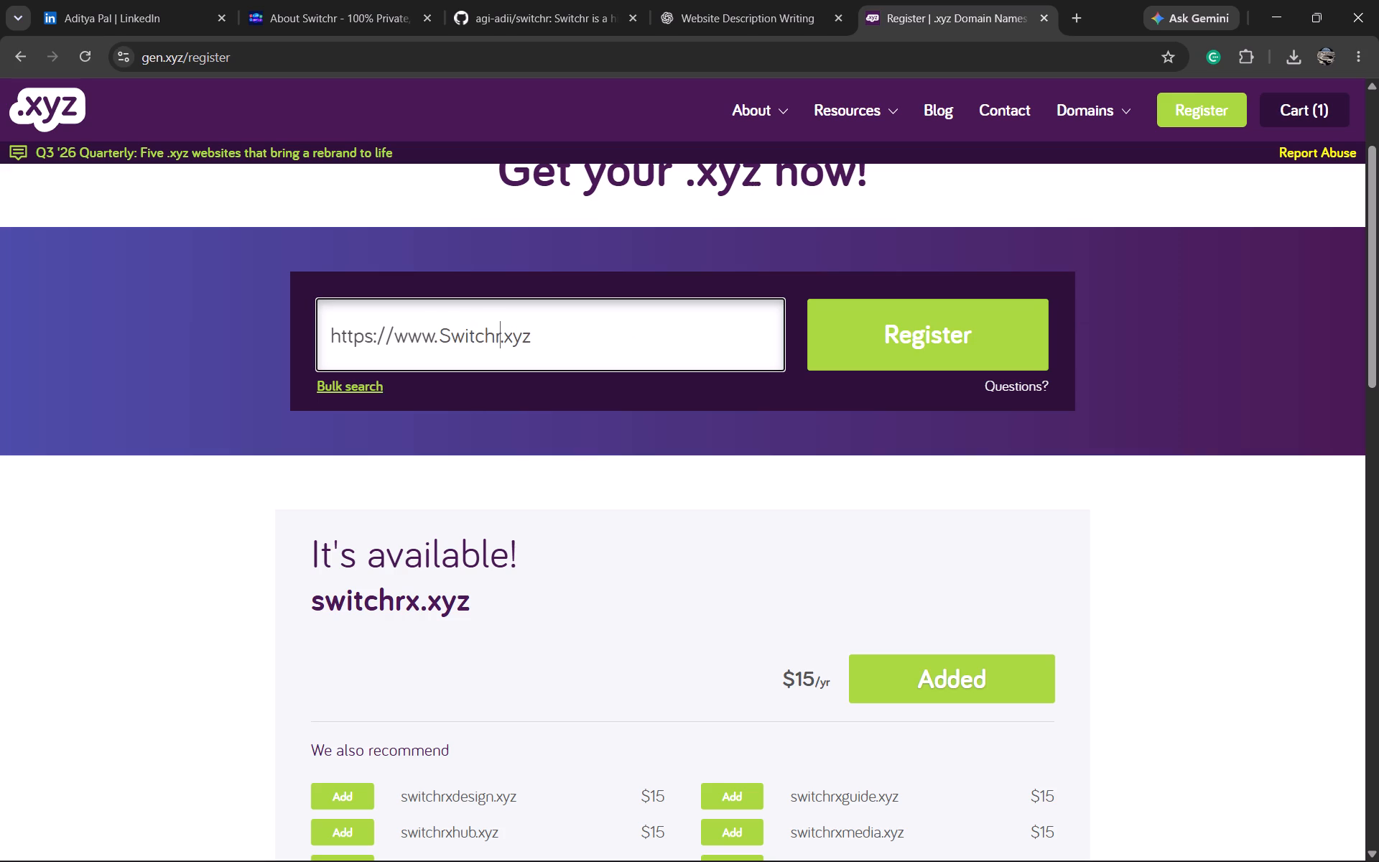
pyautogui.click(844, 360)
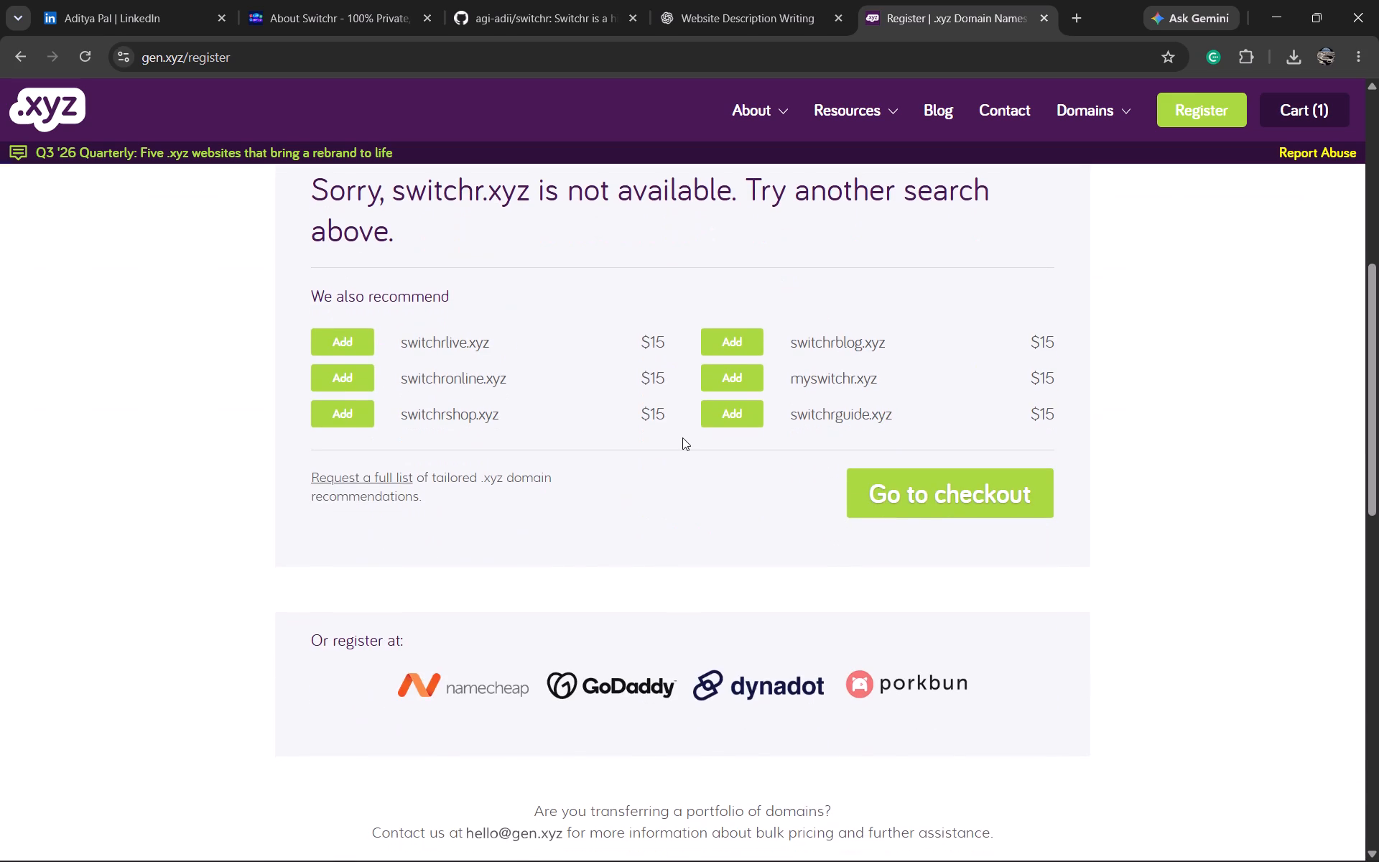
# Check the availability of Switchx.xyz with another domain search.
pyautogui.scroll(1, 682, 437)
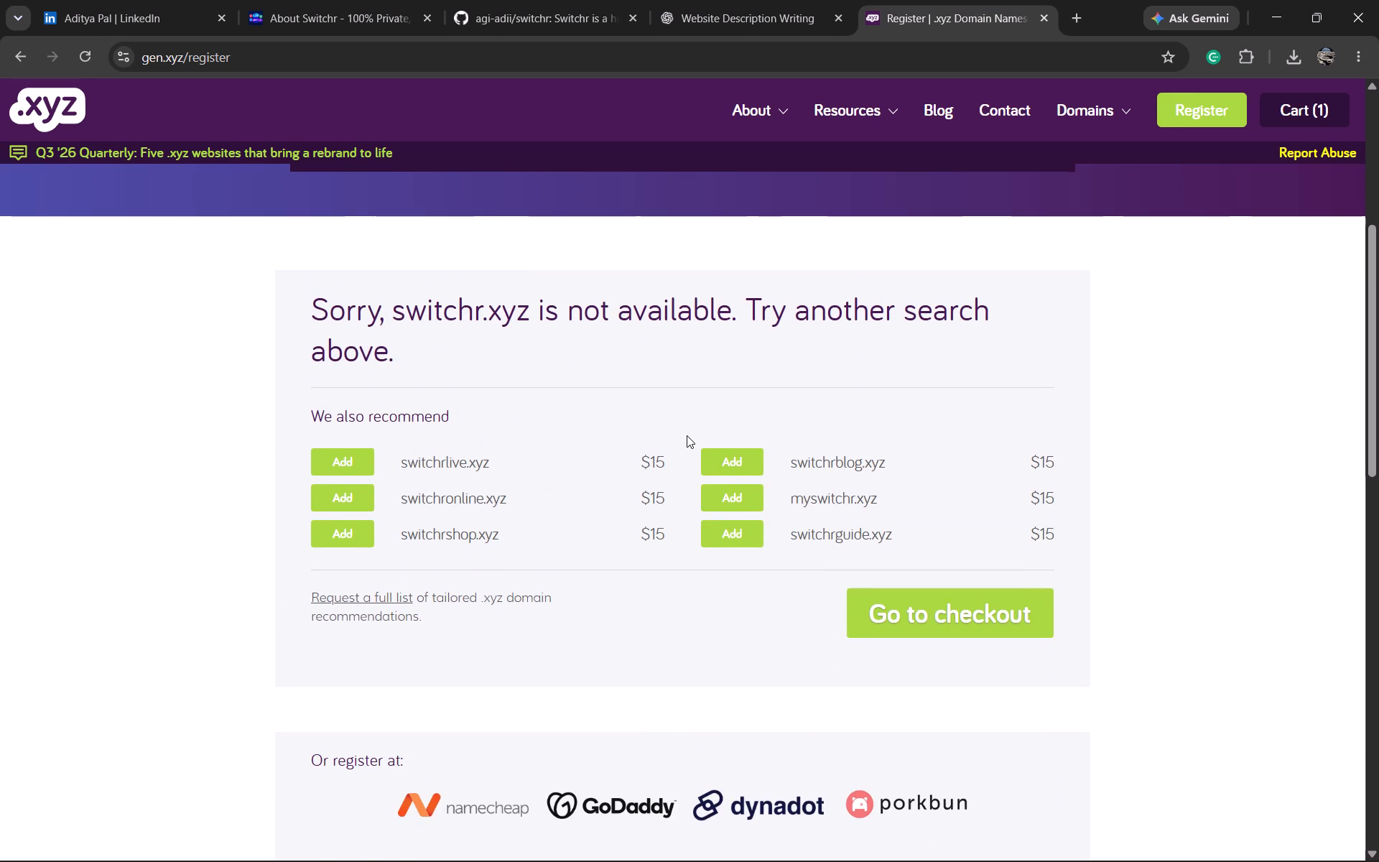
pyautogui.scroll(1, 687, 435)
pyautogui.scroll(-1, 687, 435)
pyautogui.scroll(2, 687, 435)
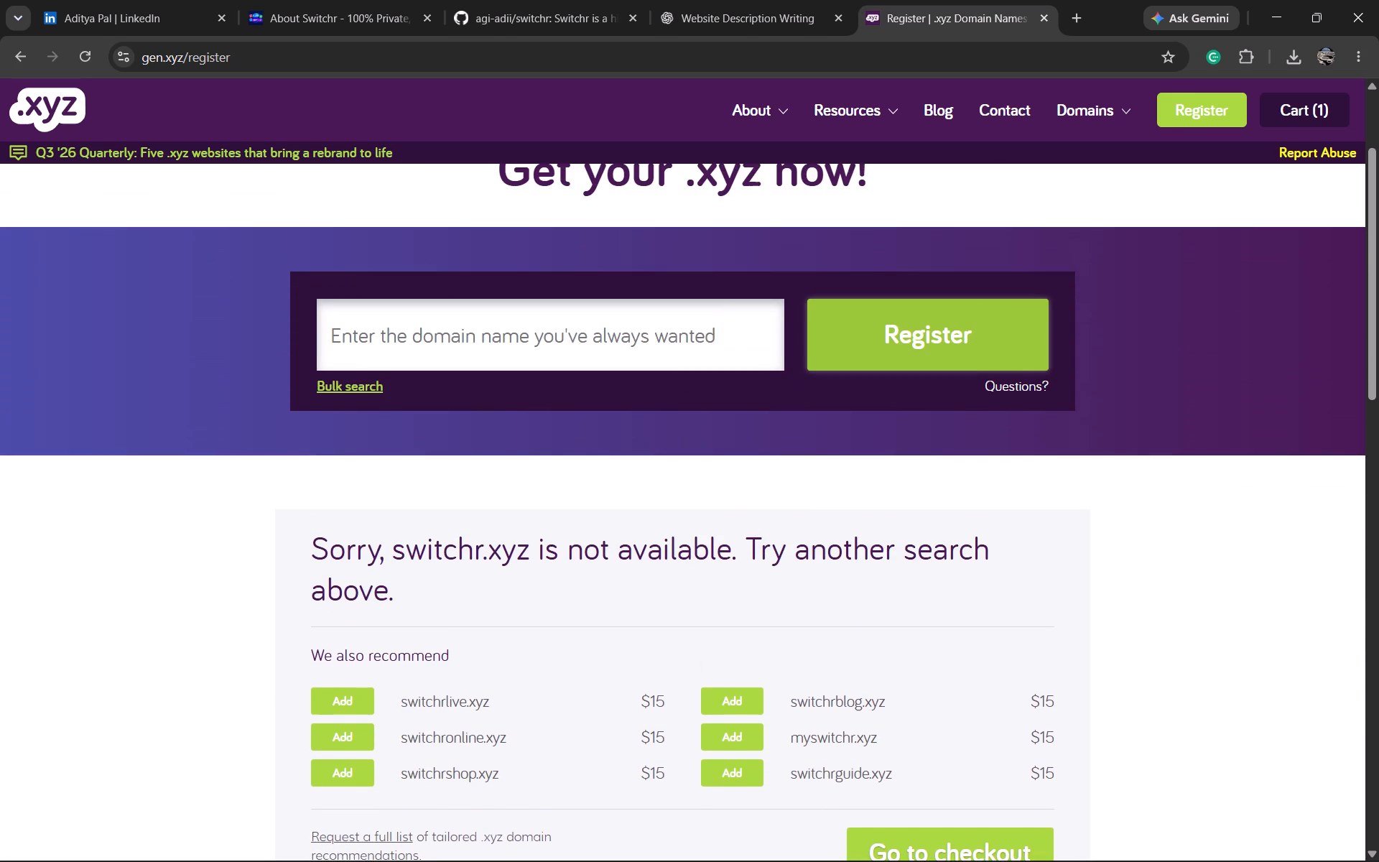
pyautogui.scroll(1, 659, 350)
pyautogui.click(659, 349)
pyautogui.click(571, 481)
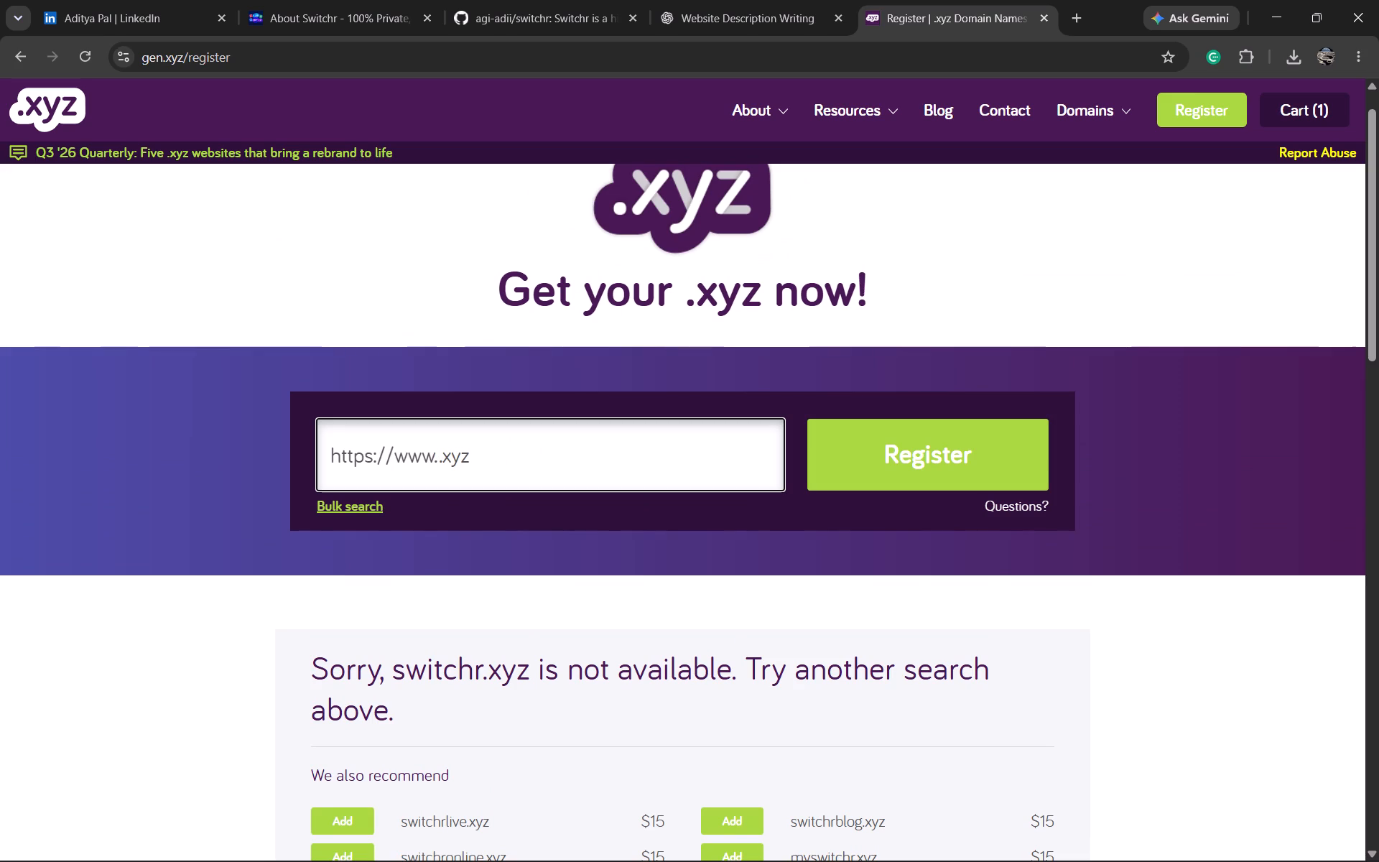
pyautogui.hotkey('shift', 's')
pyautogui.write('witchr')
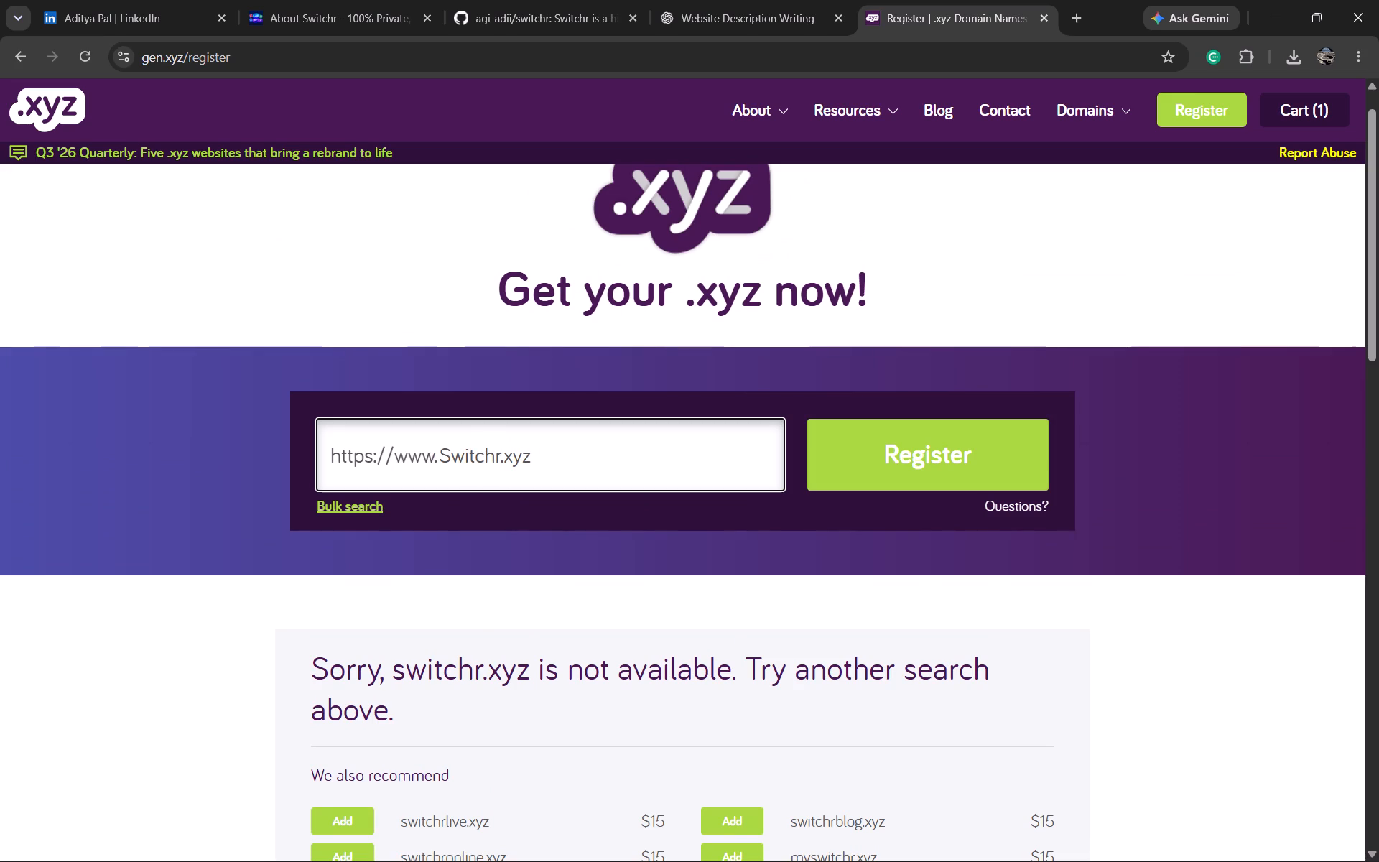
pyautogui.press('x')
pyautogui.press('BackSpace')
pyautogui.press('BackSpace')
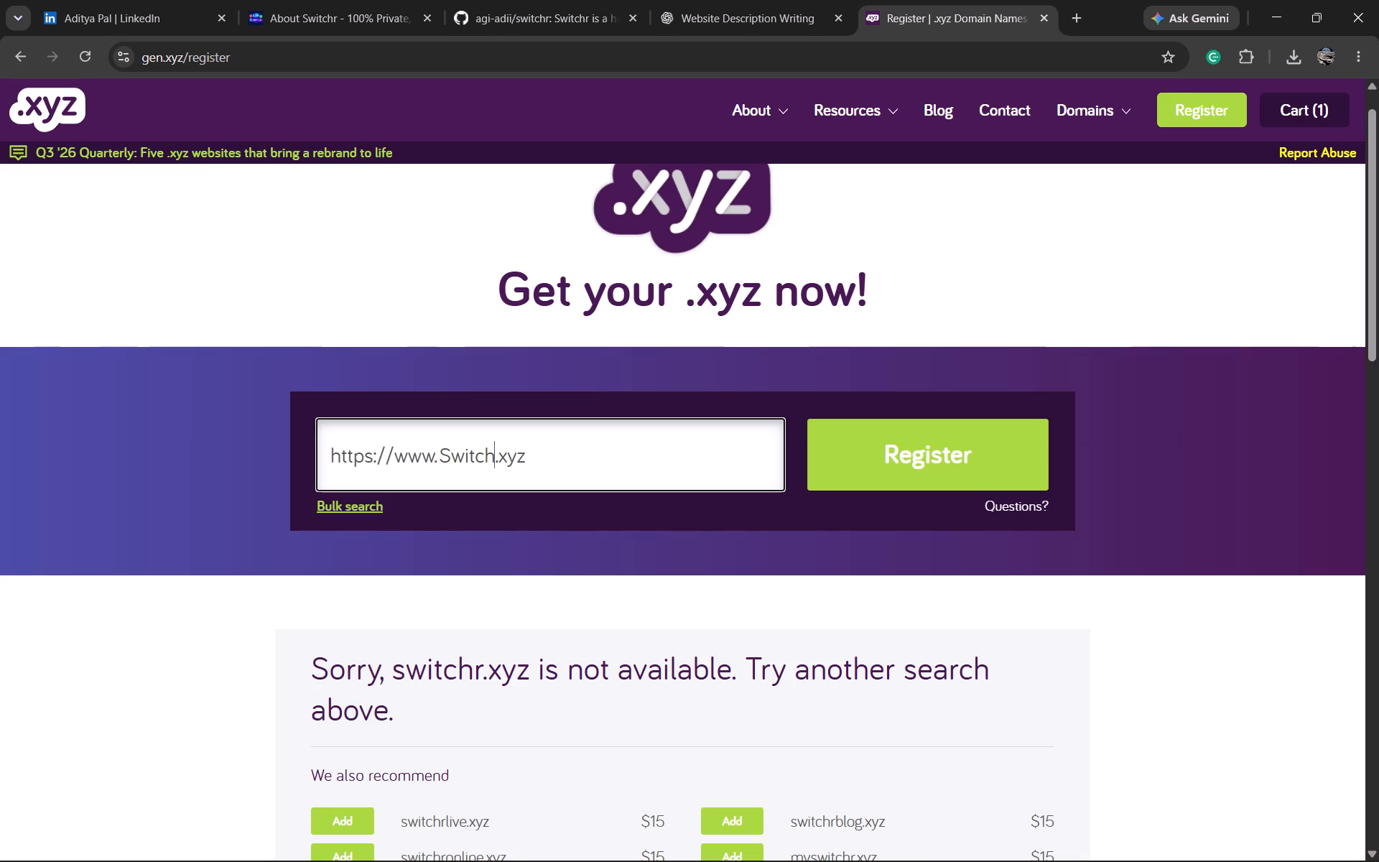
pyautogui.press('x')
pyautogui.click(921, 451)
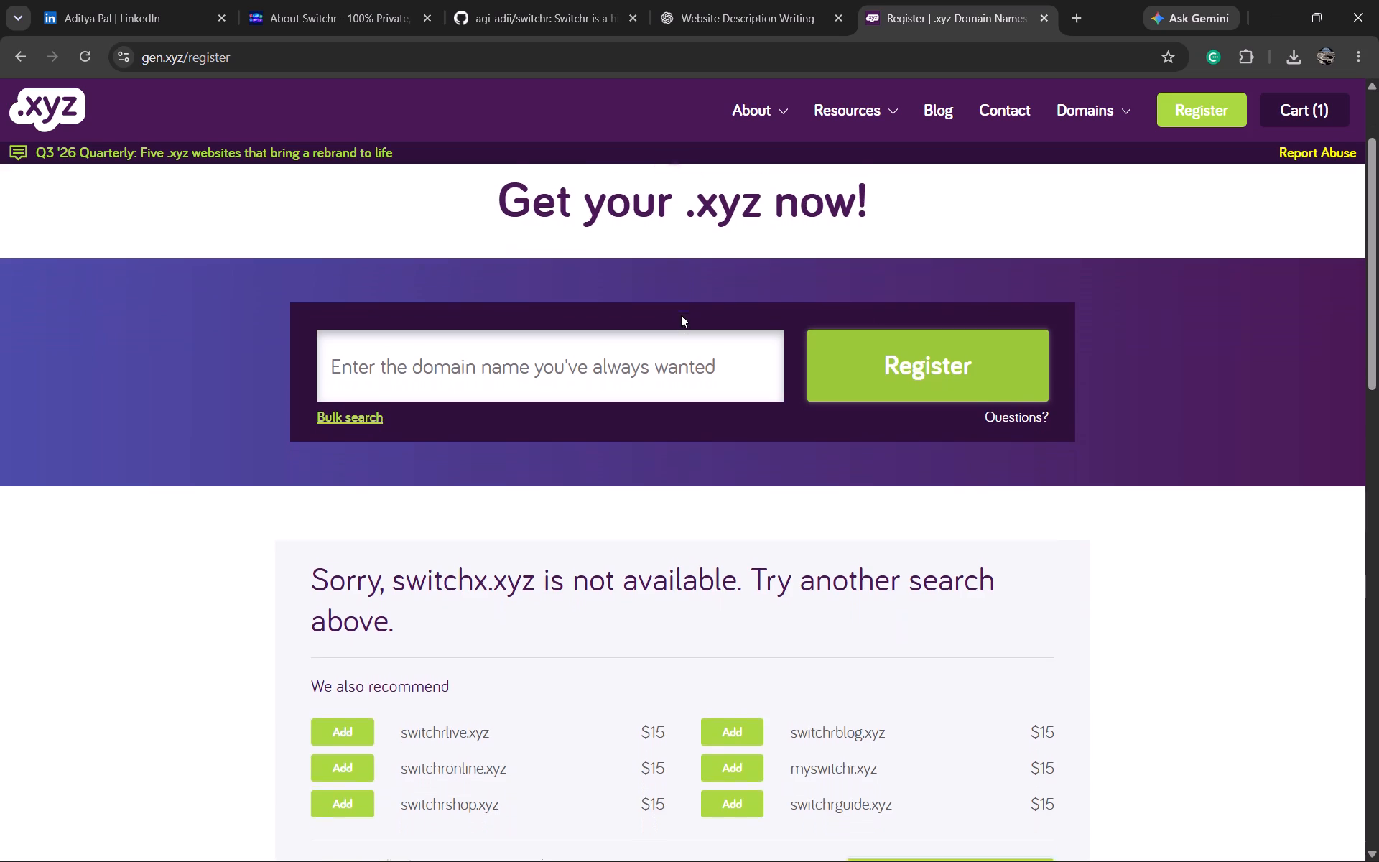
# Review the recommended alternatives to switchx.xyz and return to the domain name entry field.
pyautogui.scroll(1, 671, 312)
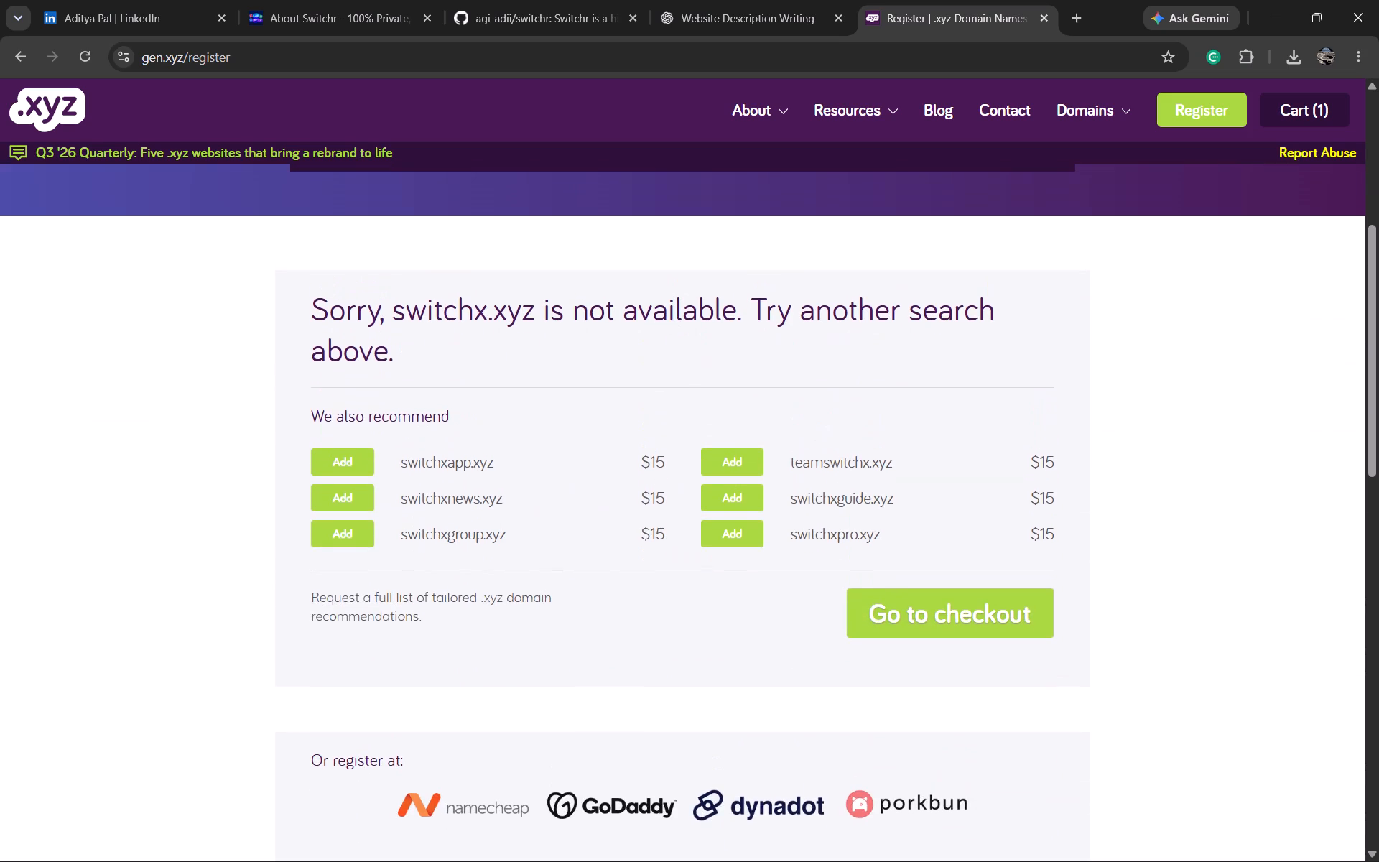
pyautogui.scroll(2, 649, 297)
pyautogui.scroll(-2, 564, 477)
pyautogui.scroll(2, 653, 409)
pyautogui.click(573, 356)
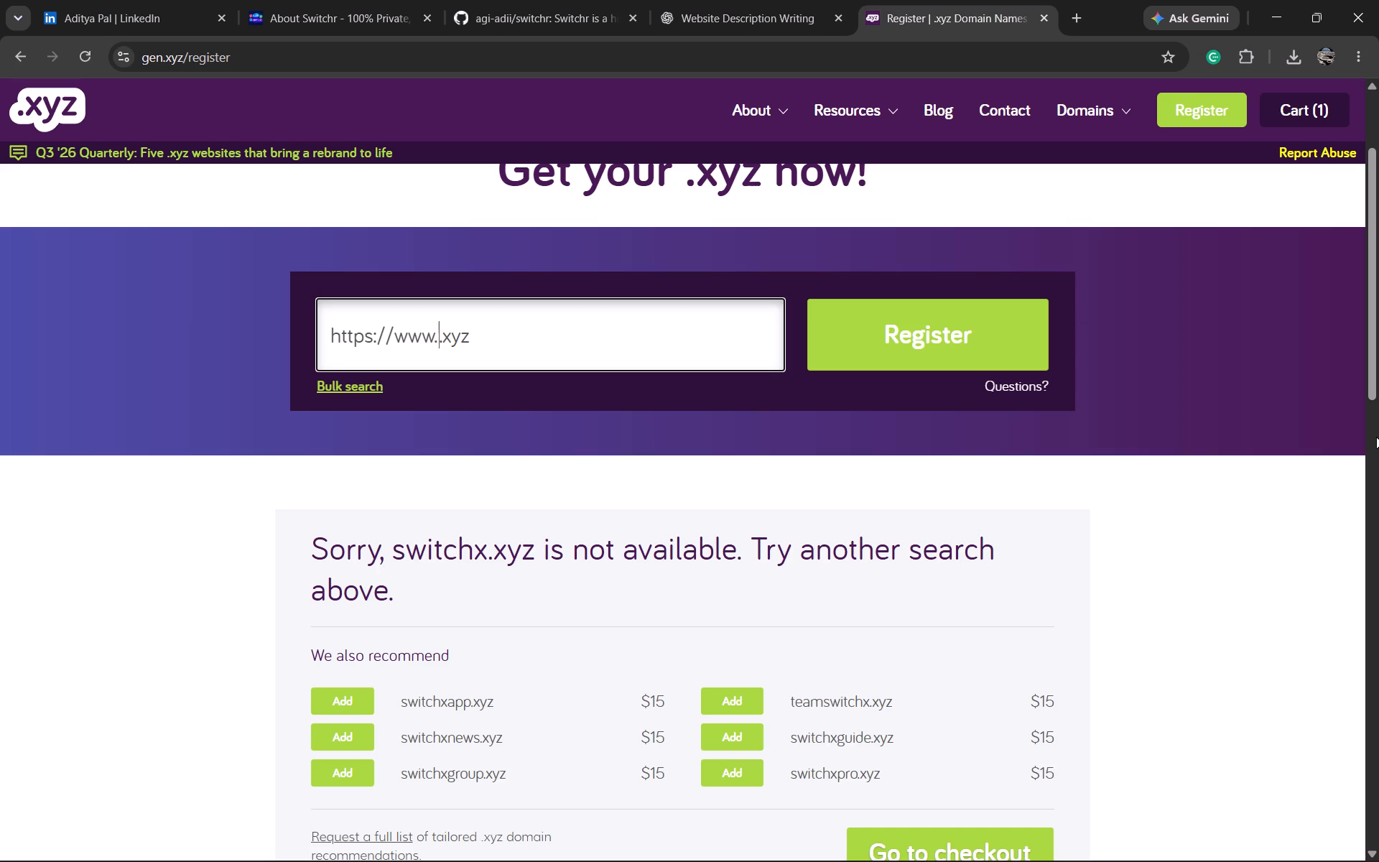
# Switch to the Switchr website's About page and look through its content from the footer up to the heading.
pyautogui.click(287, 19)
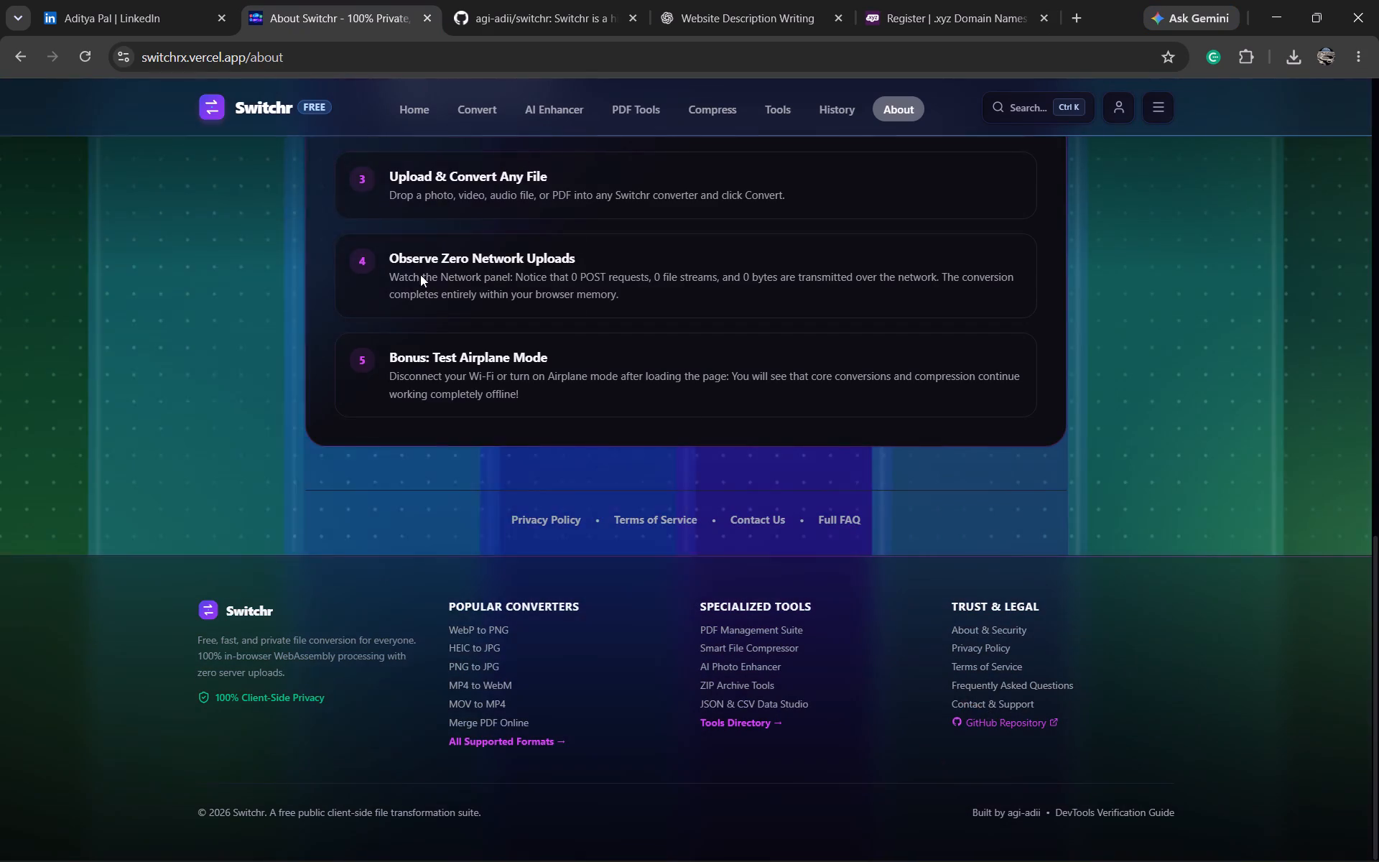
pyautogui.scroll(4, 504, 407)
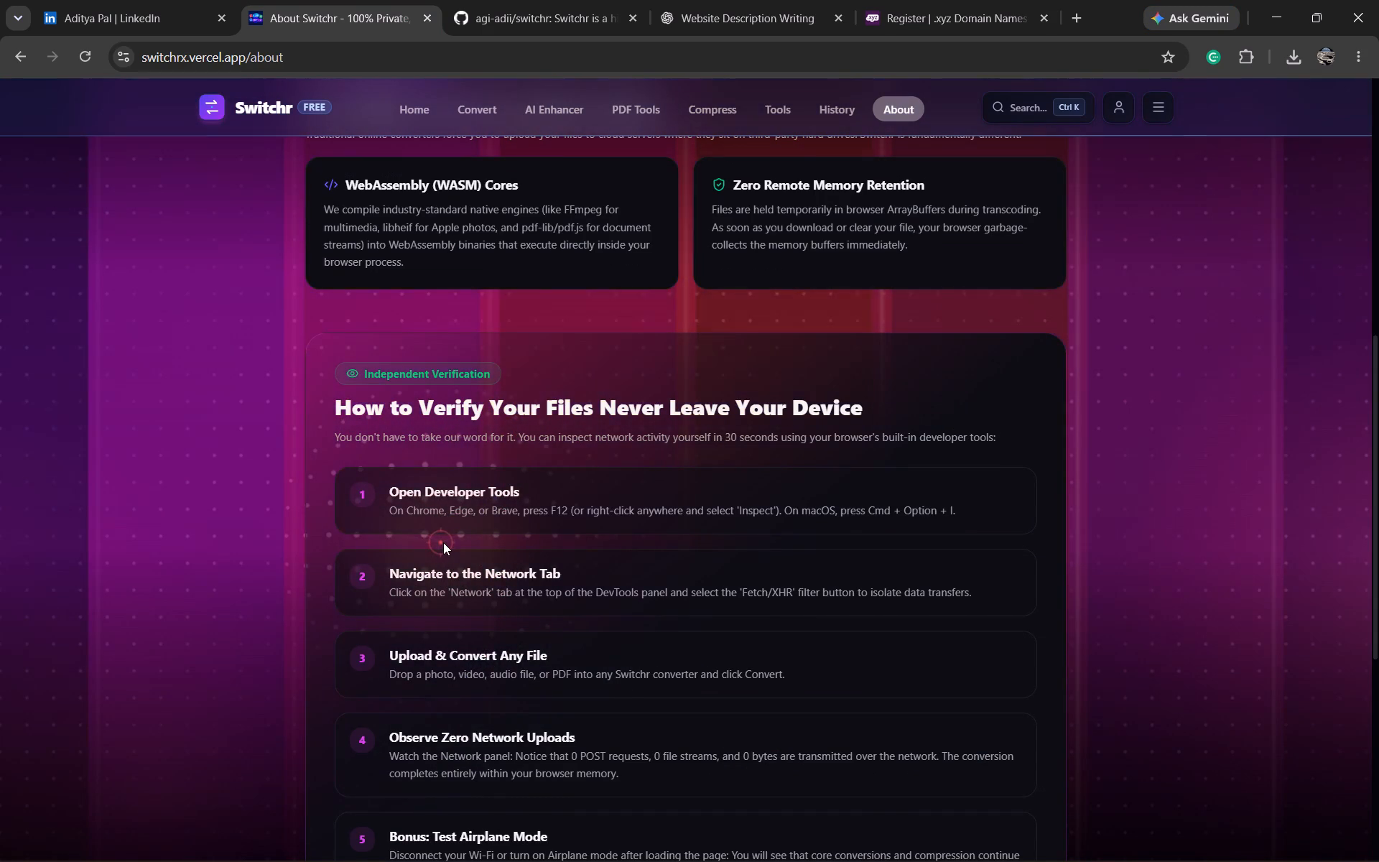
pyautogui.scroll(15, 443, 542)
pyautogui.scroll(4, 60, 279)
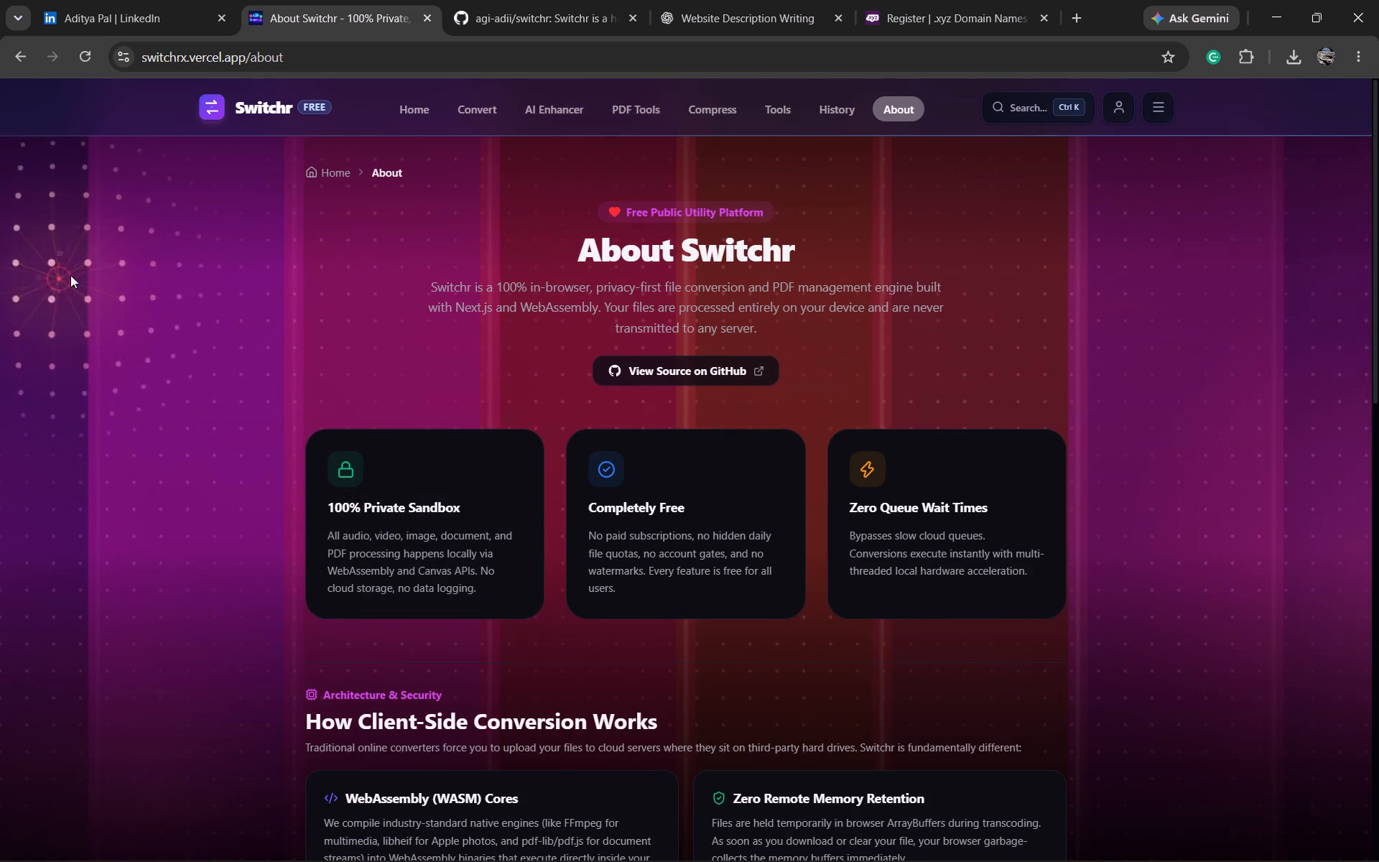
pyautogui.scroll(6, 131, 227)
pyautogui.scroll(-5, 131, 227)
pyautogui.scroll(5, 131, 227)
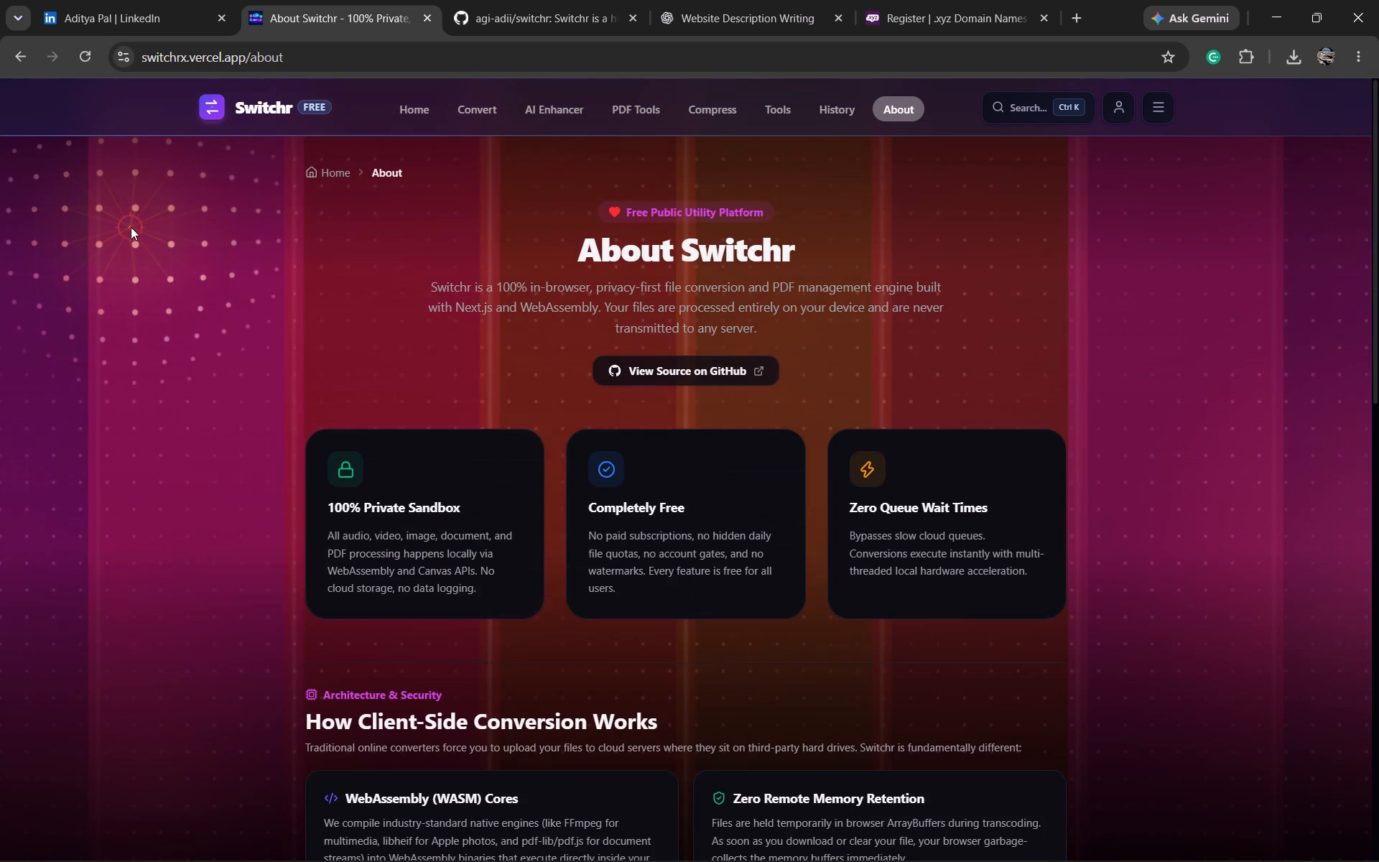
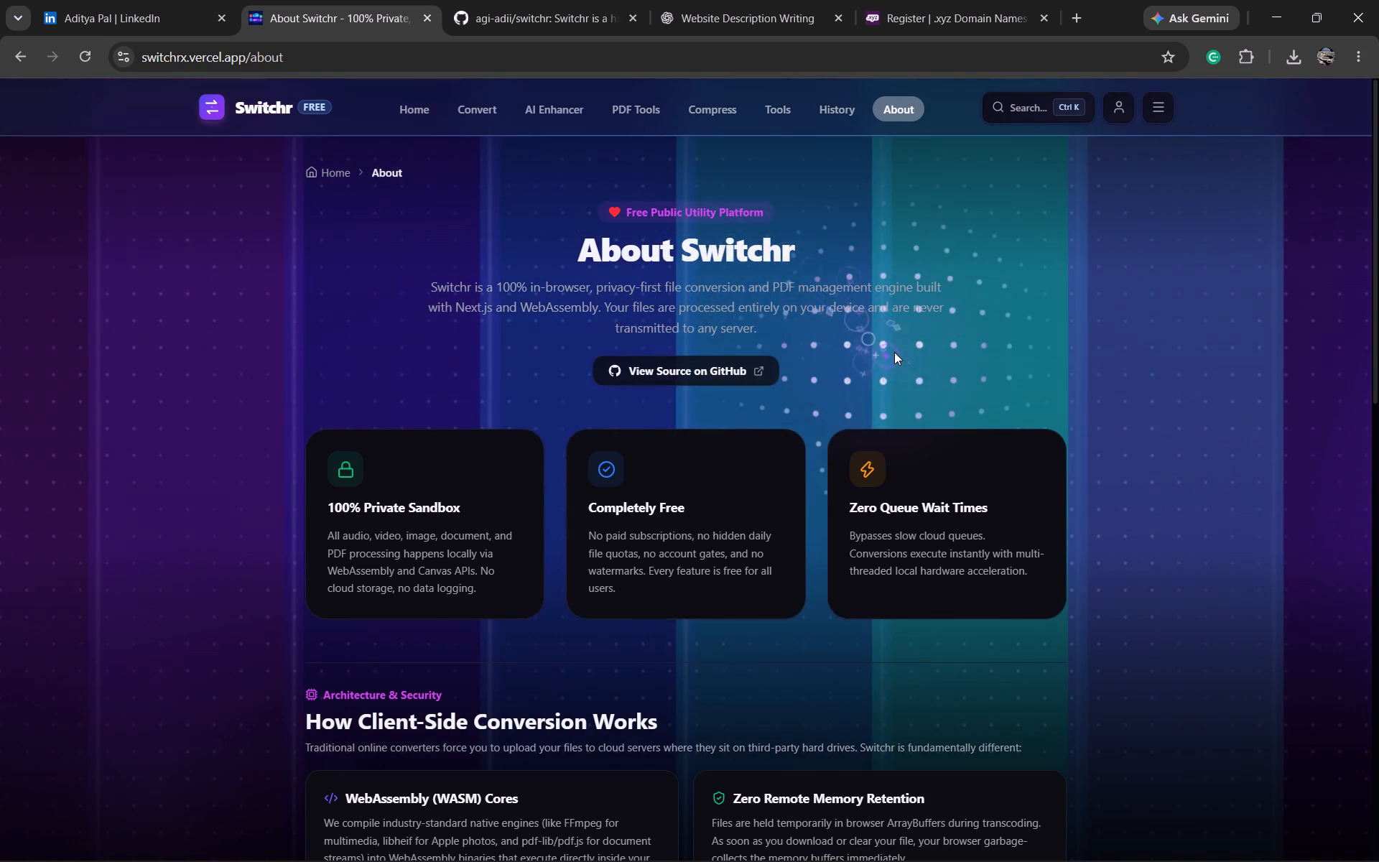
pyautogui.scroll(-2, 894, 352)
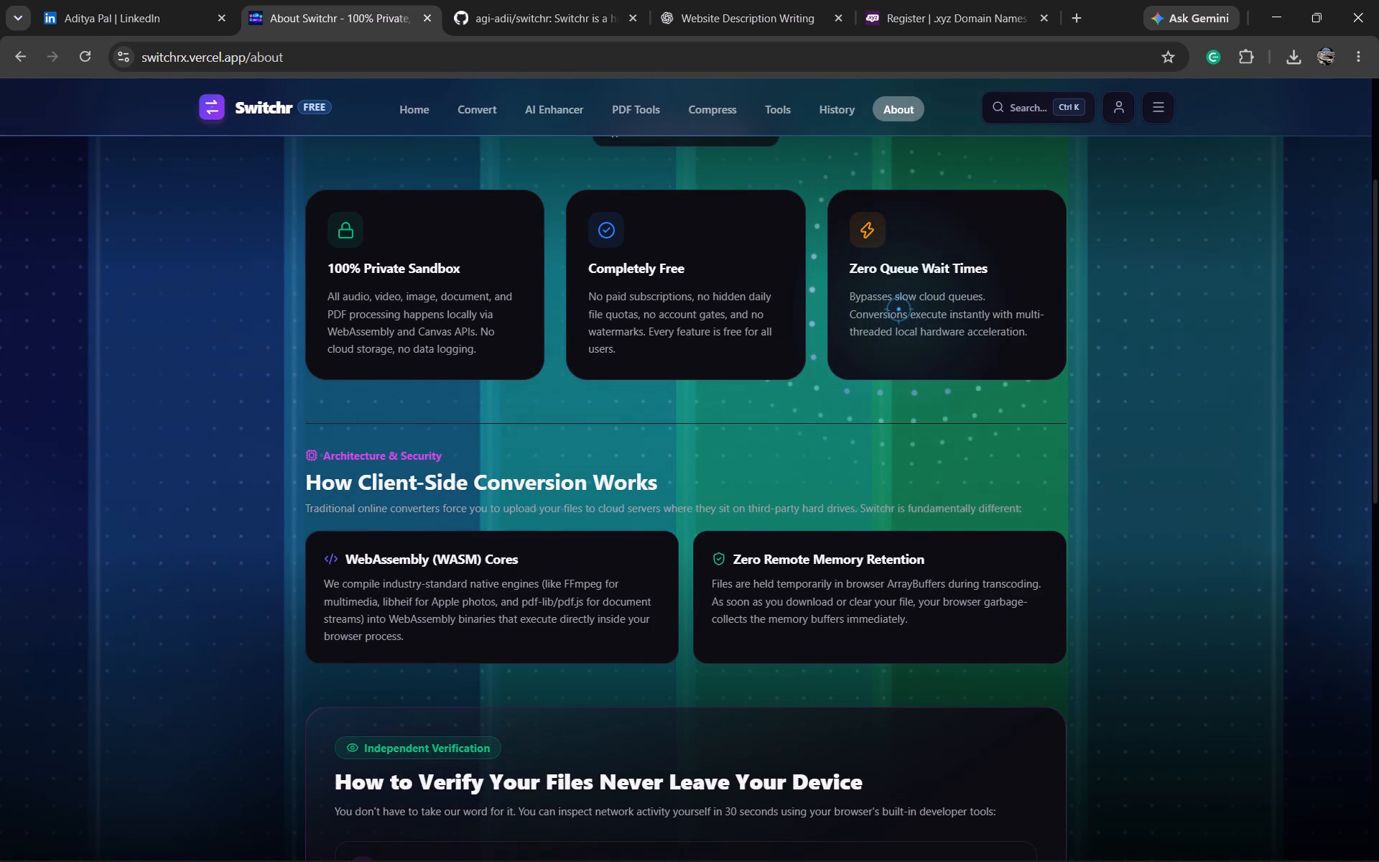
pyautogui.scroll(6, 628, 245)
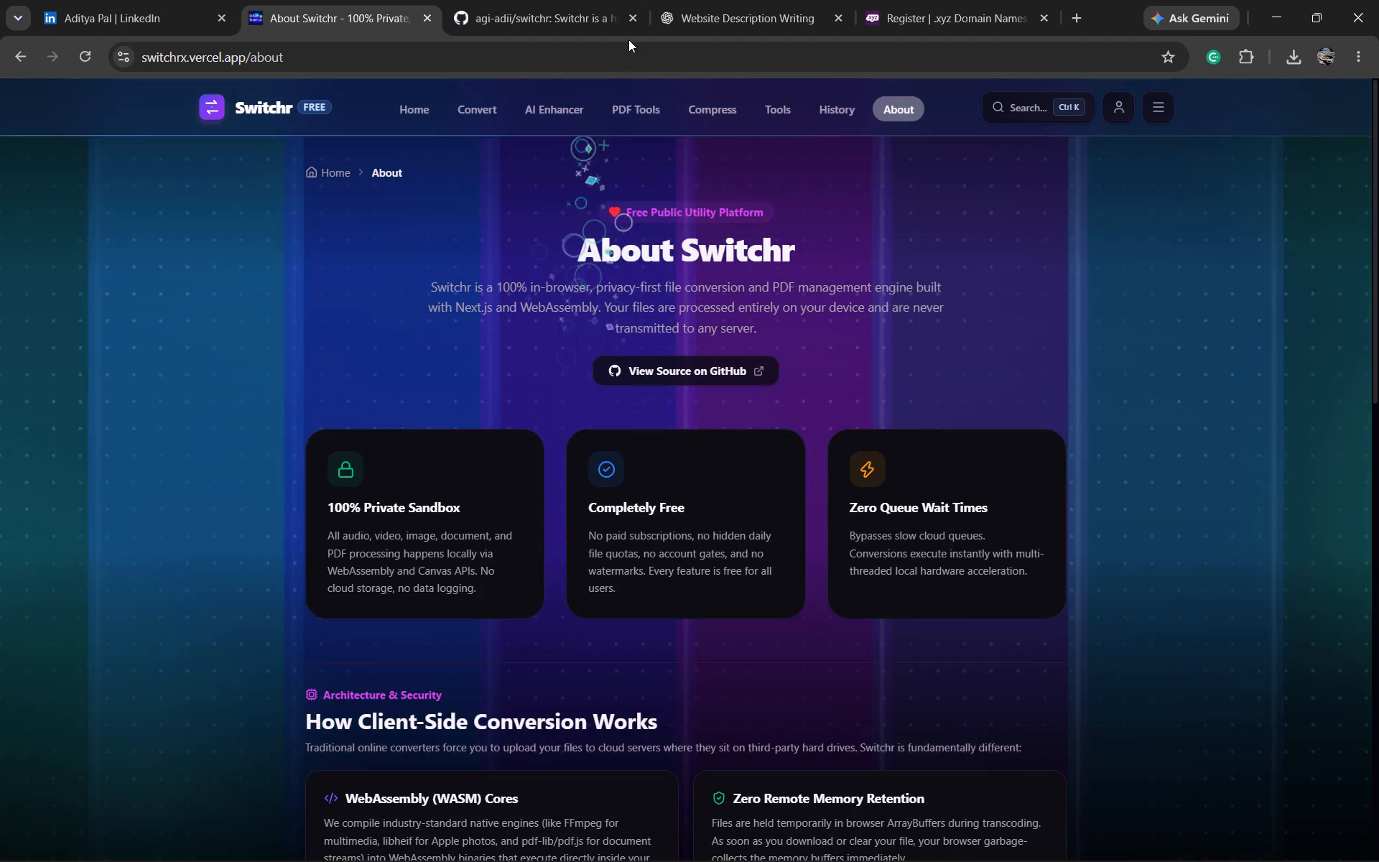
# Switch to the switchr GitHub repository and examine its file list and README through to the License section.
pyautogui.click(543, 1)
pyautogui.scroll(8, 621, 335)
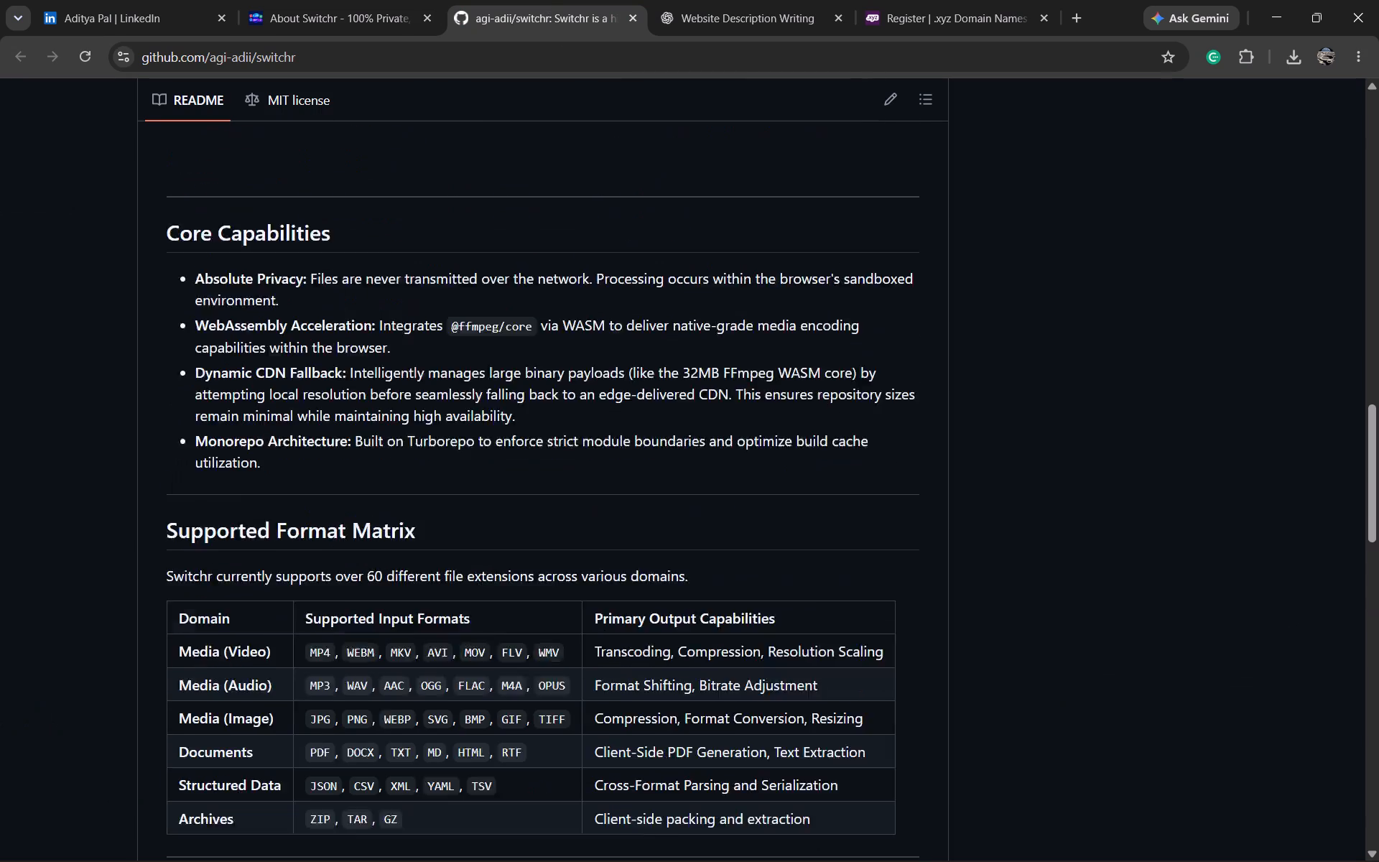
pyautogui.scroll(12, 627, 320)
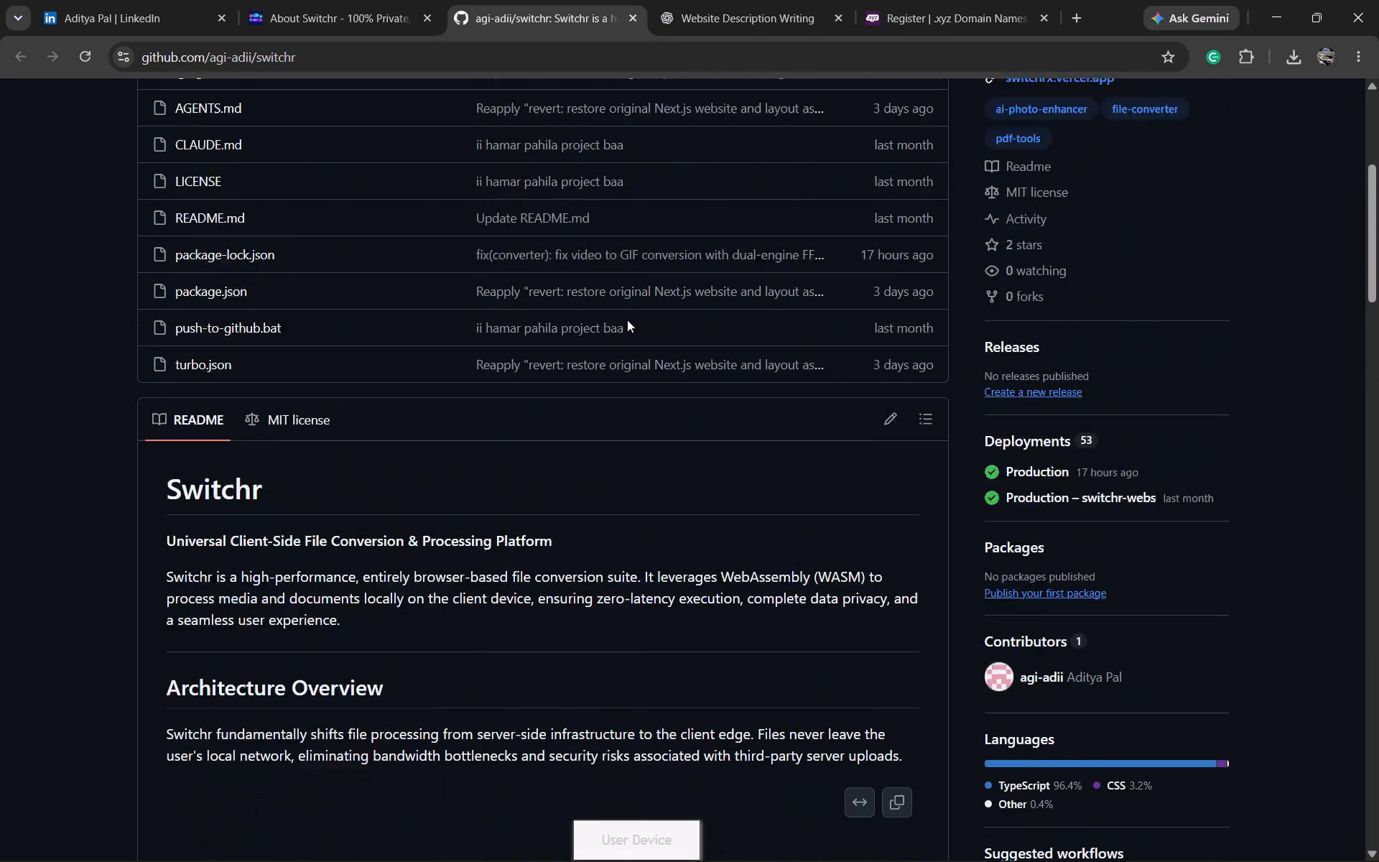
pyautogui.scroll(3, 627, 320)
pyautogui.scroll(-3, 627, 311)
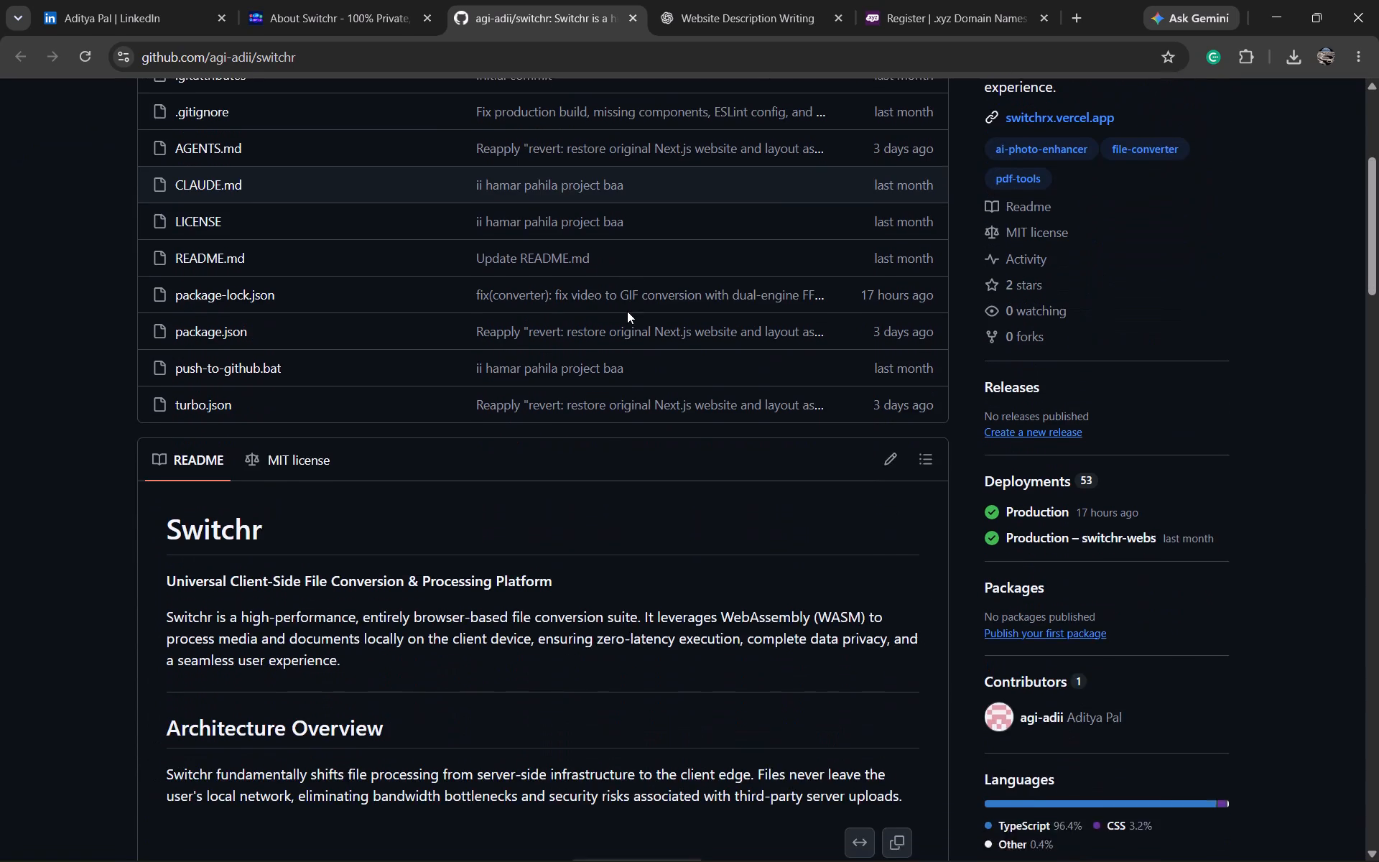
pyautogui.scroll(-8, 627, 311)
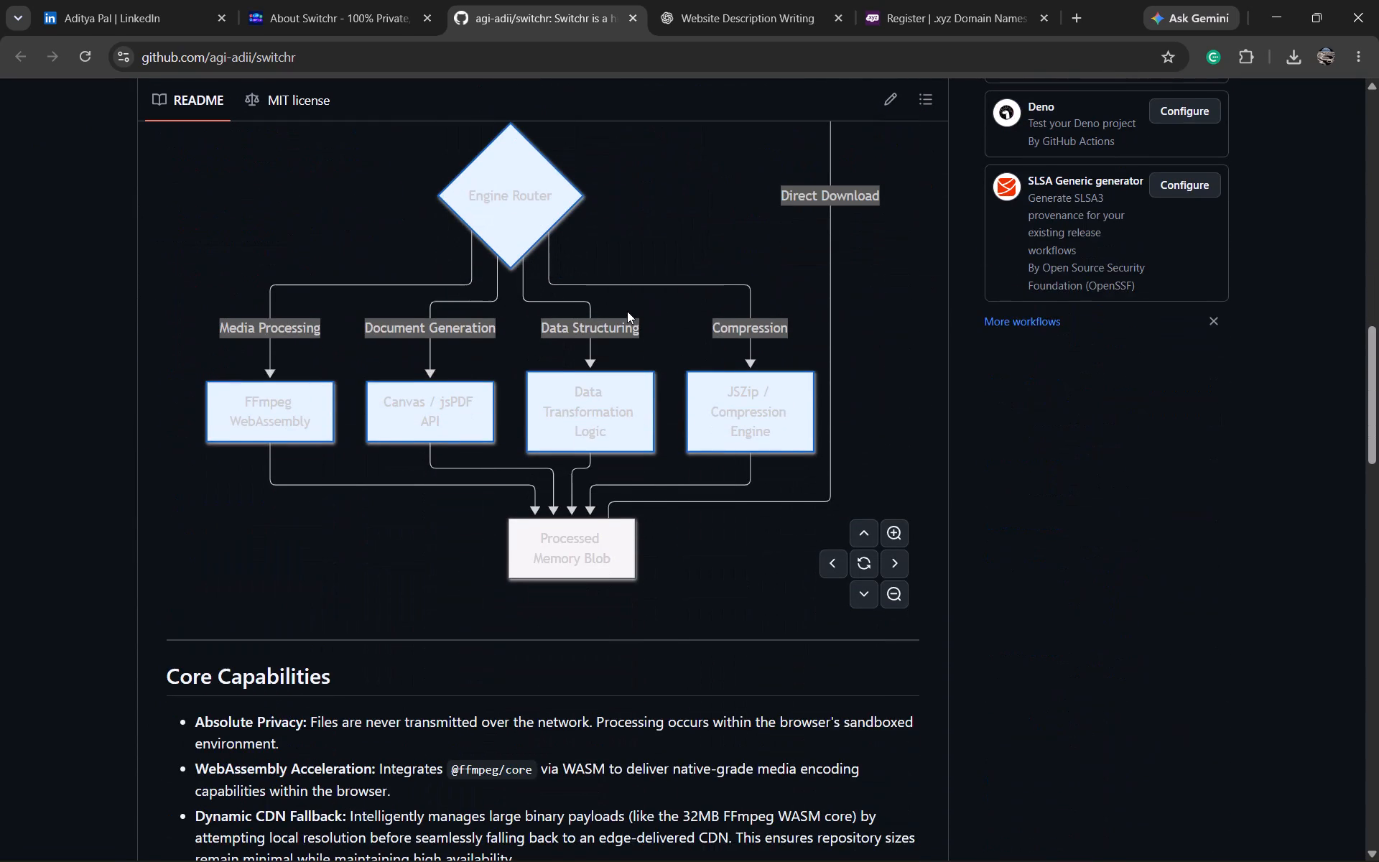
pyautogui.scroll(-13, 627, 311)
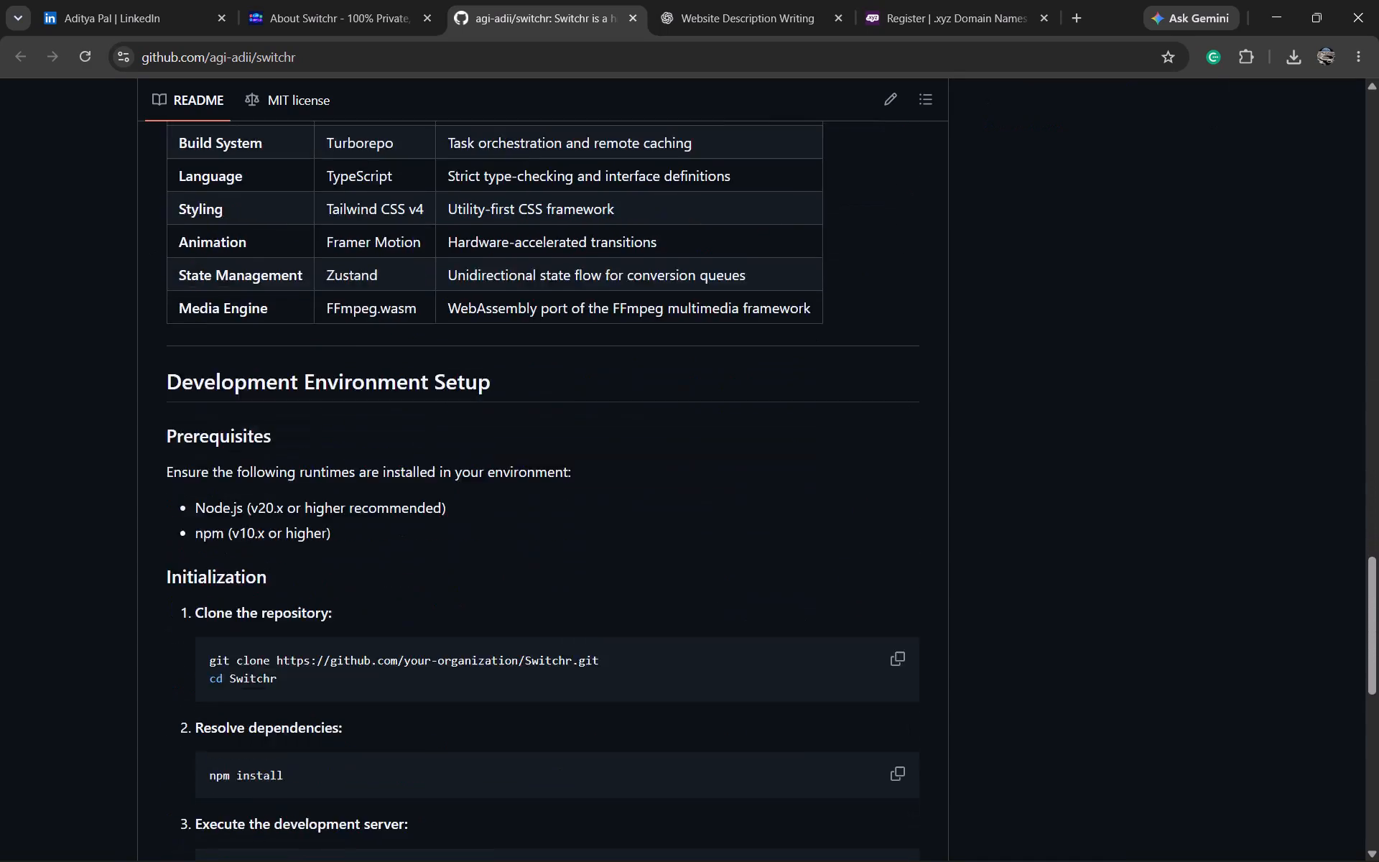
pyautogui.scroll(-3, 629, 307)
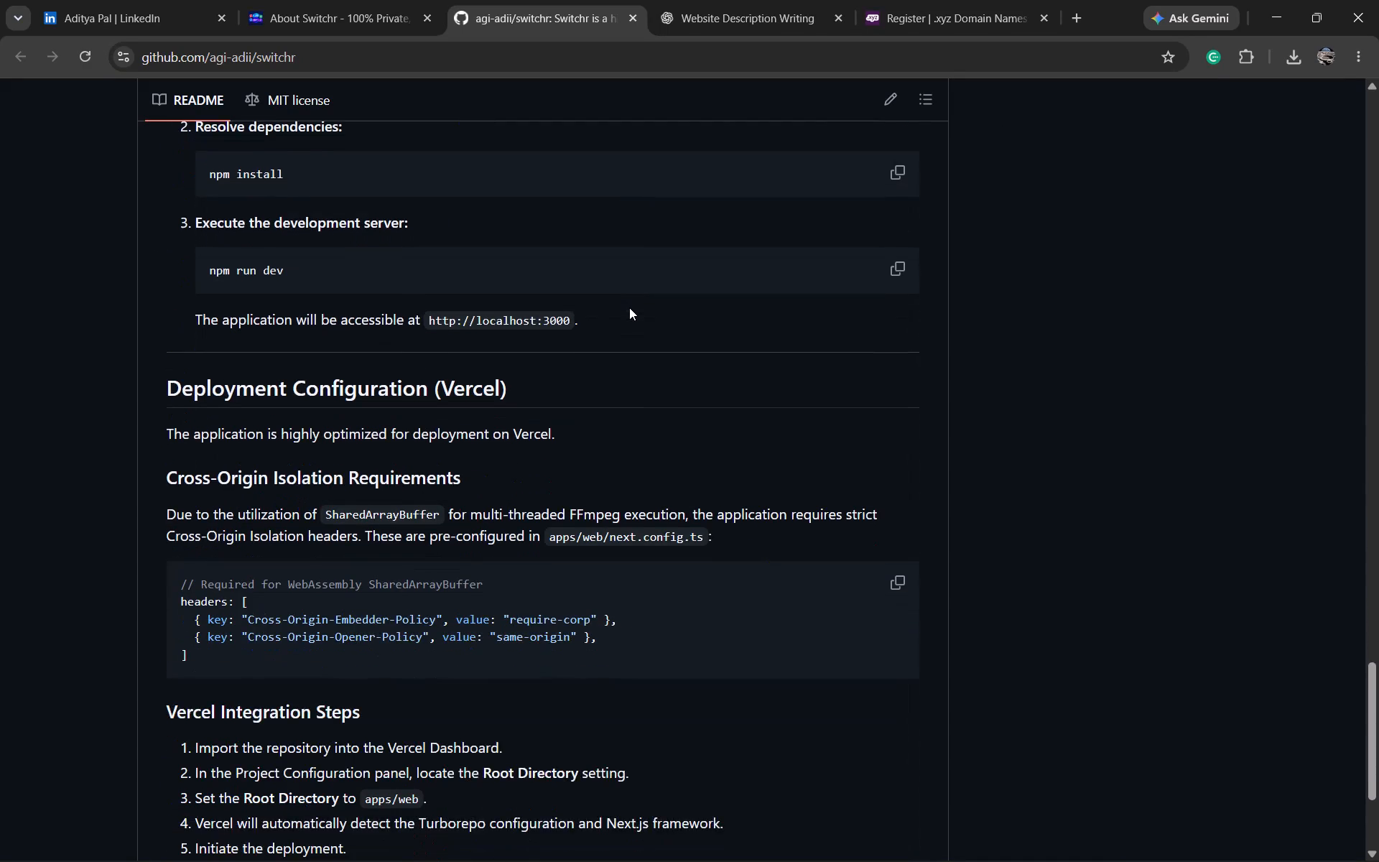
pyautogui.scroll(-3, 629, 307)
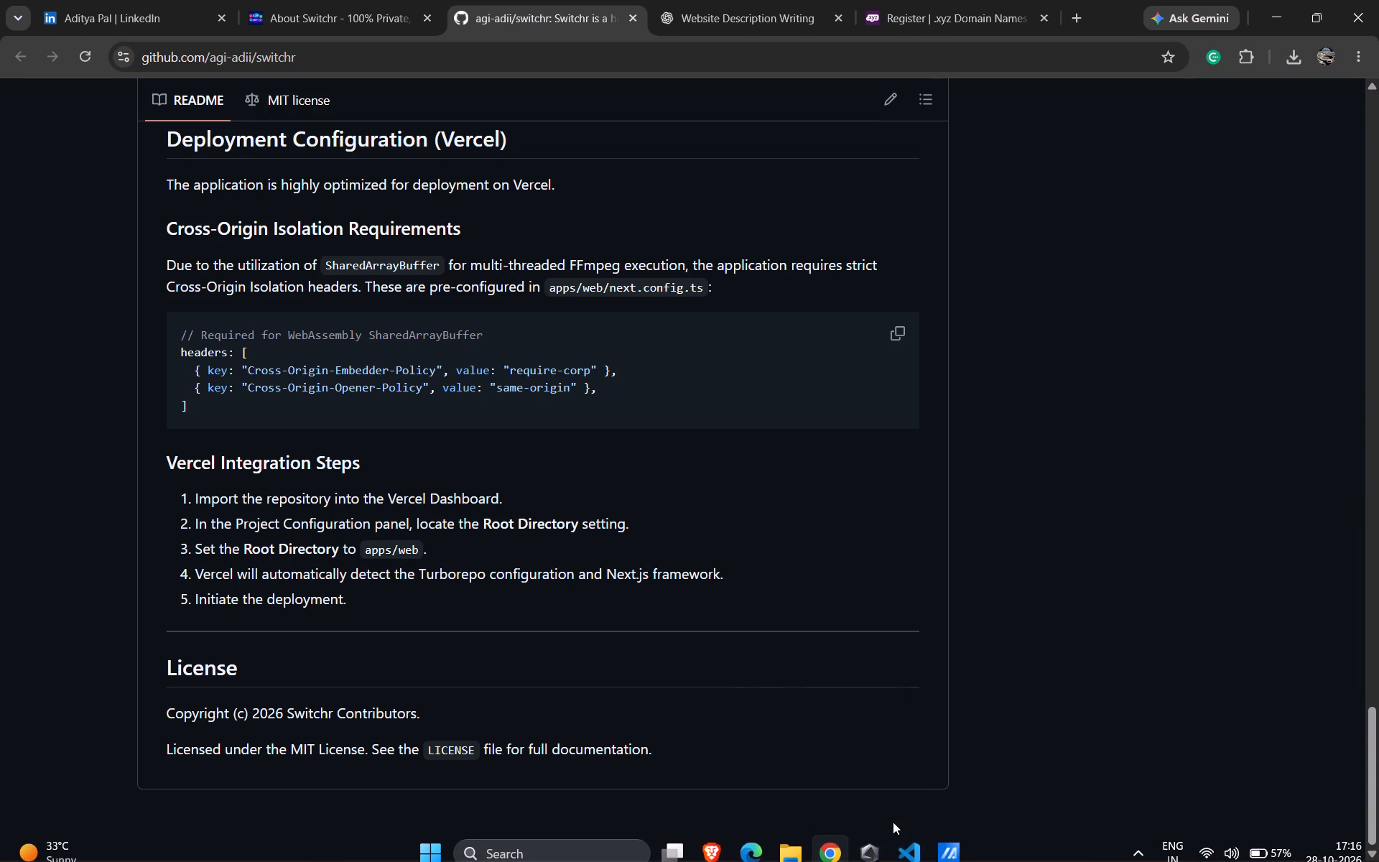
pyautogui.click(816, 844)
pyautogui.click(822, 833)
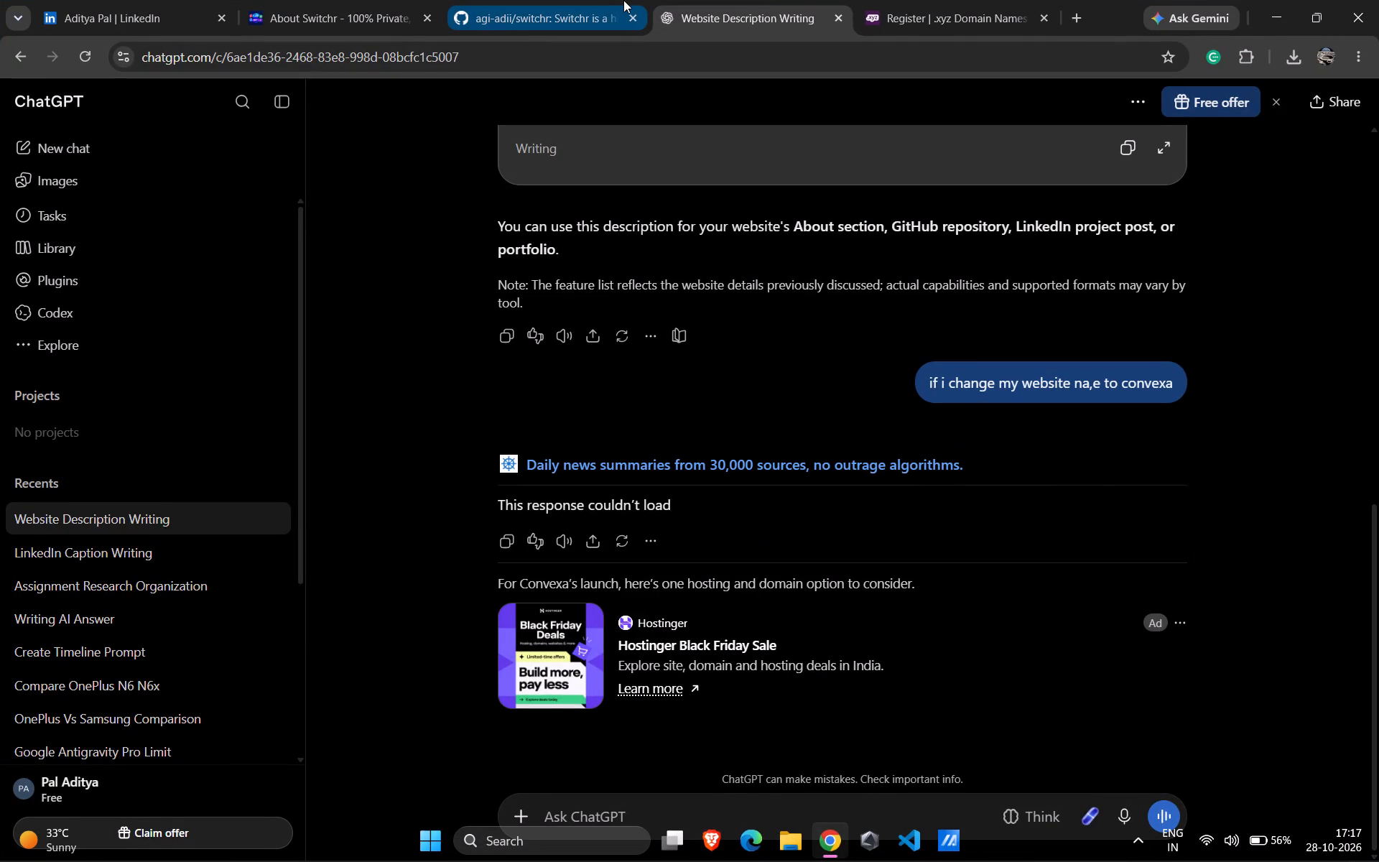
# Return to the switchr GitHub repository and look back over the README up to the repository header and About details.
pyautogui.click(600, 0)
pyautogui.scroll(16, 721, 207)
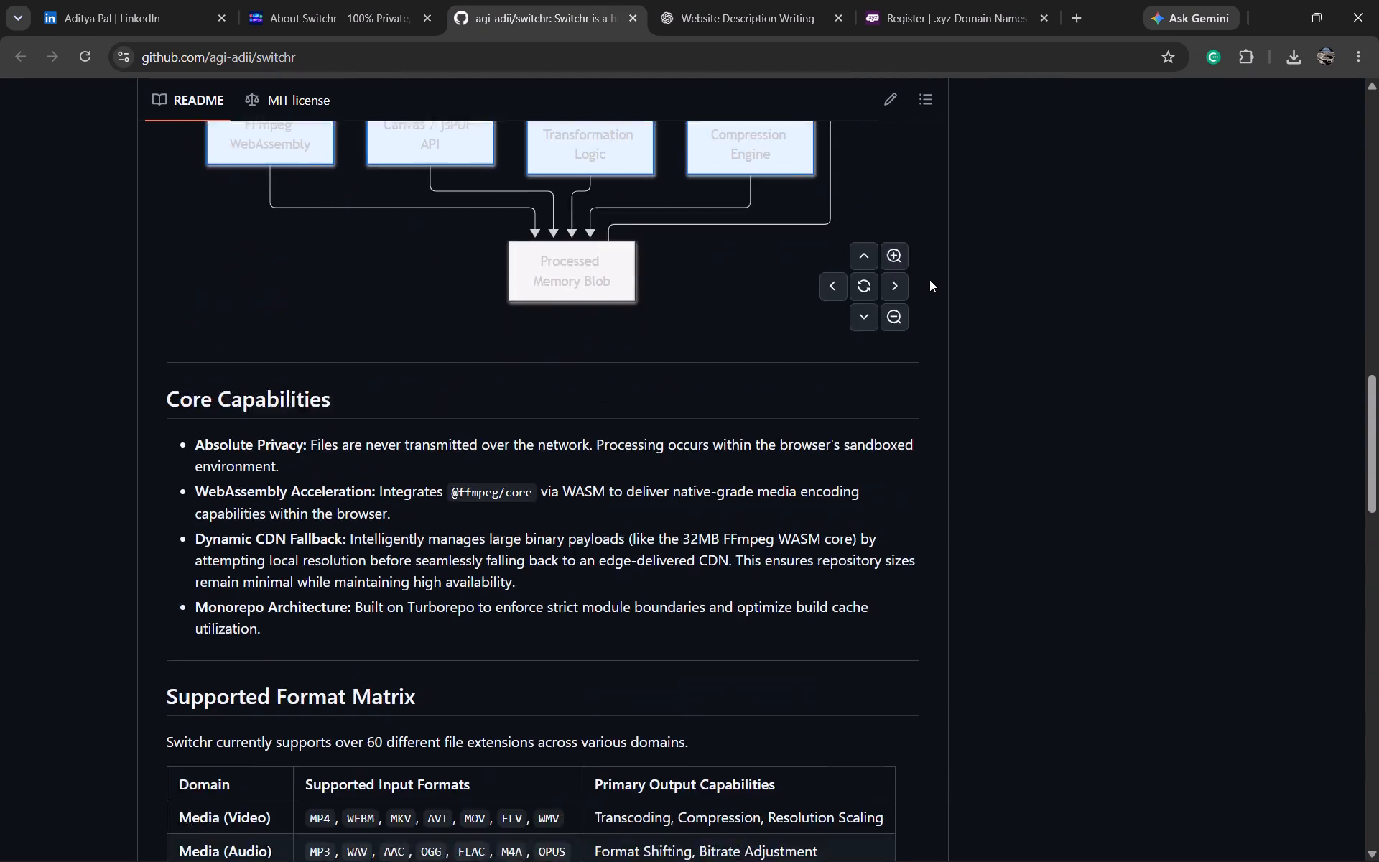
pyautogui.scroll(10, 929, 279)
pyautogui.scroll(7, 794, 315)
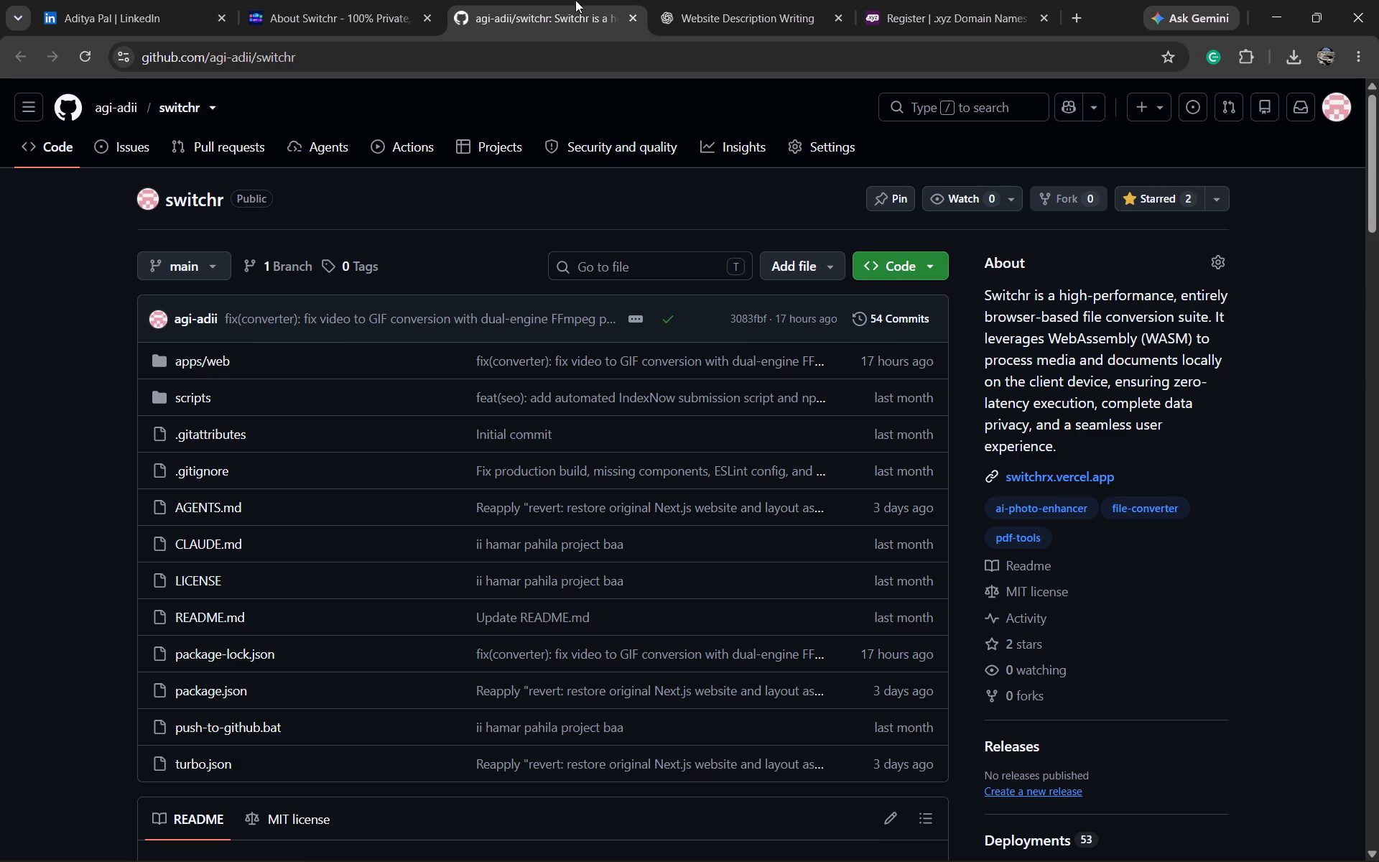
# Go back to the gen.xyz registration page and check the availability of convexa.xyz.
pyautogui.click(904, 24)
pyautogui.write('convexa')
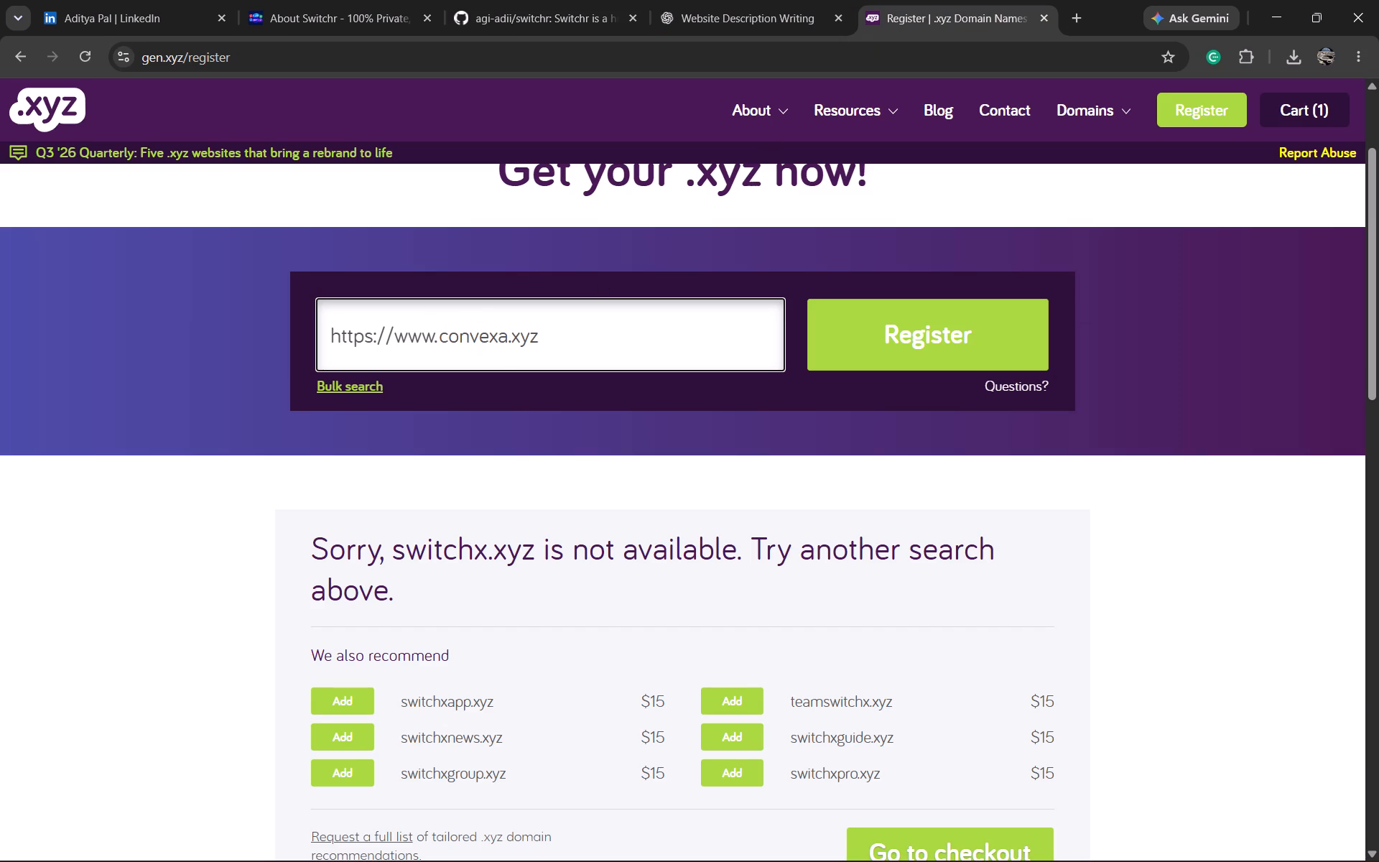
pyautogui.click(963, 319)
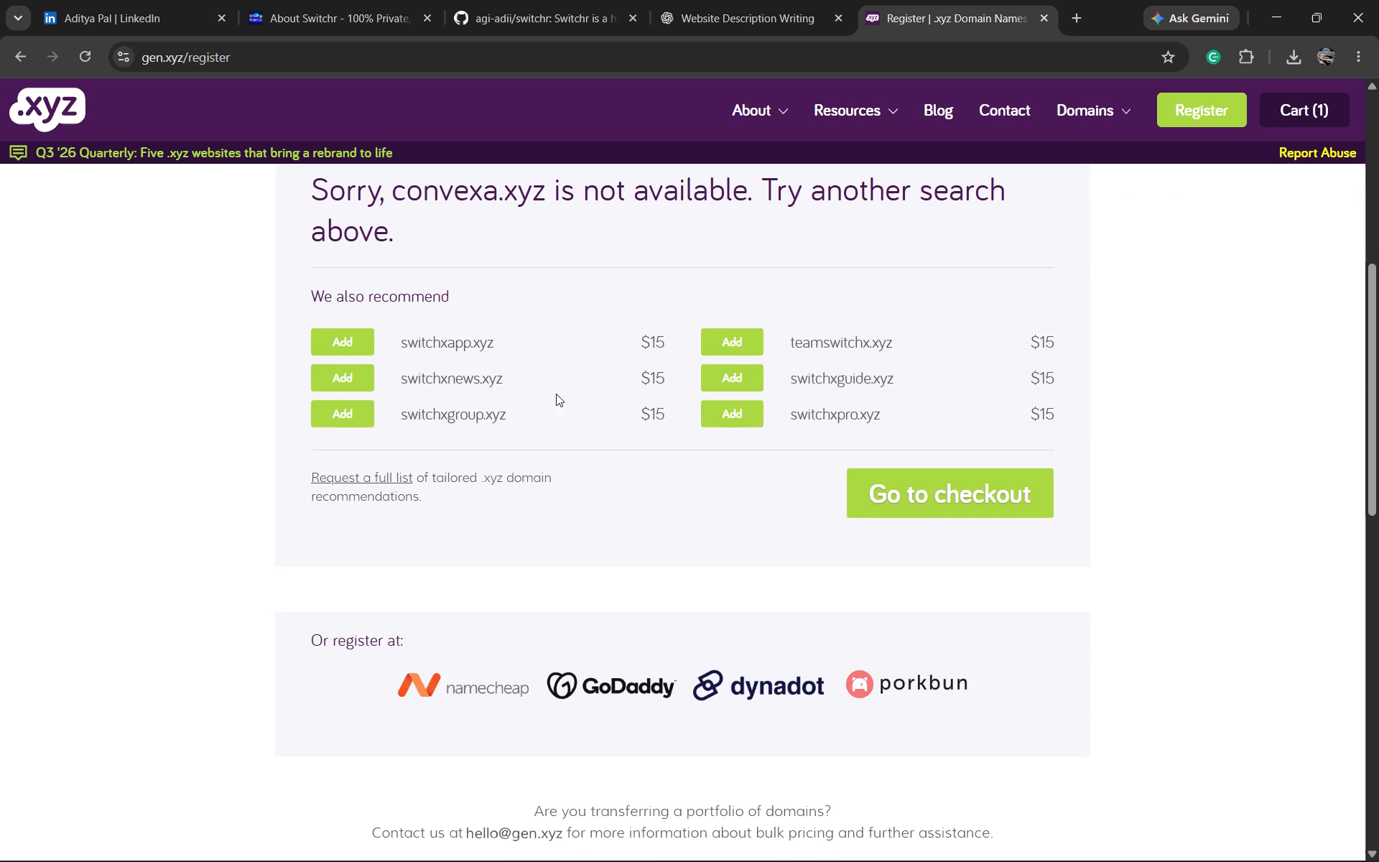
# Check the availability of convexax.xyz with a new domain search, and review its result and recommended alternatives.
pyautogui.scroll(2, 556, 394)
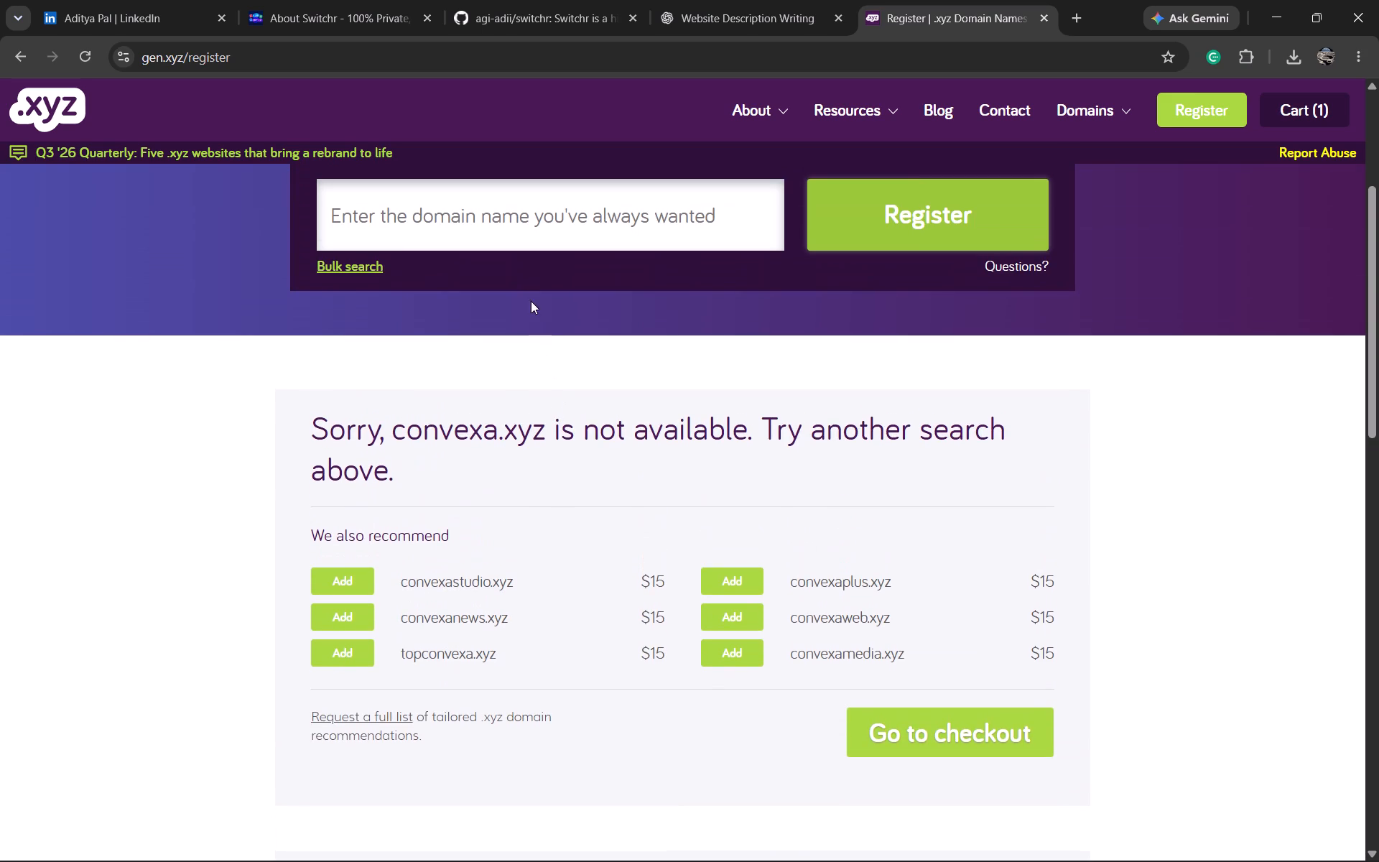
pyautogui.click(557, 227)
pyautogui.write('con')
pyautogui.write('vexa')
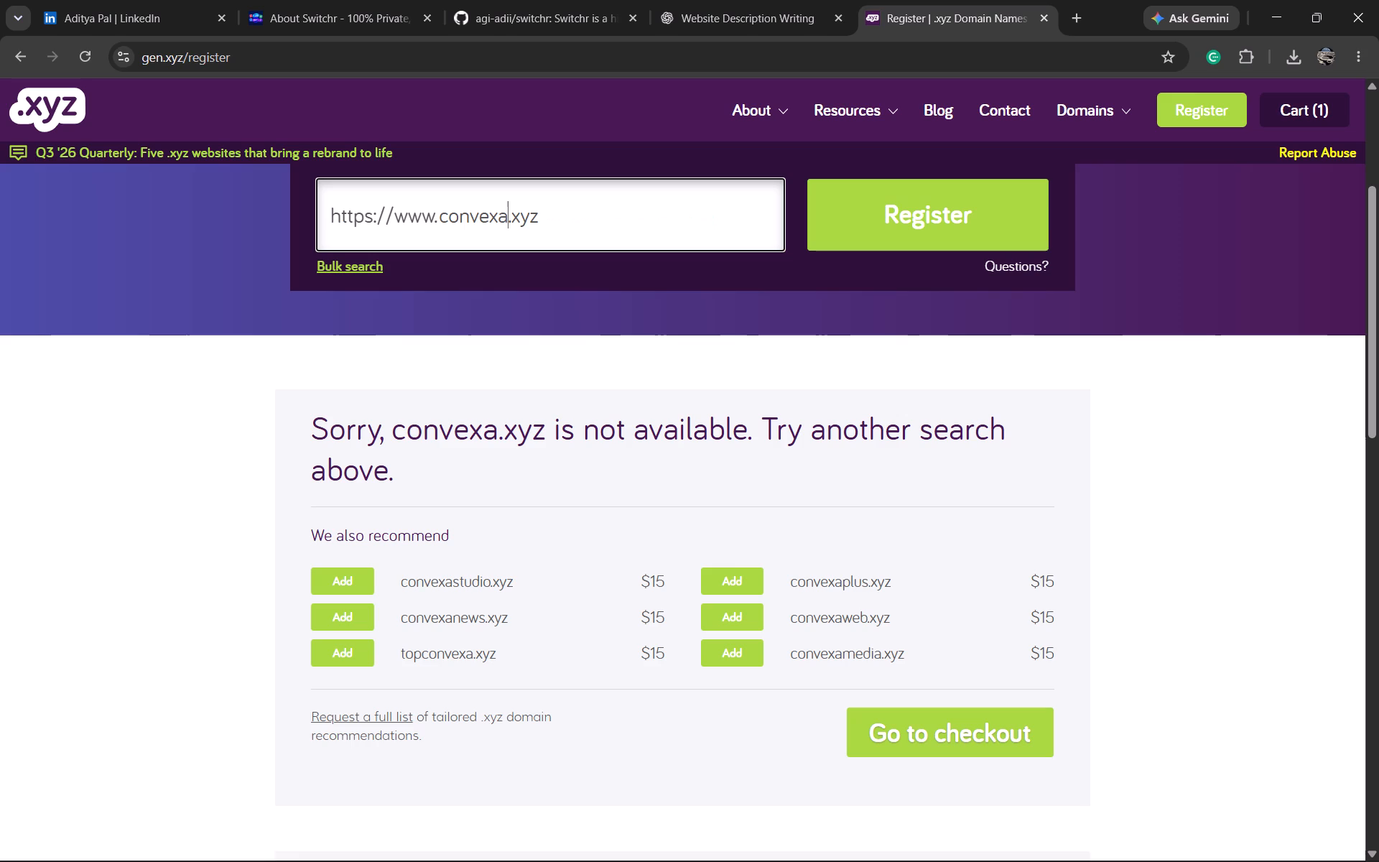
pyautogui.press('x')
pyautogui.press('Return')
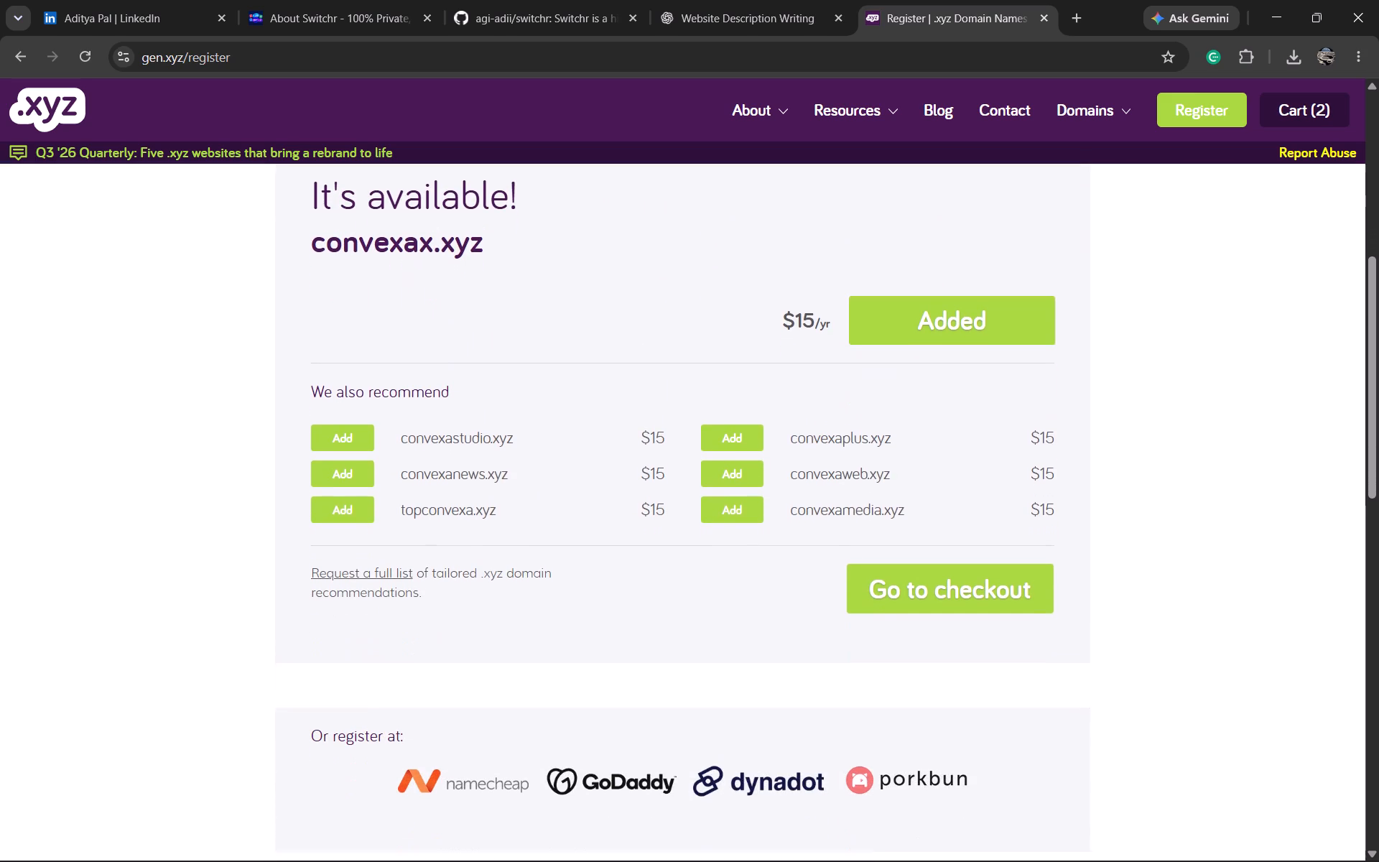
pyautogui.scroll(1, 547, 305)
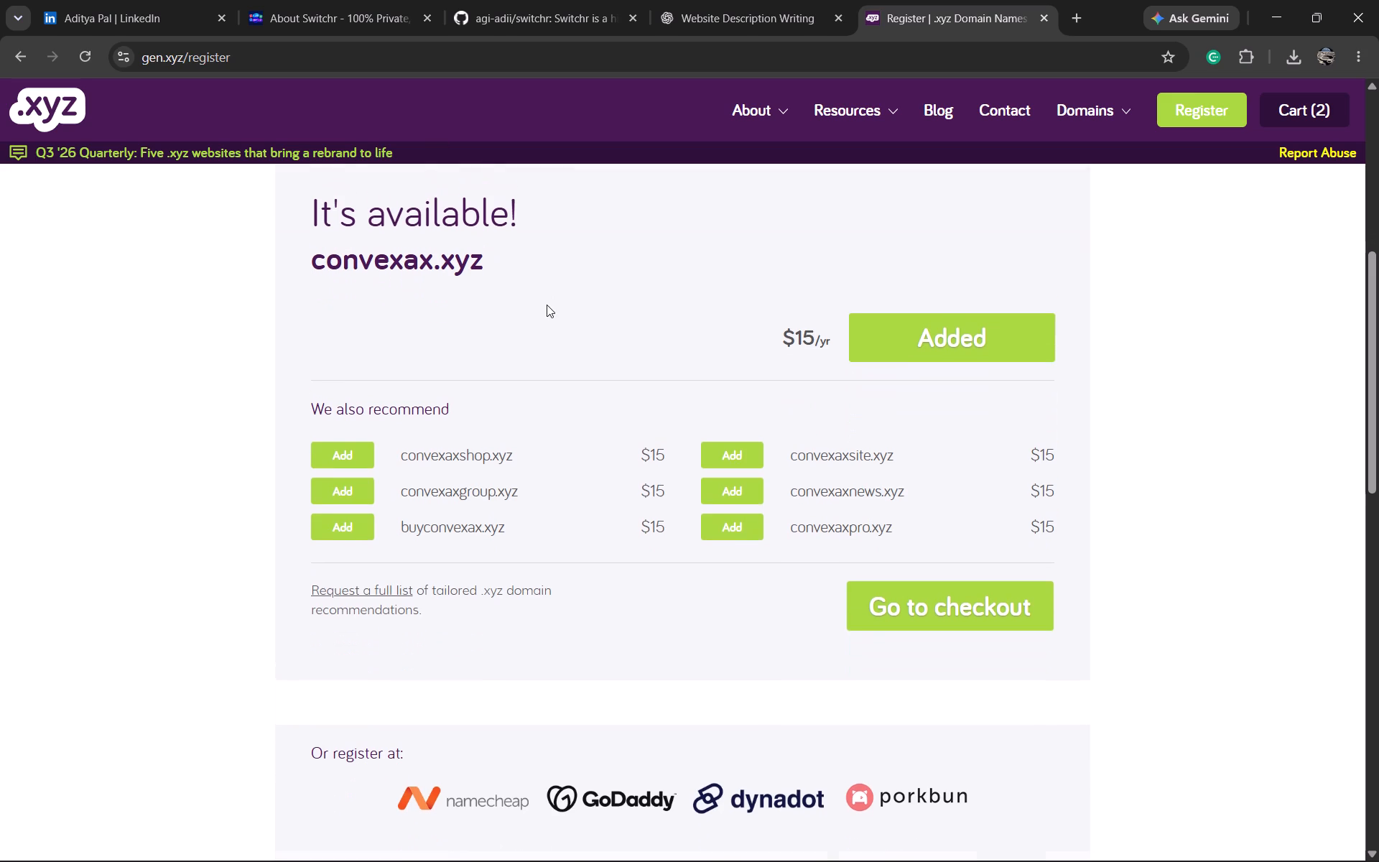
pyautogui.scroll(3, 547, 305)
pyautogui.scroll(-3, 547, 305)
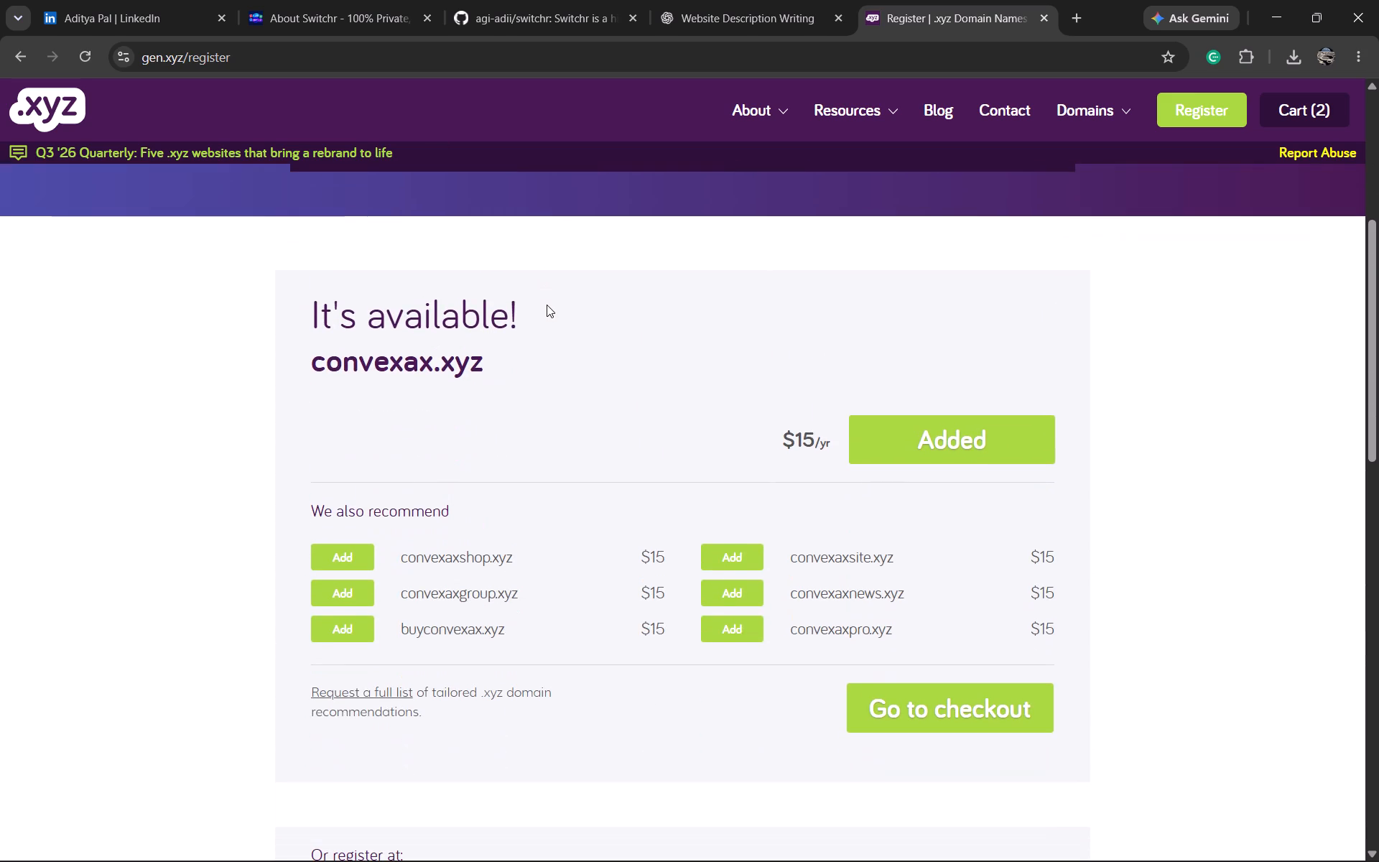
pyautogui.scroll(-1, 547, 305)
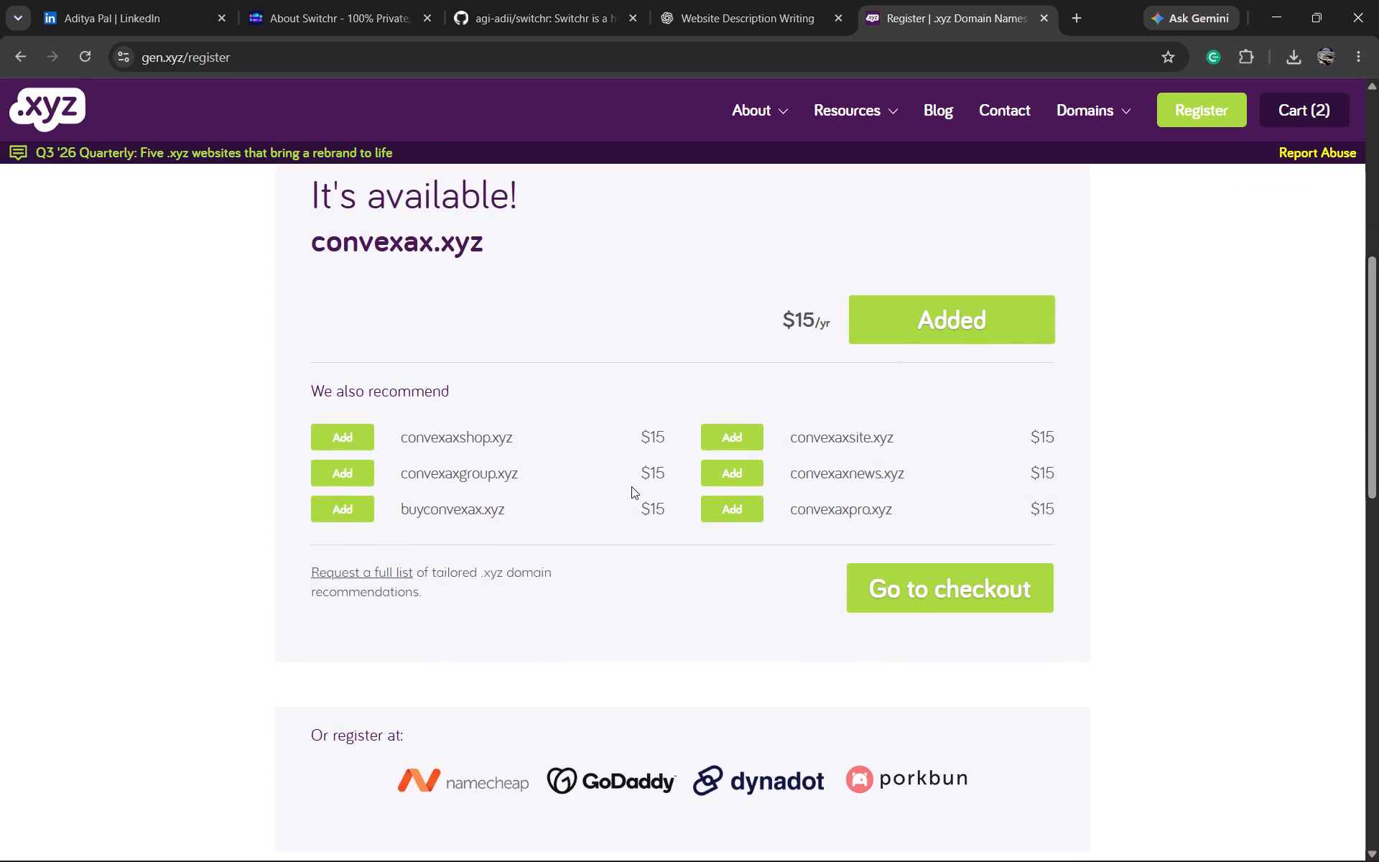
# Check the availability of convexasite.xyz with a new domain search and review its result and recommended alternatives.
pyautogui.press('BackSpace')
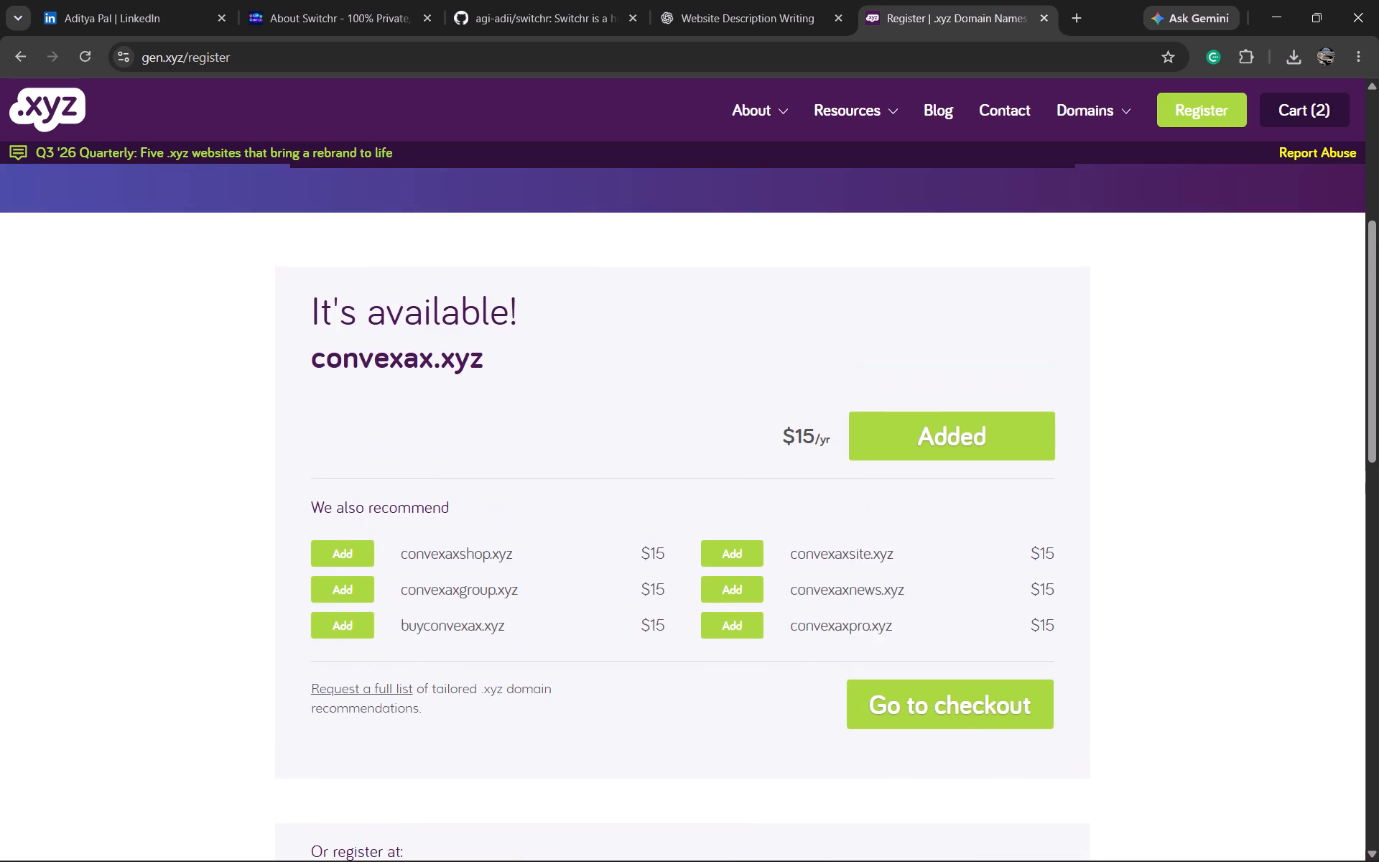
pyautogui.scroll(5, 622, 482)
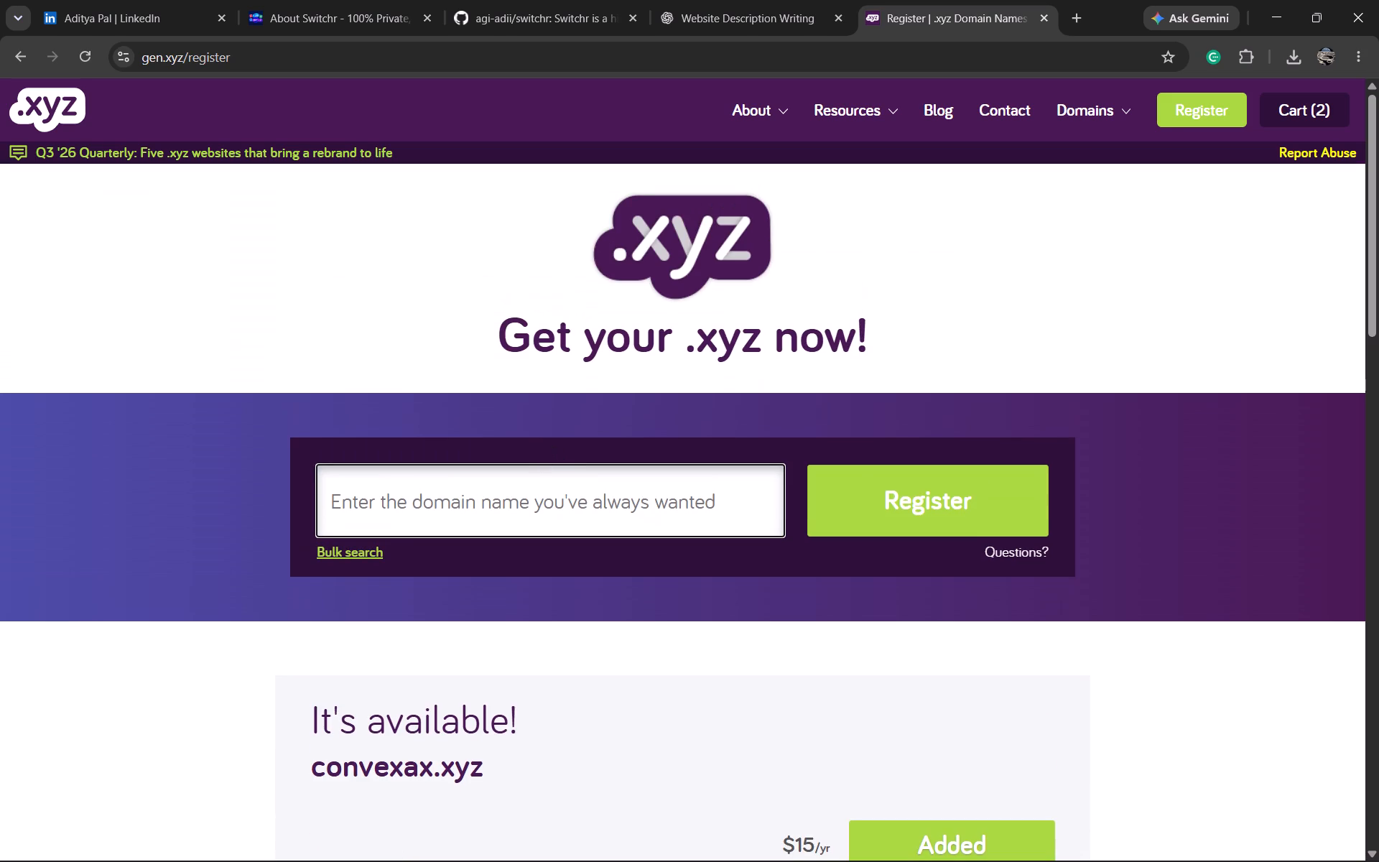
pyautogui.click(521, 514)
pyautogui.press('c')
pyautogui.write('onvexa')
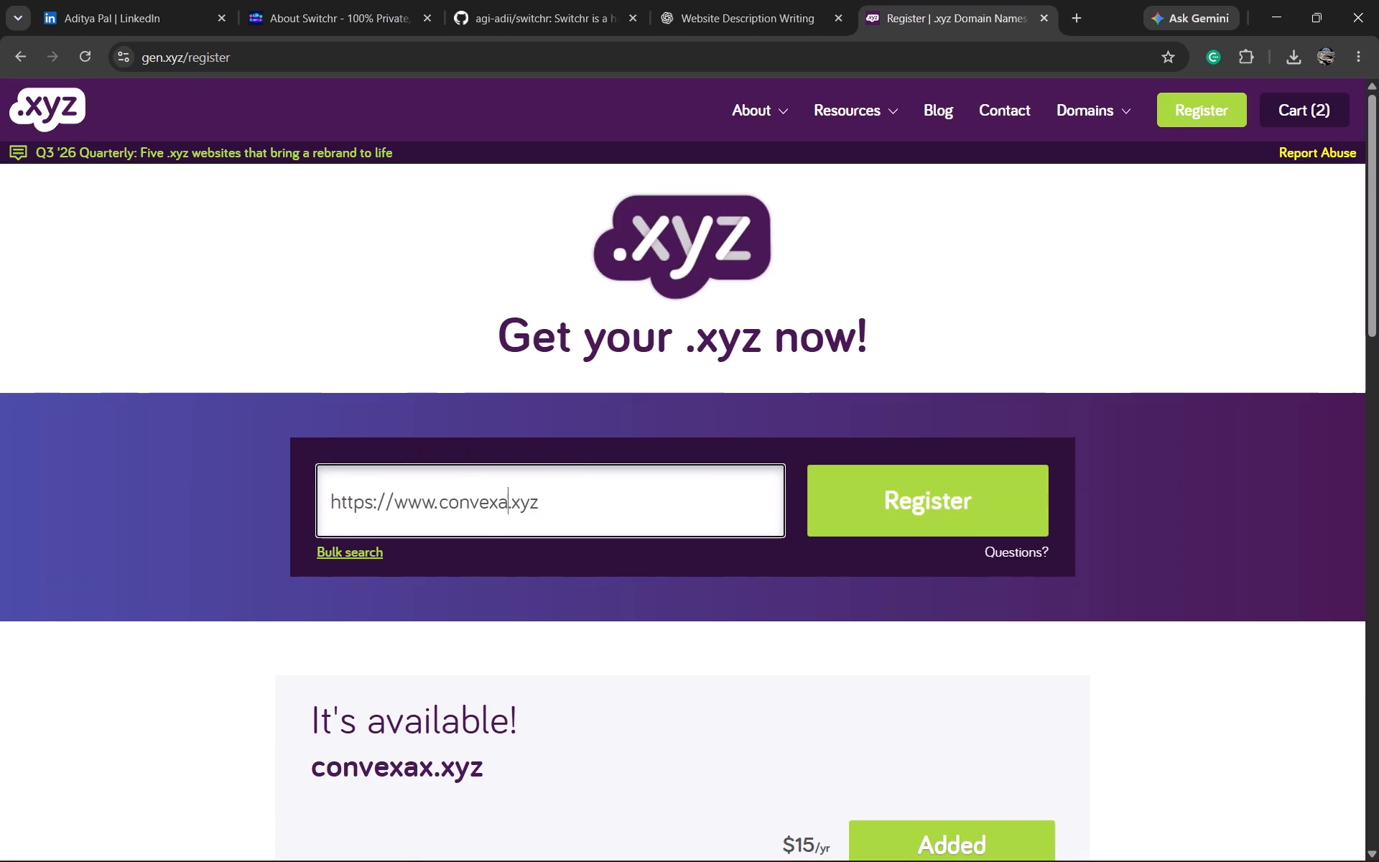
pyautogui.write('site')
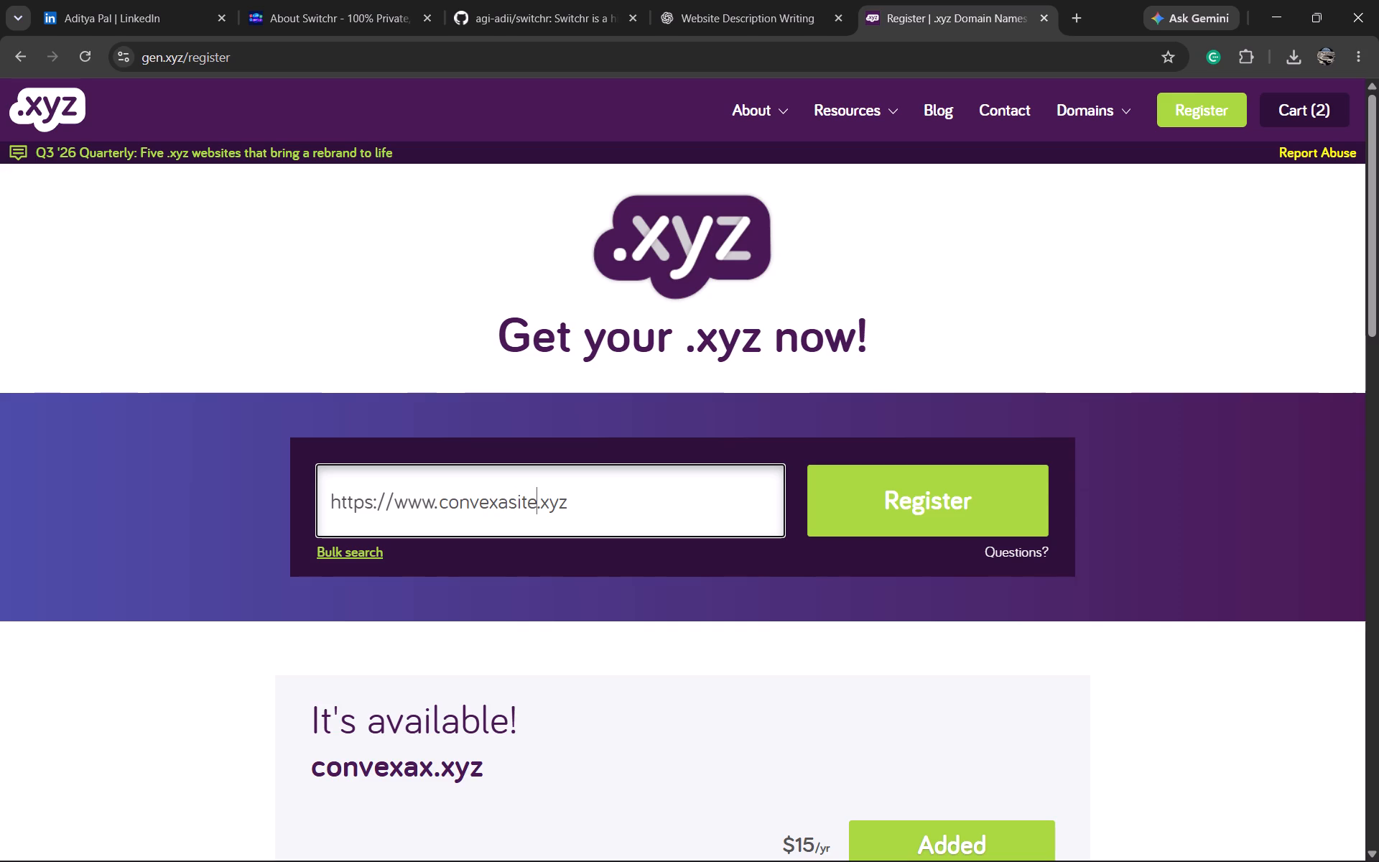
pyautogui.click(829, 478)
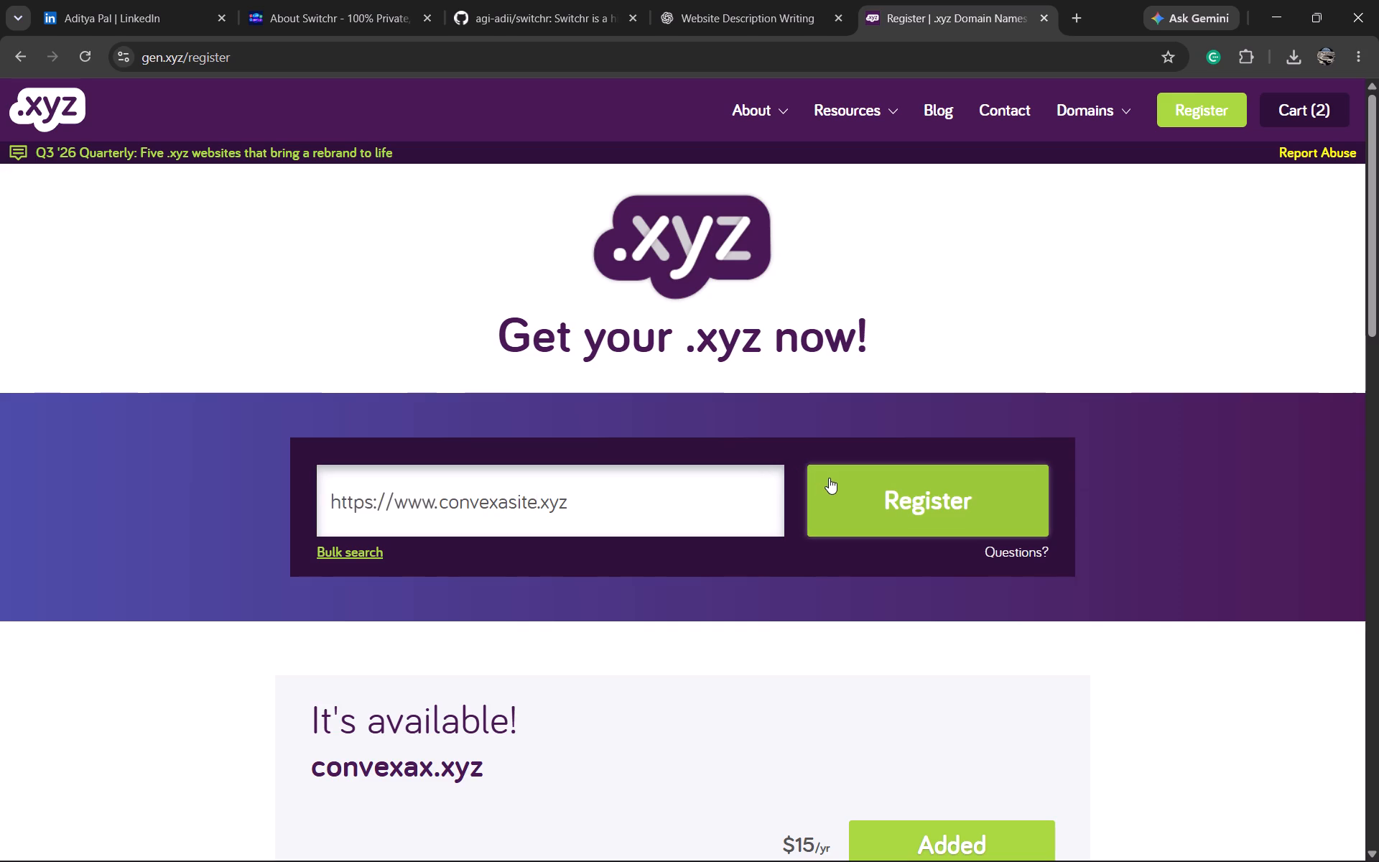
pyautogui.scroll(-3, 827, 478)
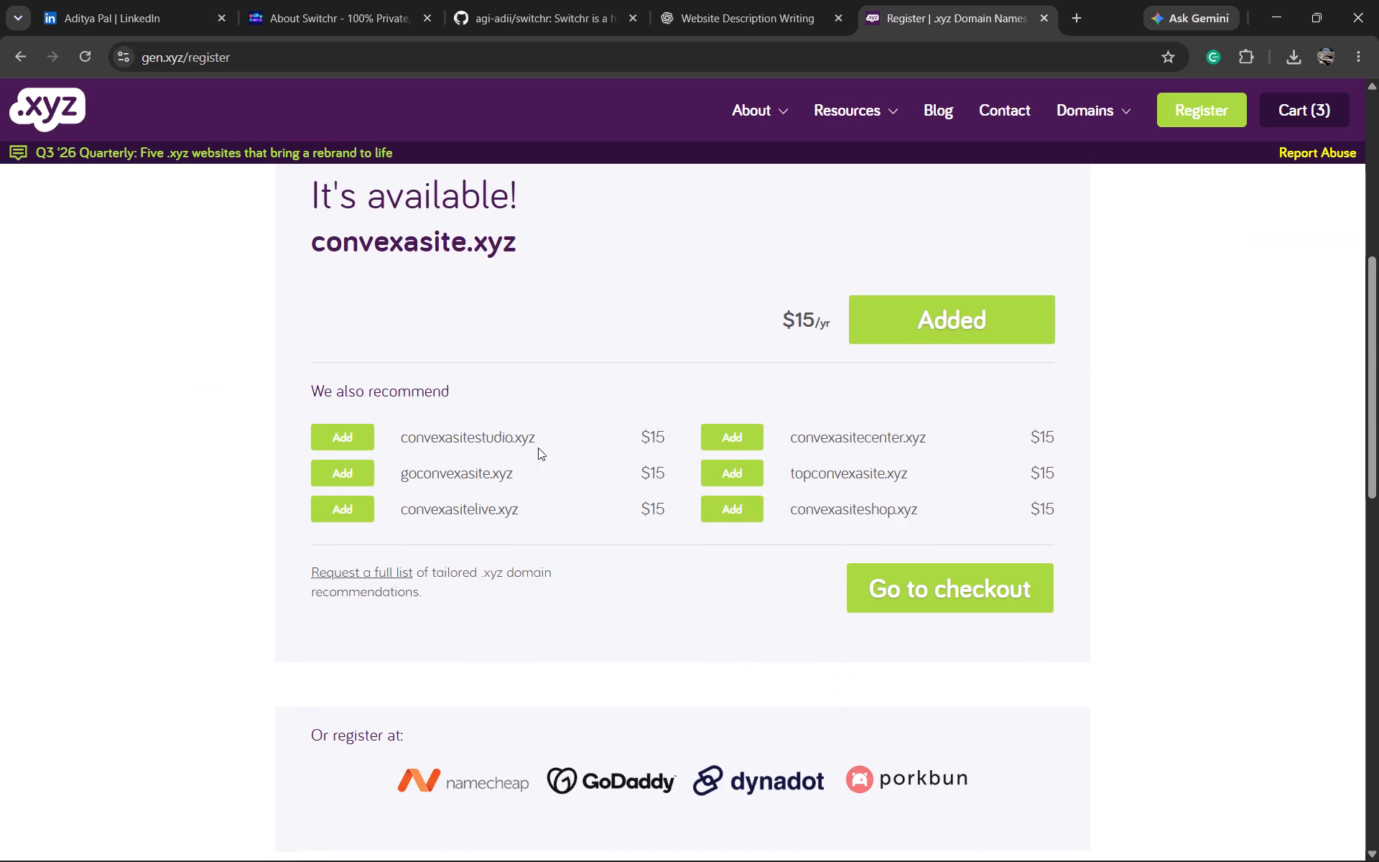
pyautogui.scroll(3, 538, 448)
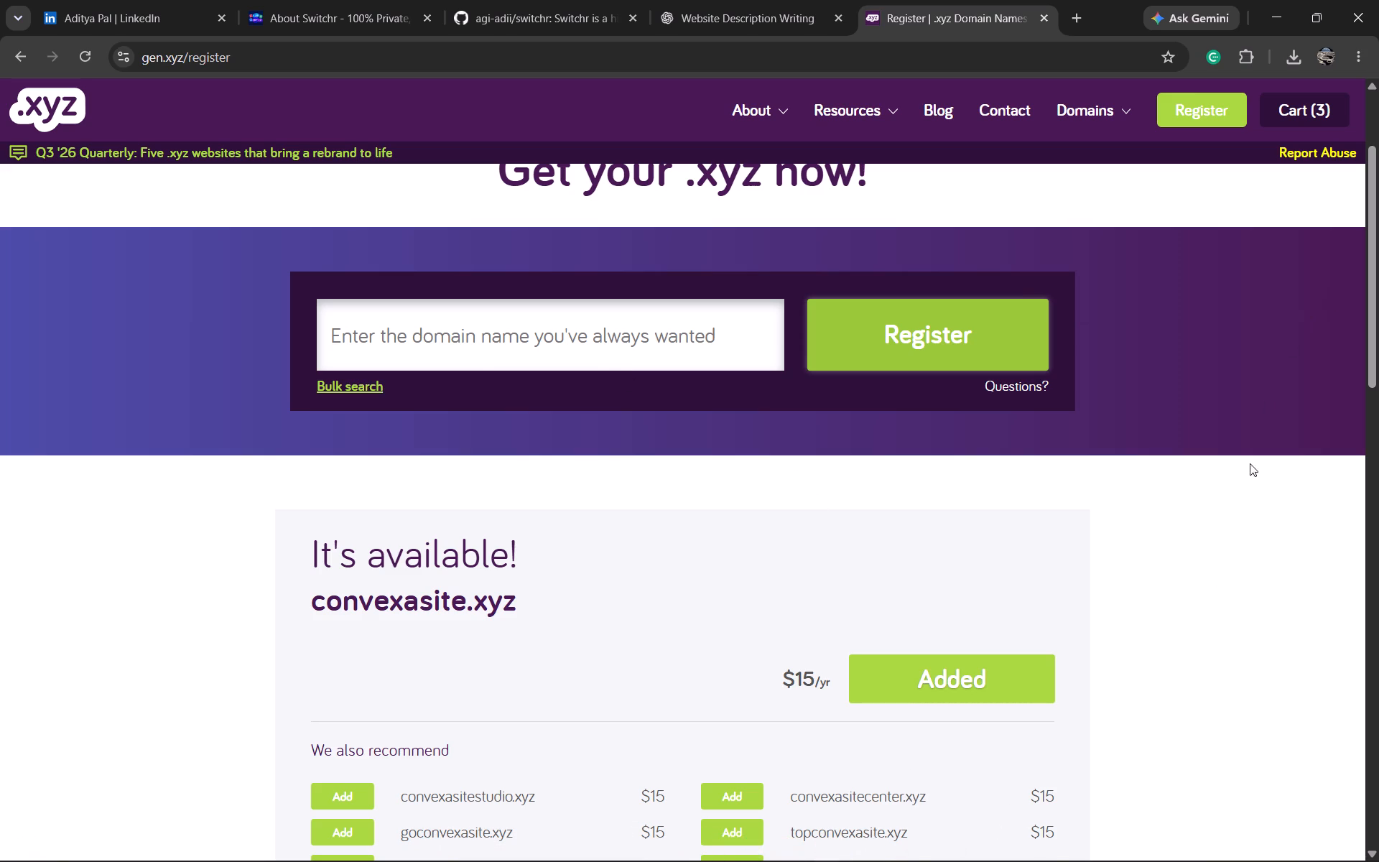
pyautogui.click(822, 837)
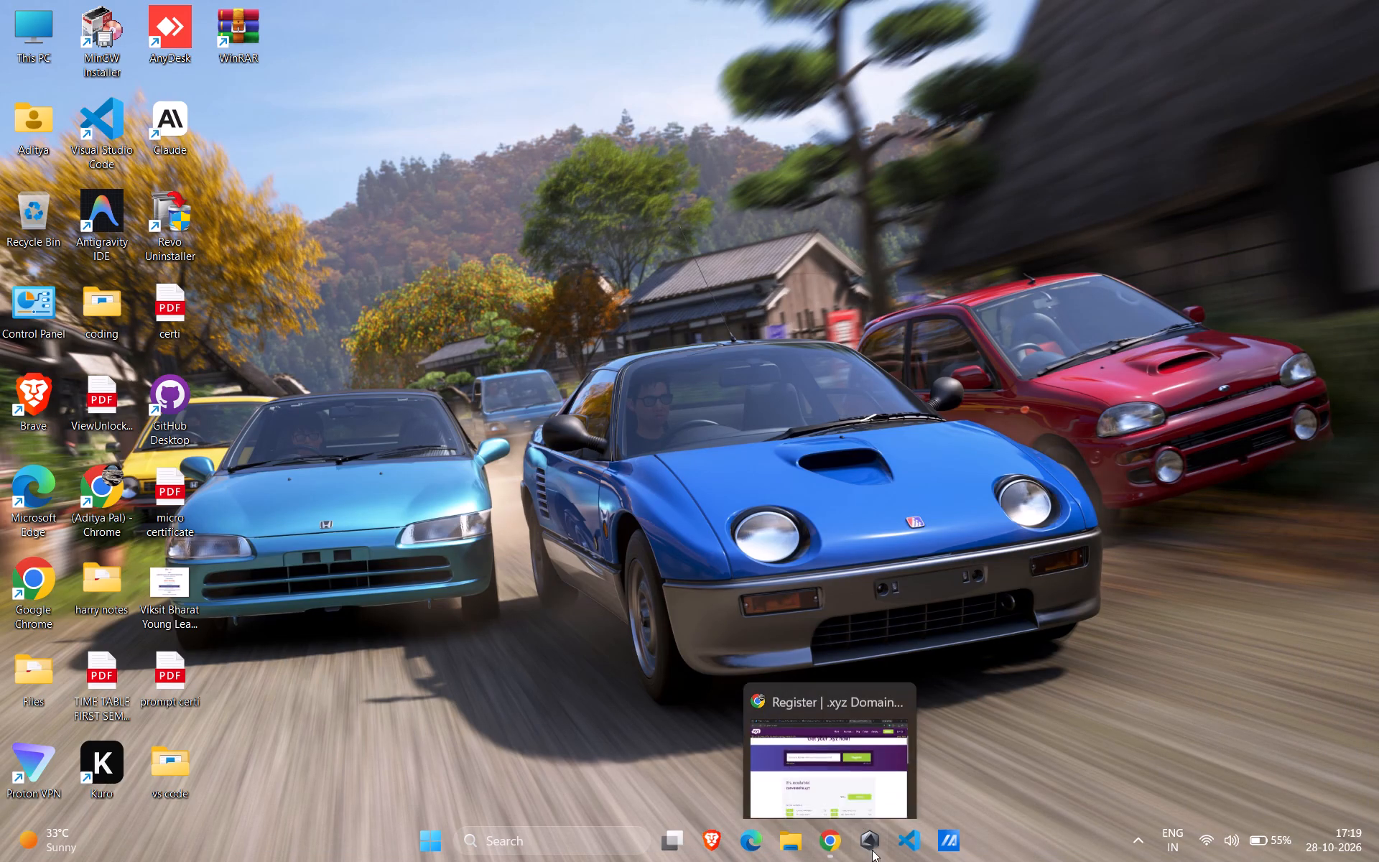
pyautogui.click(114, 220)
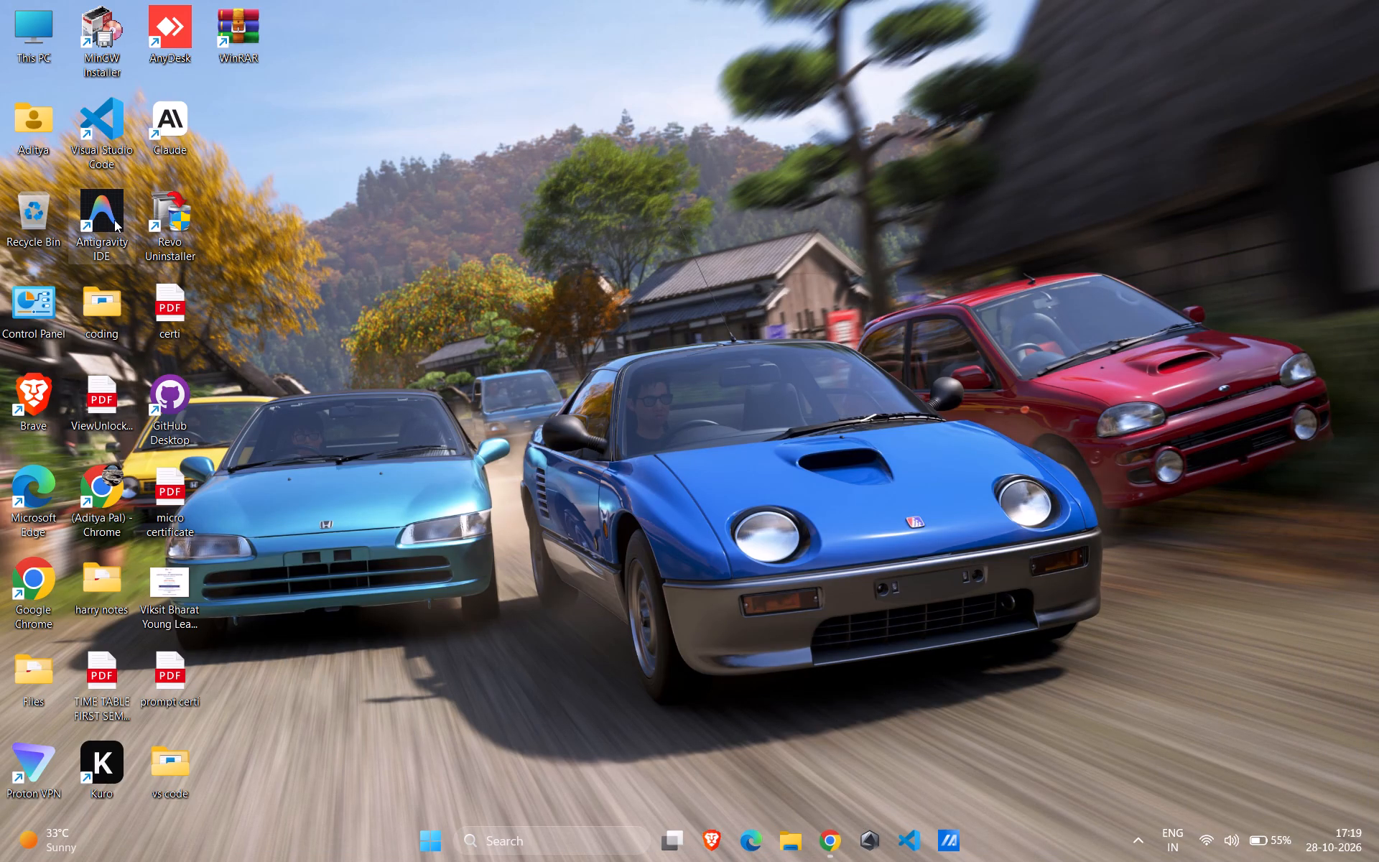
pyautogui.doubleClick(114, 220)
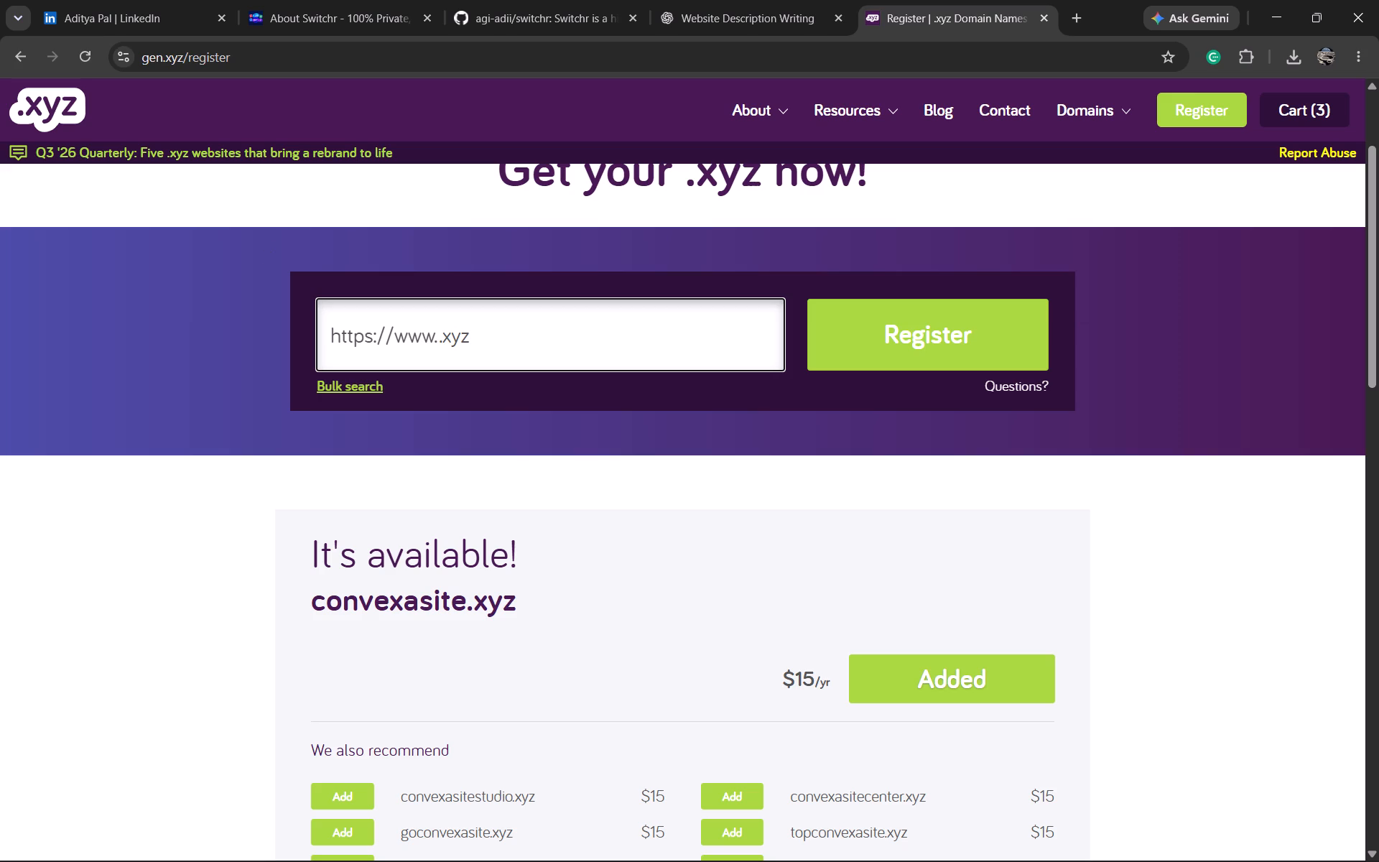
pyautogui.write('switchr')
pyautogui.write('site')
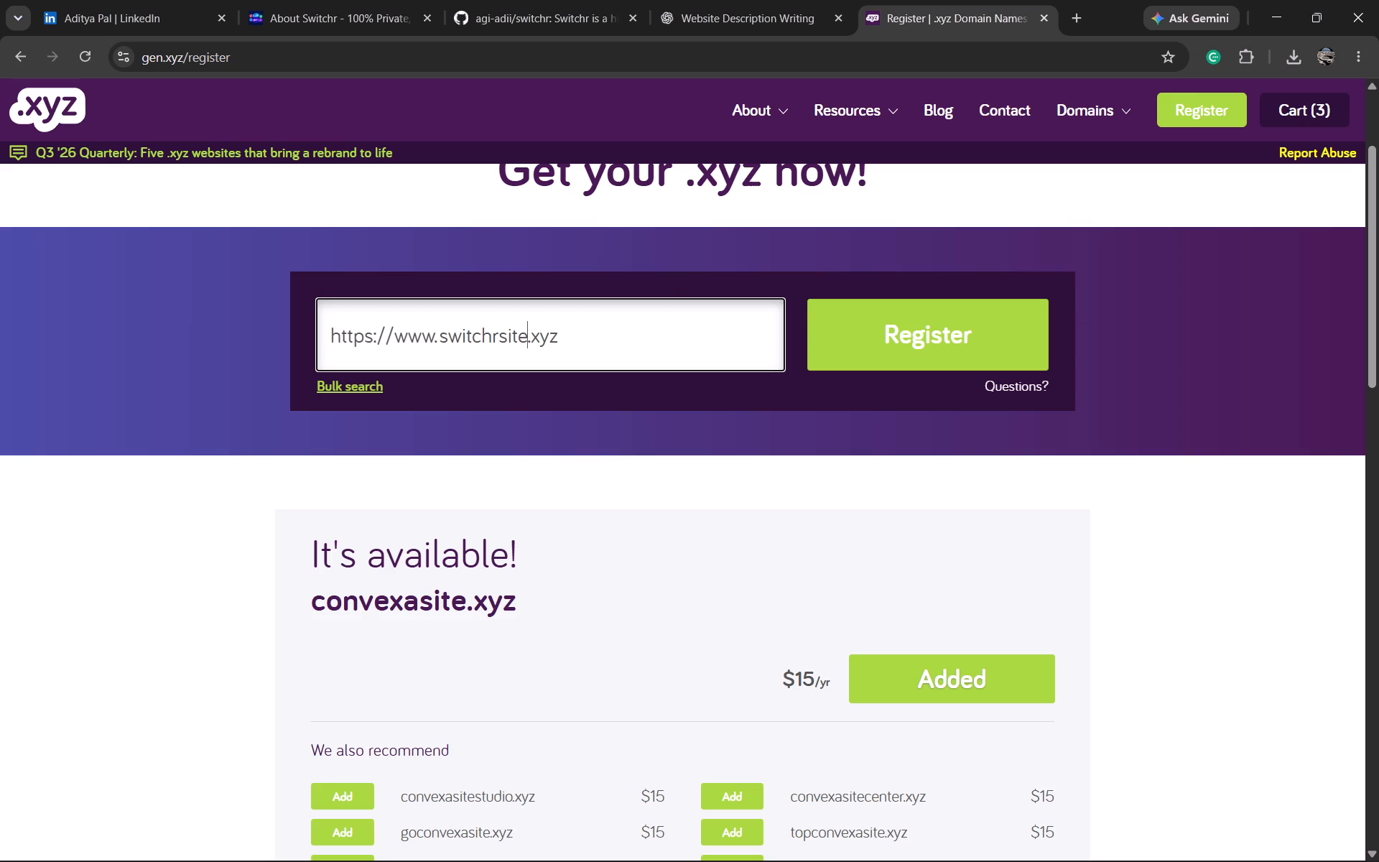
pyautogui.click(869, 334)
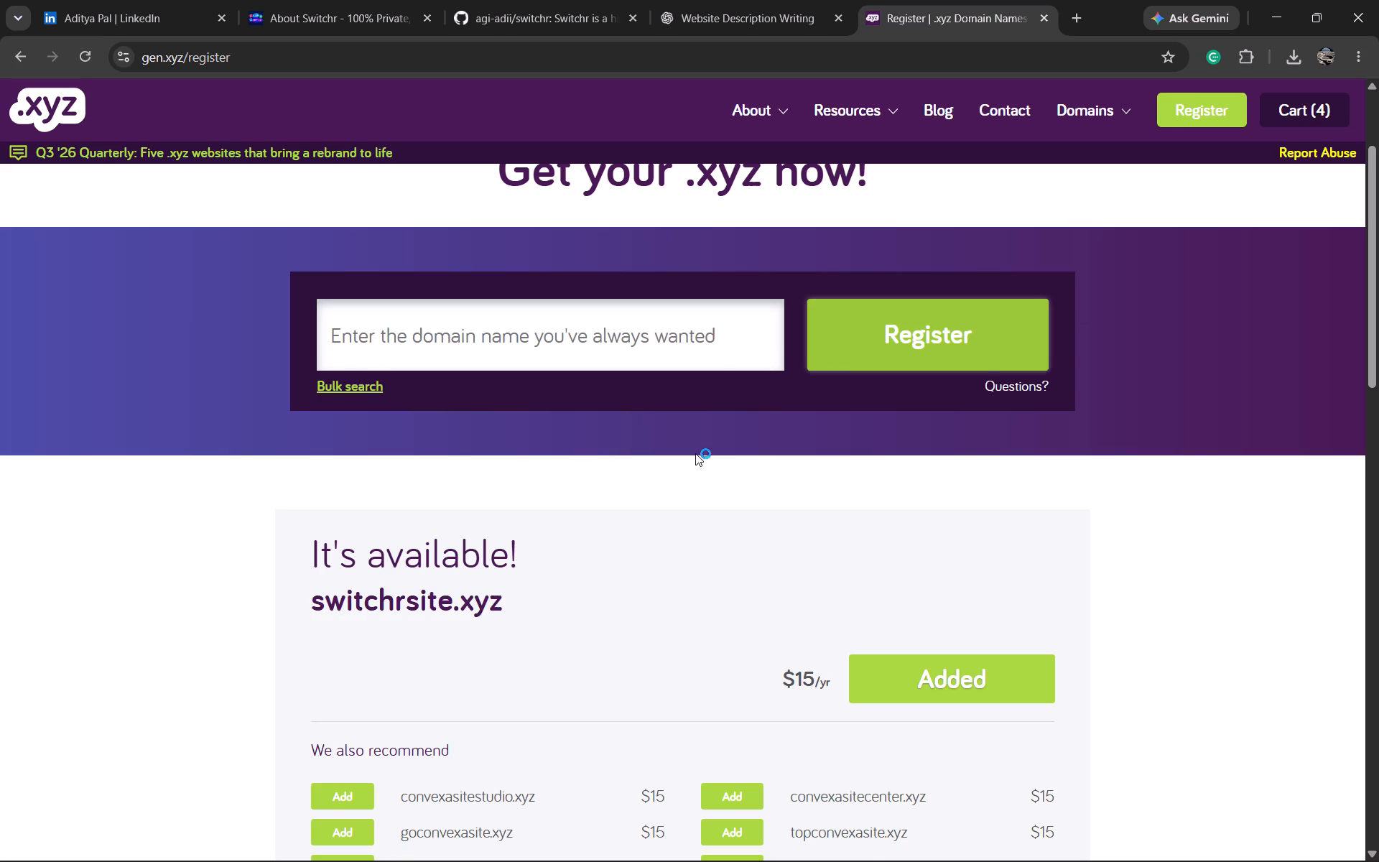
pyautogui.scroll(-2, 688, 491)
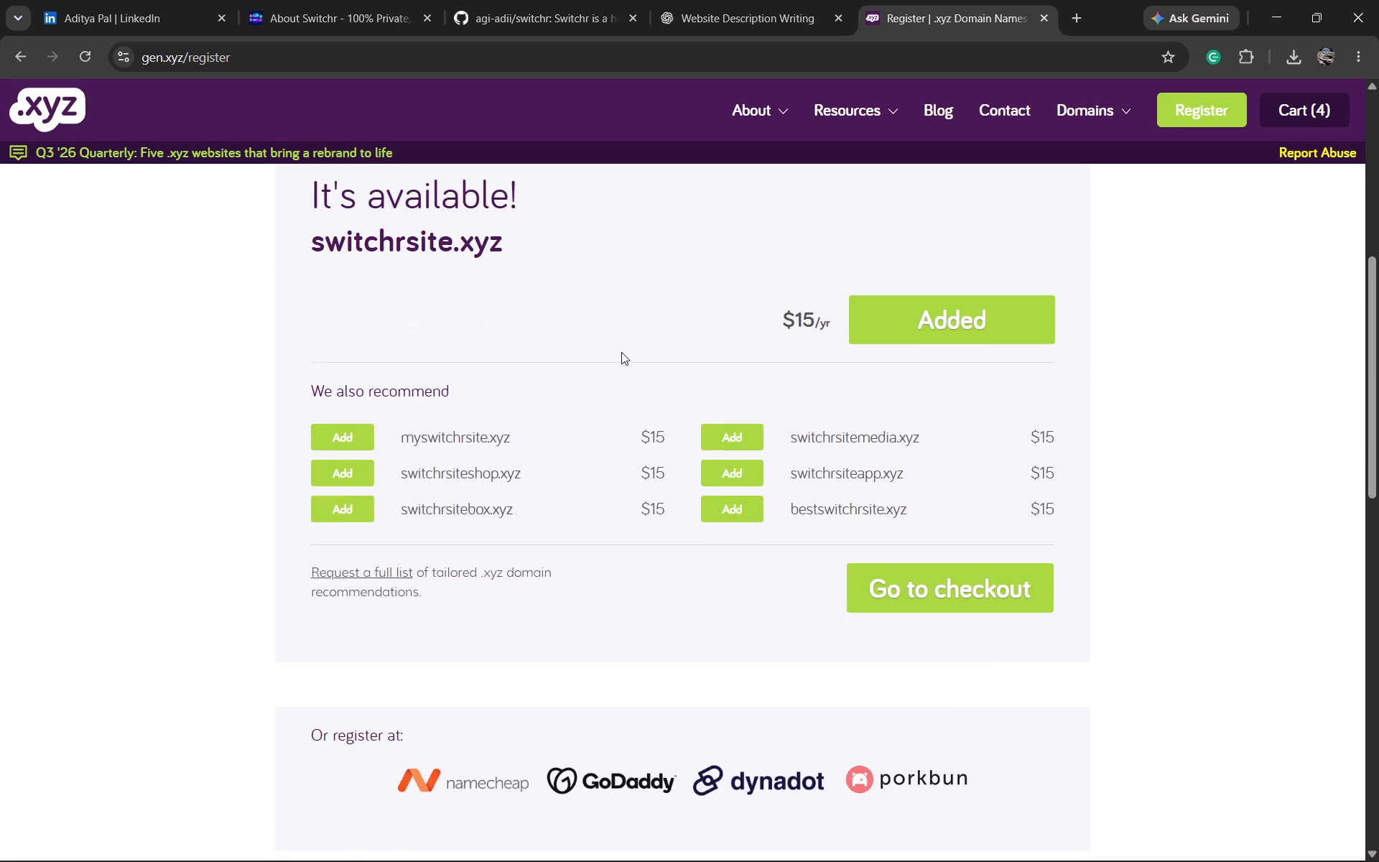
pyautogui.scroll(4, 622, 351)
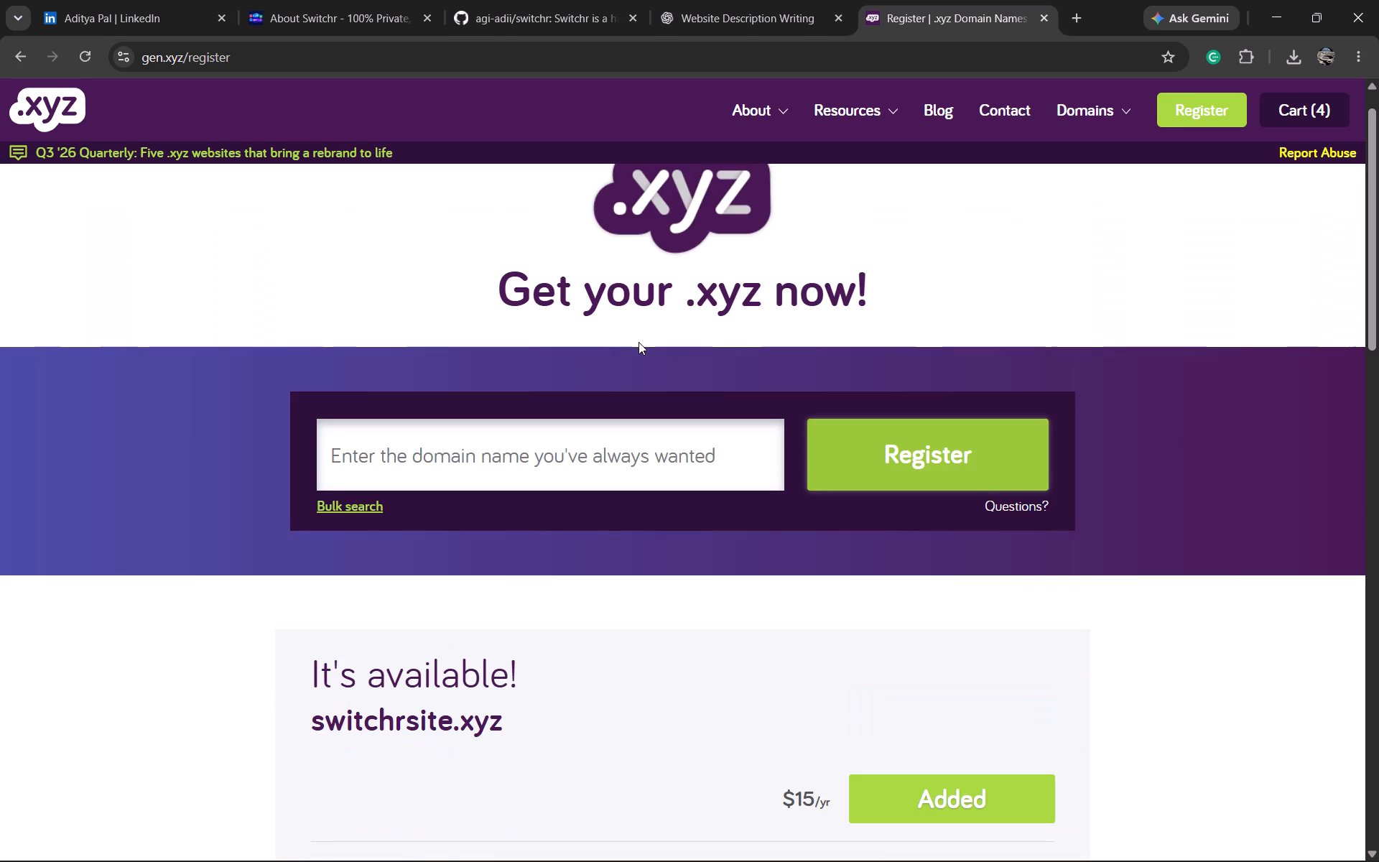
# Proceed to checkout from the switchrsite.xyz search result.
pyautogui.scroll(-2, 805, 542)
pyautogui.click(981, 554)
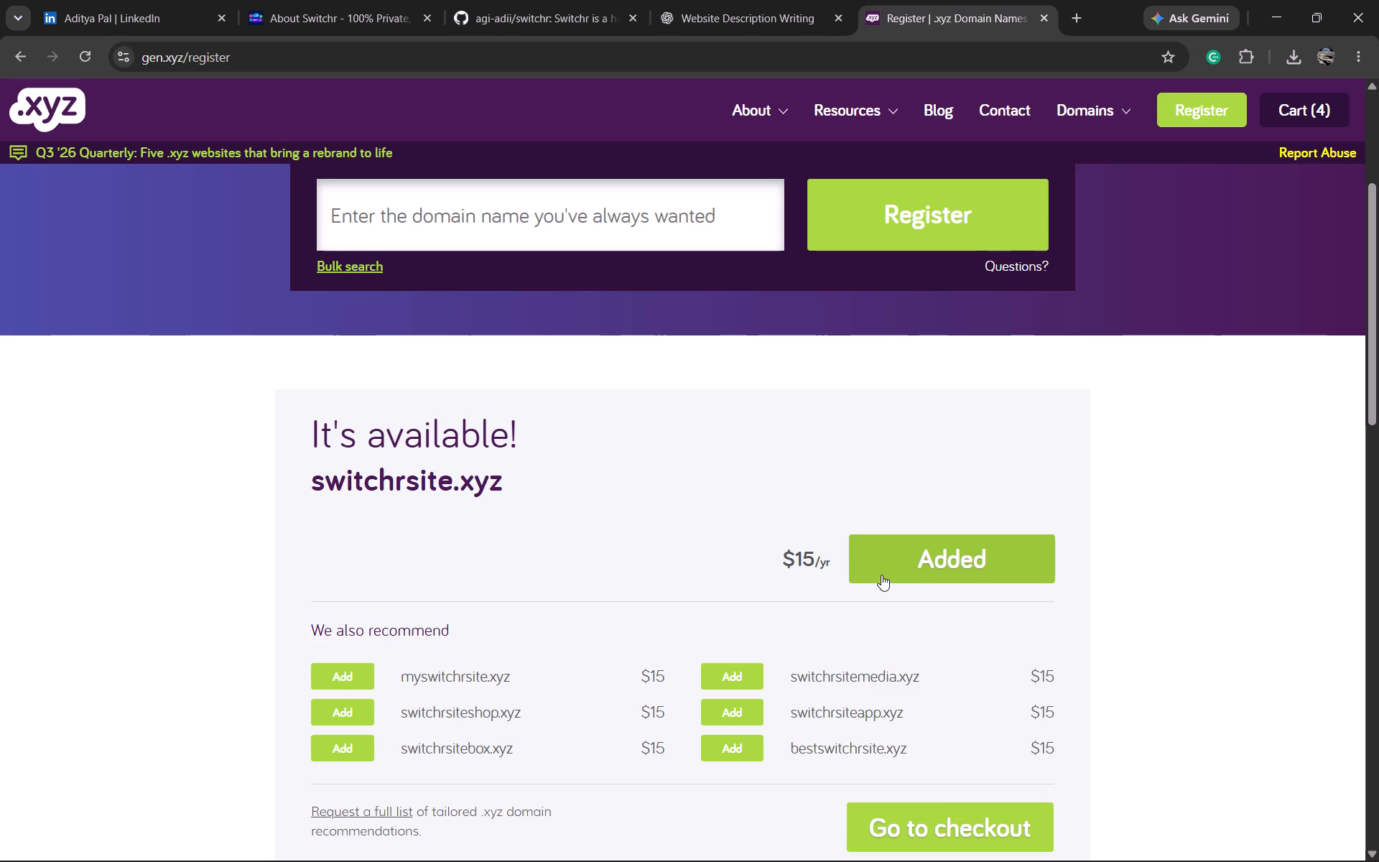
pyautogui.scroll(-2, 945, 583)
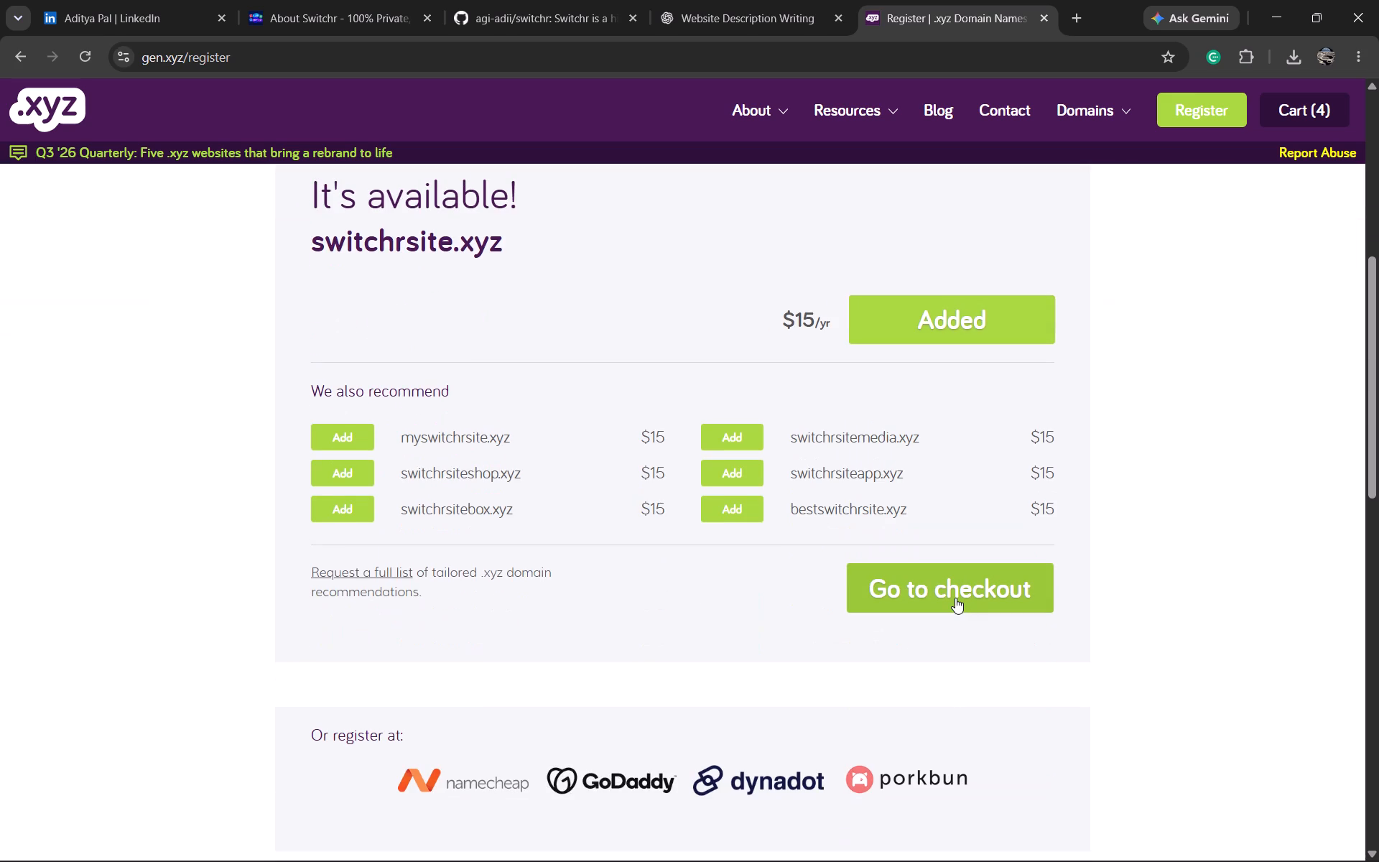
pyautogui.click(955, 598)
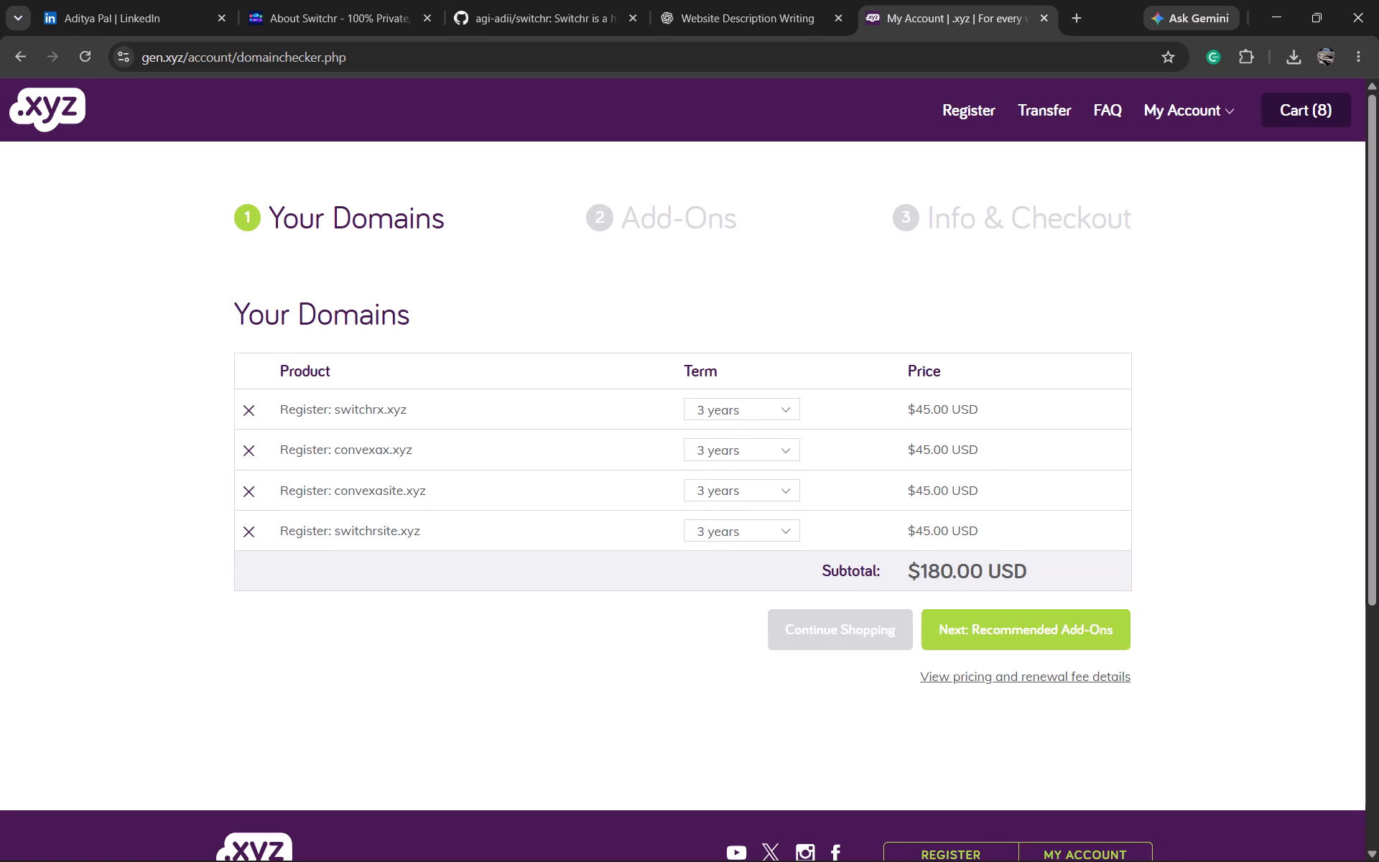
# Remove convexax.xyz, switchrx.xyz and convexasite.xyz from the cart, keeping only switchrsite.xyz.
pyautogui.click(246, 483)
pyautogui.click(246, 449)
pyautogui.click(232, 414)
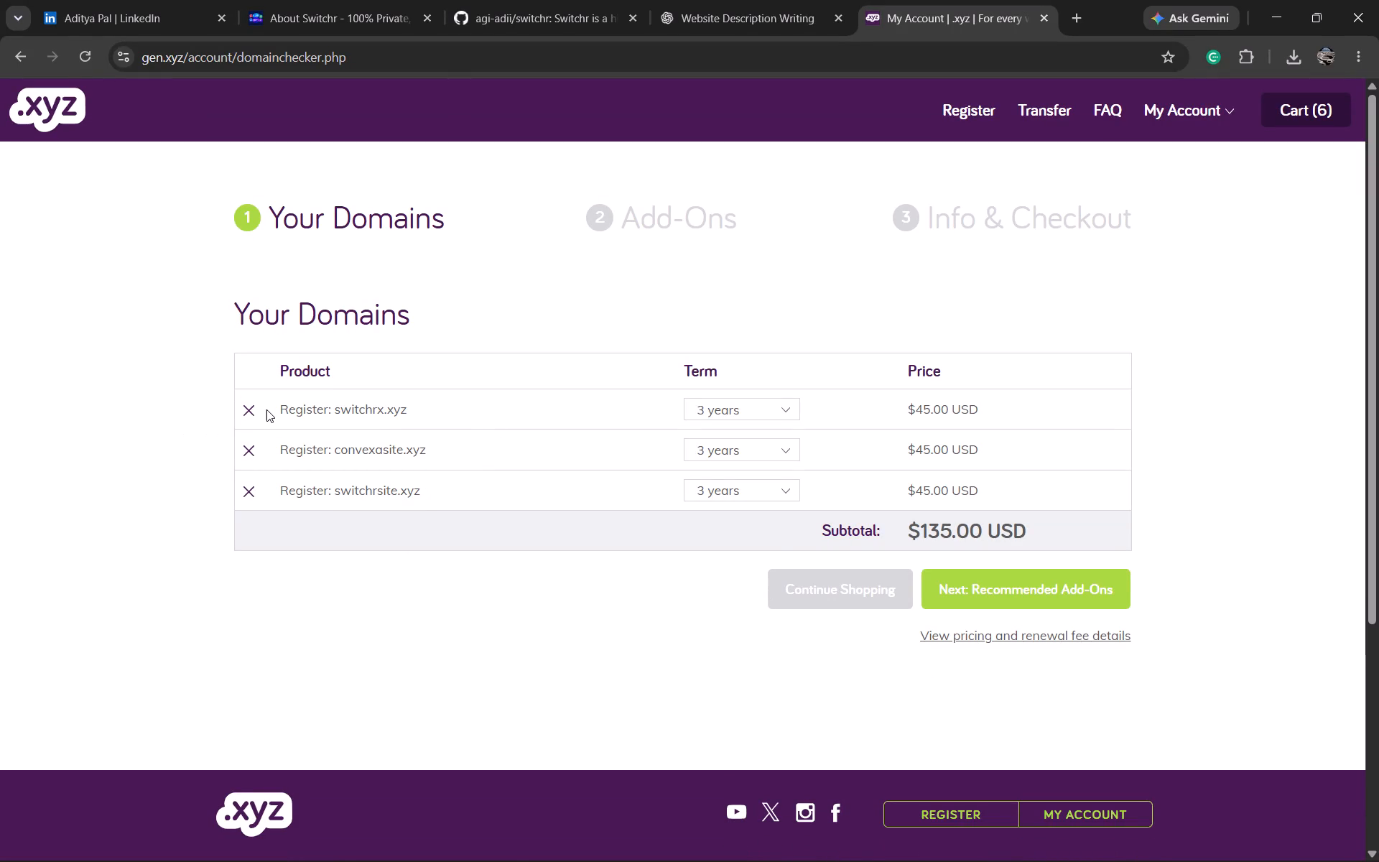
pyautogui.click(249, 406)
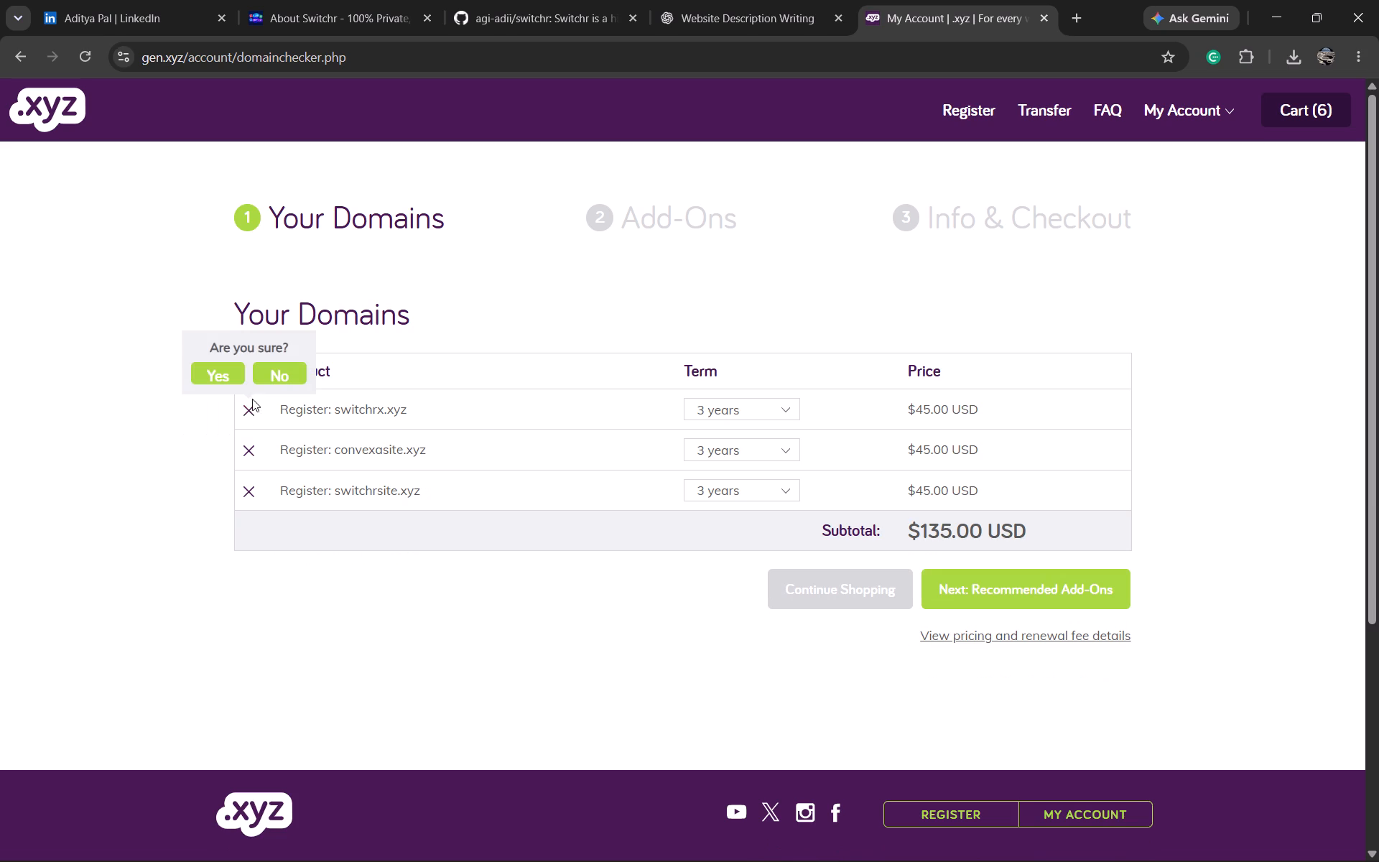
pyautogui.click(236, 377)
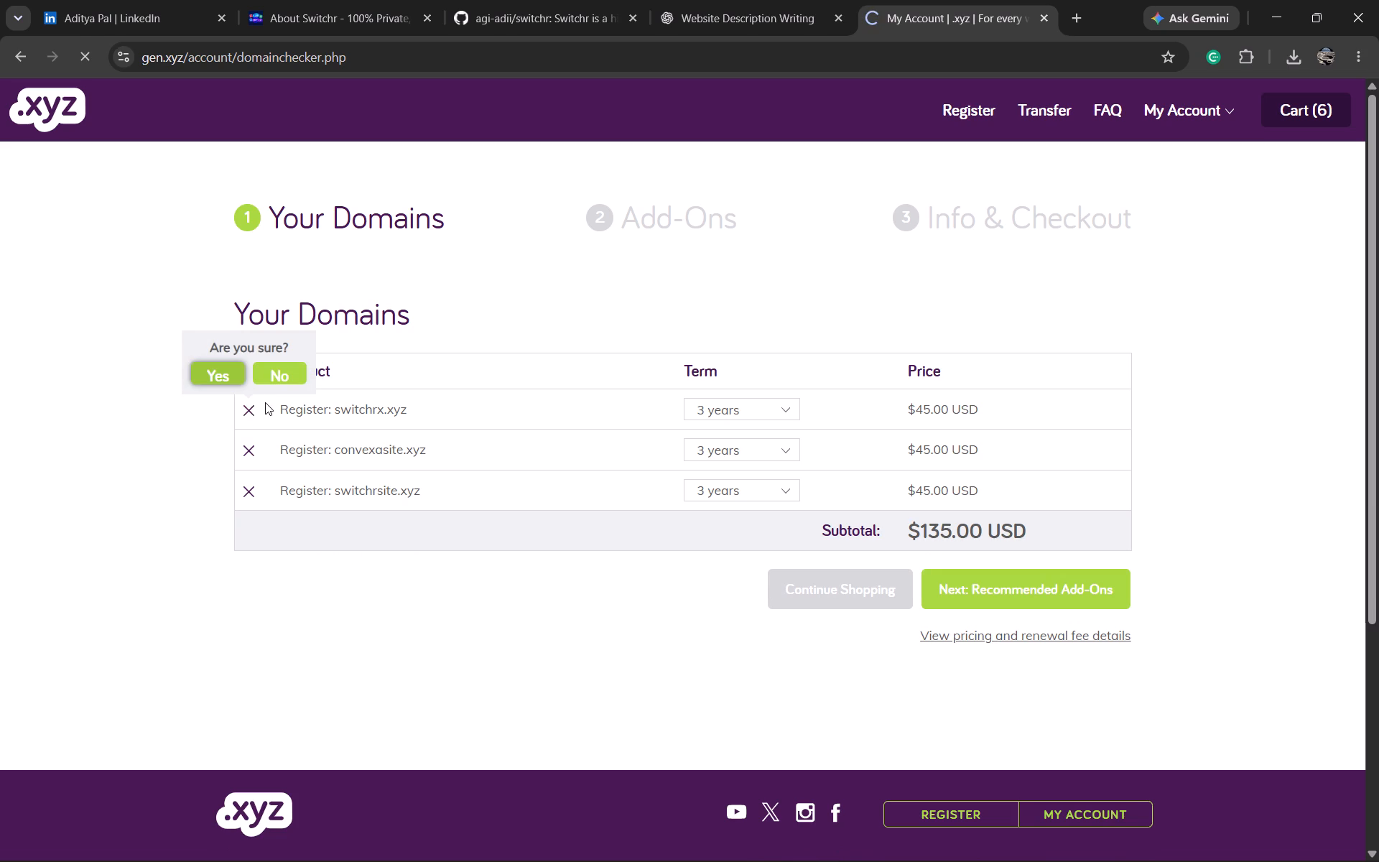
pyautogui.click(222, 374)
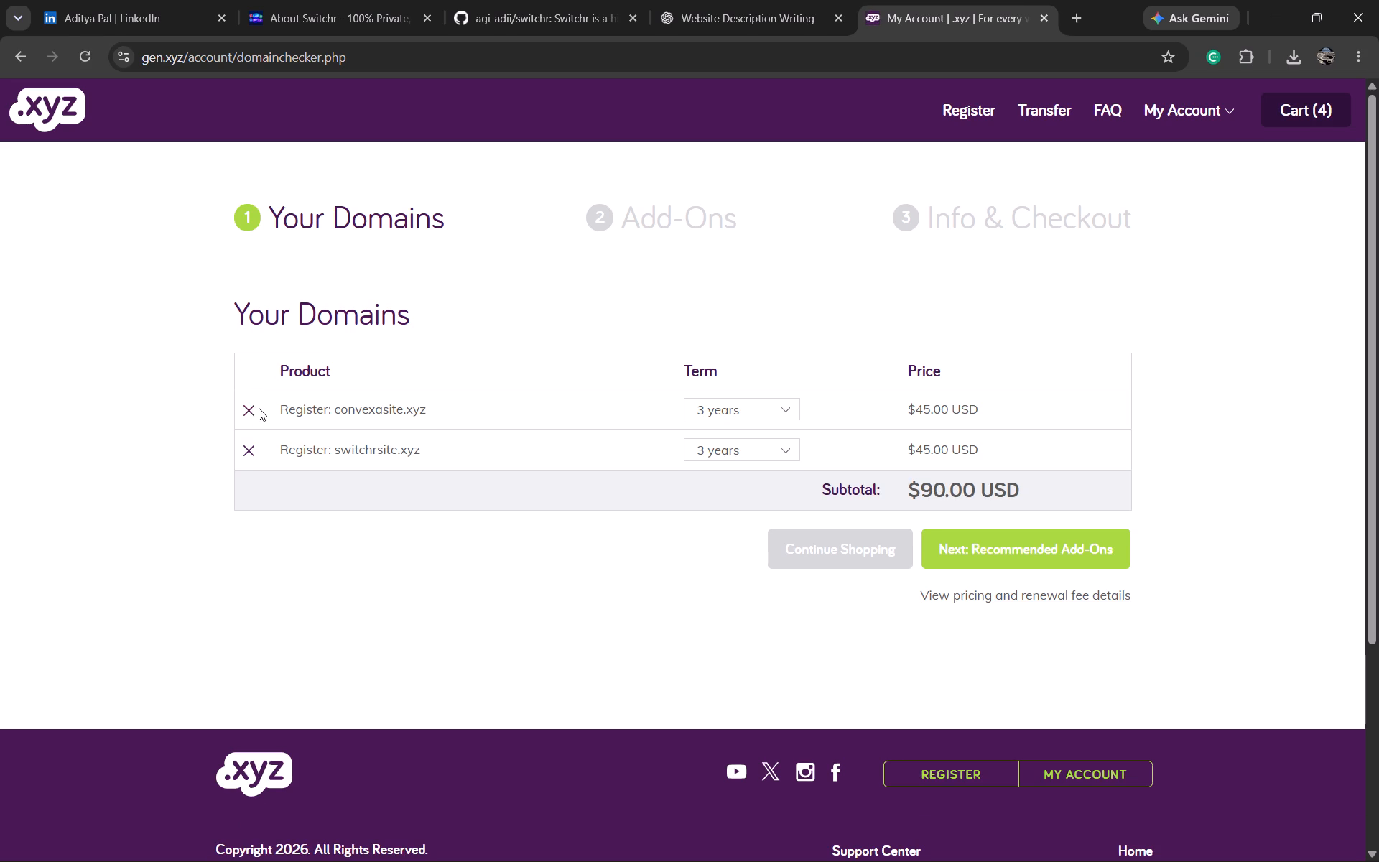
pyautogui.click(251, 408)
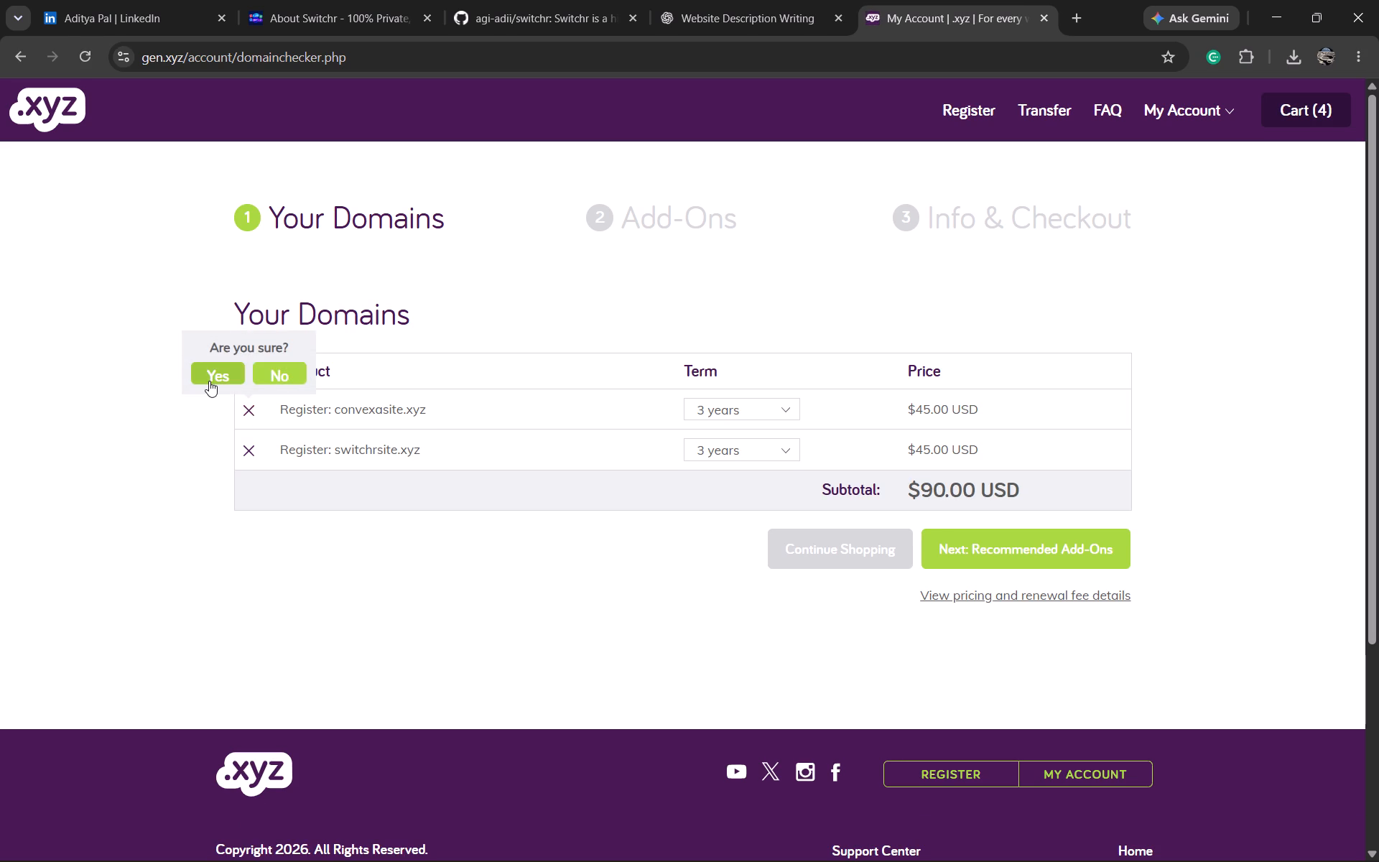
pyautogui.click(209, 381)
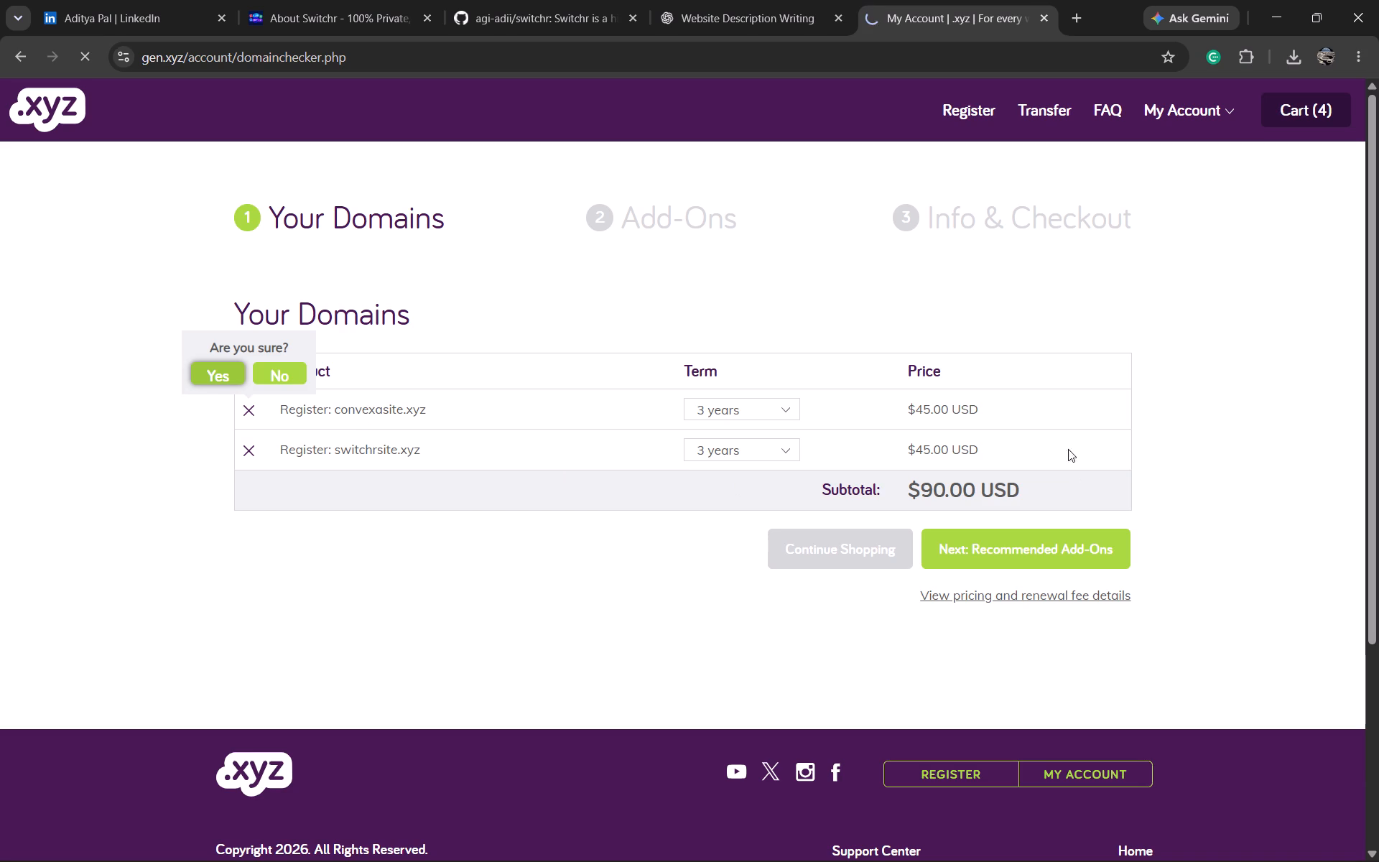
pyautogui.click(204, 378)
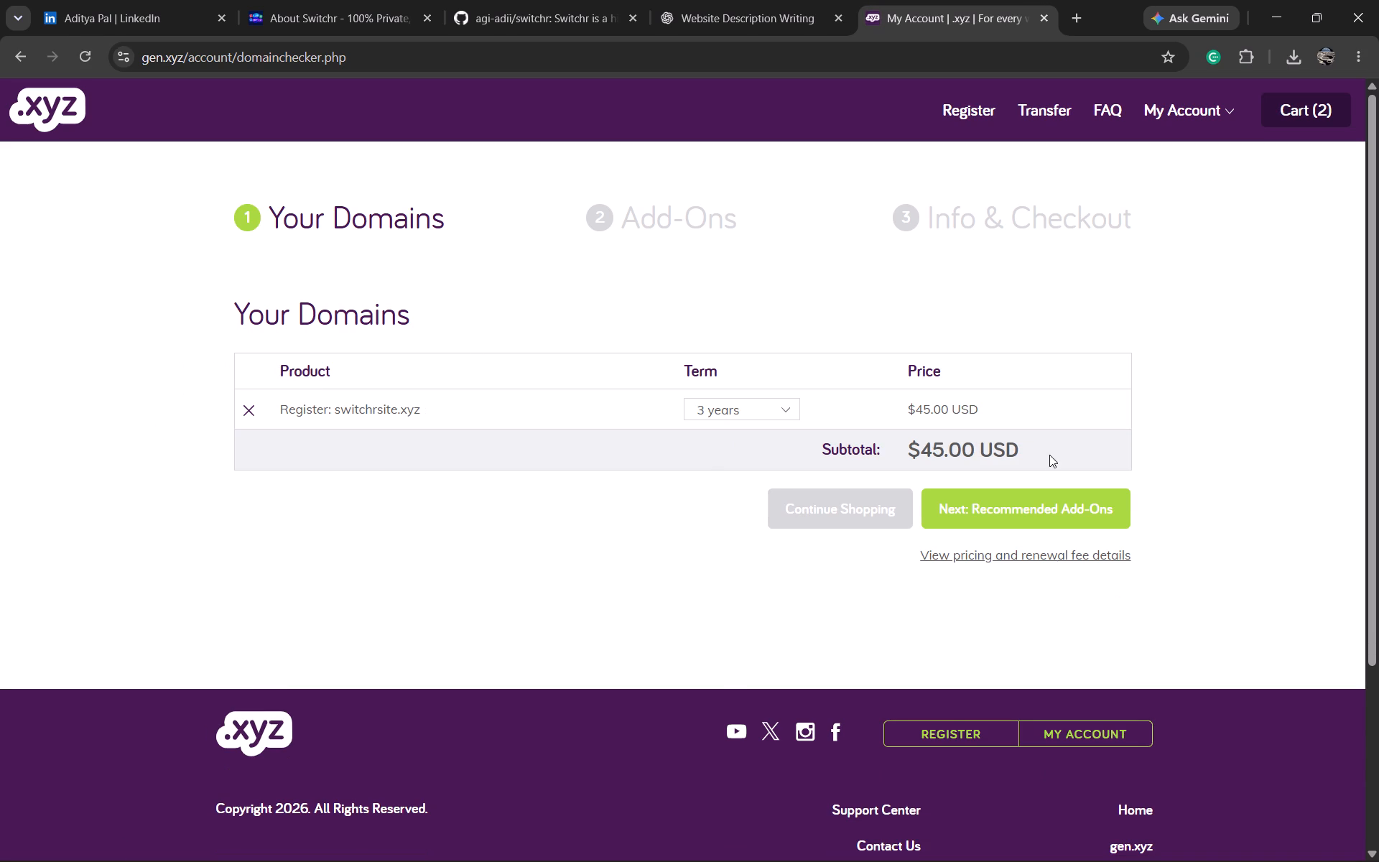
# Set the registration term for switchrsite.xyz to 1 year and continue to the recommended add-ons.
pyautogui.click(750, 414)
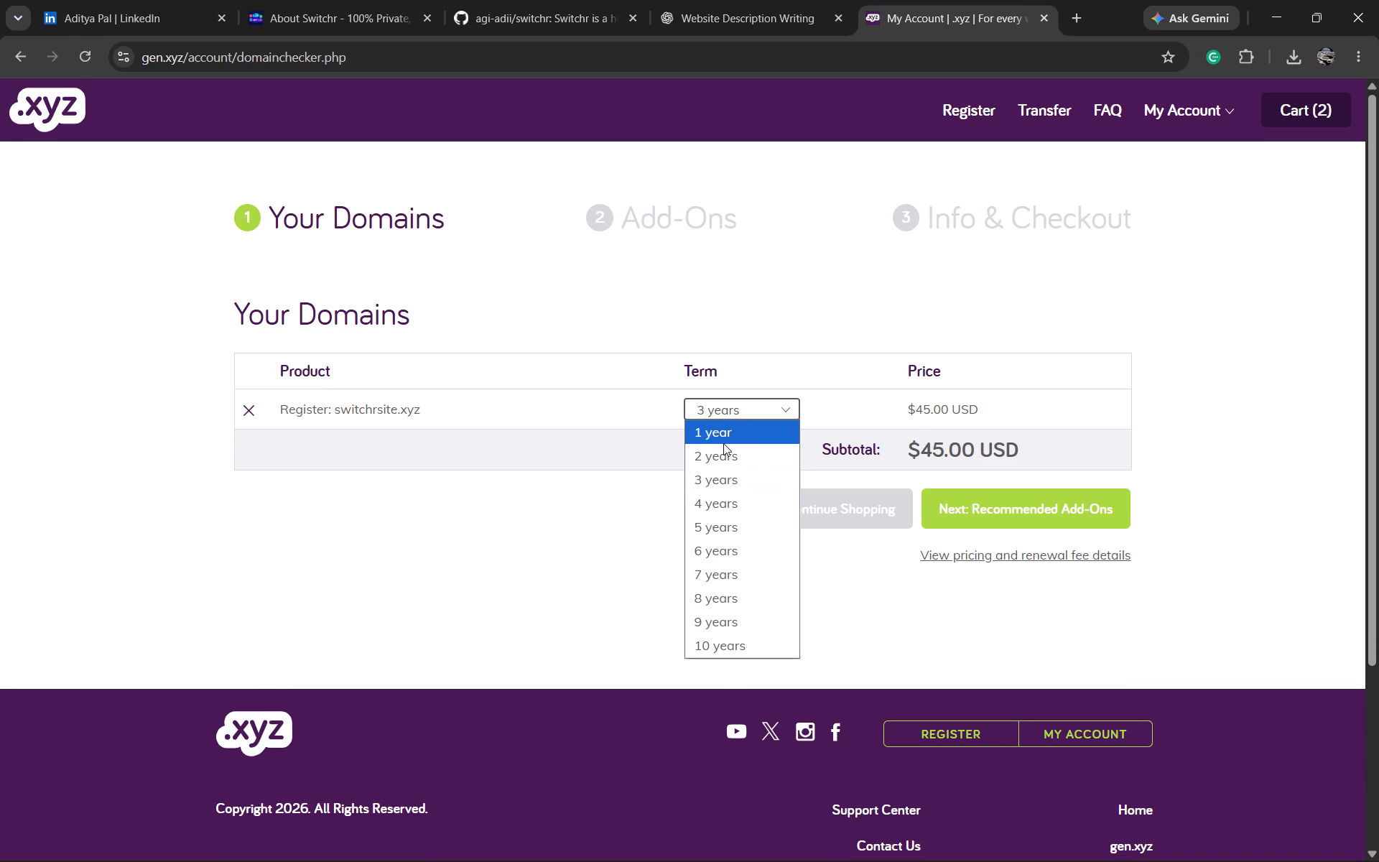
pyautogui.click(723, 442)
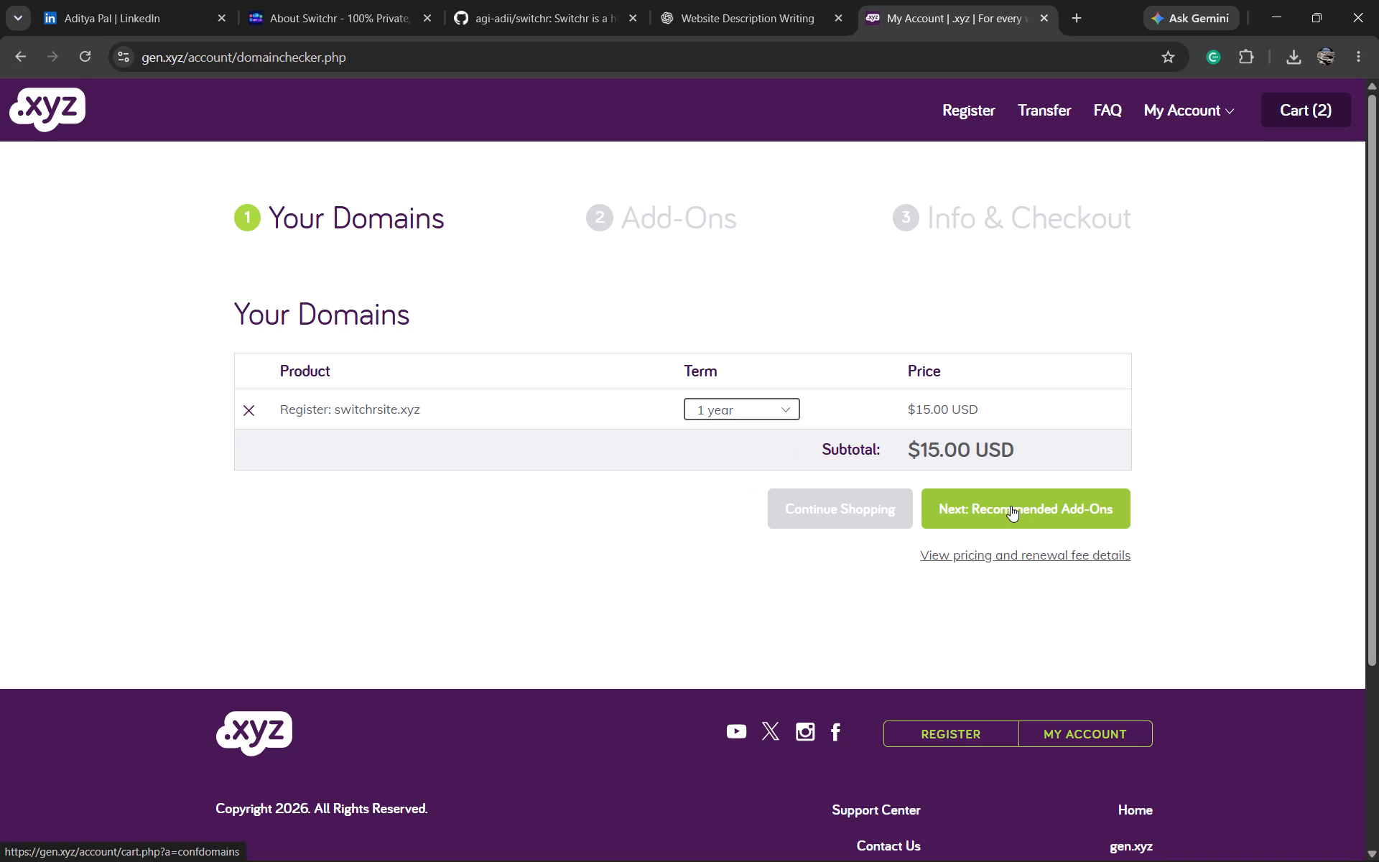
pyautogui.click(1015, 506)
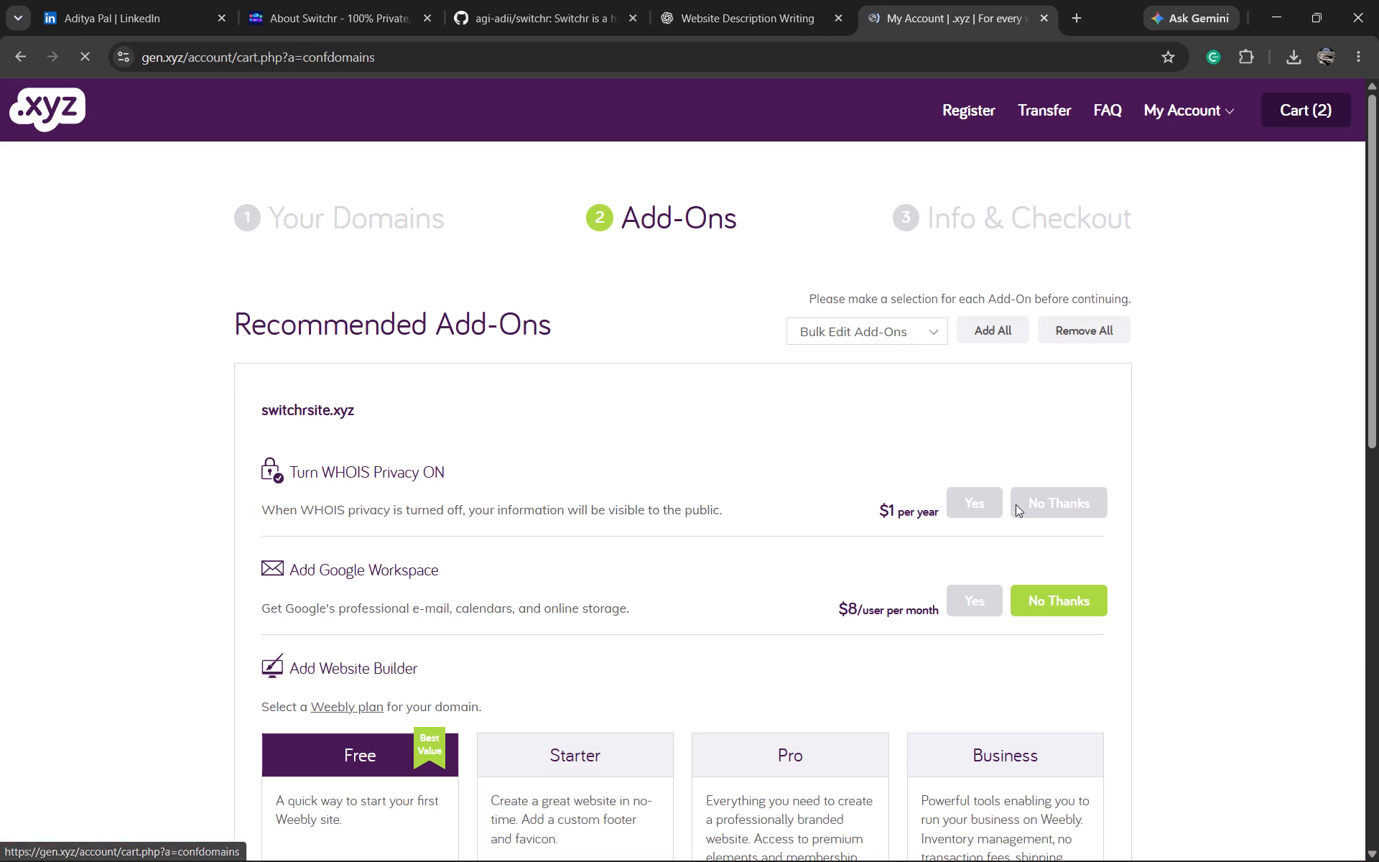
# Review the recommended add-ons for switchrsite.xyz, including WHOIS privacy, Google Workspace and the Weebly website builder plans.
pyautogui.scroll(-2, 803, 504)
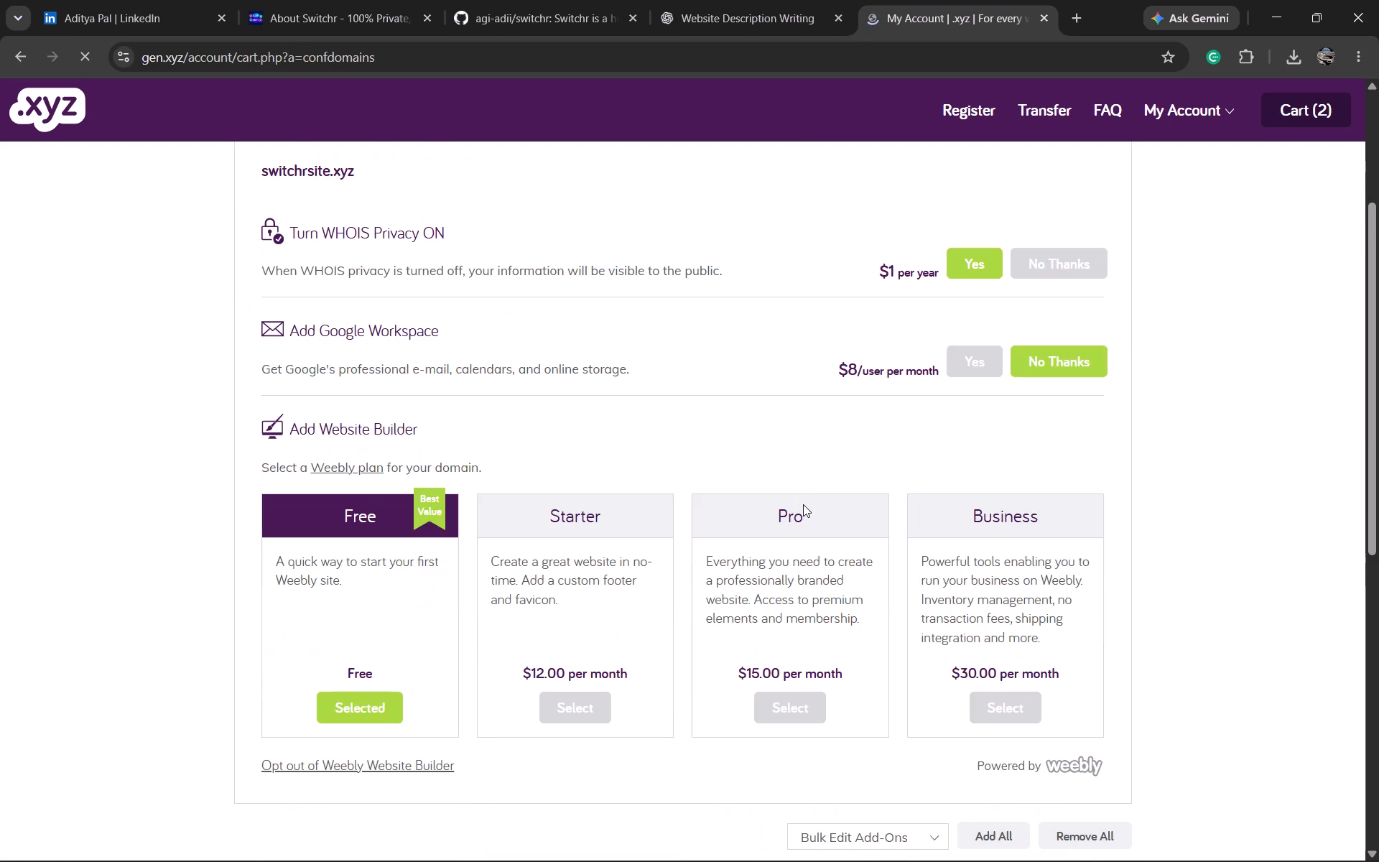
pyautogui.scroll(-2, 803, 504)
pyautogui.scroll(3, 309, 474)
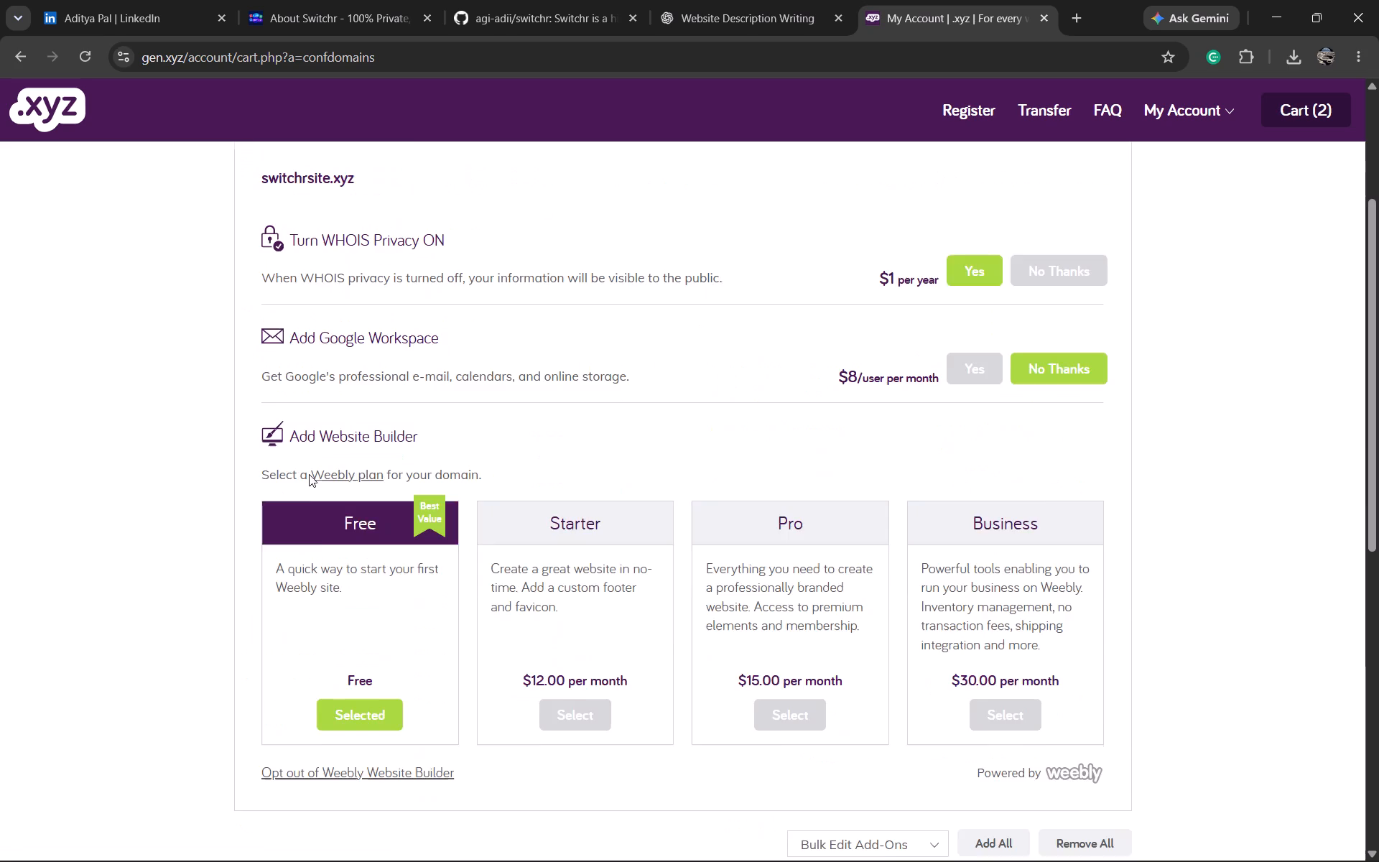
pyautogui.scroll(2, 314, 468)
pyautogui.scroll(-2, 314, 468)
pyautogui.scroll(1, 997, 462)
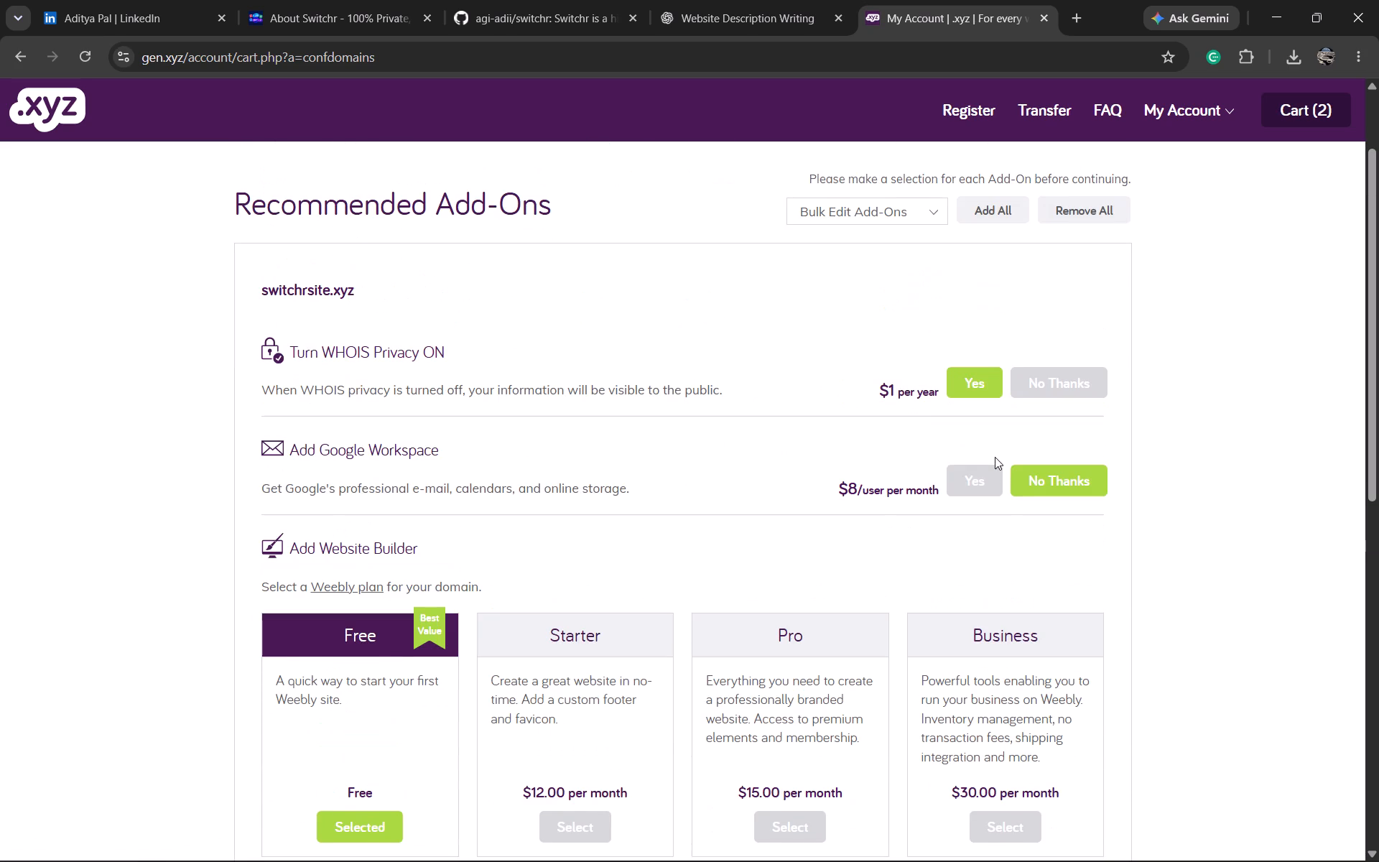
pyautogui.scroll(-4, 995, 457)
pyautogui.scroll(5, 995, 457)
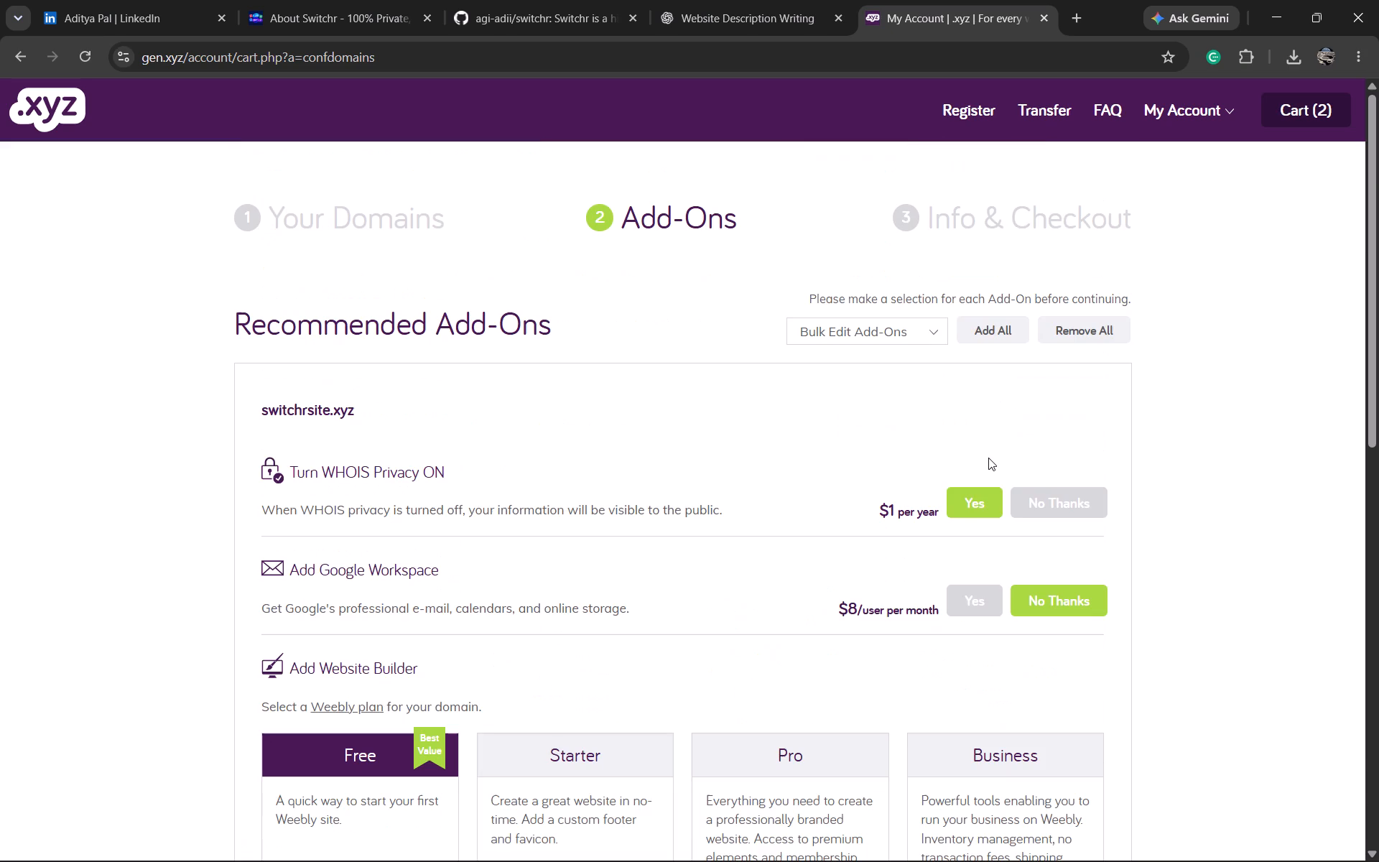
pyautogui.scroll(2, 903, 448)
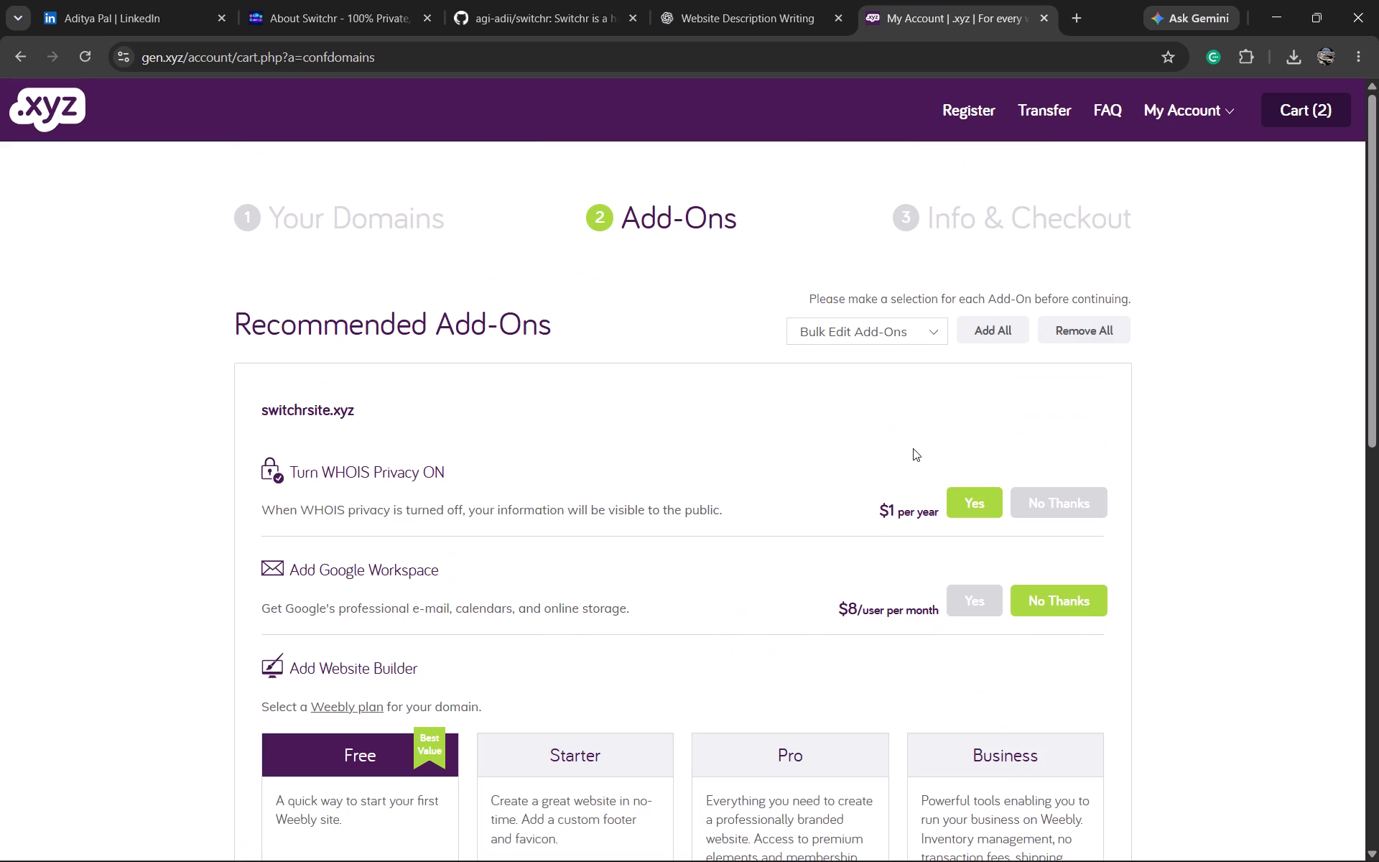
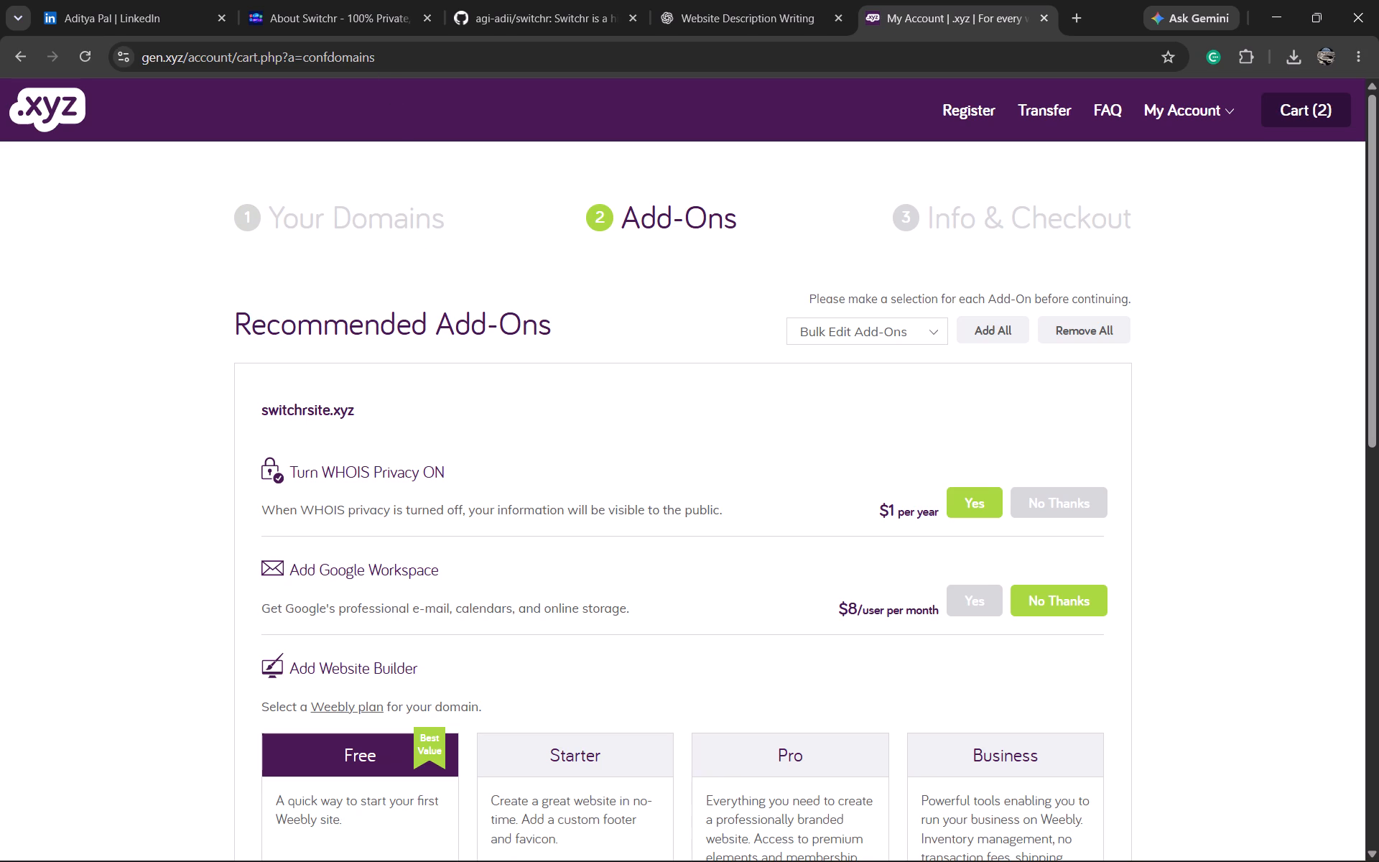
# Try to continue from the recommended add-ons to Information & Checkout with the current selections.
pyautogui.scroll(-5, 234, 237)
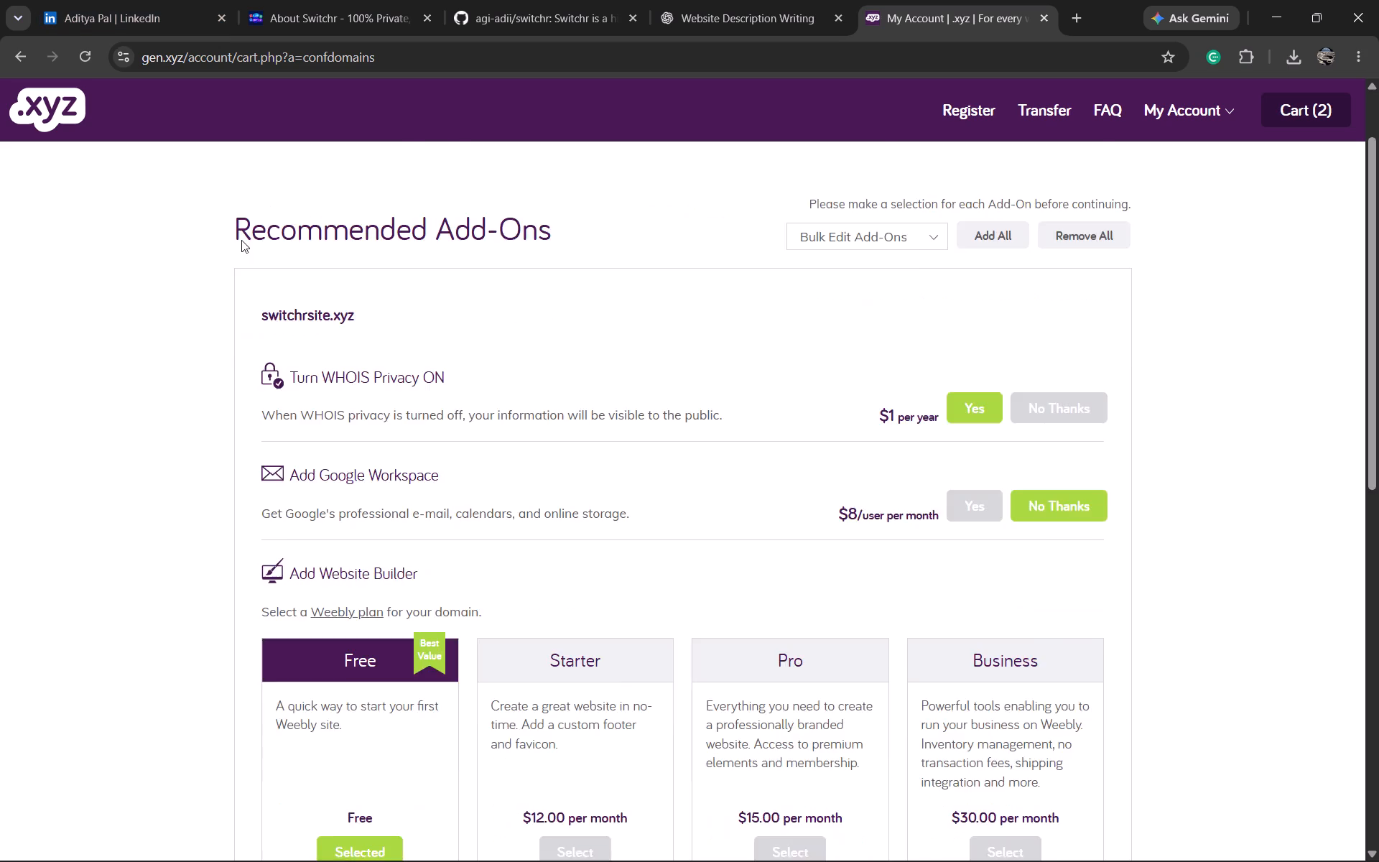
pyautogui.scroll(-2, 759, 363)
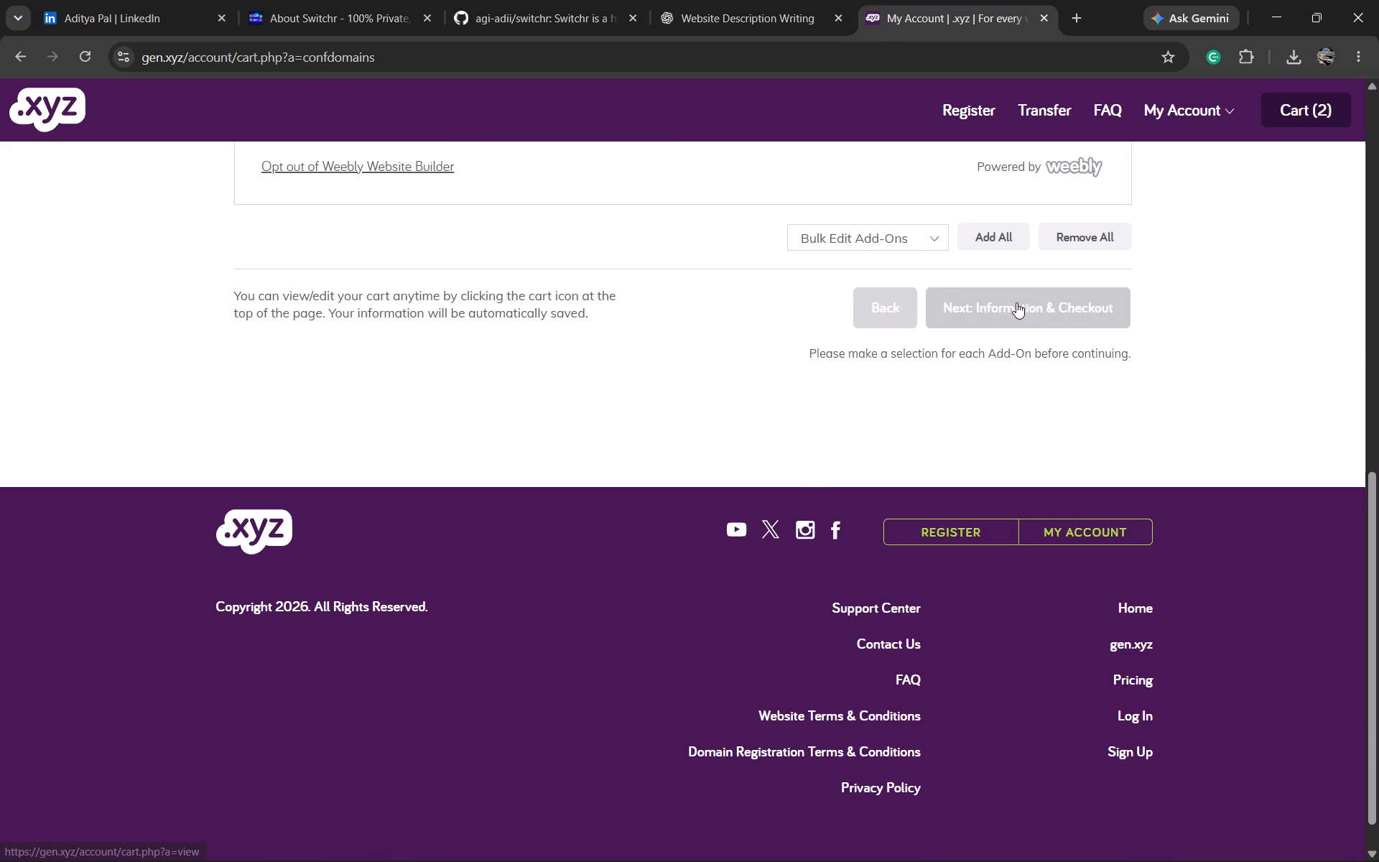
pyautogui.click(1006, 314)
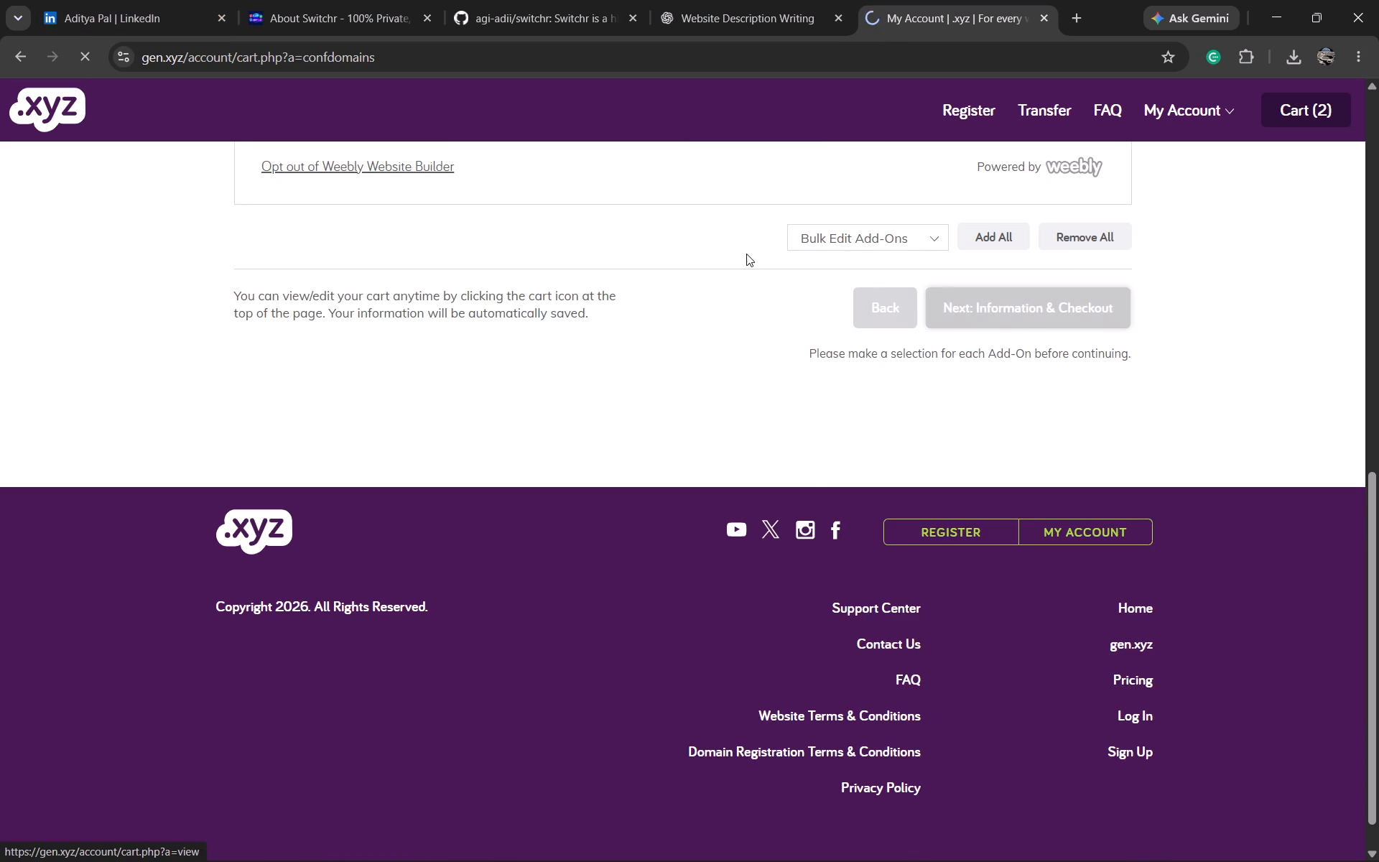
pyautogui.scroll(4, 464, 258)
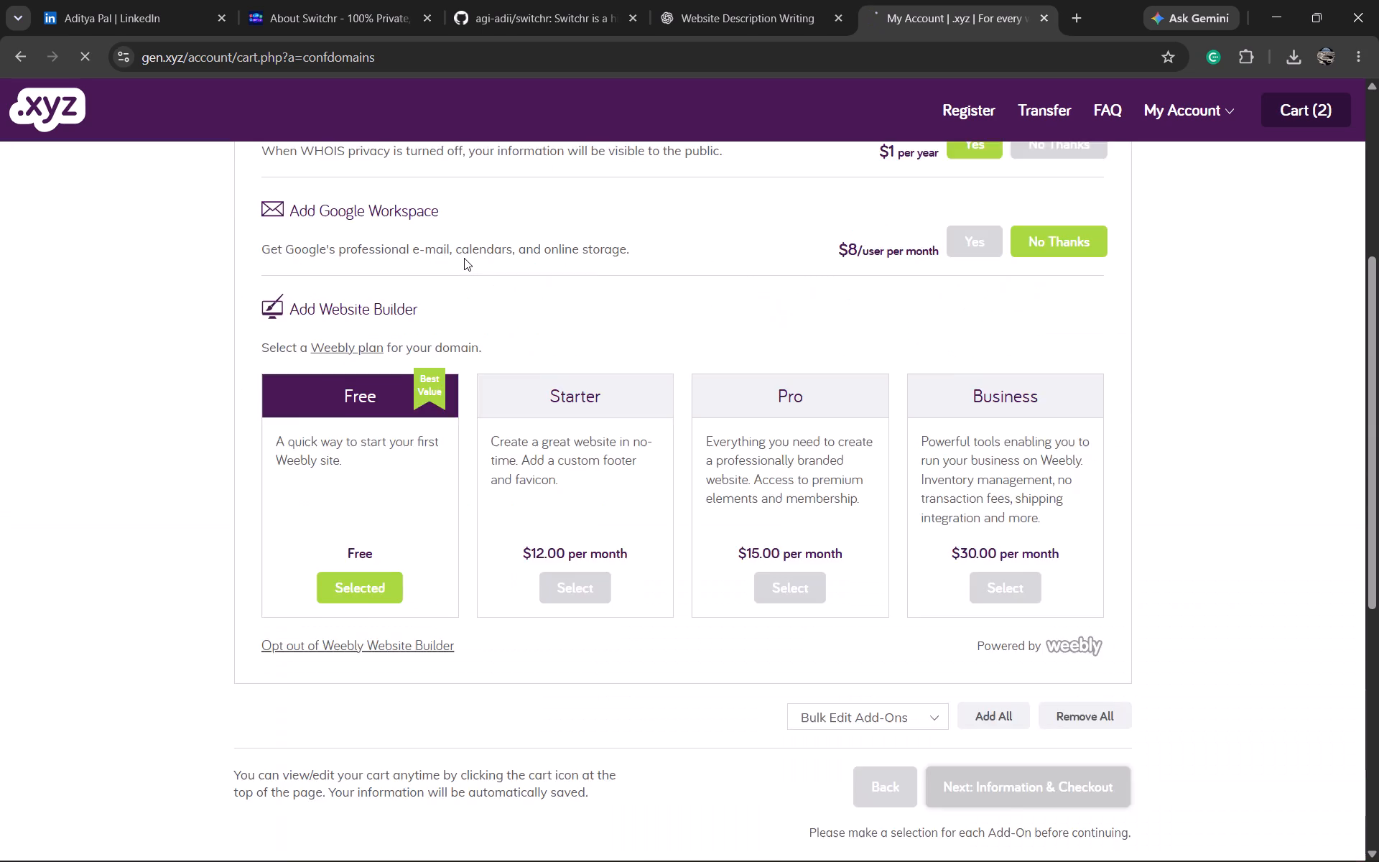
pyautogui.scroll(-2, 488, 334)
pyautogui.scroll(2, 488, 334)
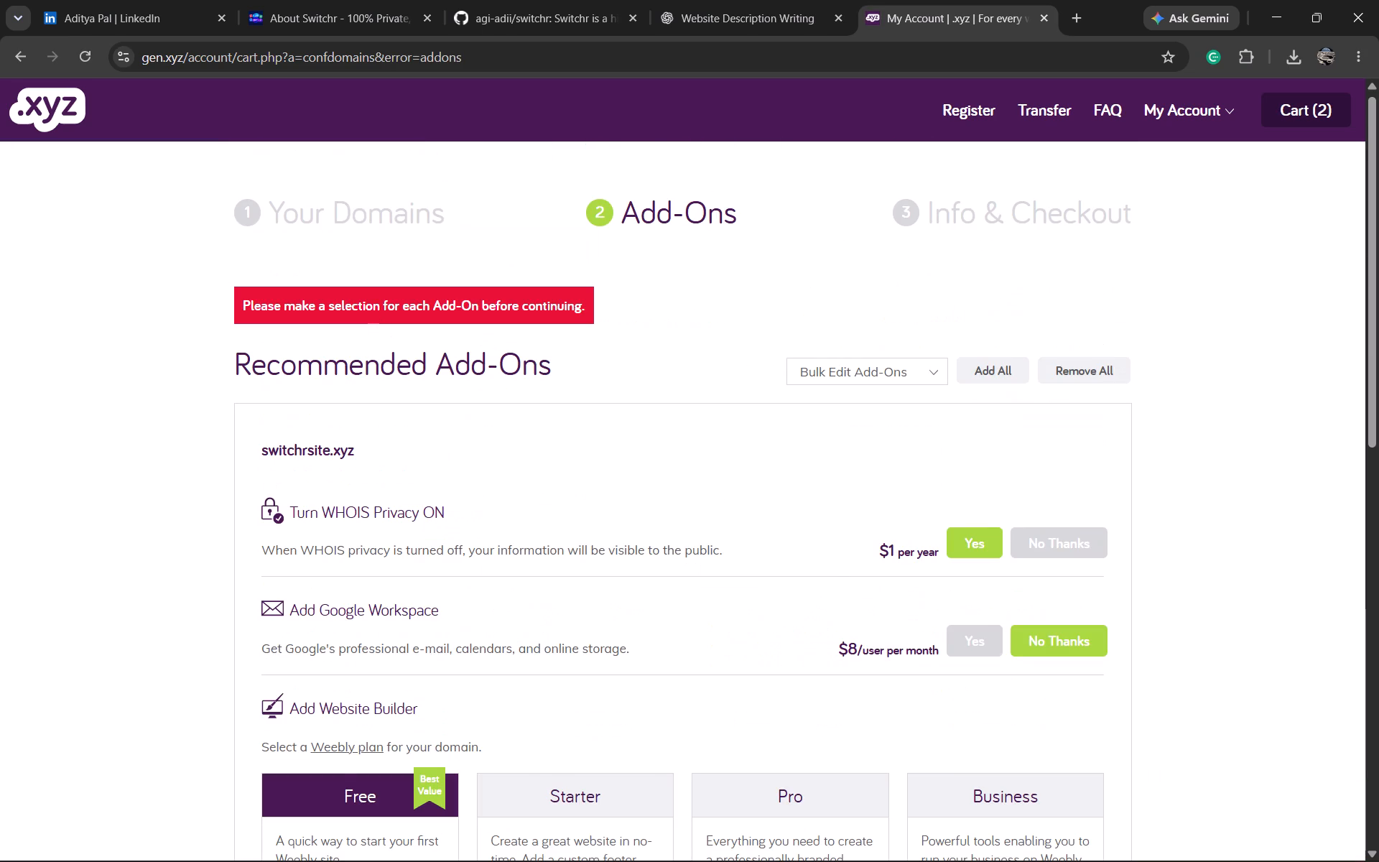
# Choose the Free Weebly website builder plan for switchrsite.xyz and continue to Information & Checkout.
pyautogui.scroll(-1, 531, 310)
pyautogui.scroll(-3, 554, 517)
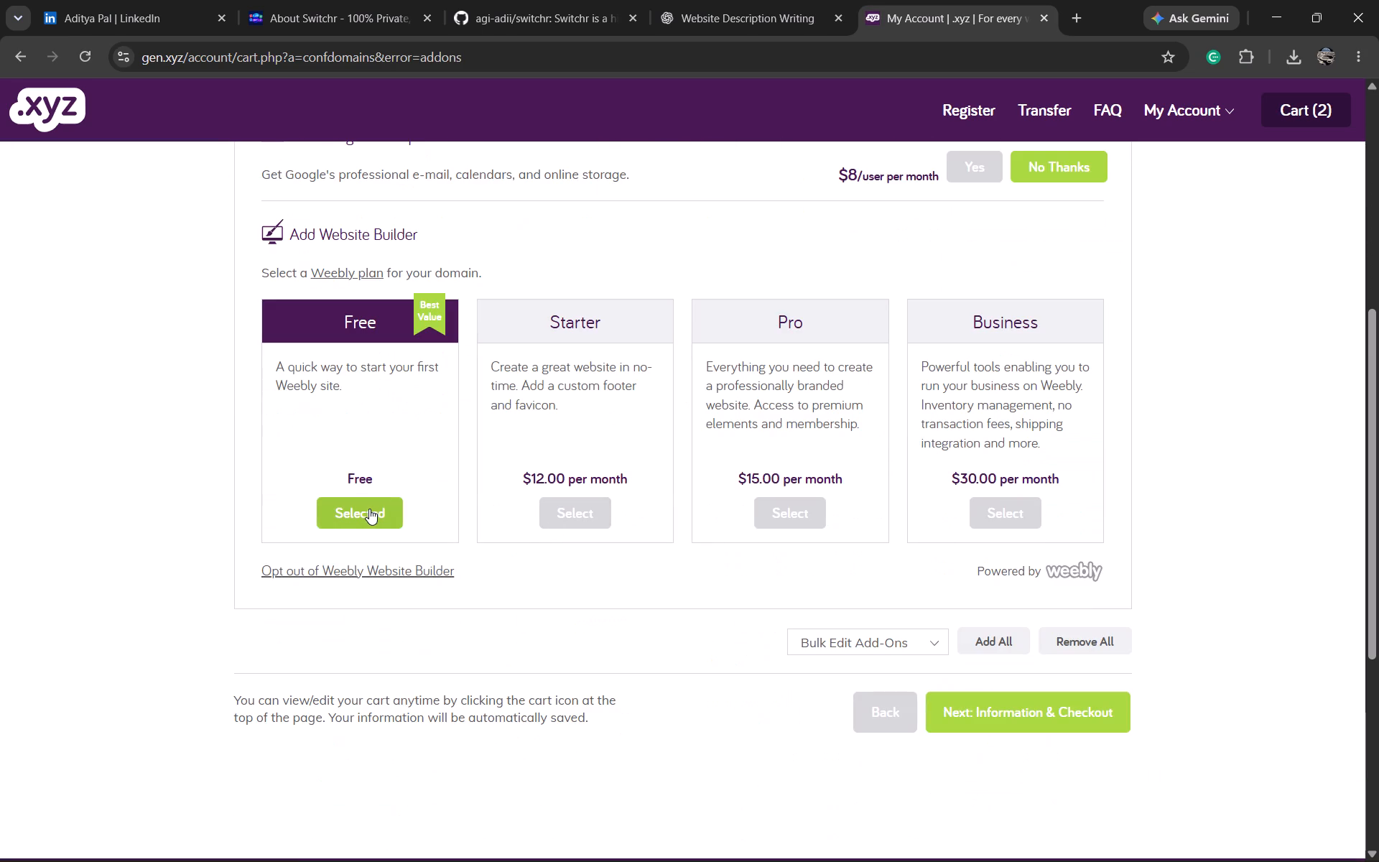
pyautogui.click(369, 509)
pyautogui.scroll(2, 475, 409)
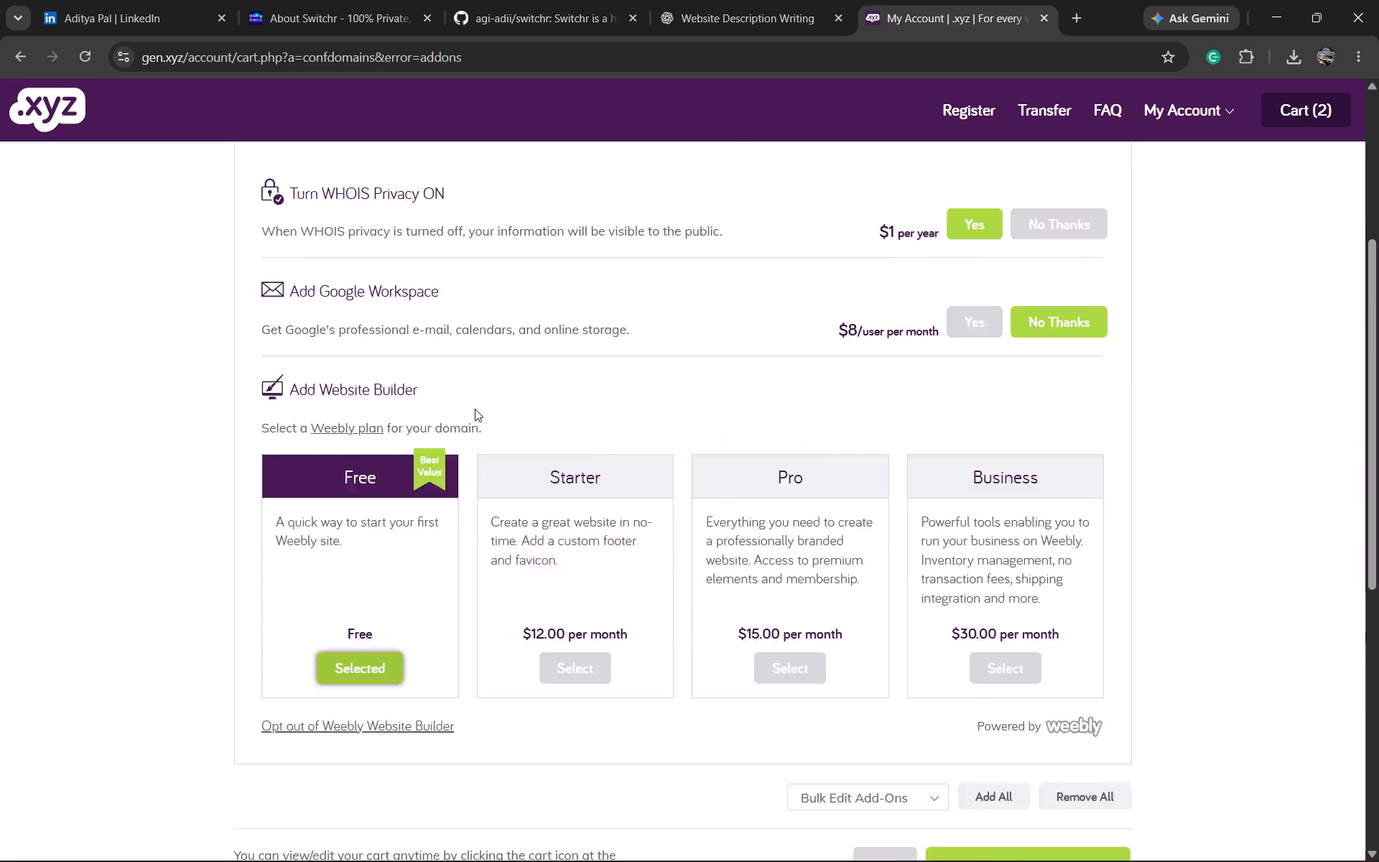
pyautogui.scroll(2, 475, 409)
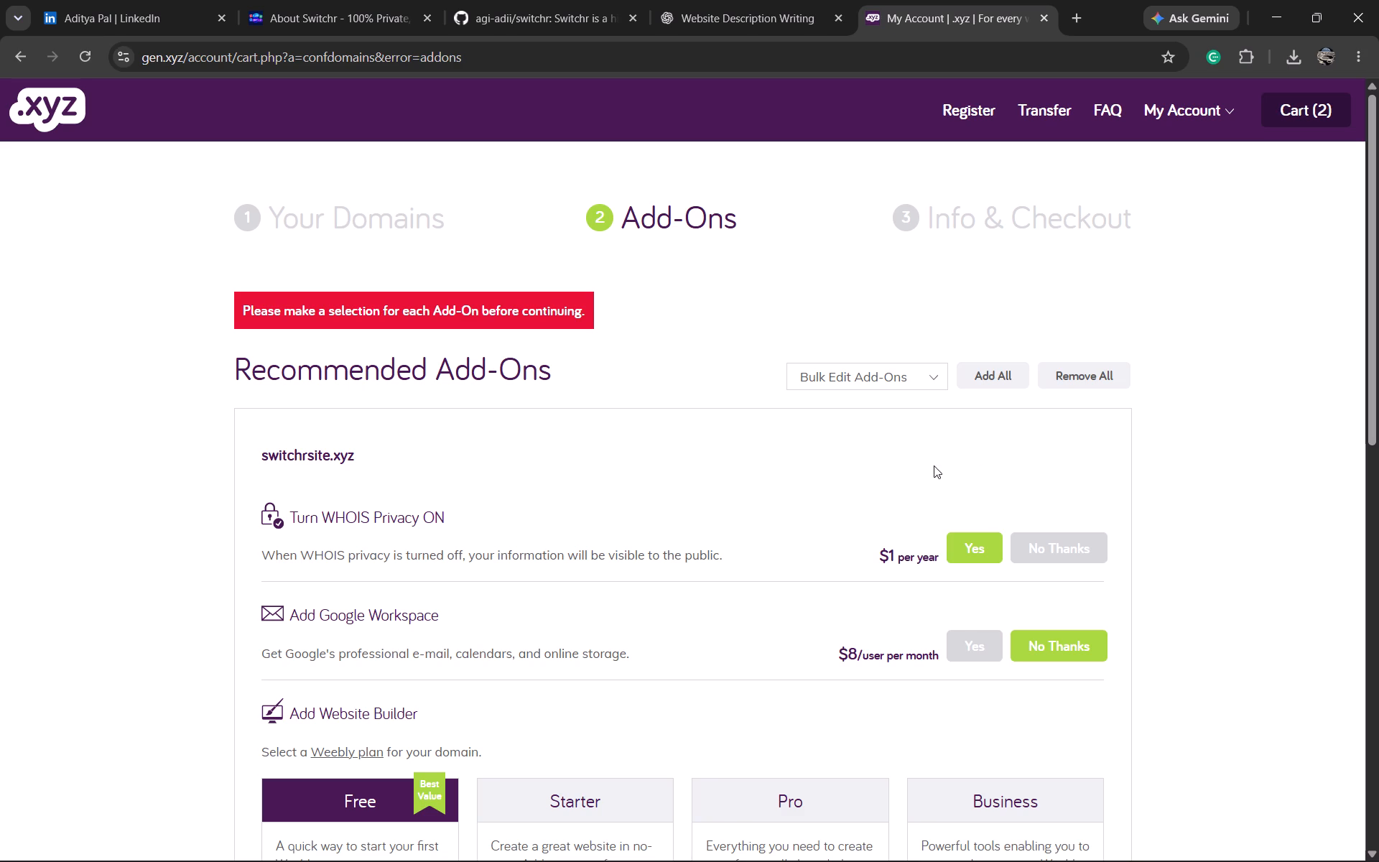
pyautogui.scroll(-4, 879, 450)
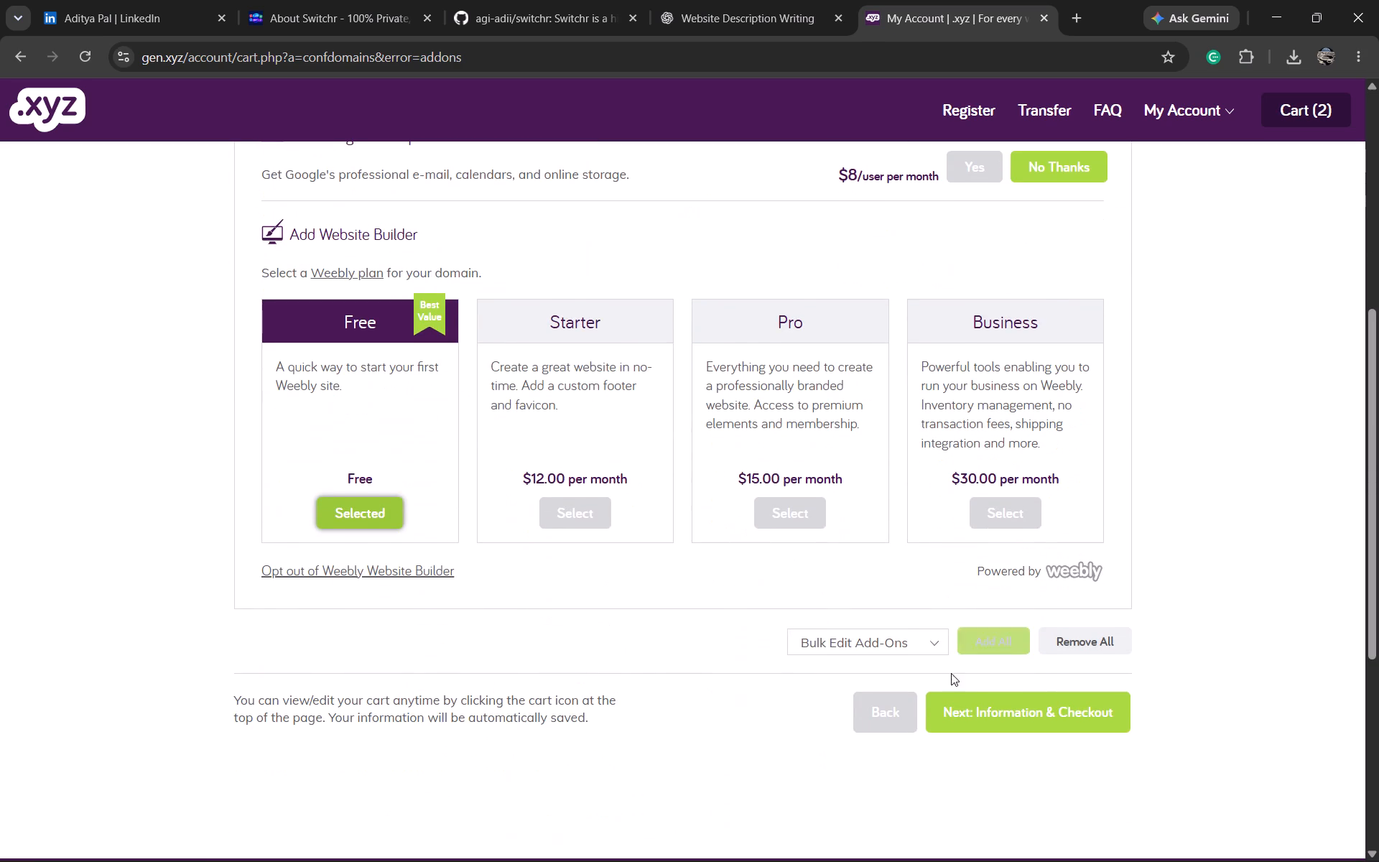
pyautogui.click(975, 702)
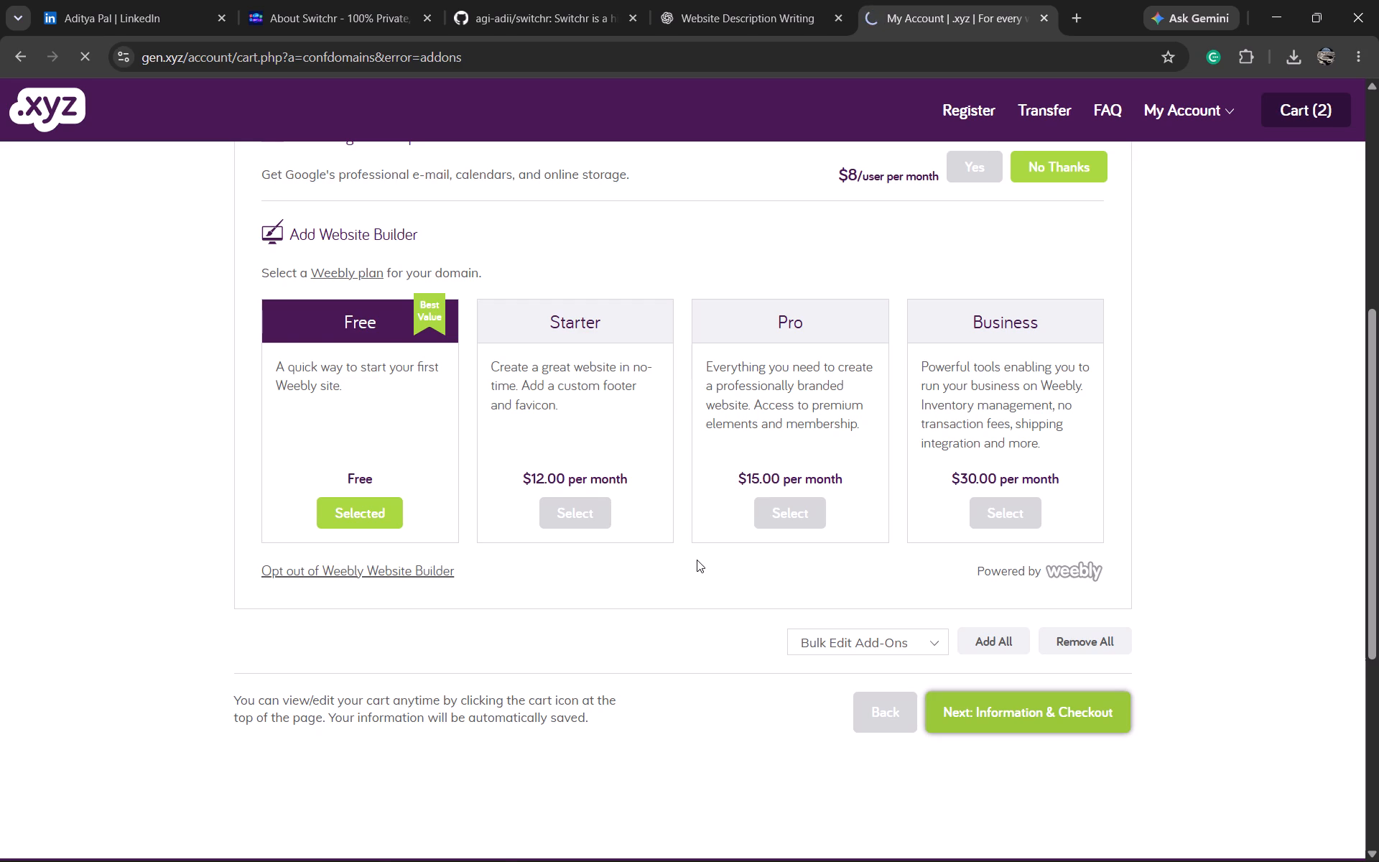
pyautogui.scroll(-1, 558, 542)
pyautogui.scroll(1, 558, 542)
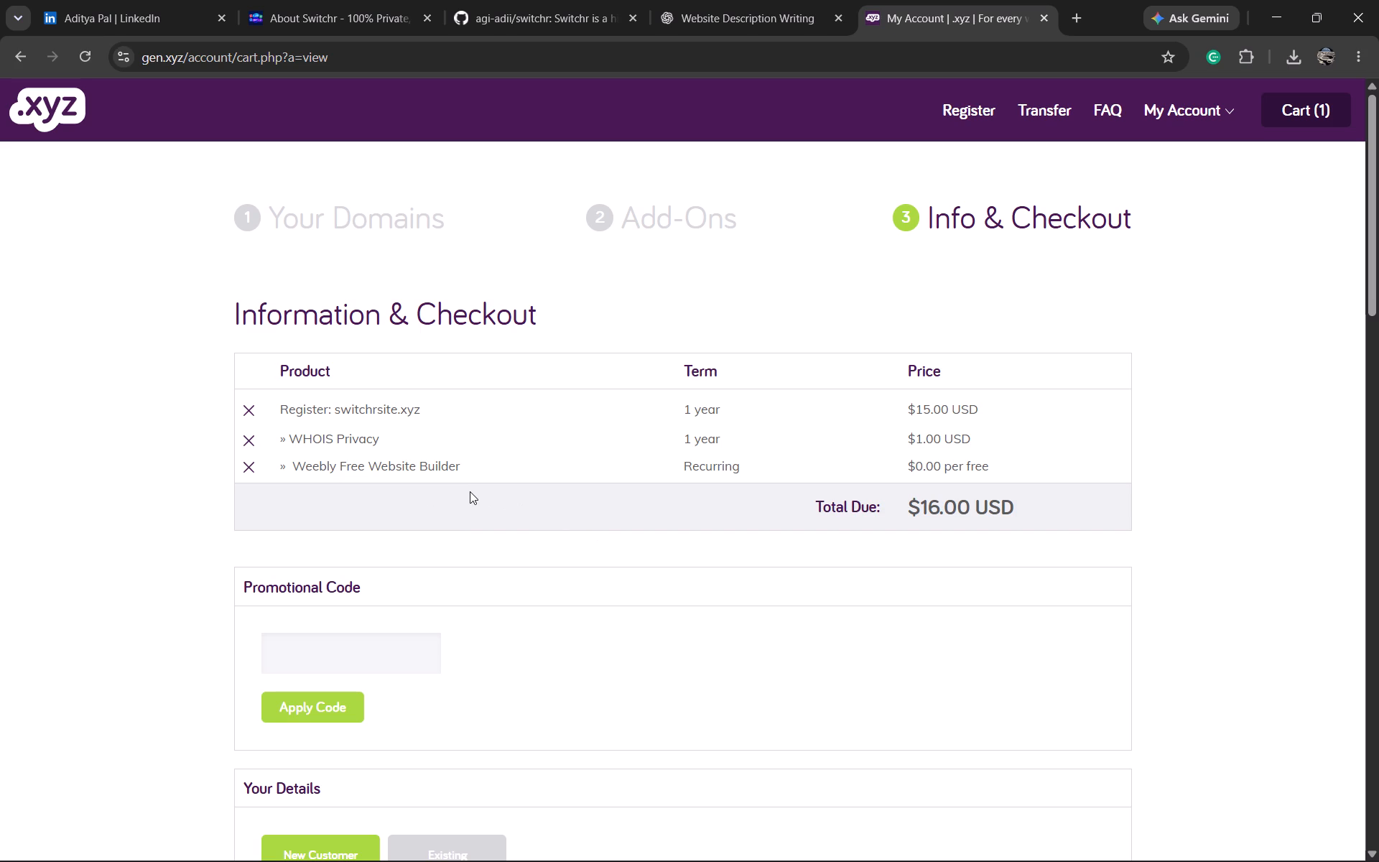
# Apply the promotional code WCCL26 to the switchrsite.xyz order.
pyautogui.click(294, 645)
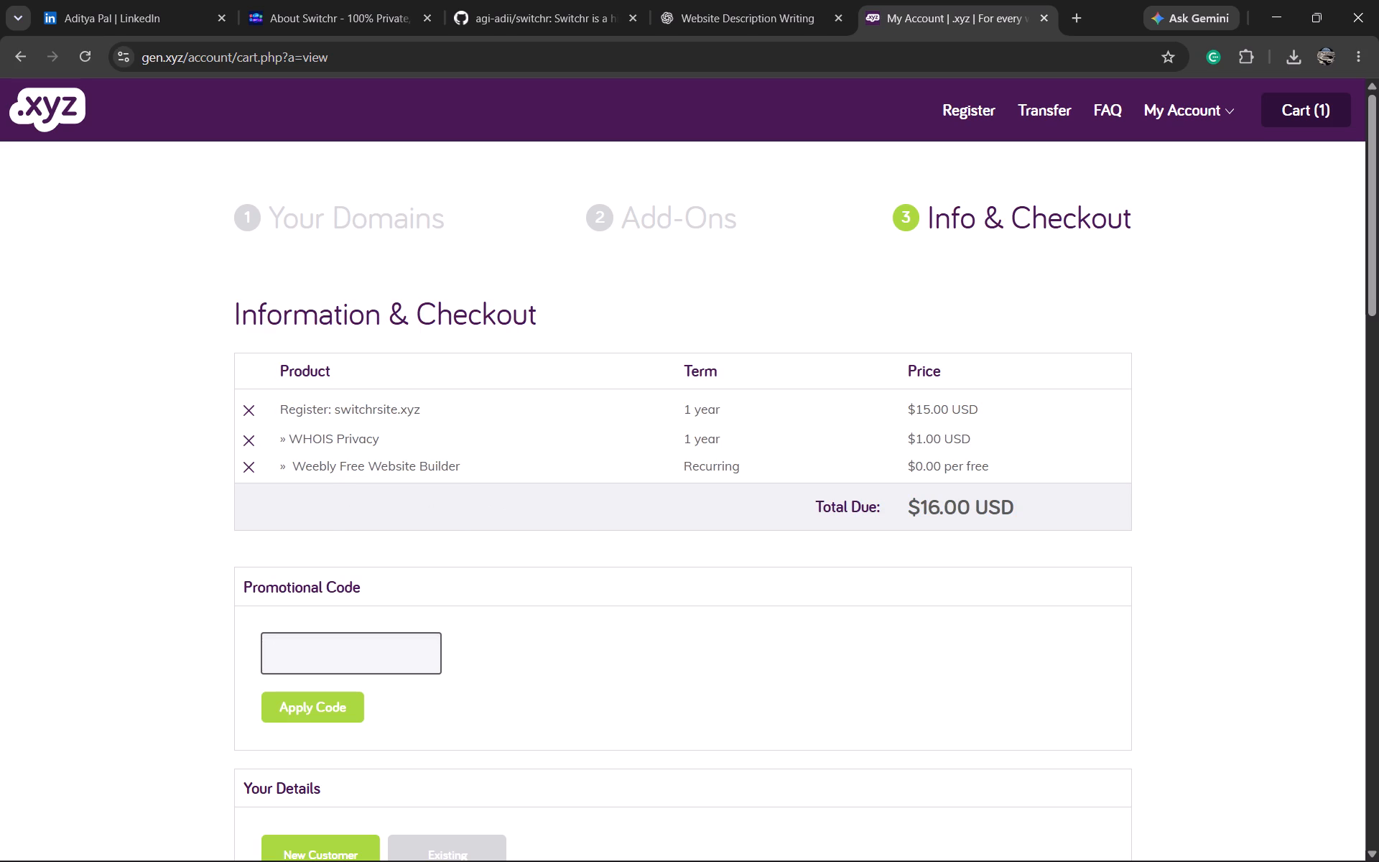
pyautogui.hotkey('shift', 'w')
pyautogui.write('CC')
pyautogui.hotkey('shift', 'l')
pyautogui.write('26')
pyautogui.click(292, 716)
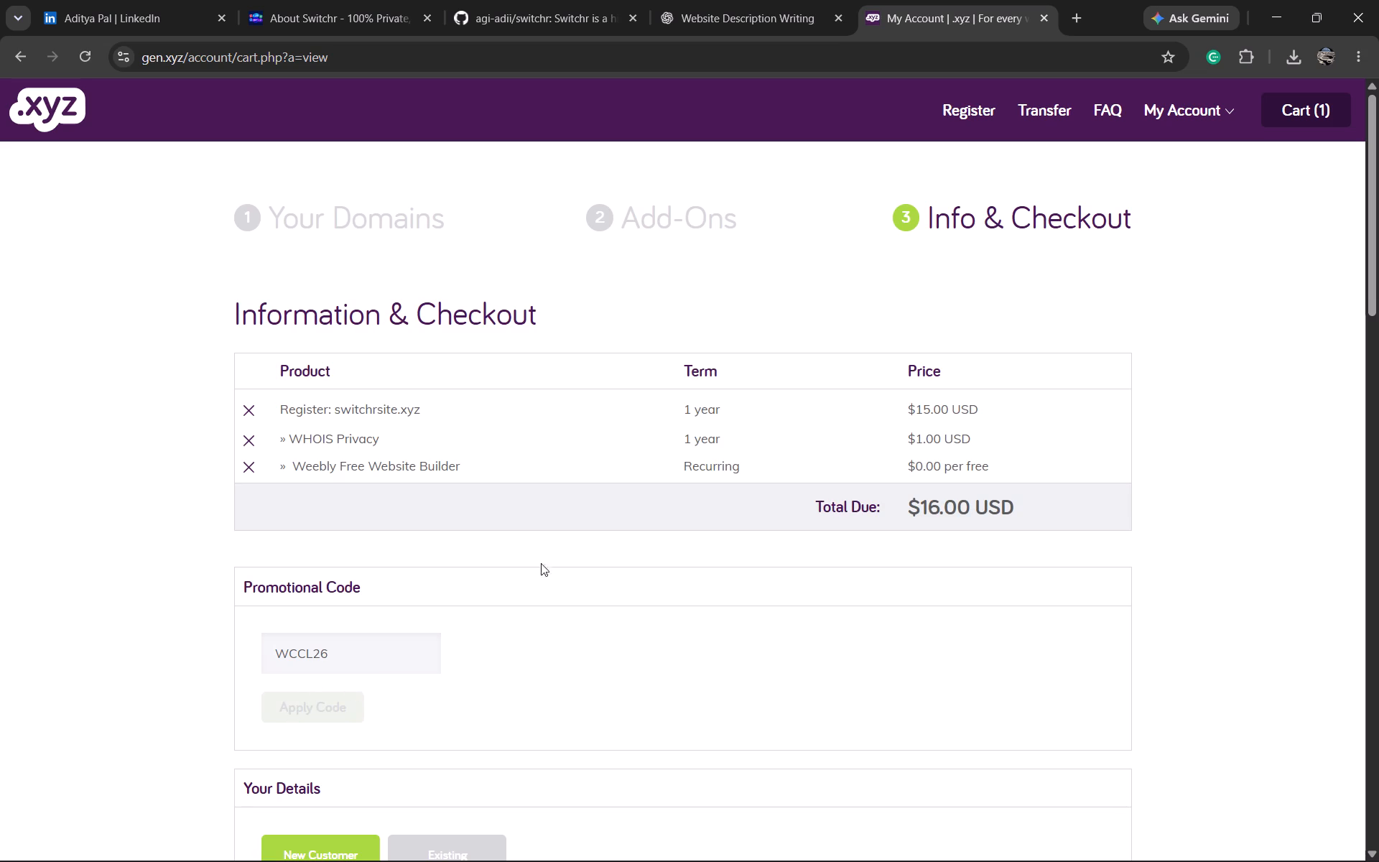
pyautogui.scroll(-2, 563, 517)
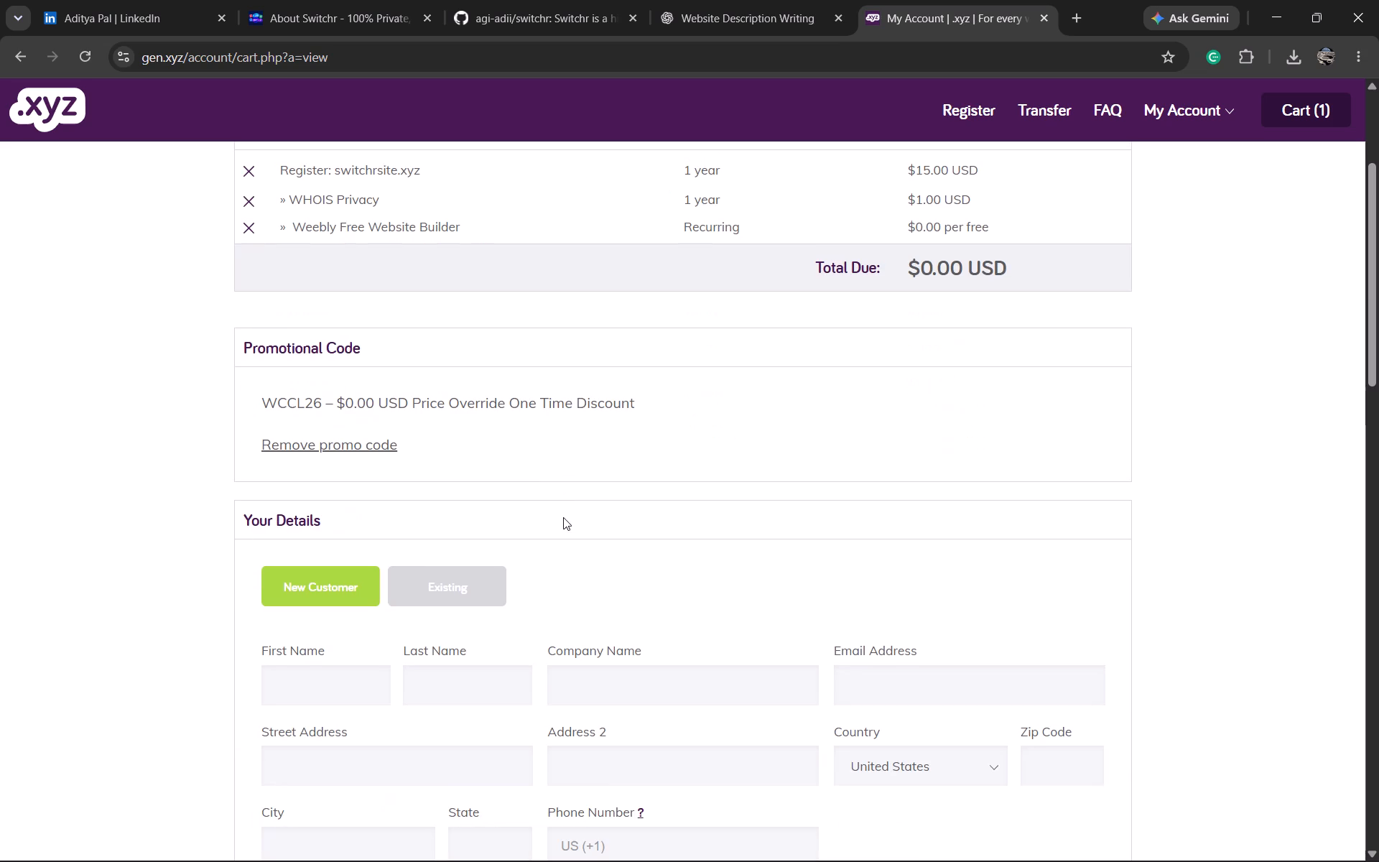
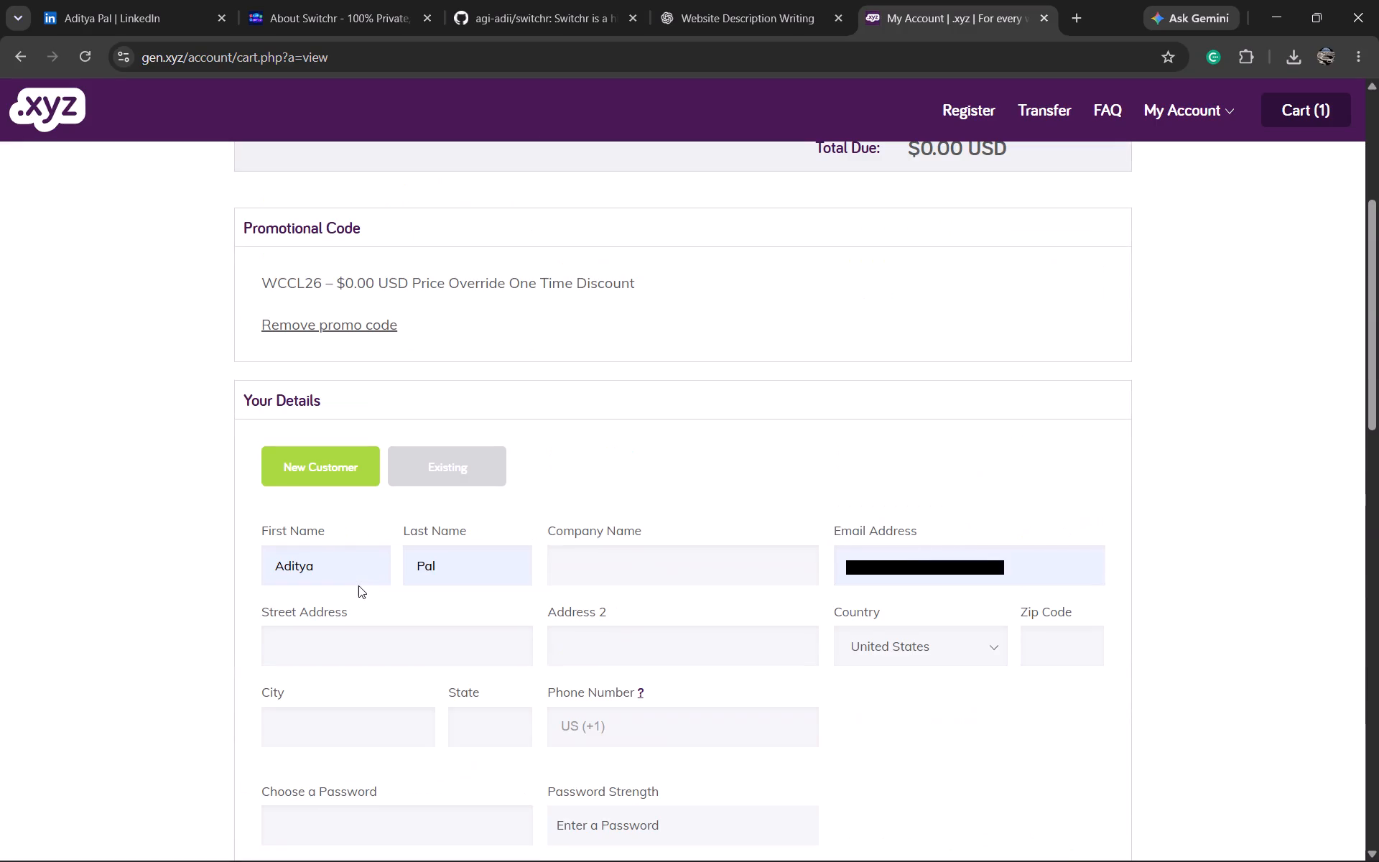
# Capture a screenshot of the Your Details form on the gen.xyz checkout page.
pyautogui.click(622, 551)
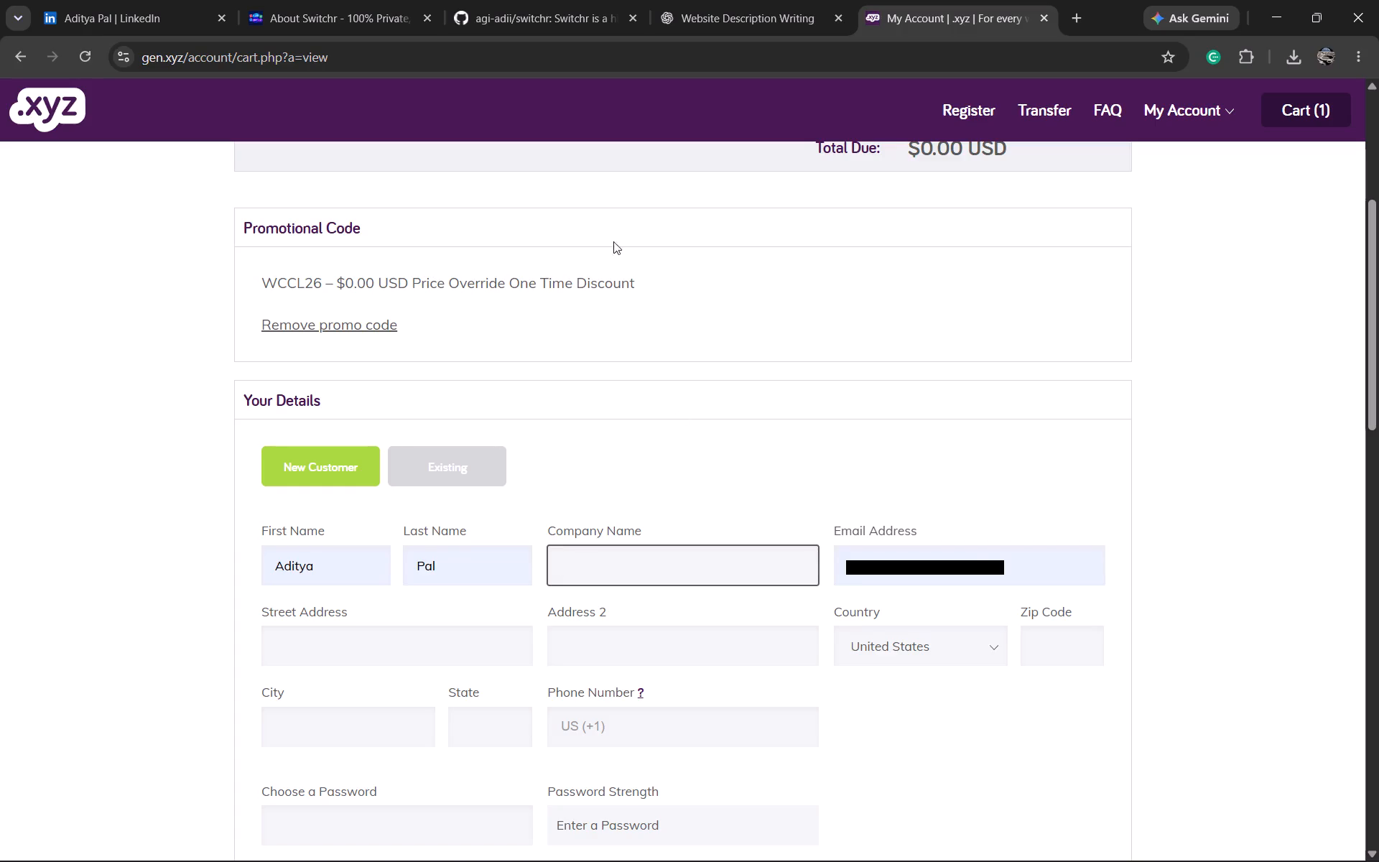
pyautogui.click(728, 8)
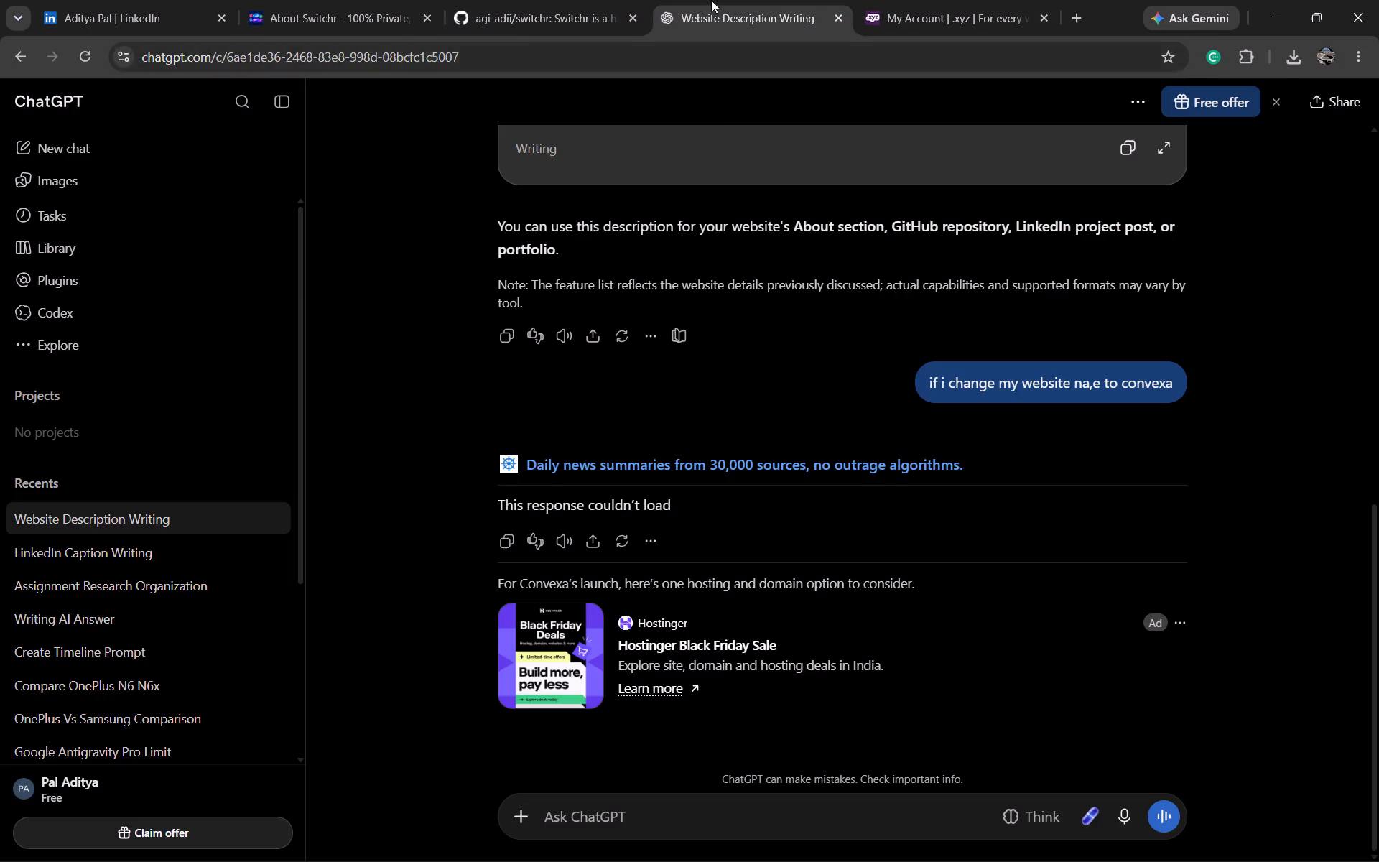
pyautogui.click(939, 0)
pyautogui.scroll(-1, 398, 447)
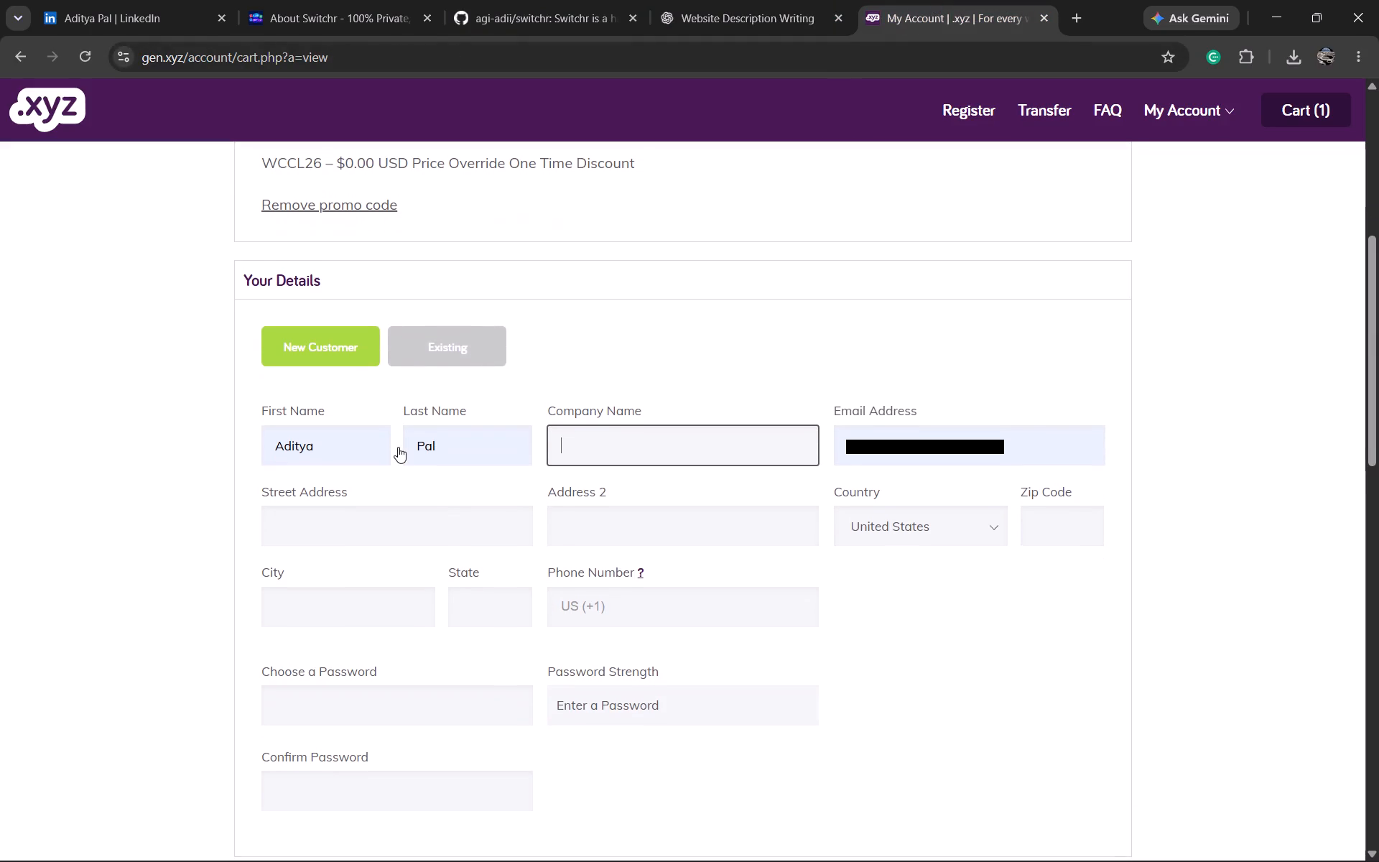
pyautogui.press('Print')
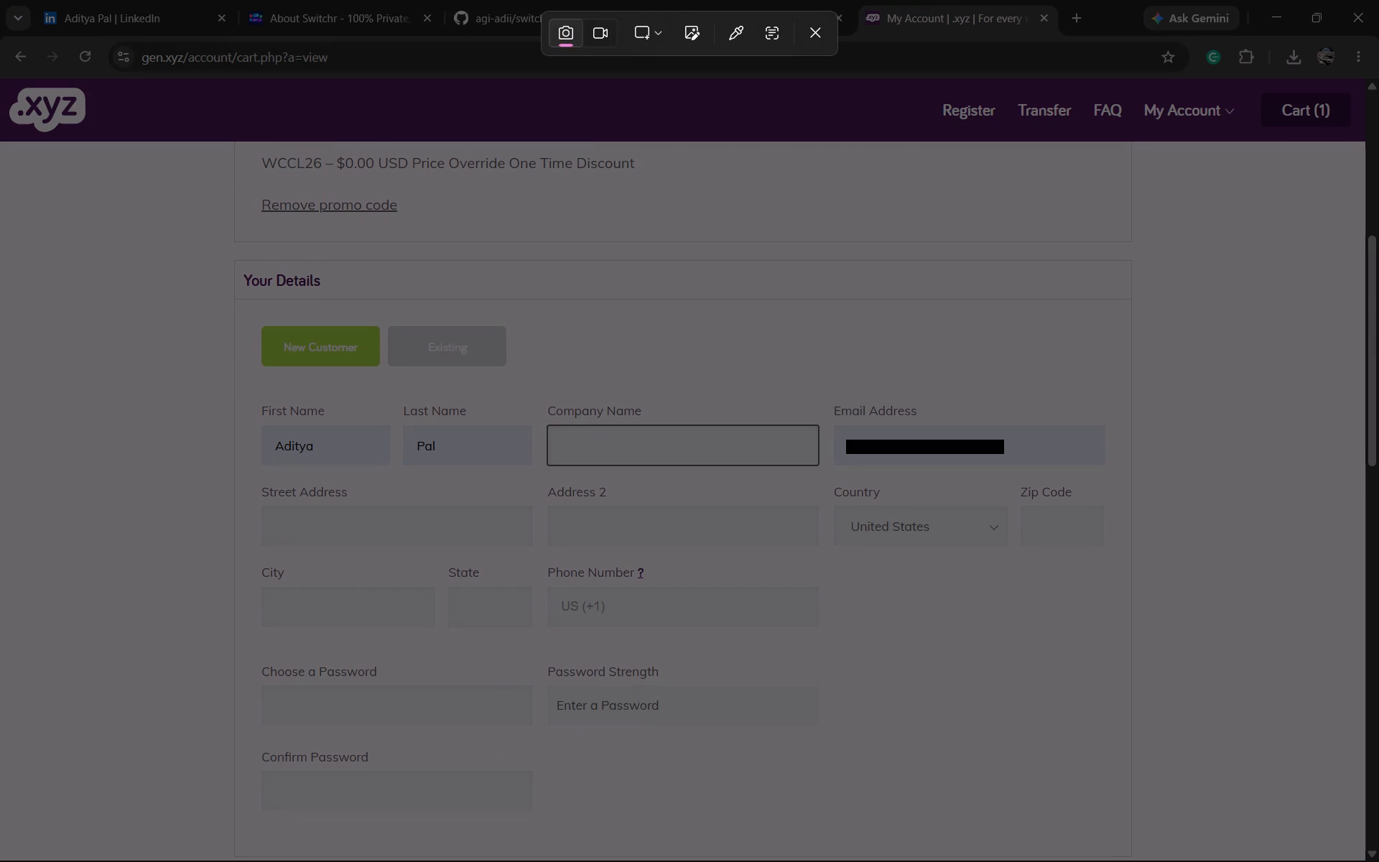
pyautogui.moveTo(198, 238); pyautogui.dragTo(1222, 838)
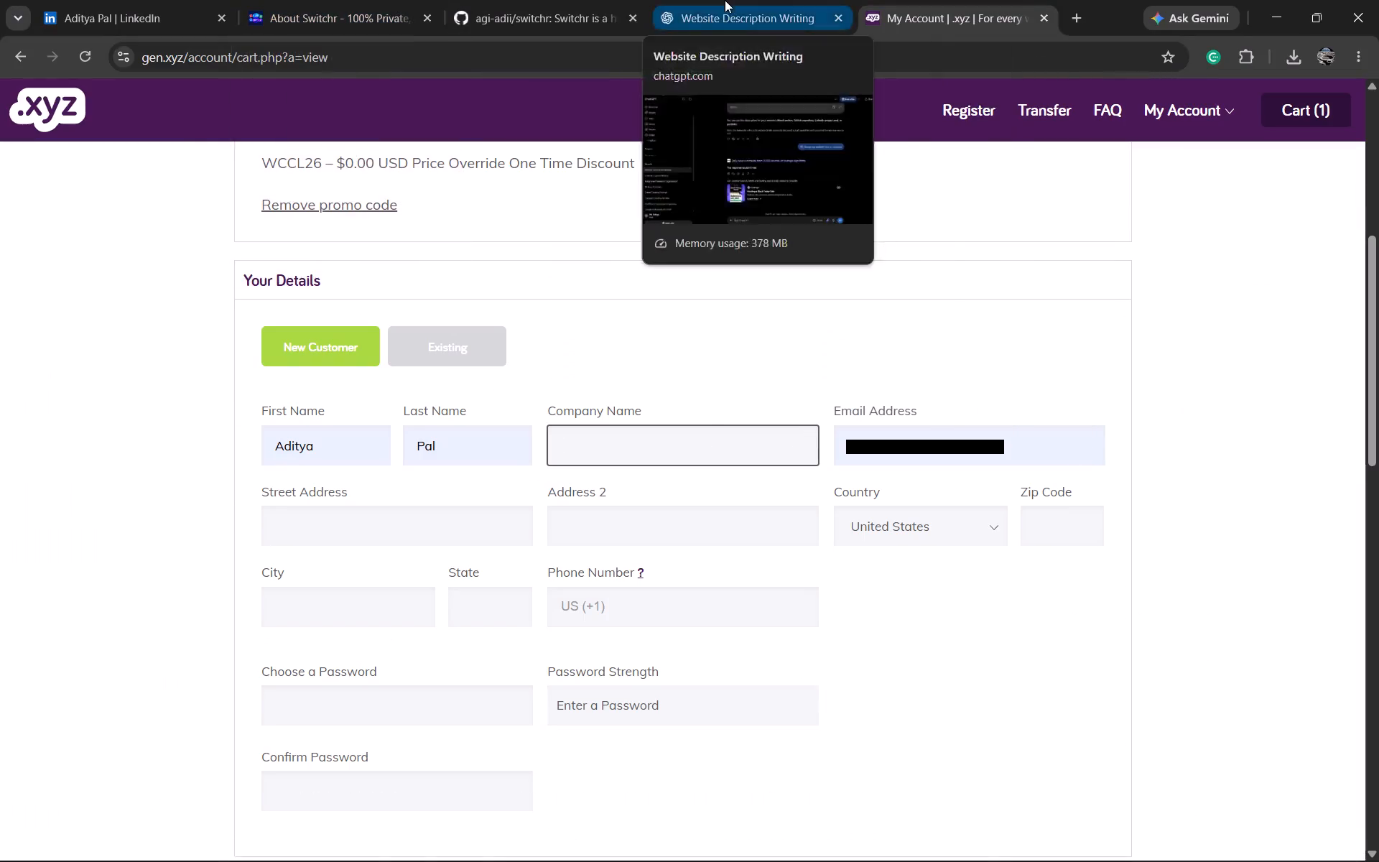
pyautogui.click(725, 0)
pyautogui.click(718, 822)
pyautogui.hotkey('ctrl', 'v')
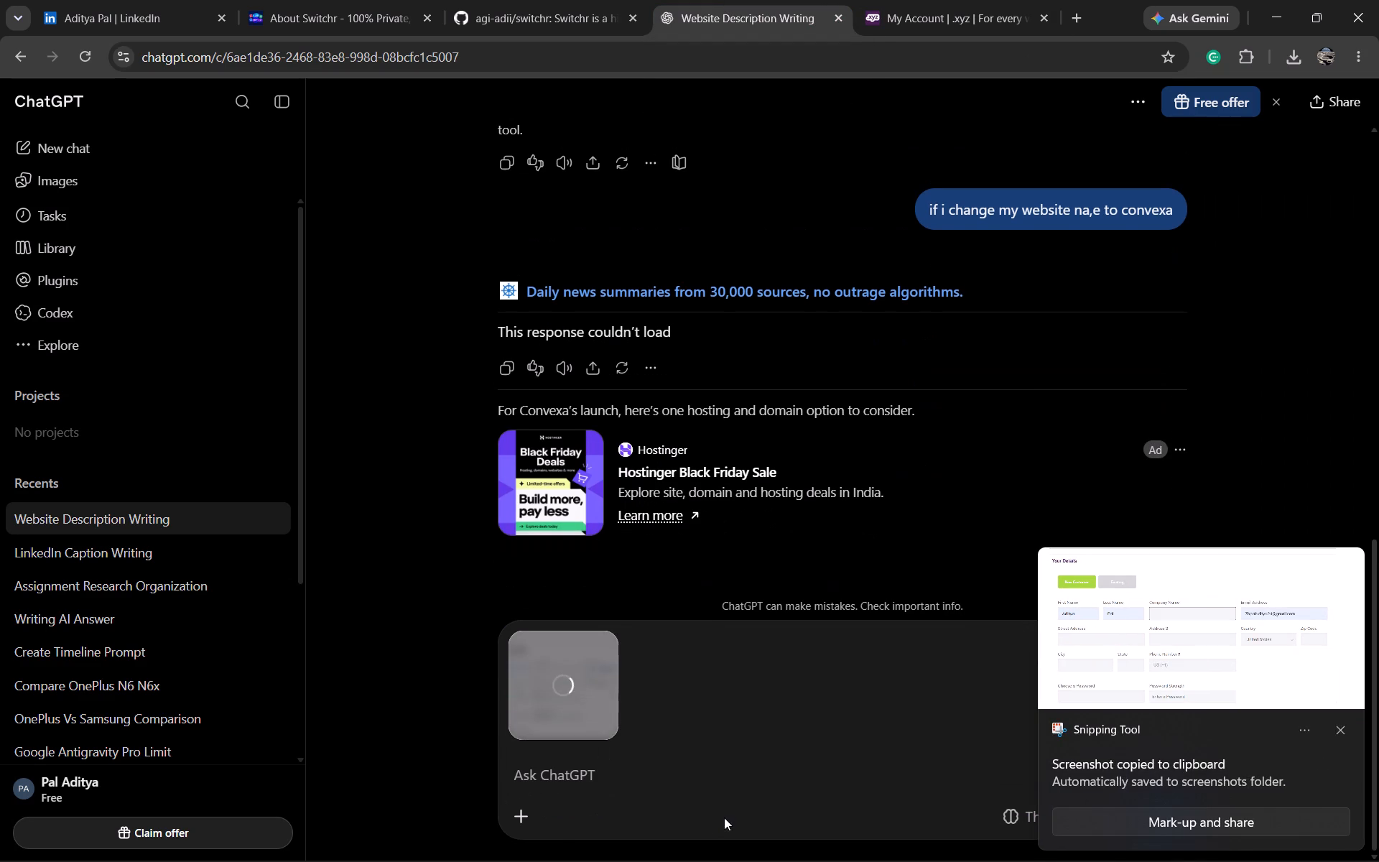
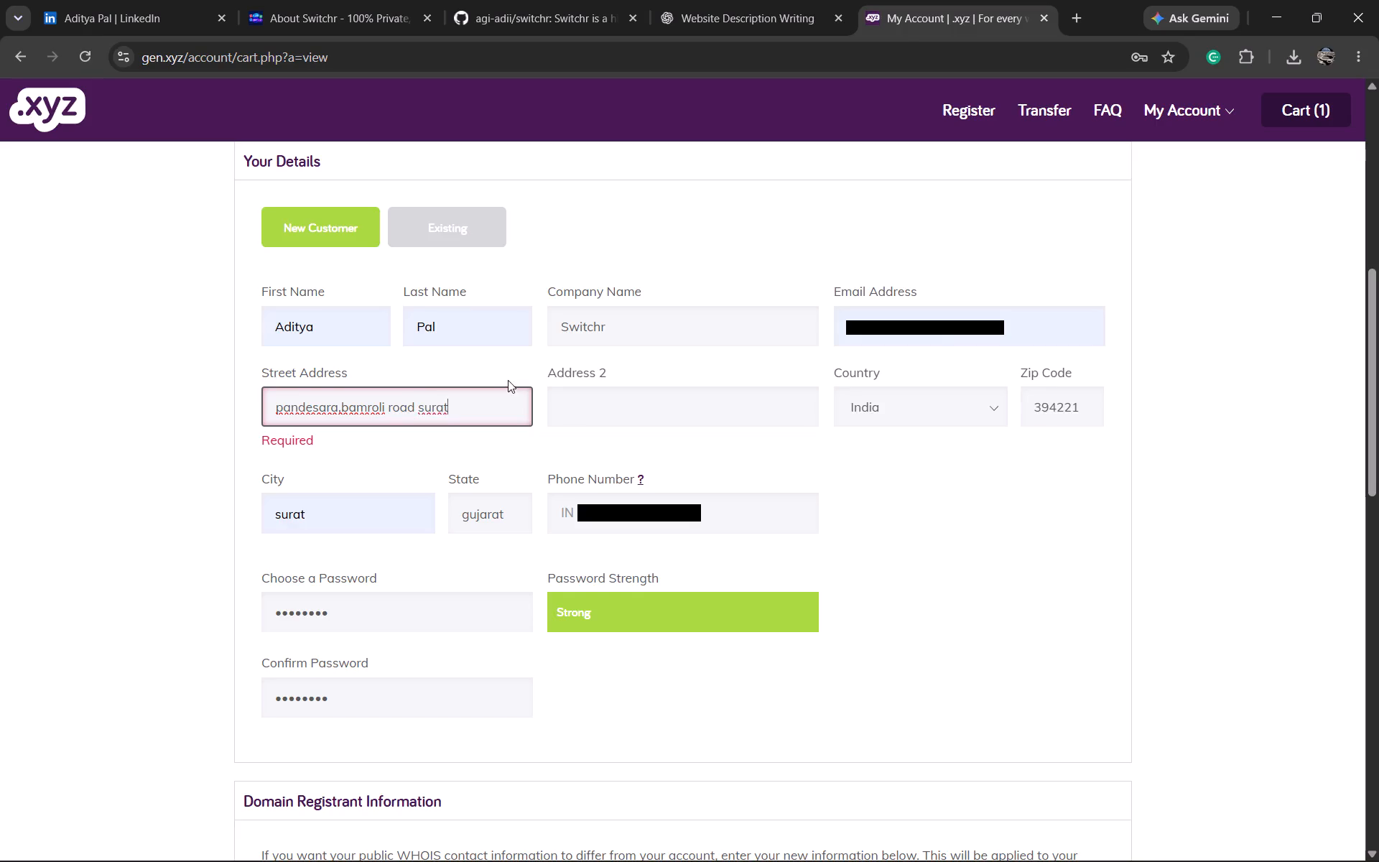
# Replace the comma in the Street Address of Your Details with a space so the address contains no punctuation.
pyautogui.scroll(-4, 506, 380)
pyautogui.scroll(-4, 465, 608)
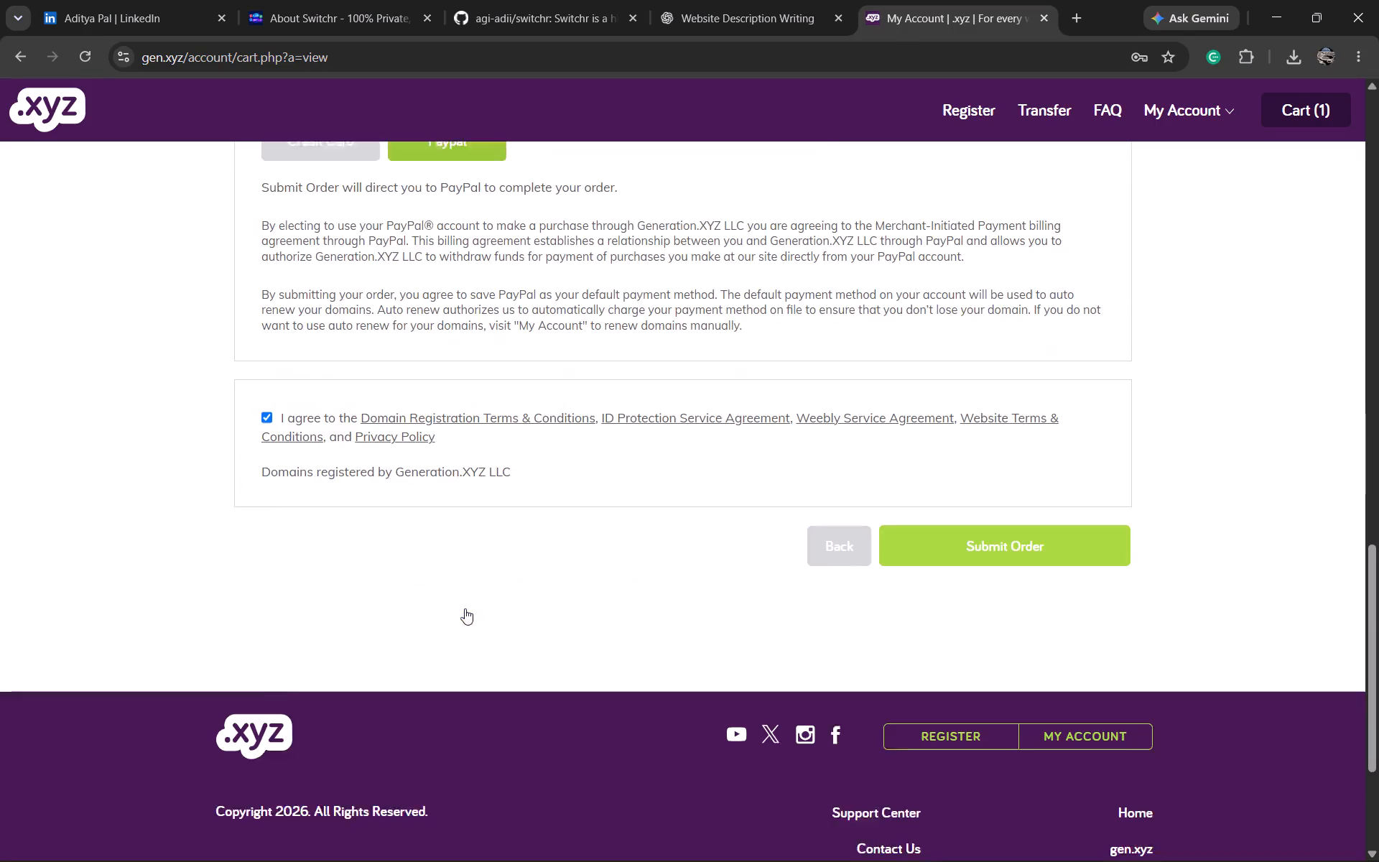
pyautogui.scroll(11, 669, 512)
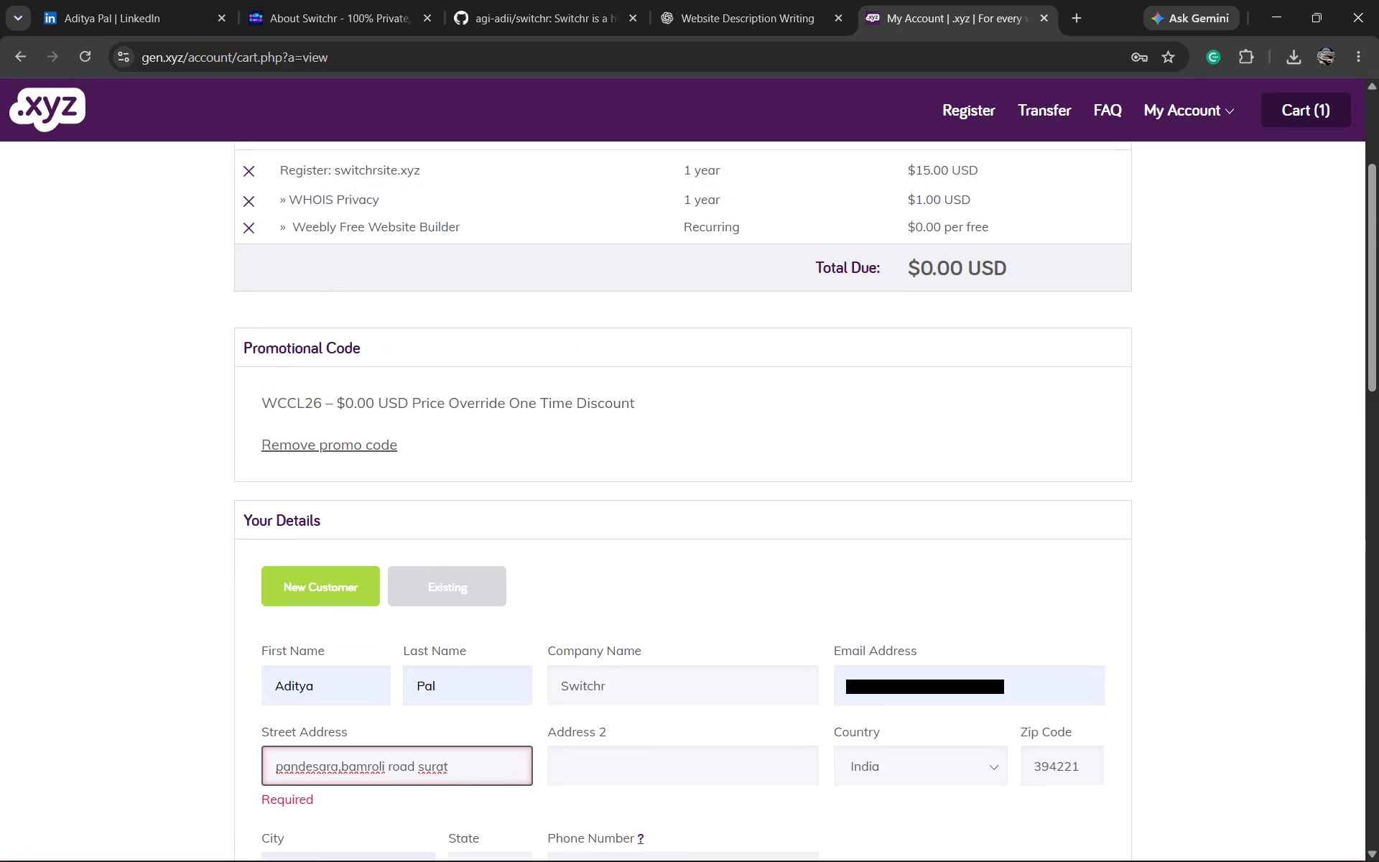
pyautogui.scroll(-1, 674, 681)
pyautogui.click(756, 380)
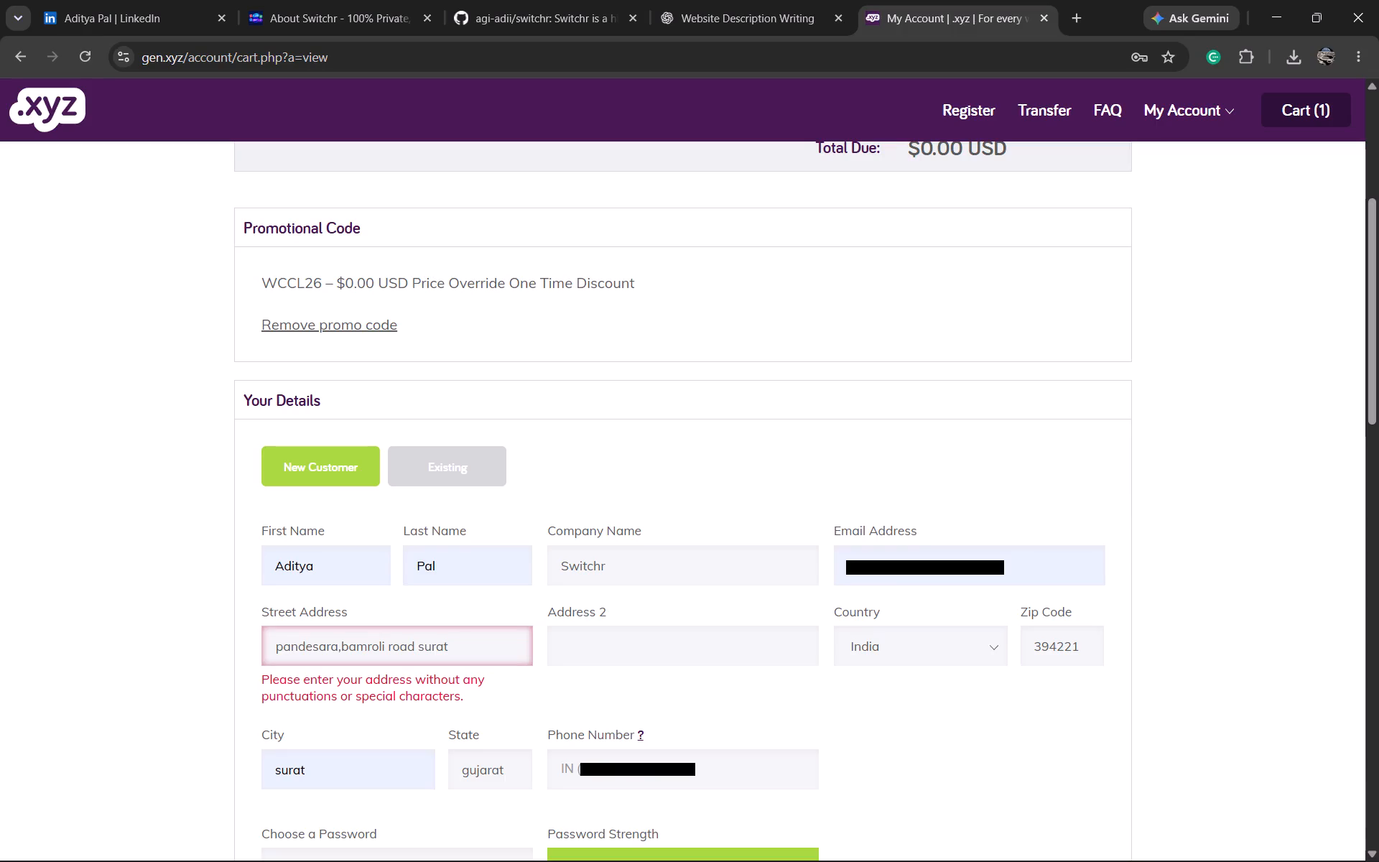
pyautogui.click(339, 651)
pyautogui.press('BackSpace')
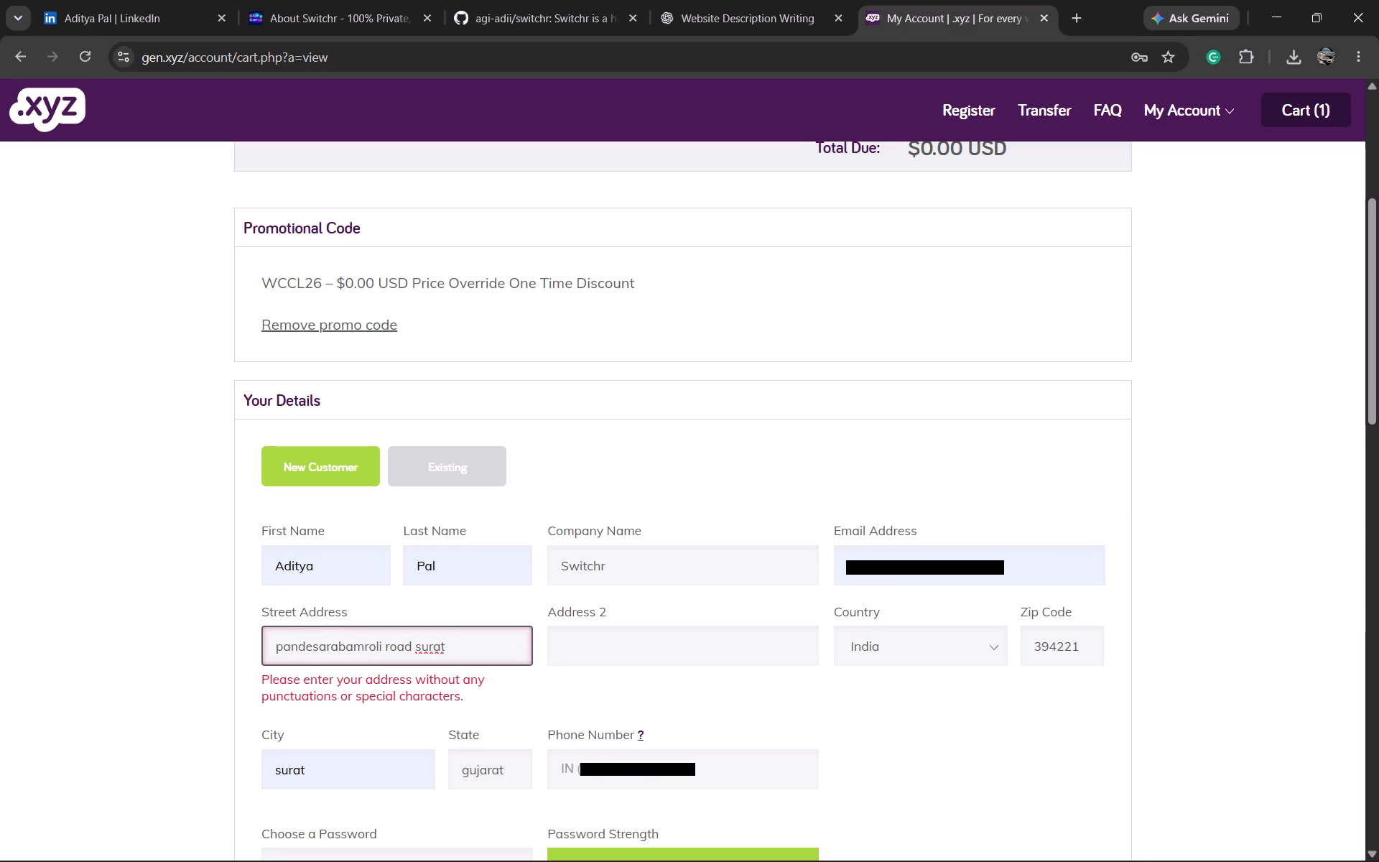
pyautogui.press('space')
pyautogui.click(460, 634)
pyautogui.click(509, 634)
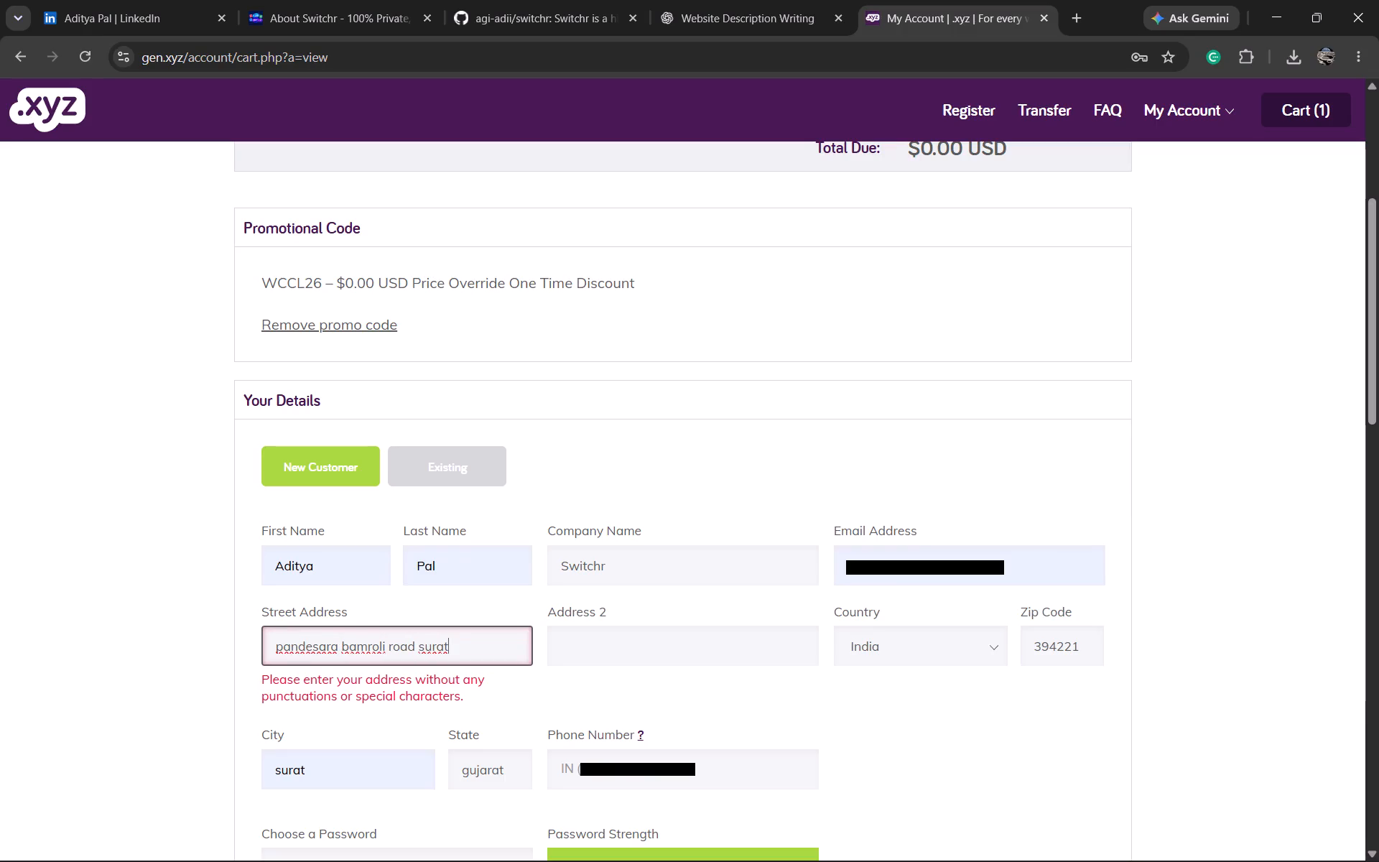
pyautogui.click(145, 611)
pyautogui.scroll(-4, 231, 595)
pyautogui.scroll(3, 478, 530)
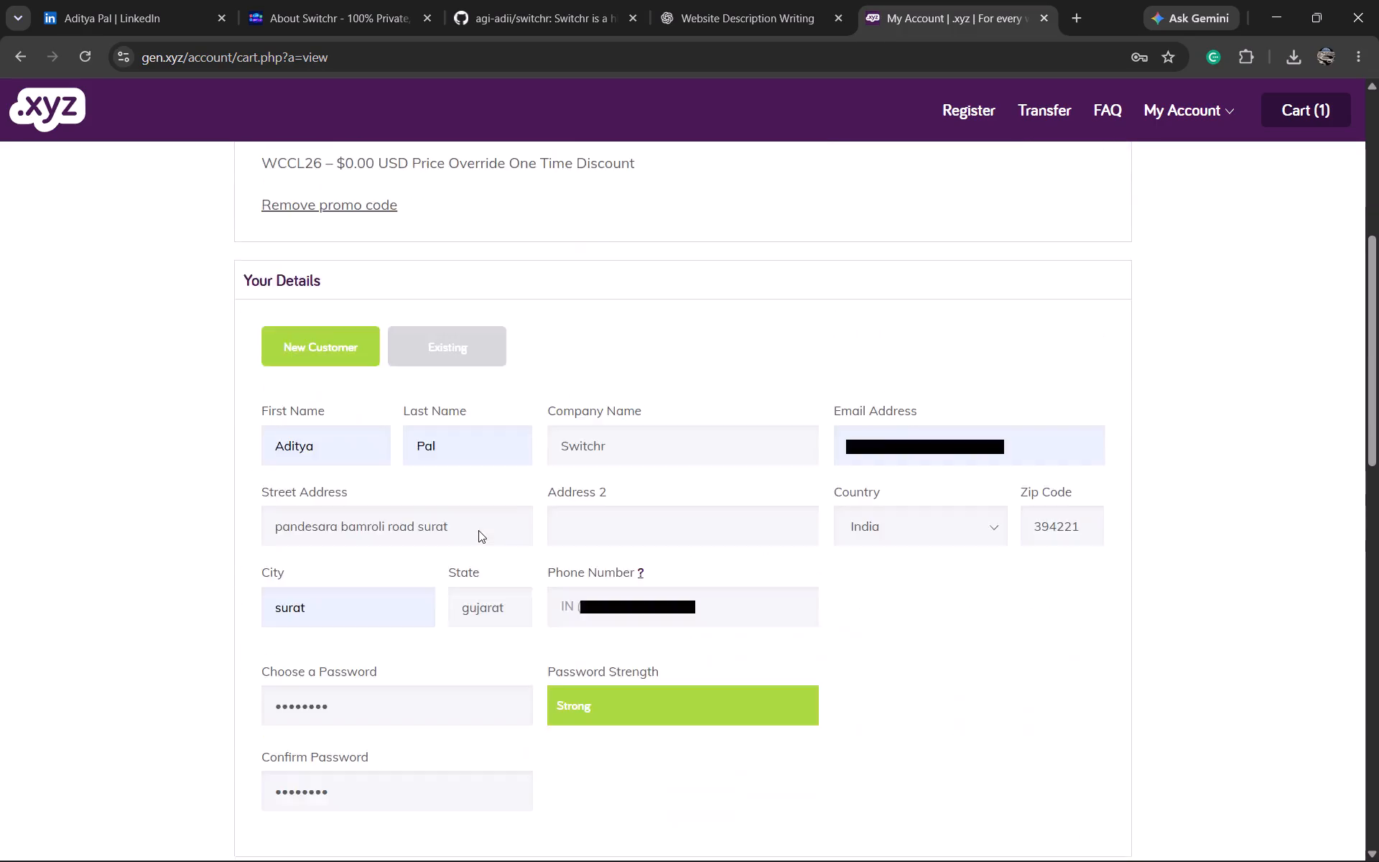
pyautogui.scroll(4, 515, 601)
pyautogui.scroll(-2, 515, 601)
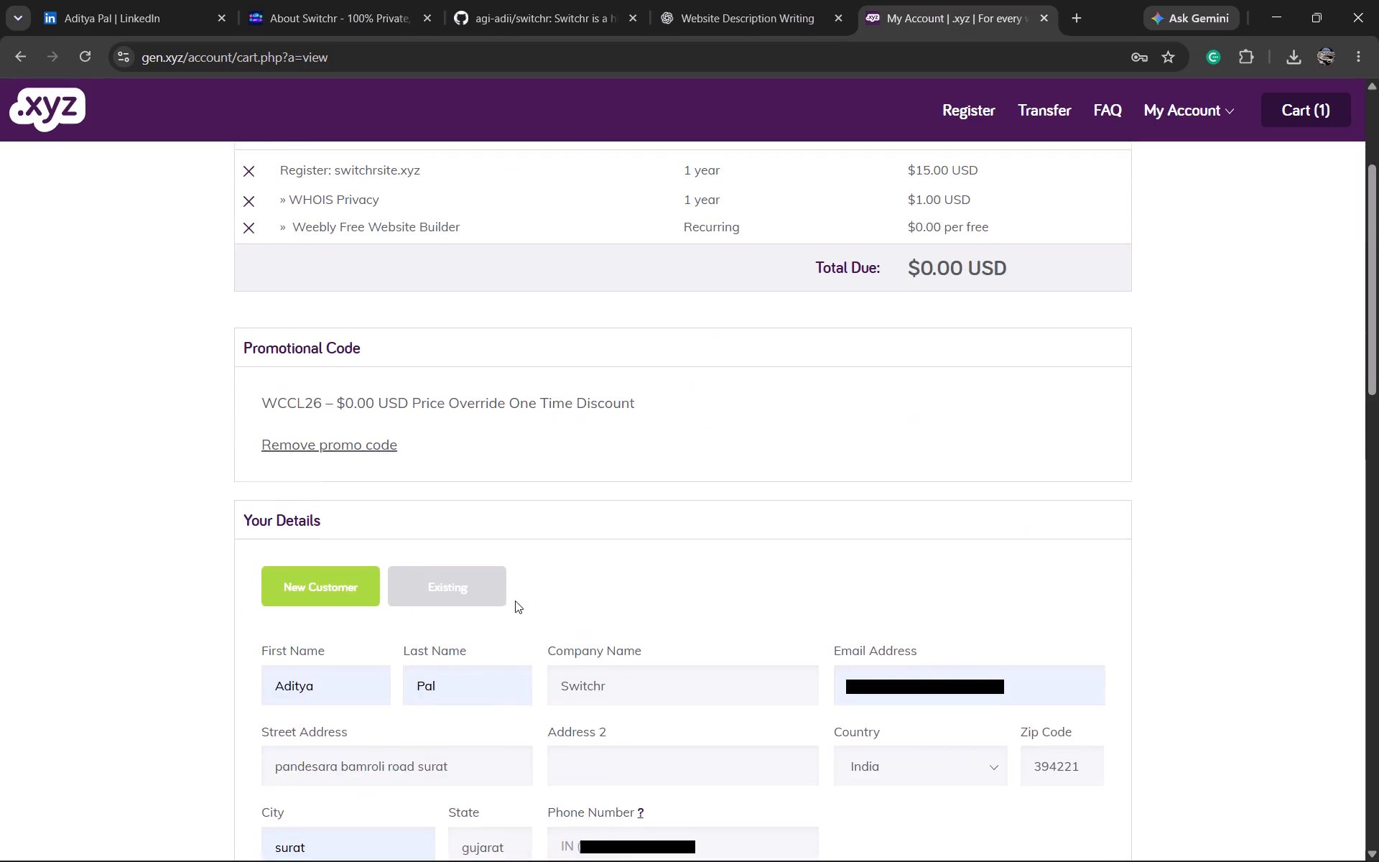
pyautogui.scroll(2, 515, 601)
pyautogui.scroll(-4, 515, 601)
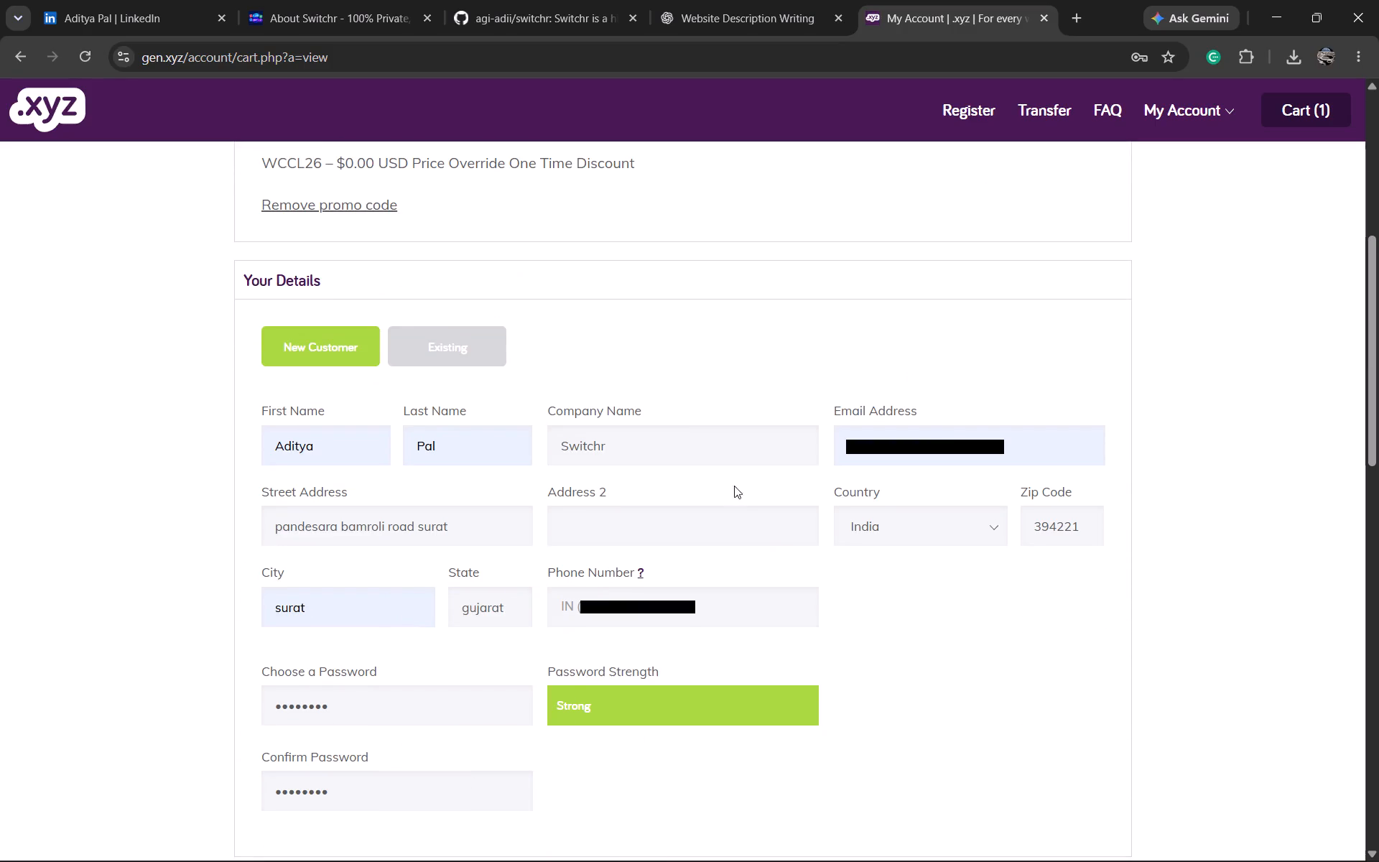
# Submit the .xyz domain order with the completed customer details and the accepted terms.
pyautogui.scroll(-1, 740, 471)
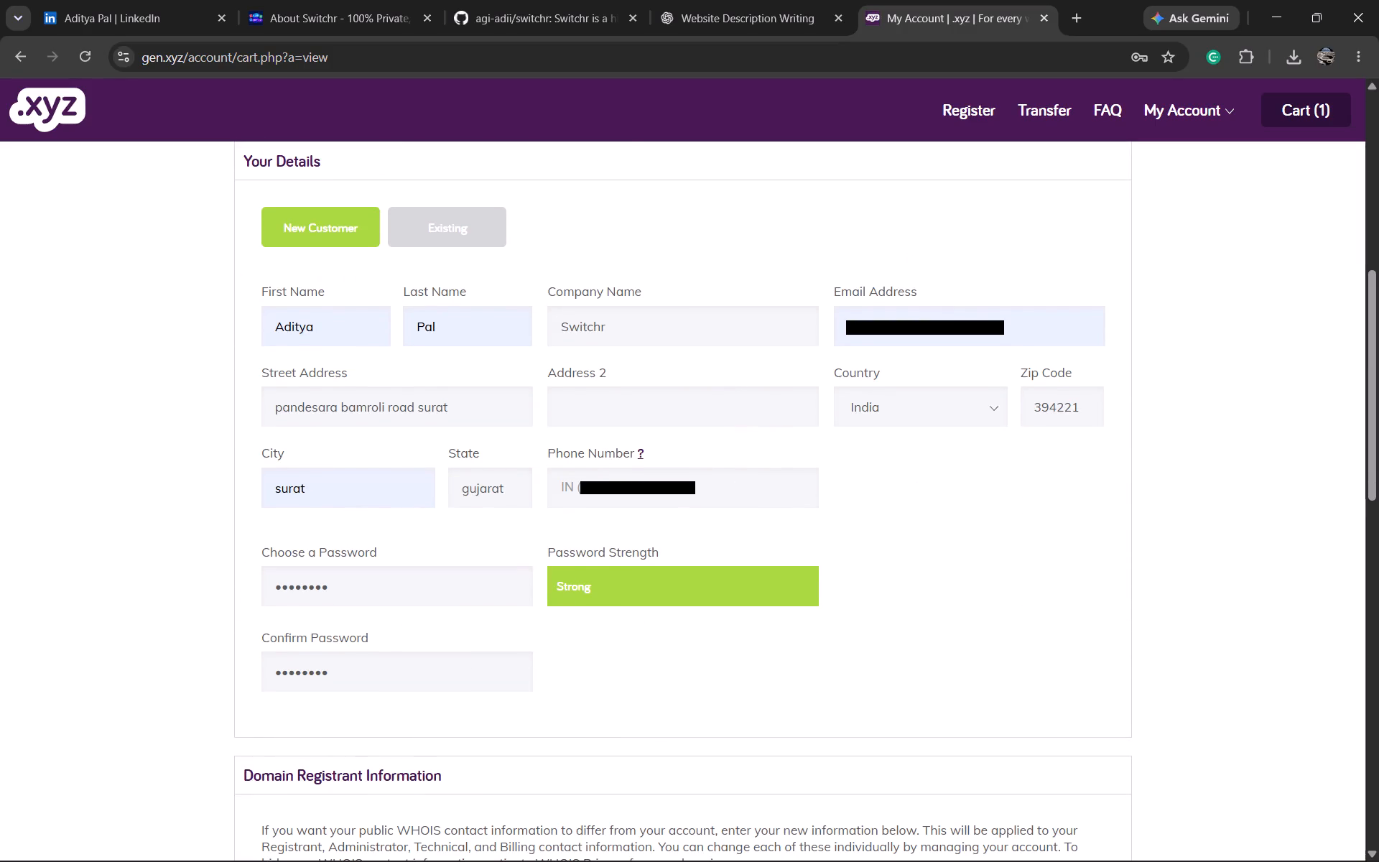
pyautogui.scroll(-5, 683, 553)
pyautogui.scroll(-4, 490, 485)
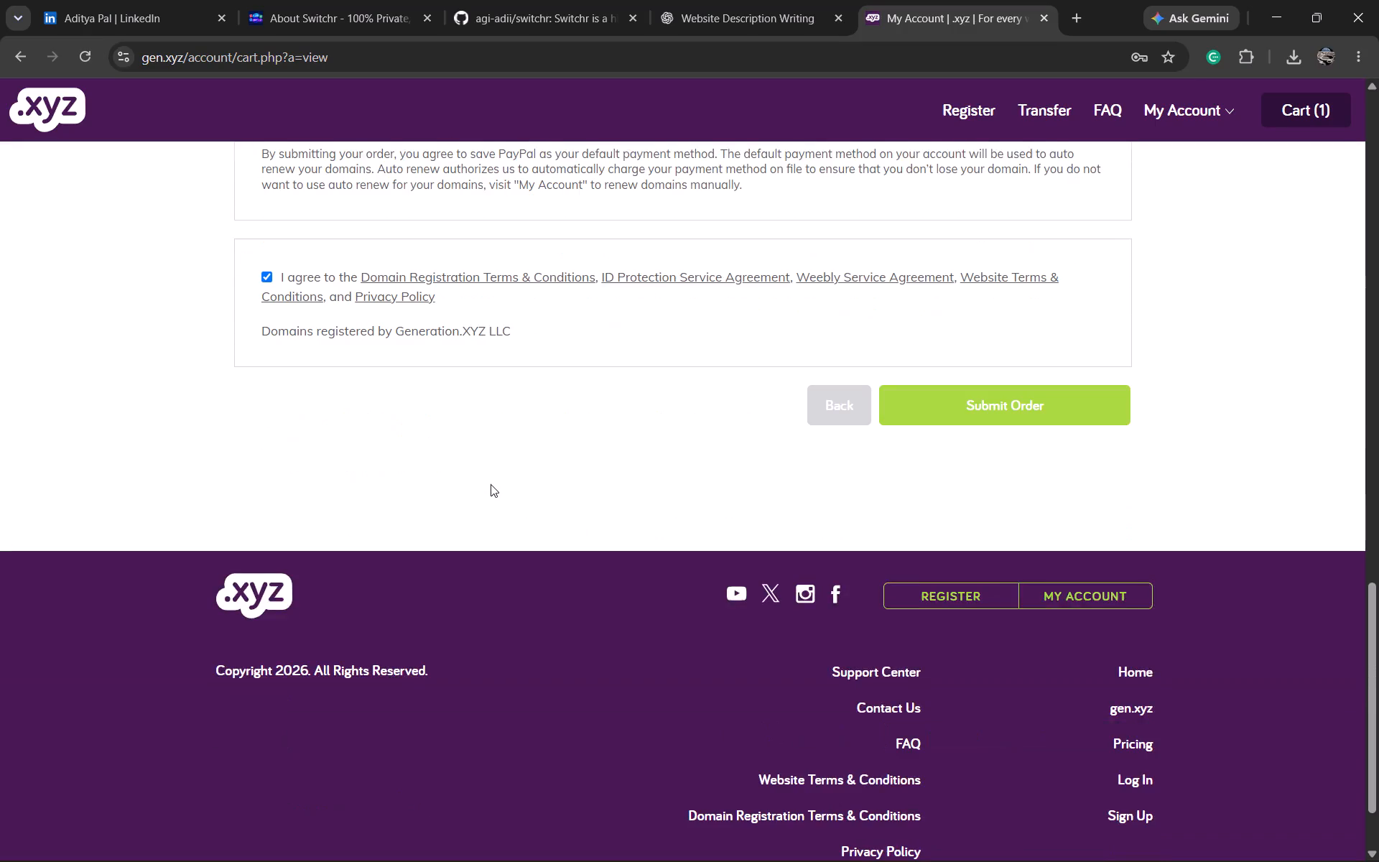
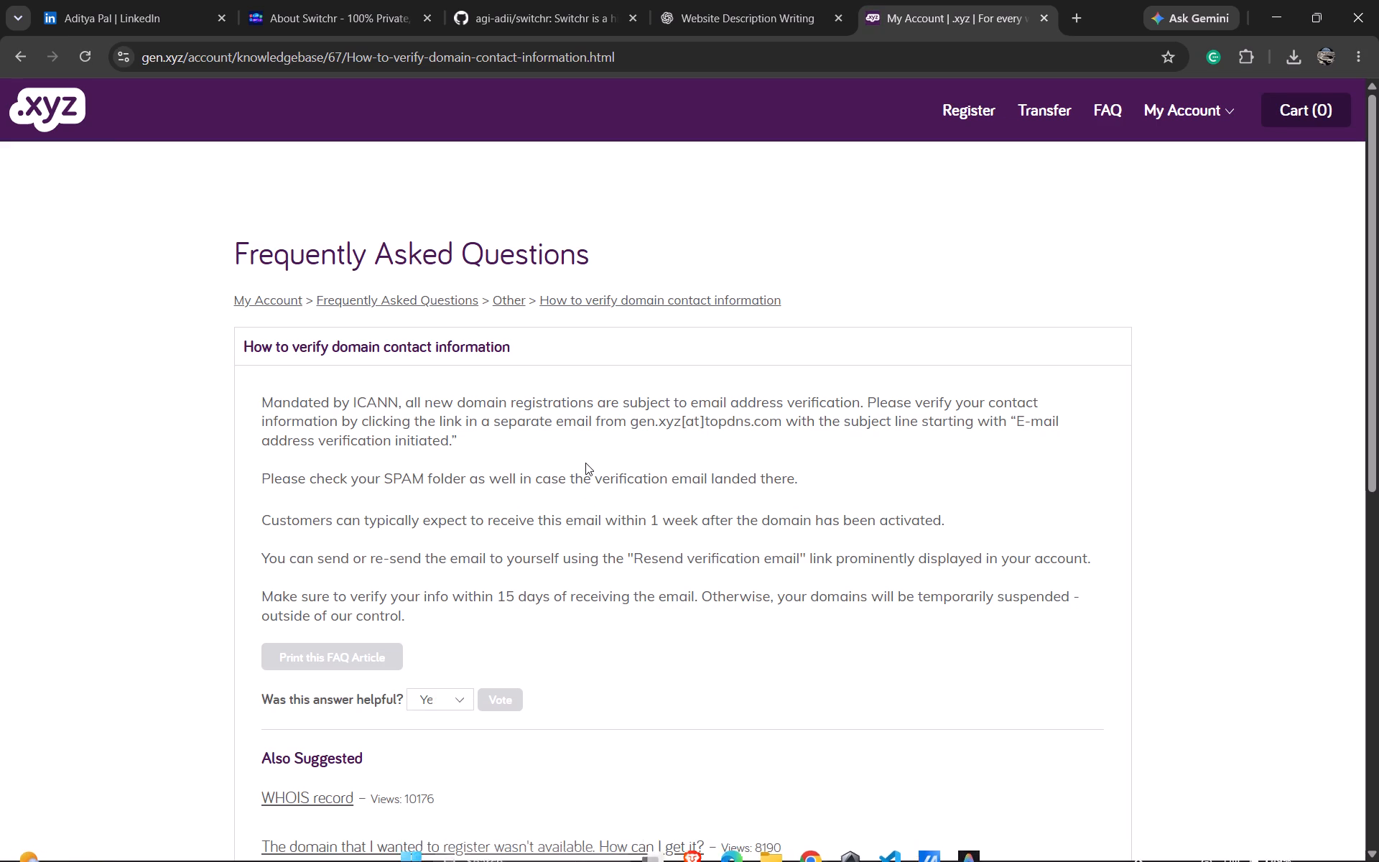
# Read the FAQ article on how to verify domain contact information, including the email verification instructions and deadline.
pyautogui.scroll(-2, 585, 463)
pyautogui.scroll(3, 585, 463)
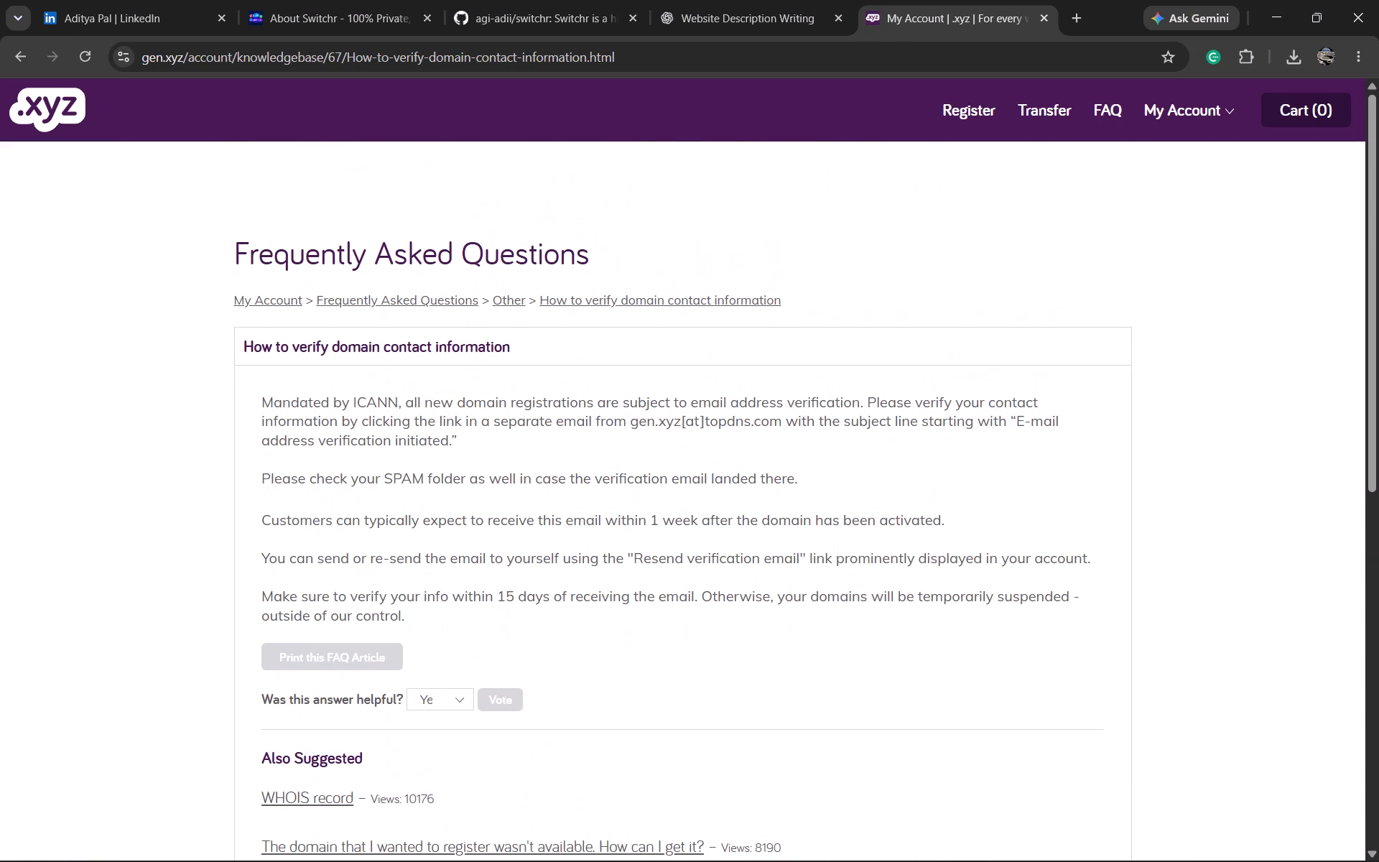
pyautogui.scroll(-1, 498, 414)
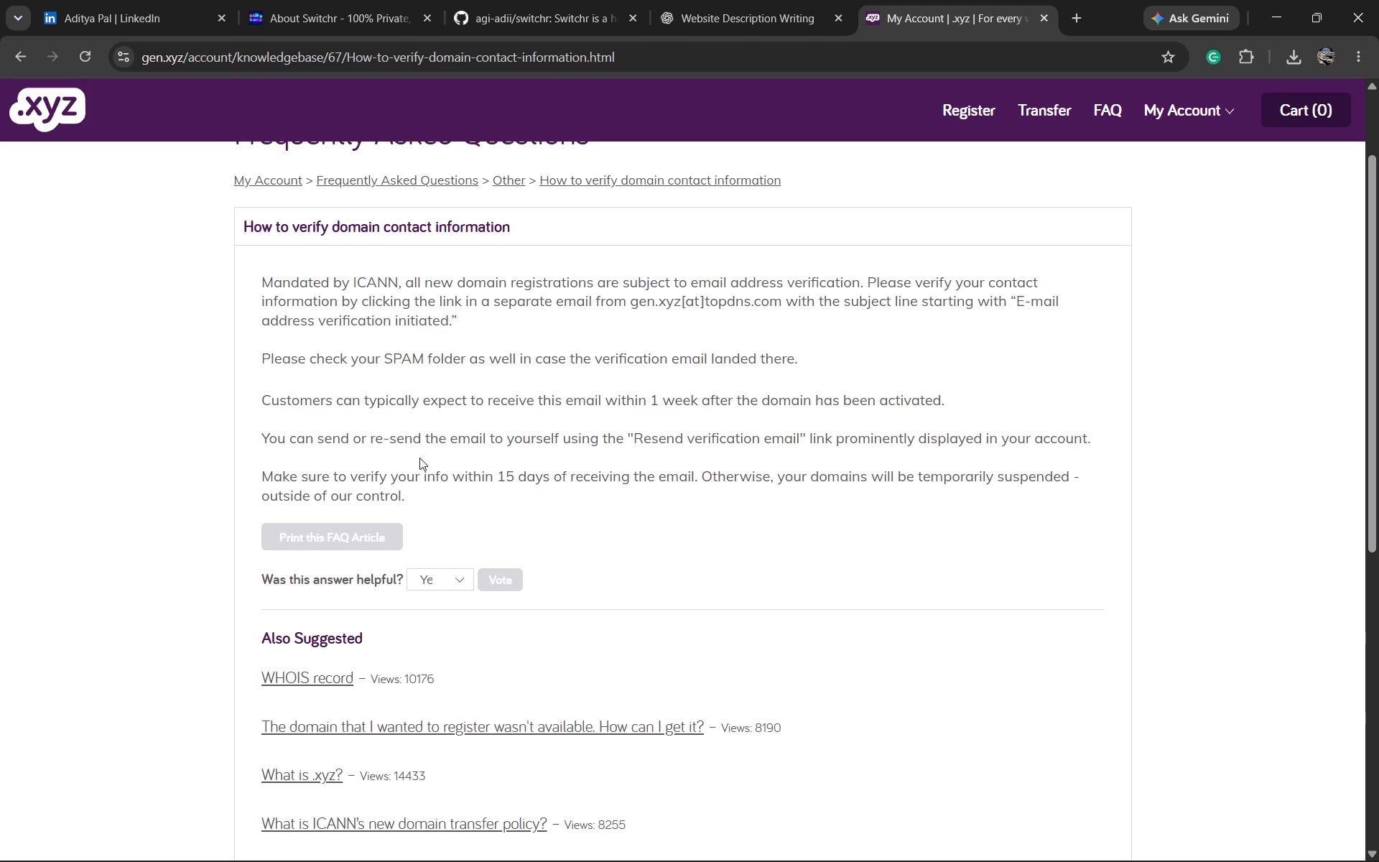
pyautogui.scroll(-1, 825, 482)
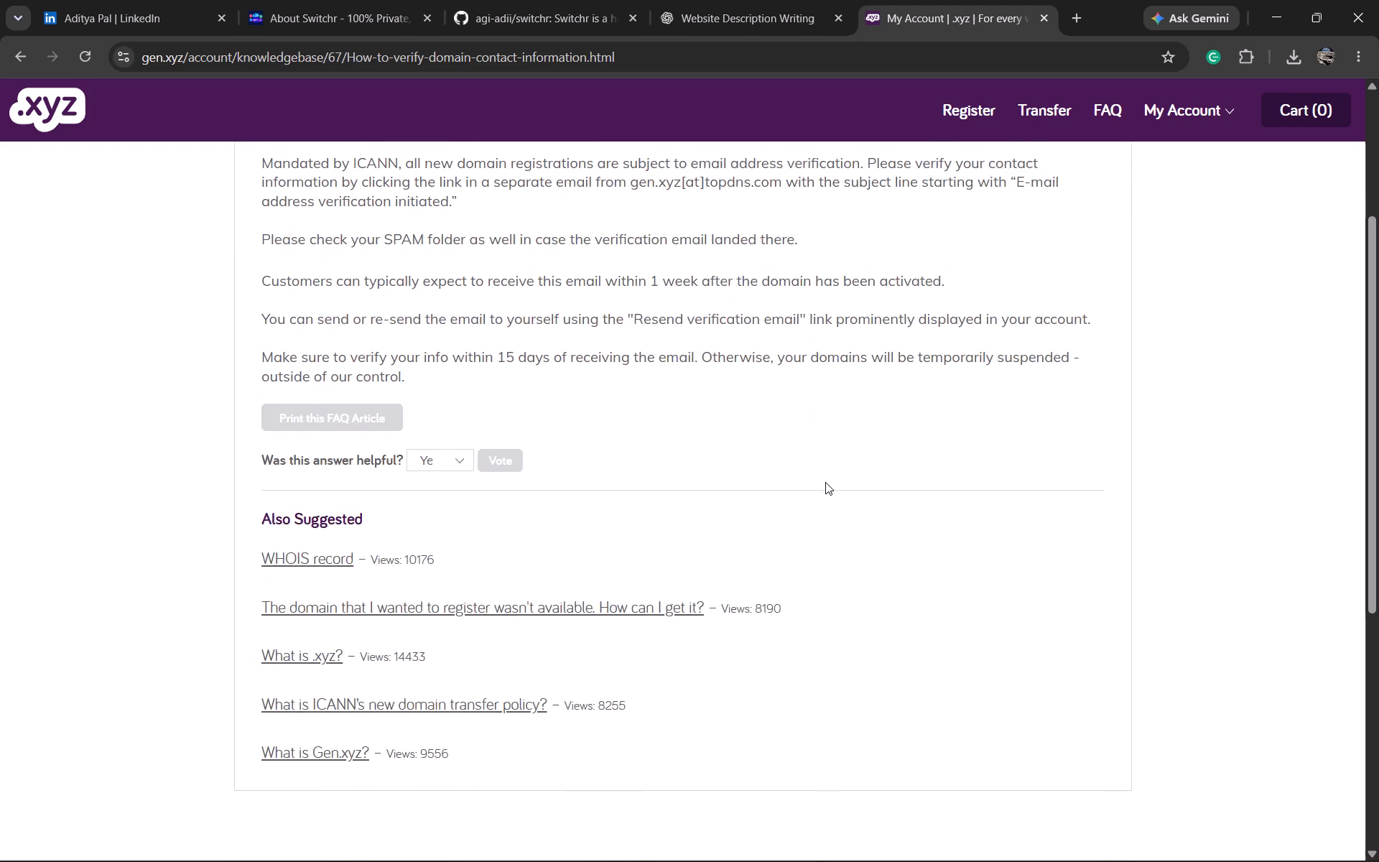
pyautogui.scroll(2, 825, 482)
pyautogui.scroll(-3, 825, 482)
pyautogui.scroll(3, 774, 468)
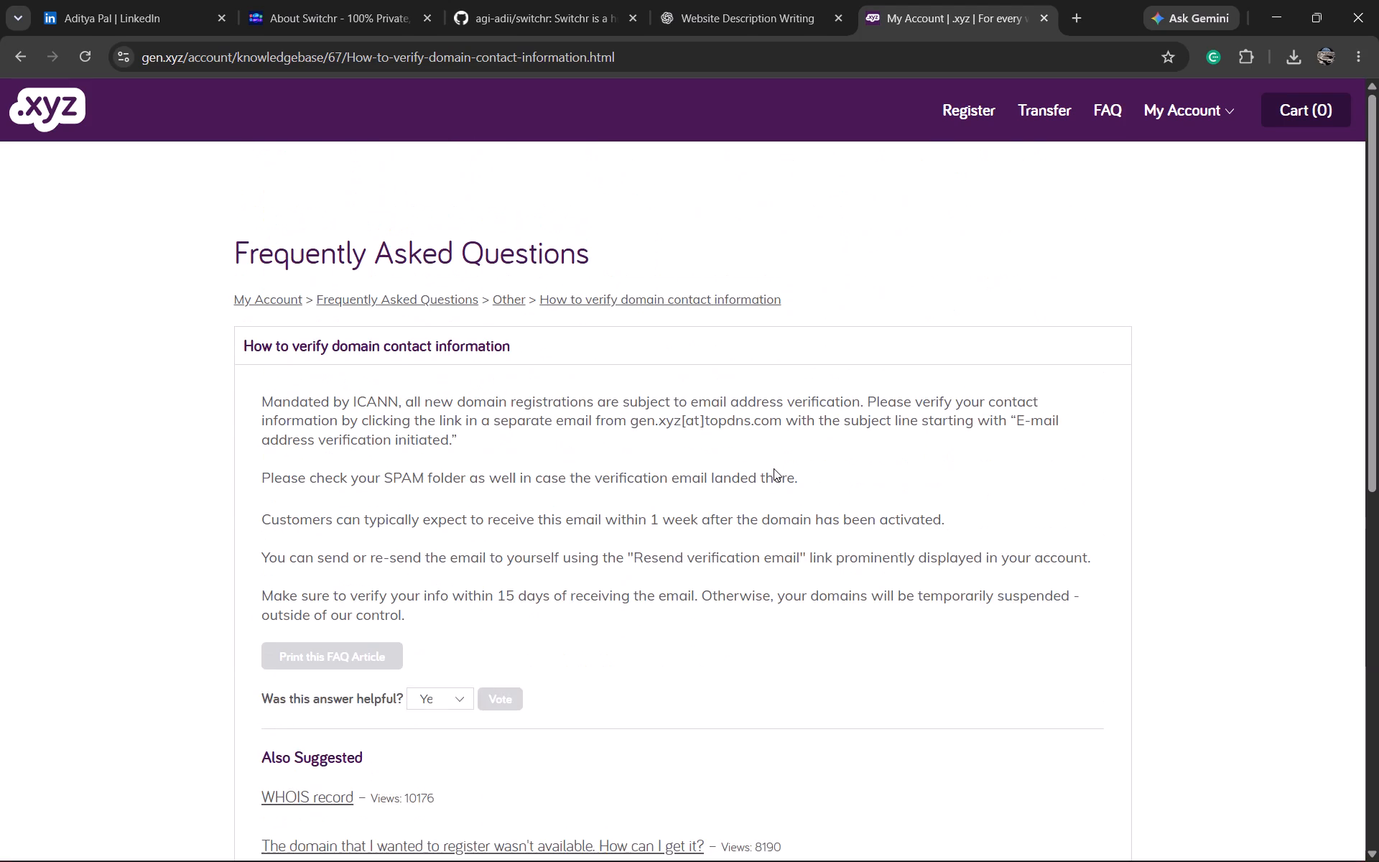
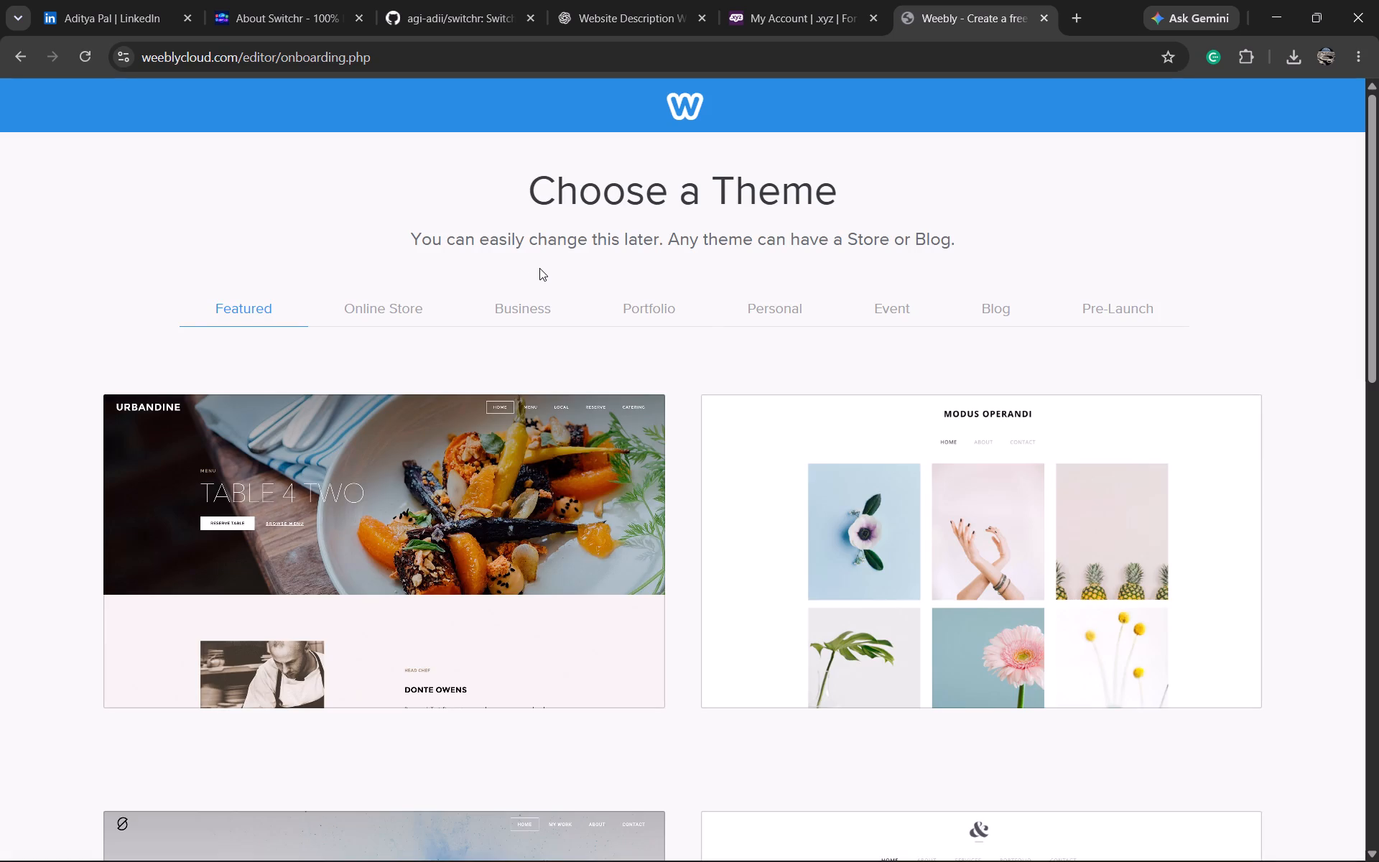
# Examine the featured website themes and theme categories offered on the Weebly onboarding page.
pyautogui.scroll(-4, 772, 246)
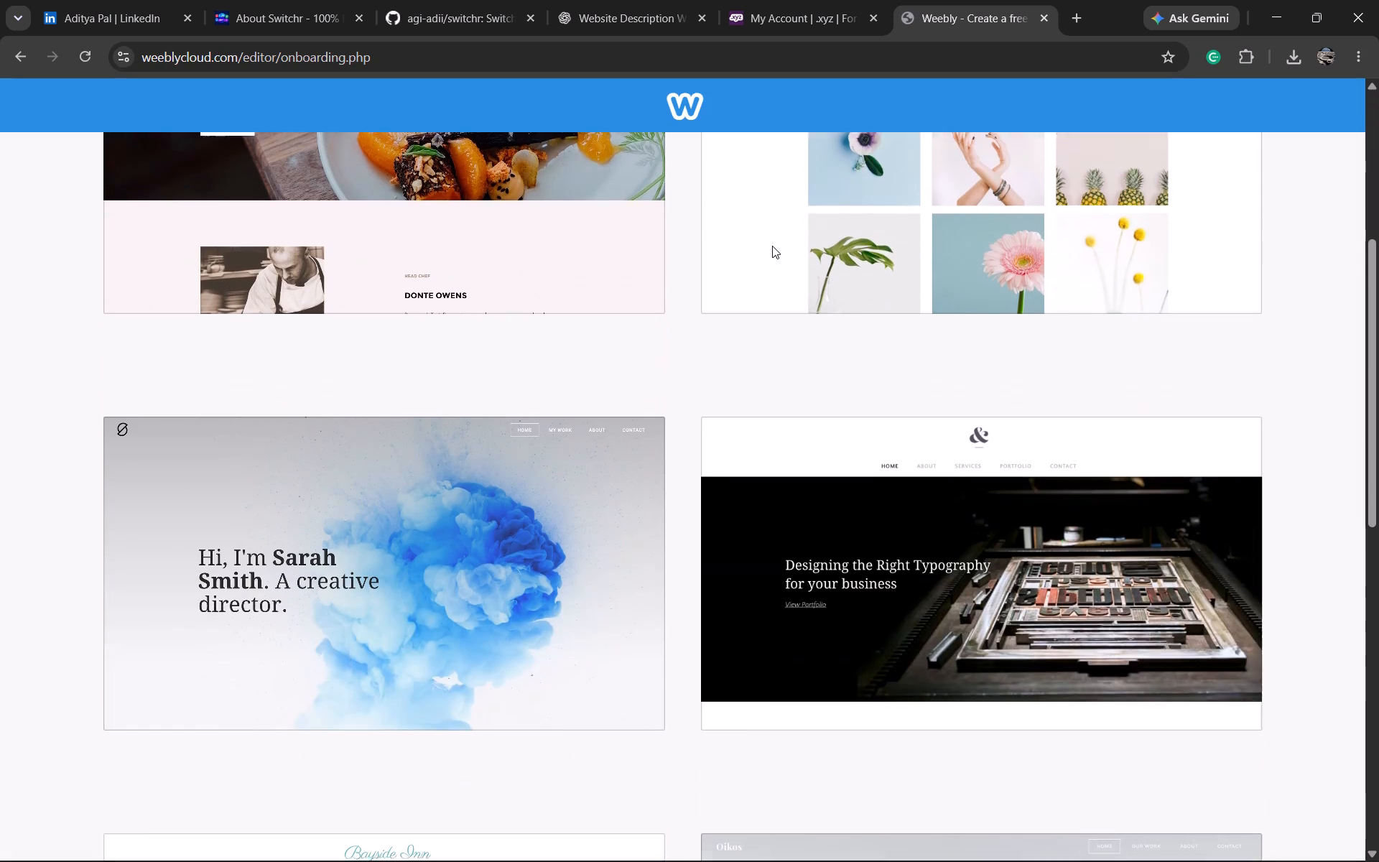
pyautogui.scroll(7, 772, 246)
pyautogui.scroll(-1, 326, 193)
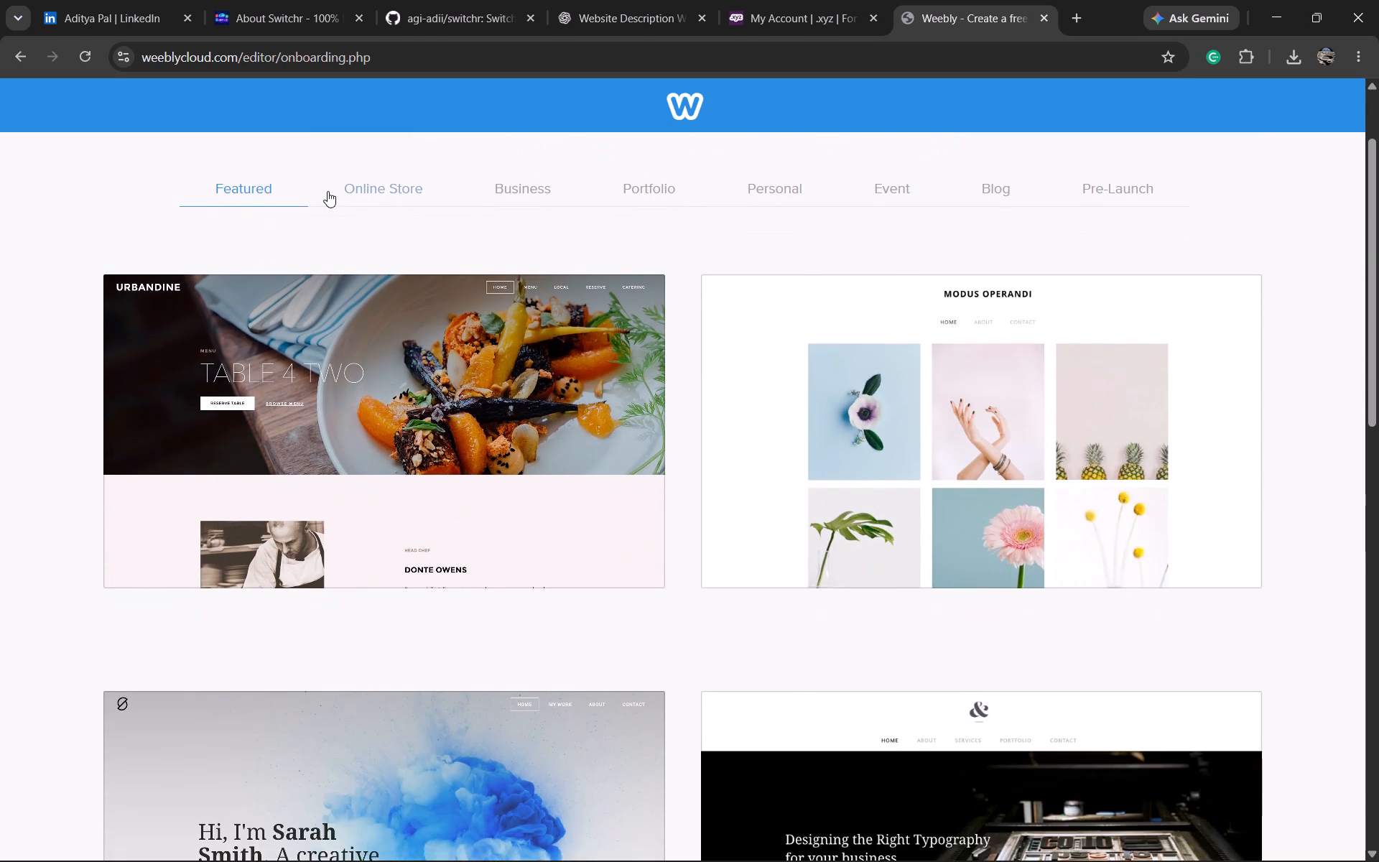
pyautogui.scroll(1, 328, 190)
pyautogui.scroll(-10, 333, 189)
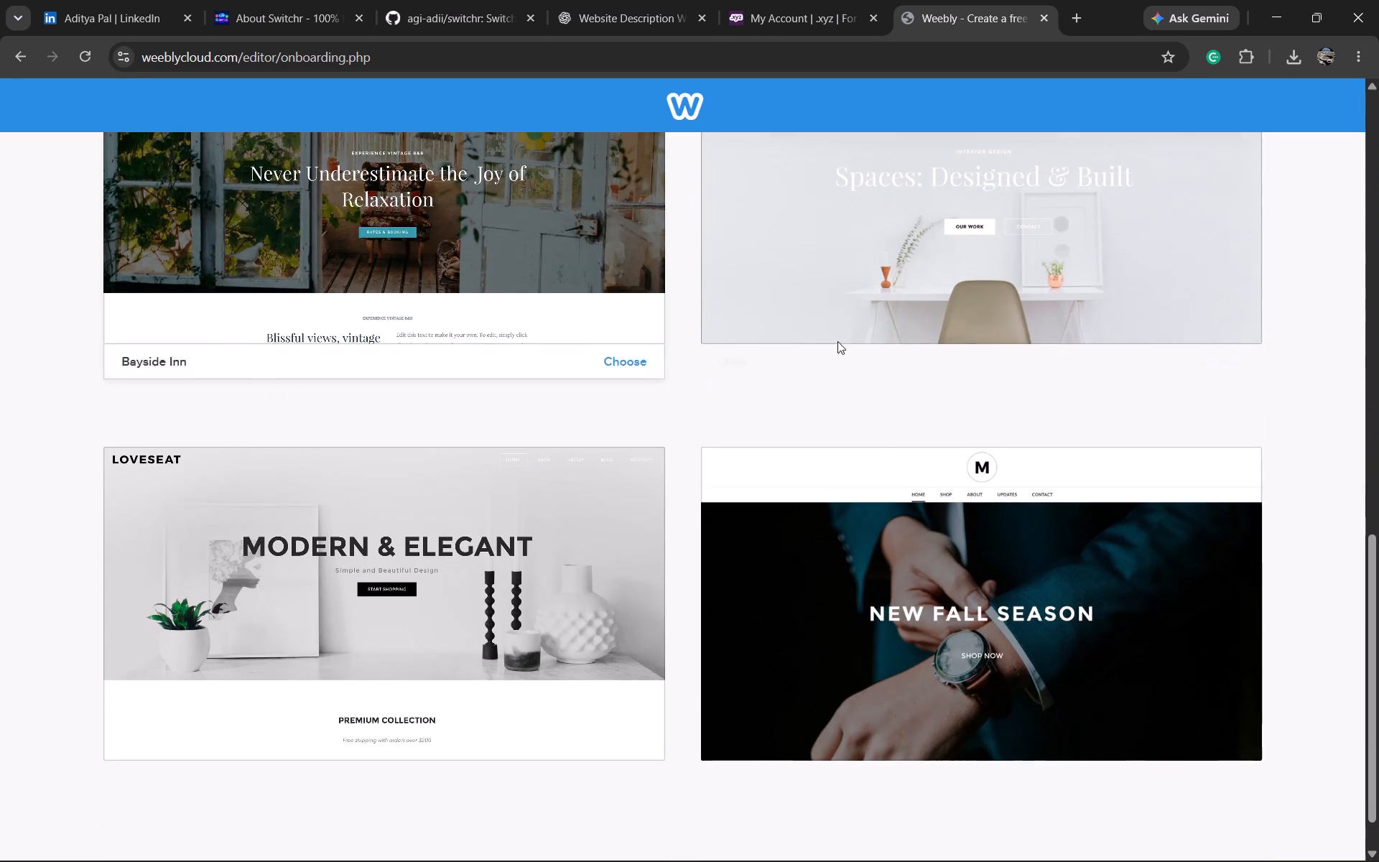
pyautogui.scroll(-5, 830, 348)
pyautogui.scroll(-4, 568, 389)
pyautogui.scroll(15, 465, 408)
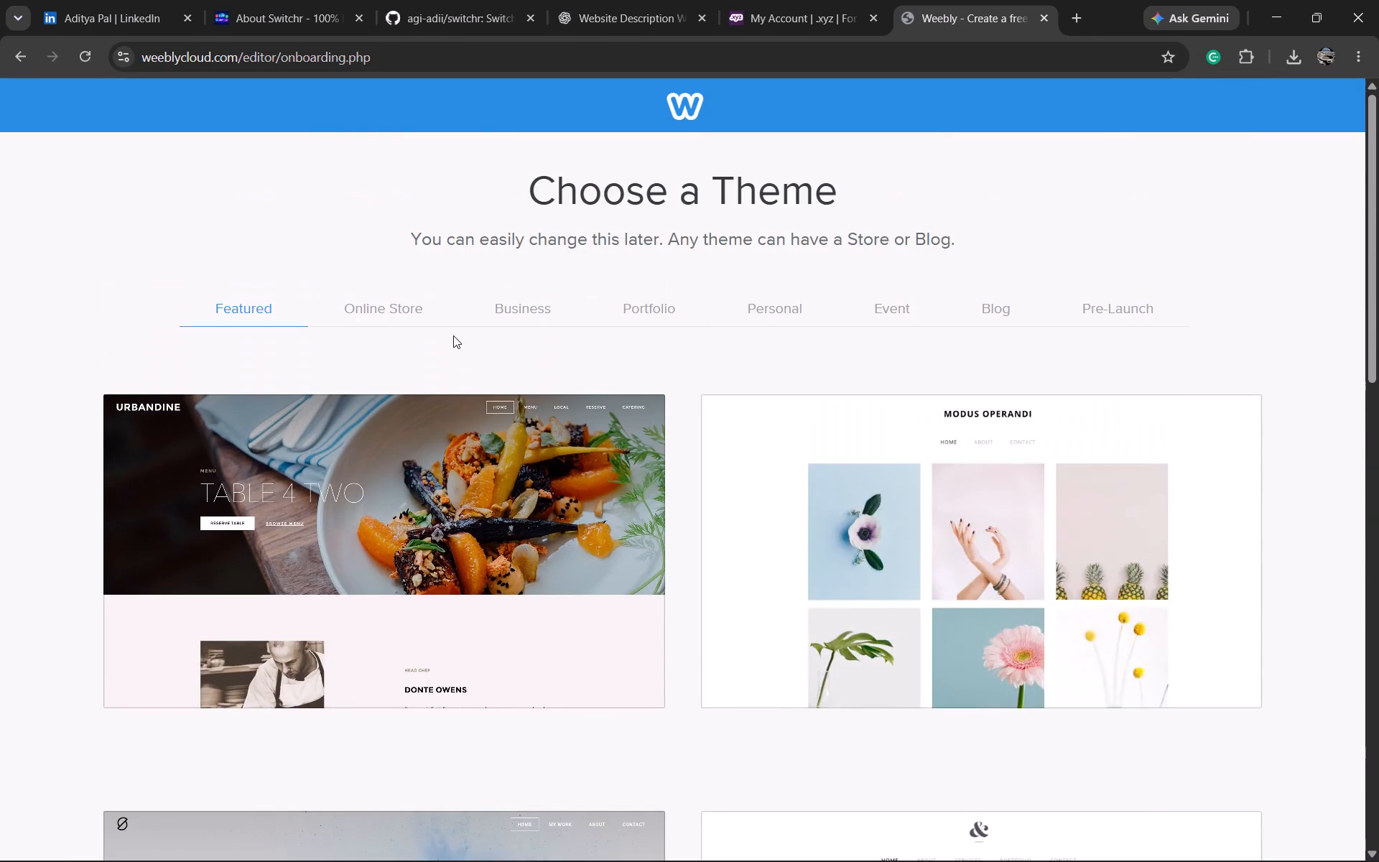
# Return to the gen.xyz account page and review the dashboard and the switchrsite.xyz domain entry.
pyautogui.click(751, 0)
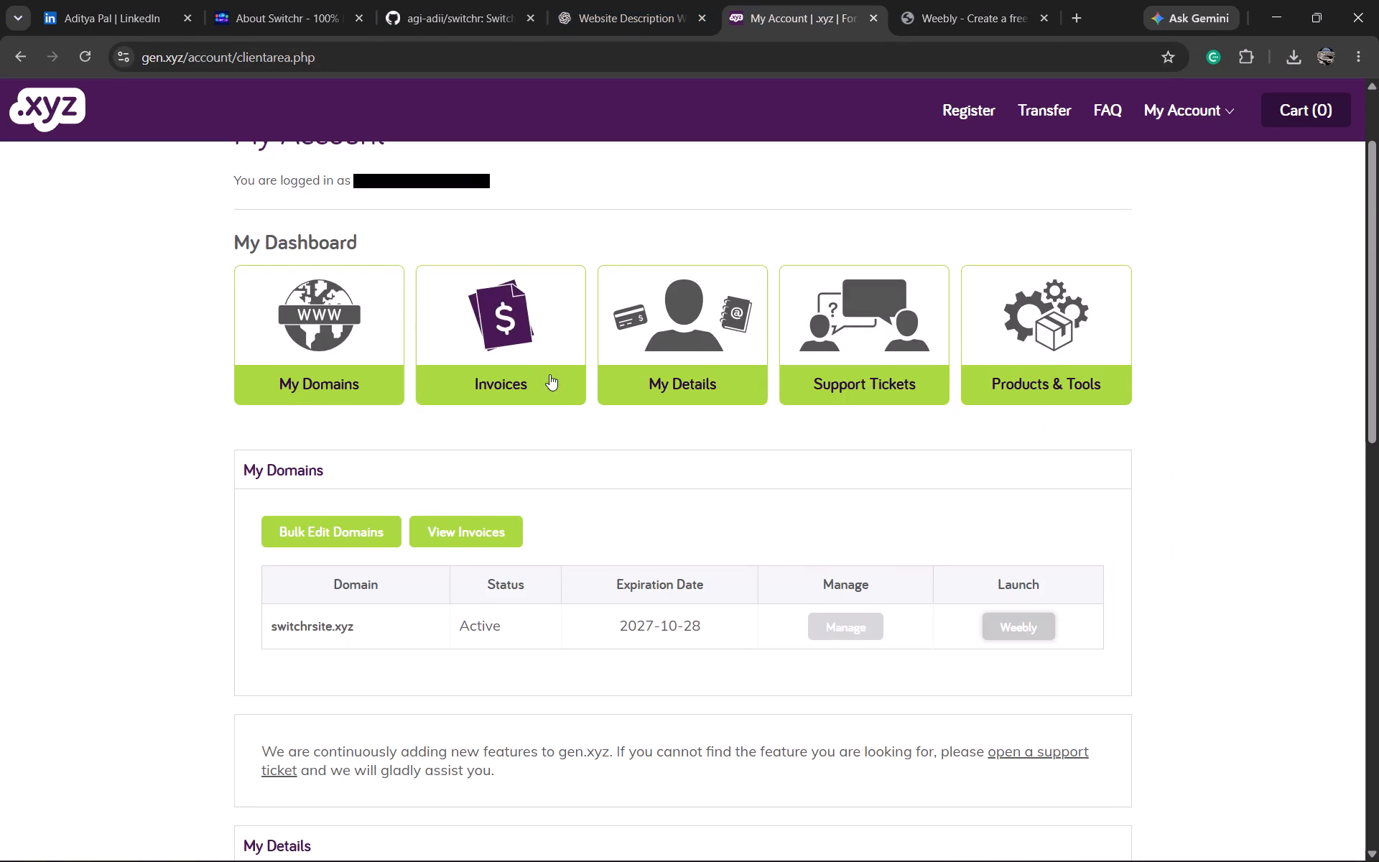
pyautogui.scroll(-1, 549, 376)
pyautogui.scroll(1, 511, 364)
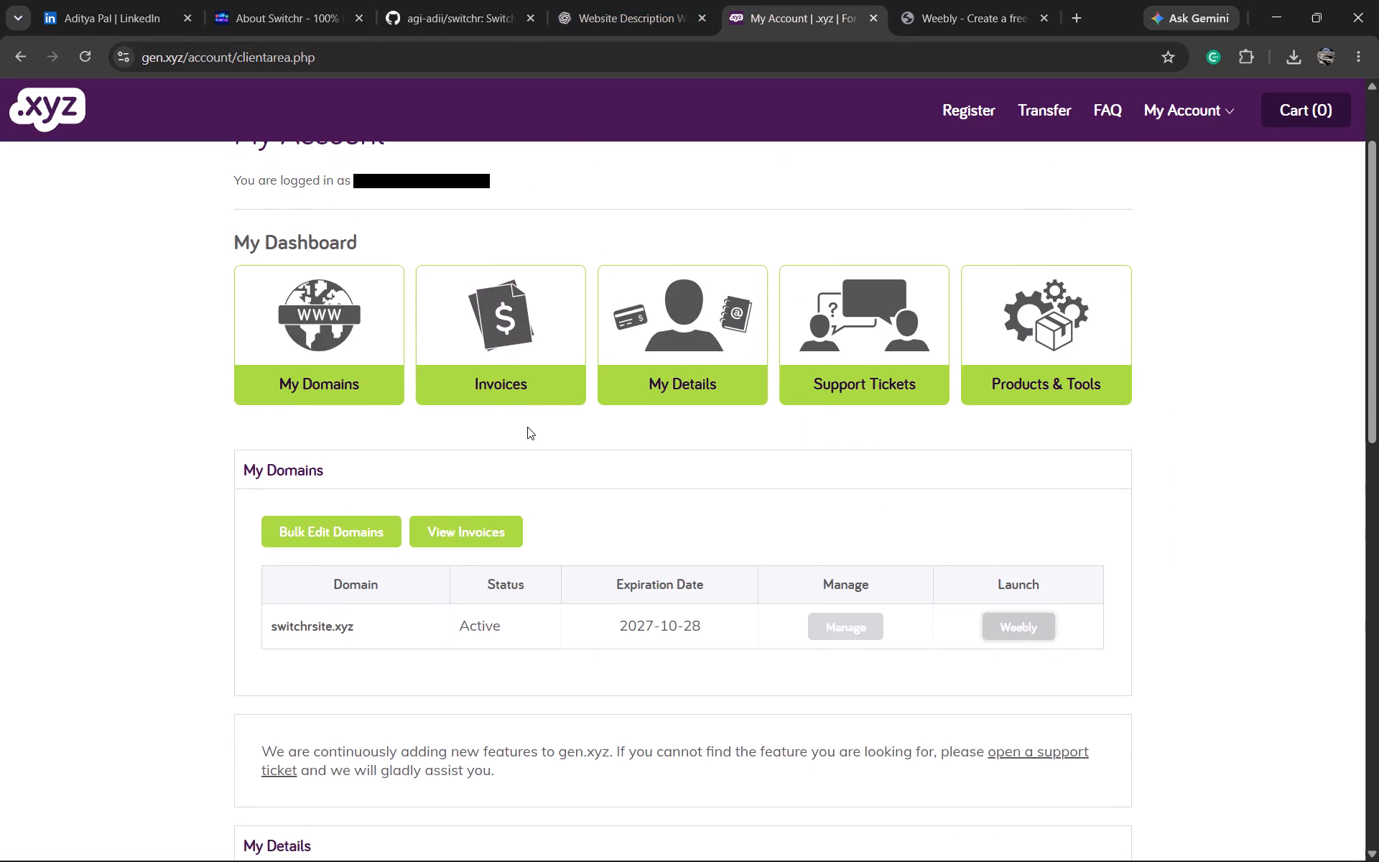
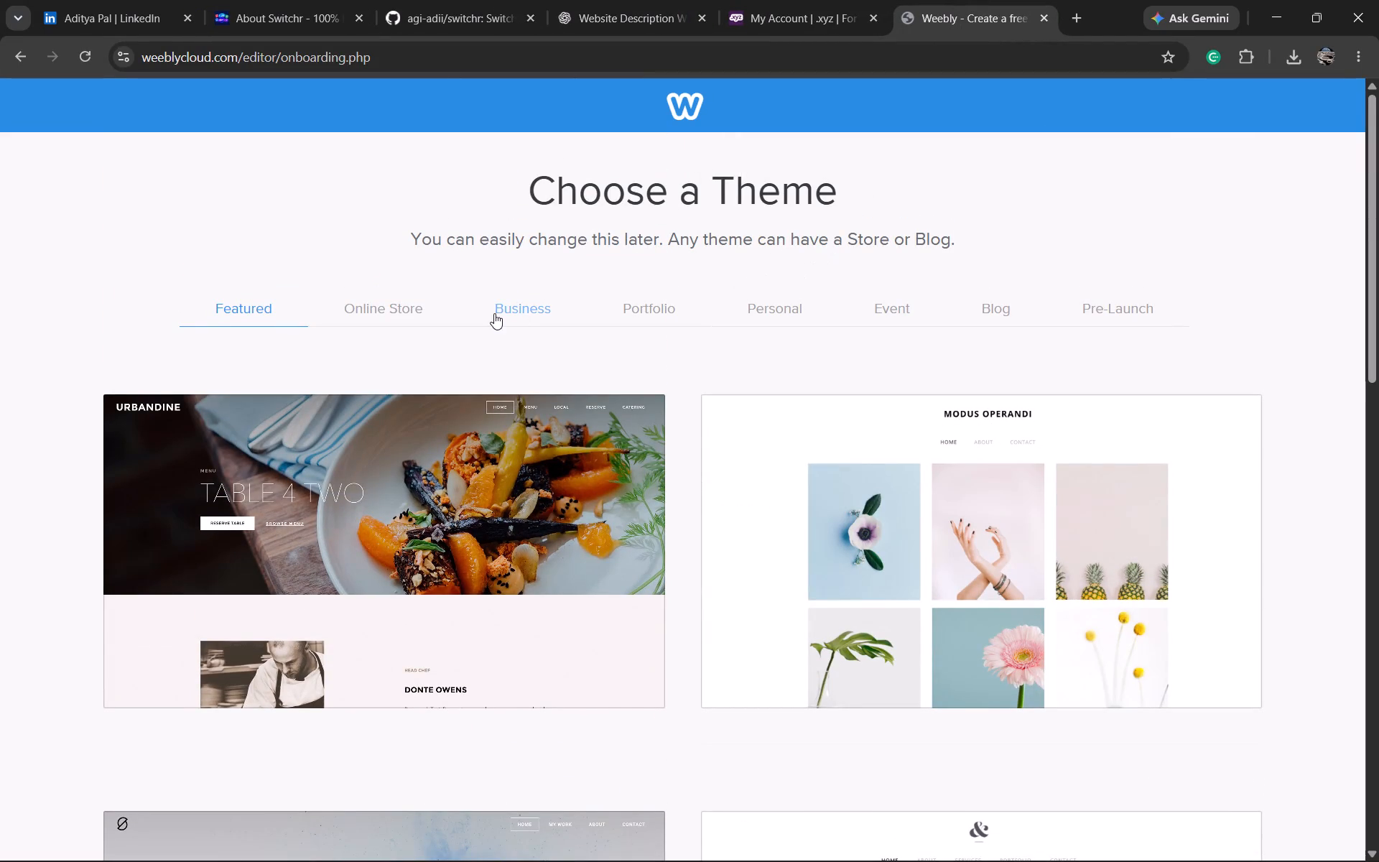
# Look through the featured and Online Store themes and the Blog category on the Weebly onboarding page.
pyautogui.scroll(-11, 490, 315)
pyautogui.scroll(11, 505, 305)
pyautogui.click(397, 315)
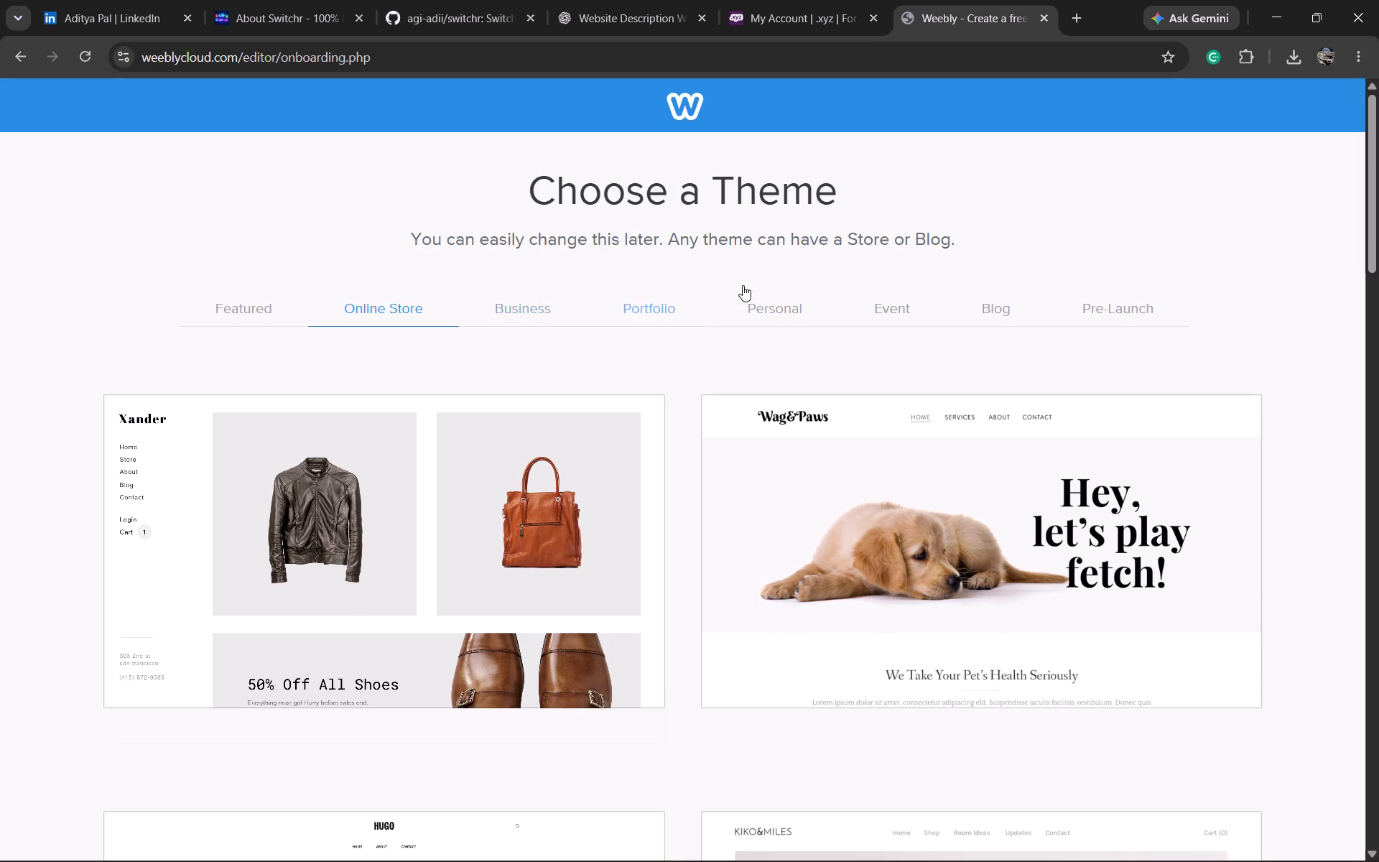
pyautogui.click(982, 316)
# Visit switchrsite.xyz in a new browser tab and reload it to check whether the site loads.
pyautogui.click(1076, 11)
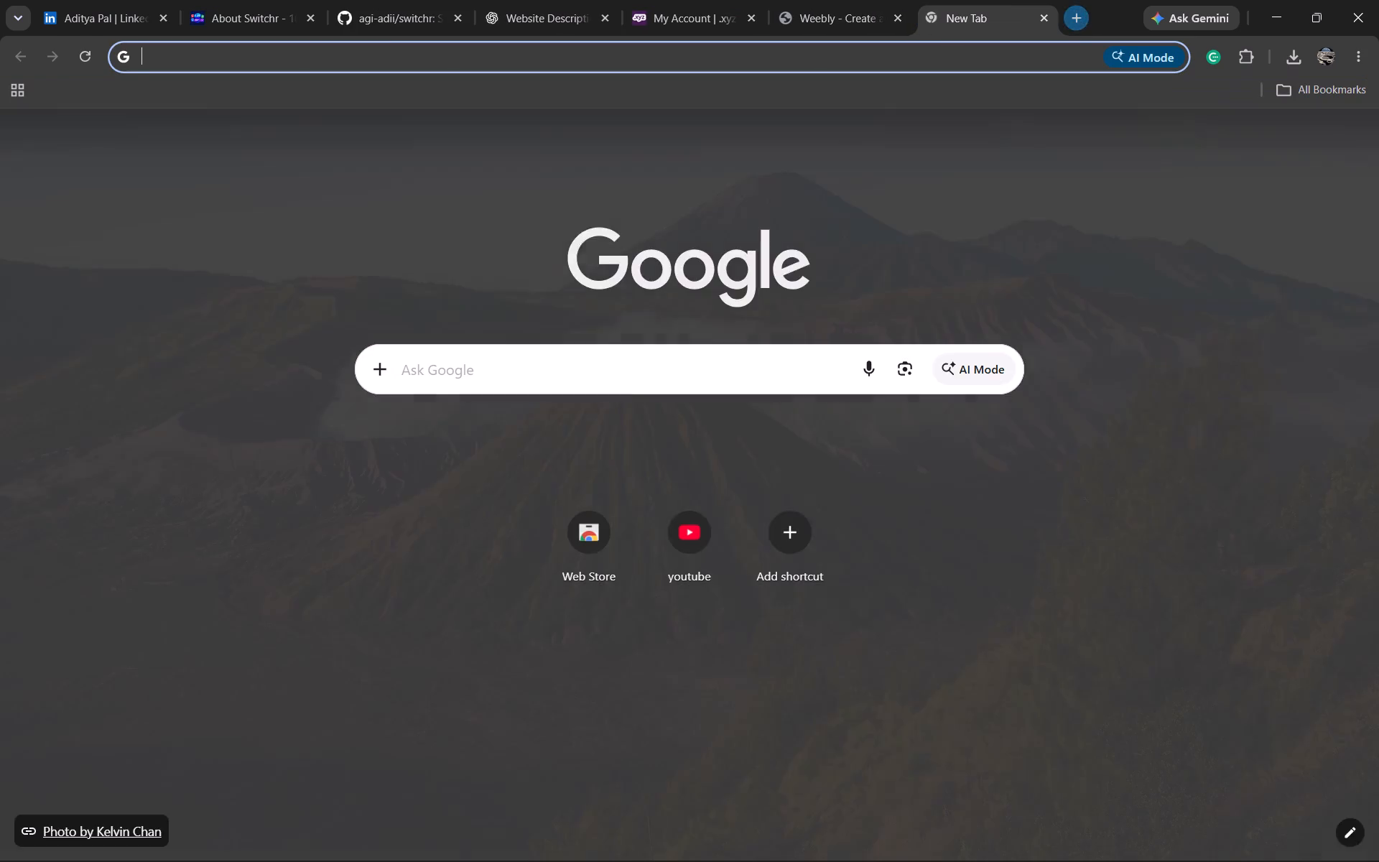
pyautogui.click(909, 50)
pyautogui.write('switchrsite')
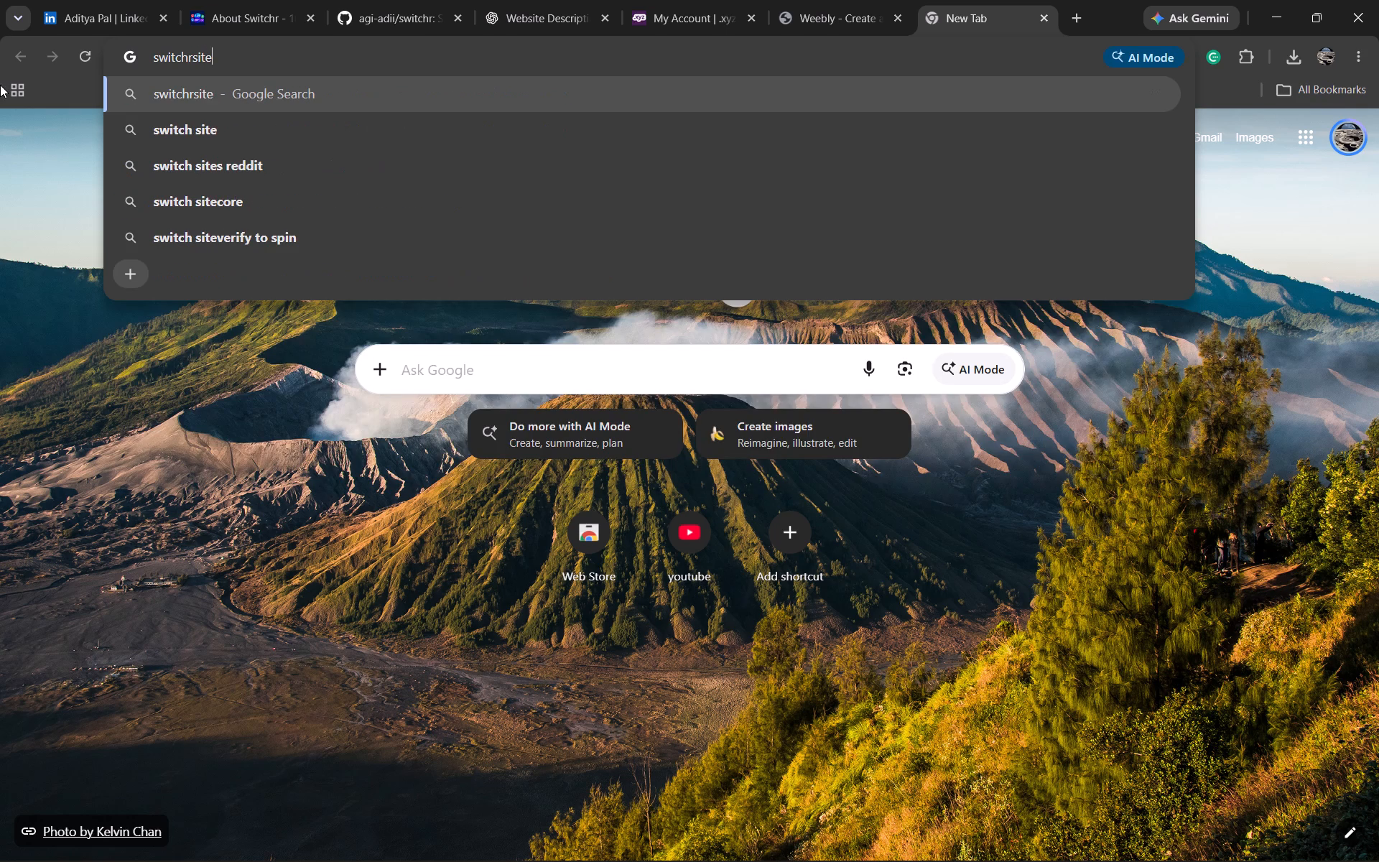
pyautogui.write('.xyz')
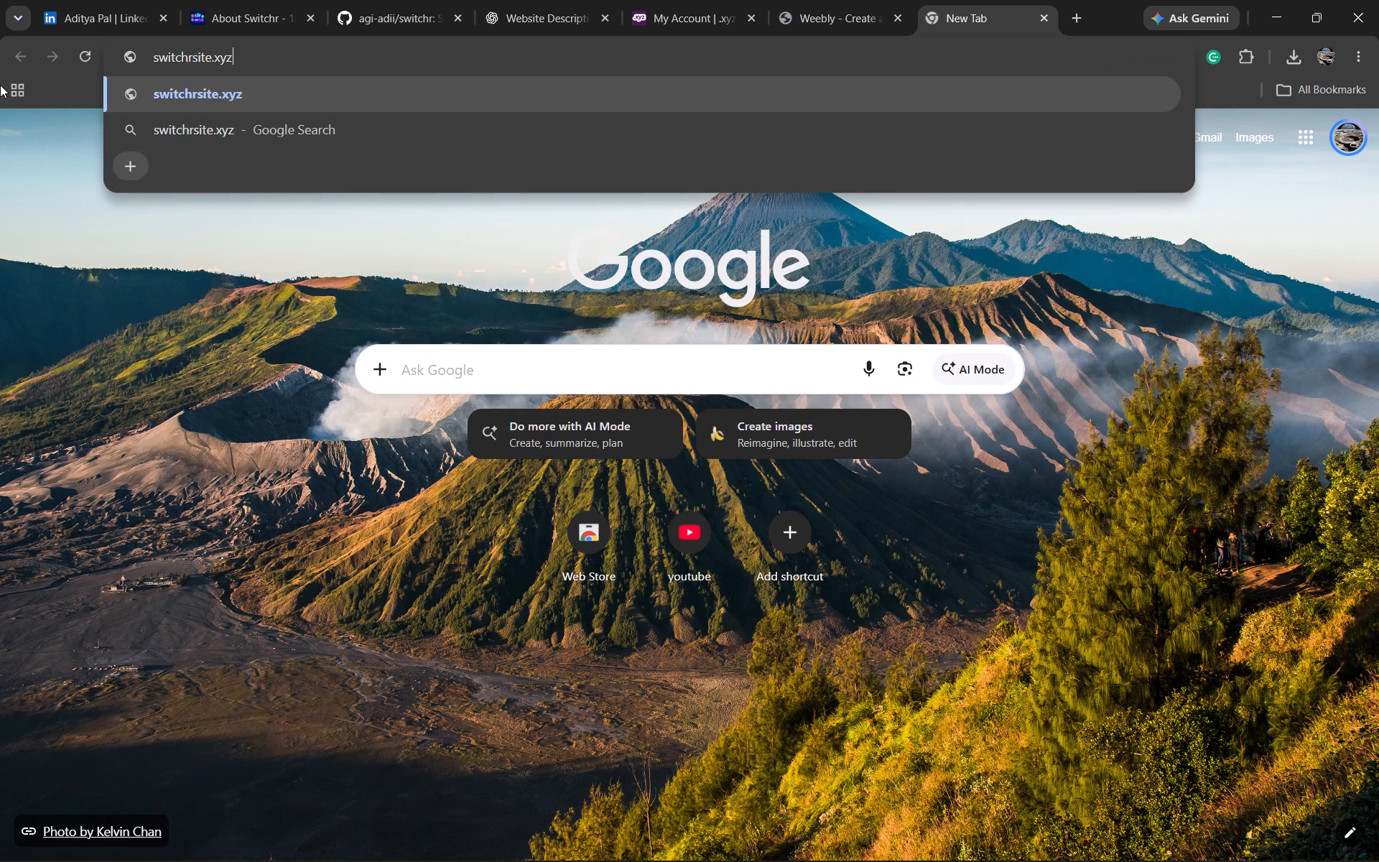
pyautogui.press('Return')
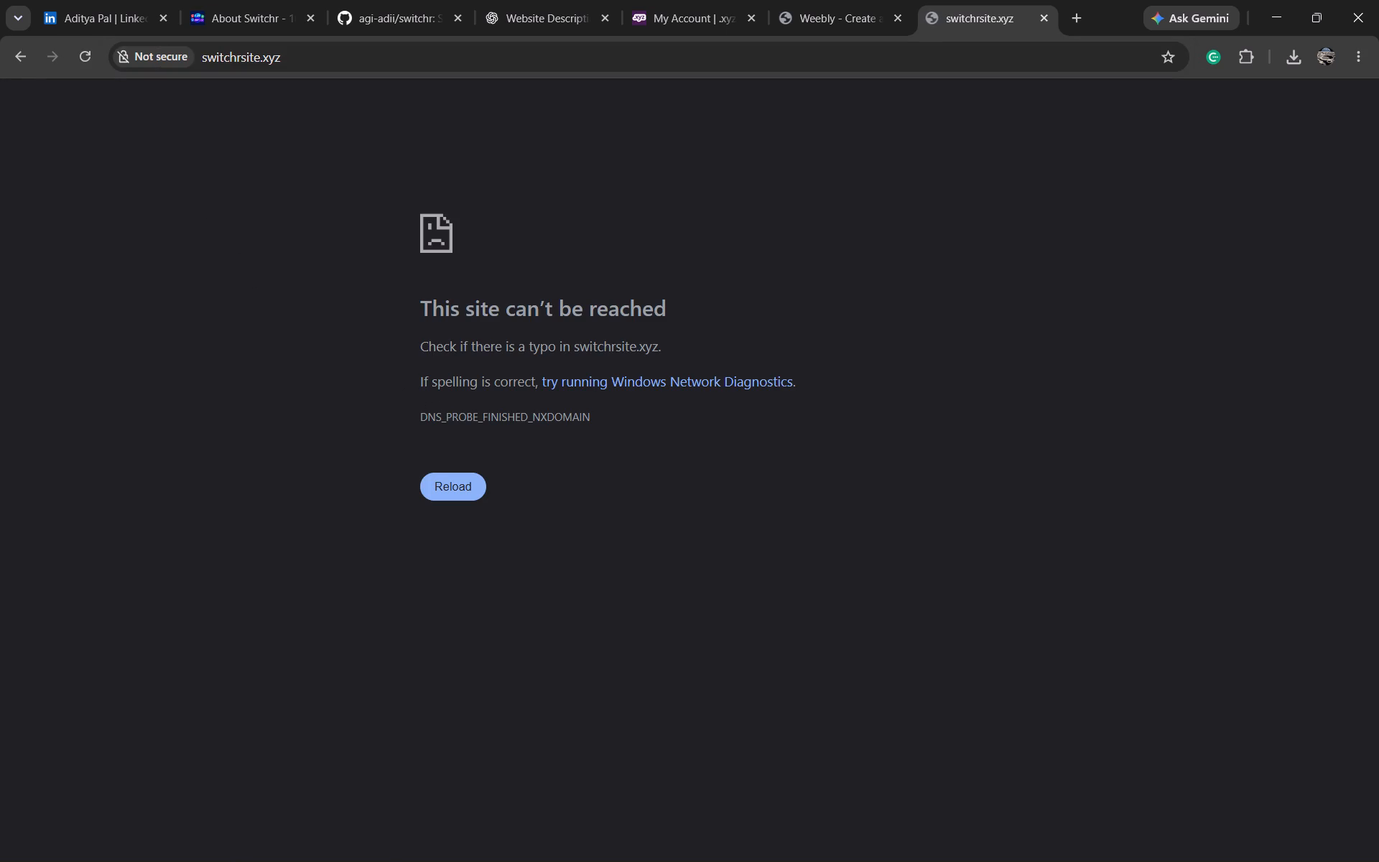
pyautogui.click(459, 489)
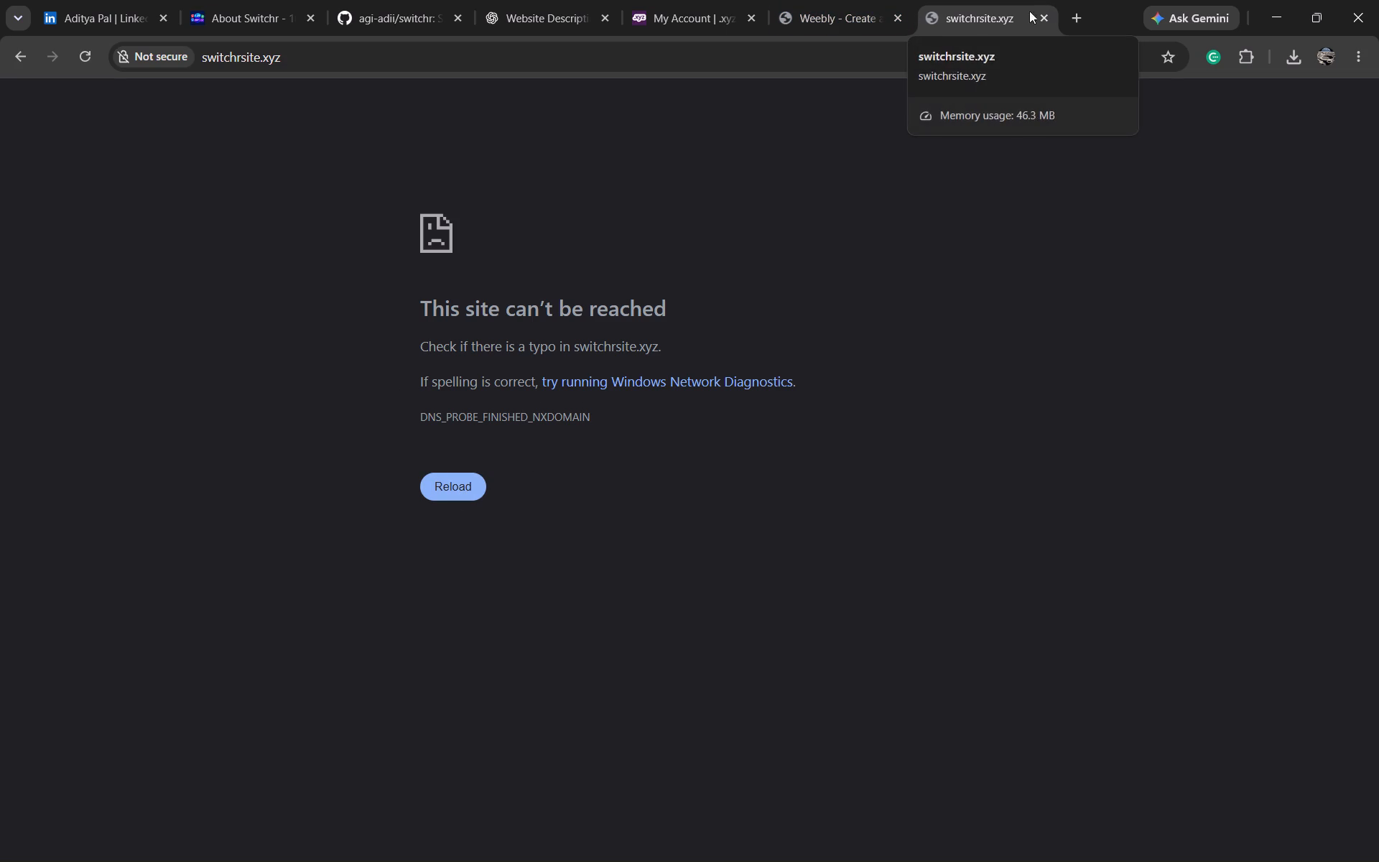
pyautogui.click(833, 4)
pyautogui.click(714, 9)
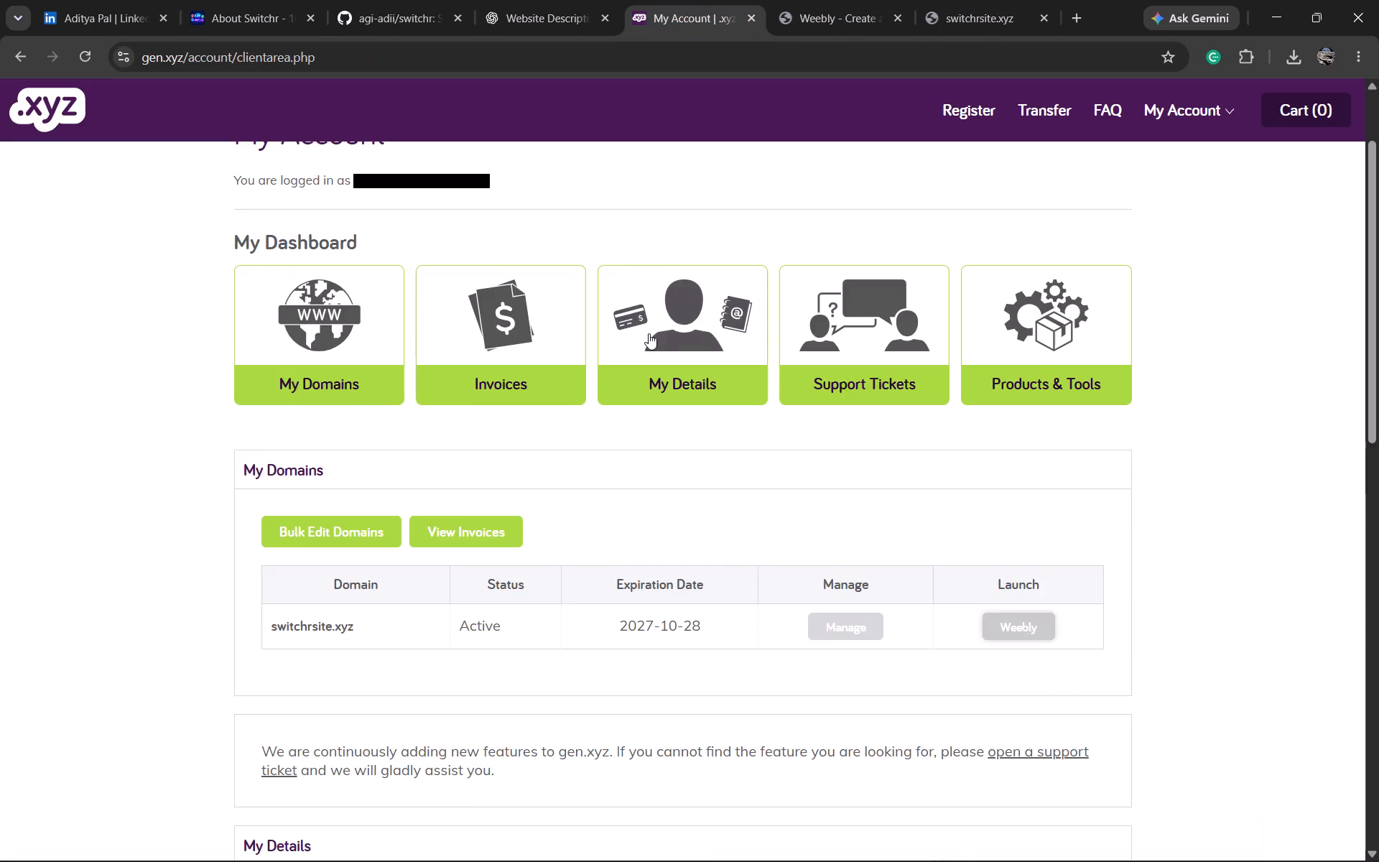
pyautogui.scroll(2, 647, 338)
pyautogui.scroll(-2, 647, 338)
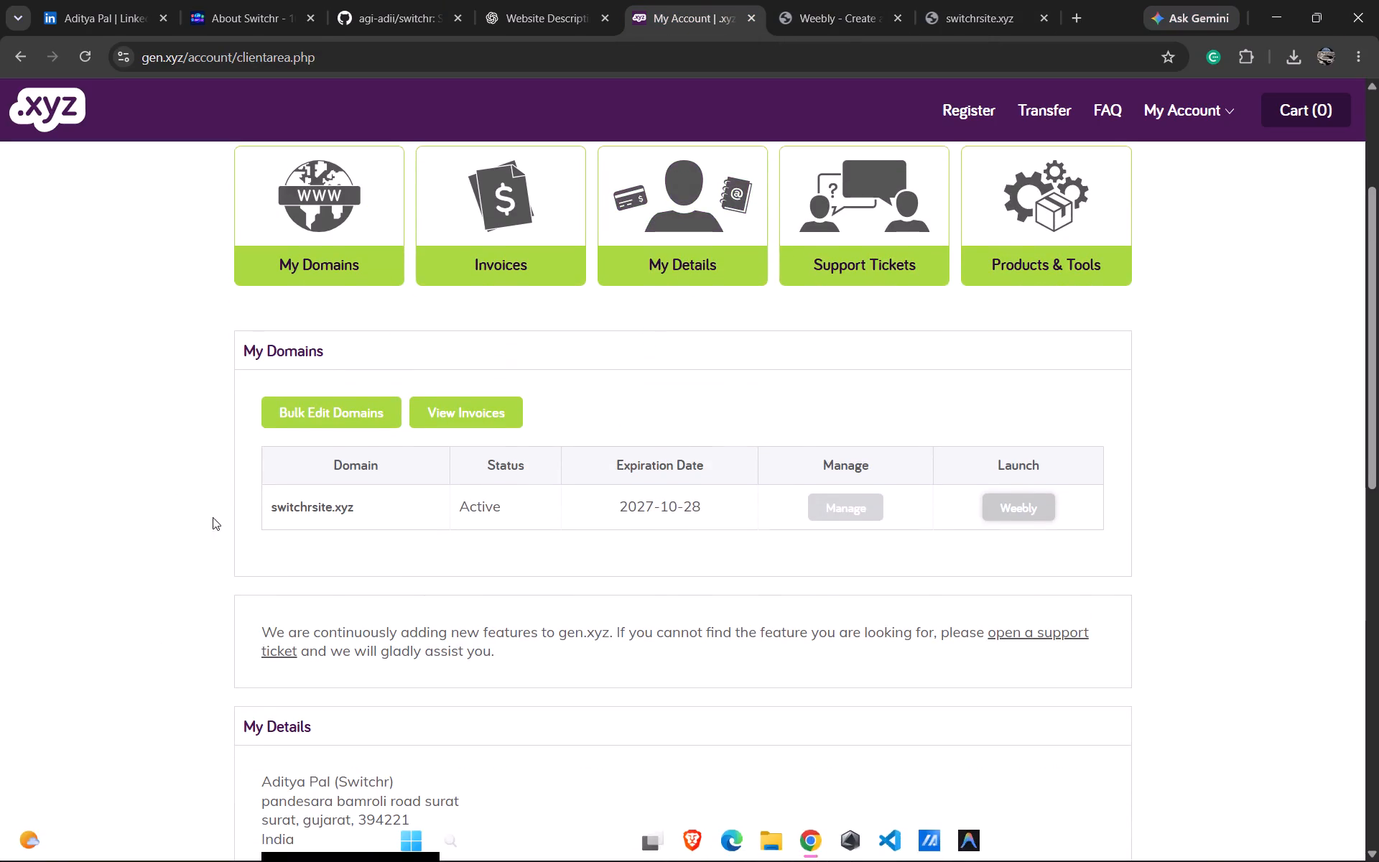
pyautogui.scroll(-1, 233, 555)
pyautogui.scroll(3, 234, 555)
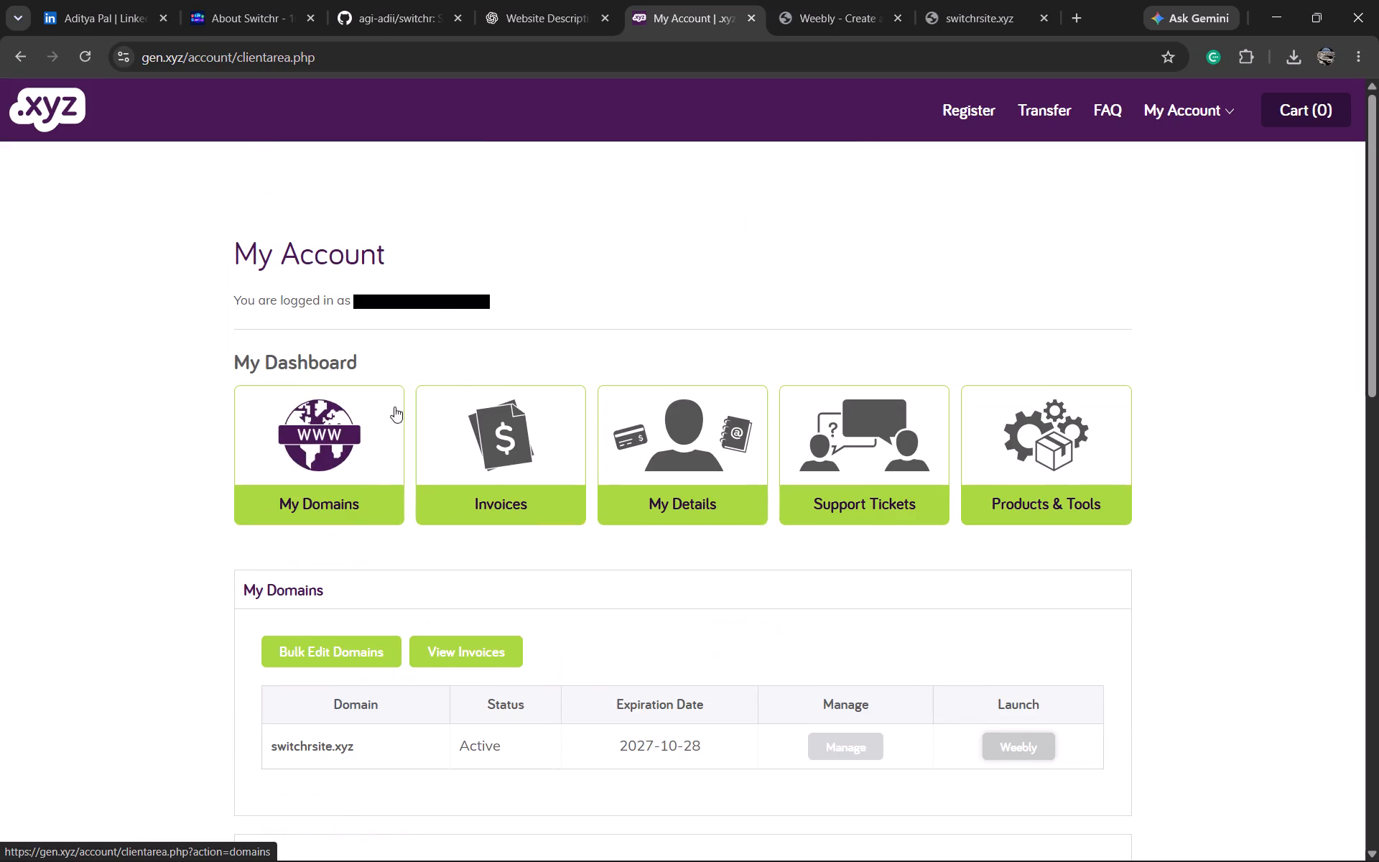
pyautogui.scroll(1, 1052, 473)
pyautogui.scroll(-4, 1052, 473)
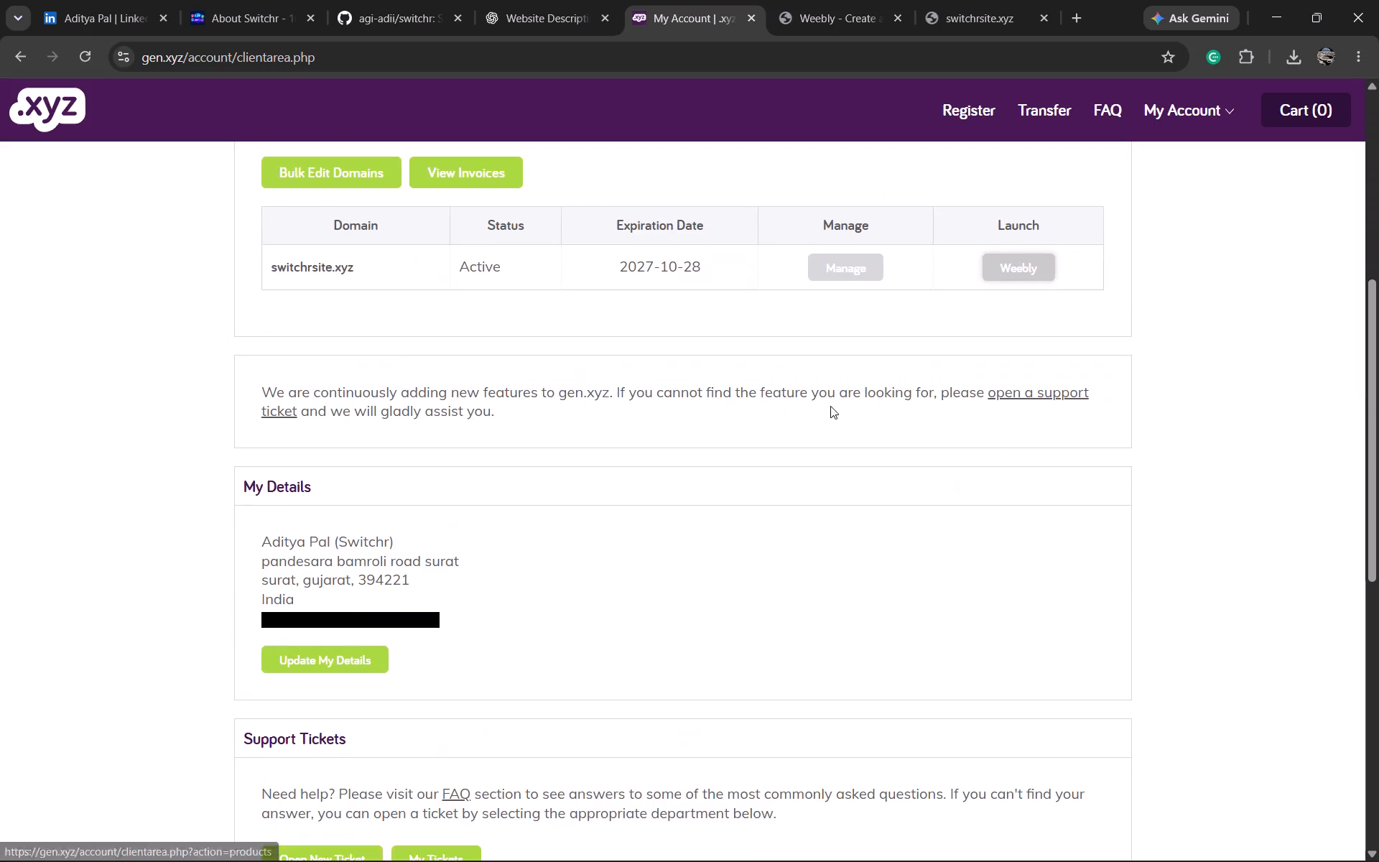
pyautogui.scroll(-6, 811, 402)
pyautogui.scroll(4, 788, 382)
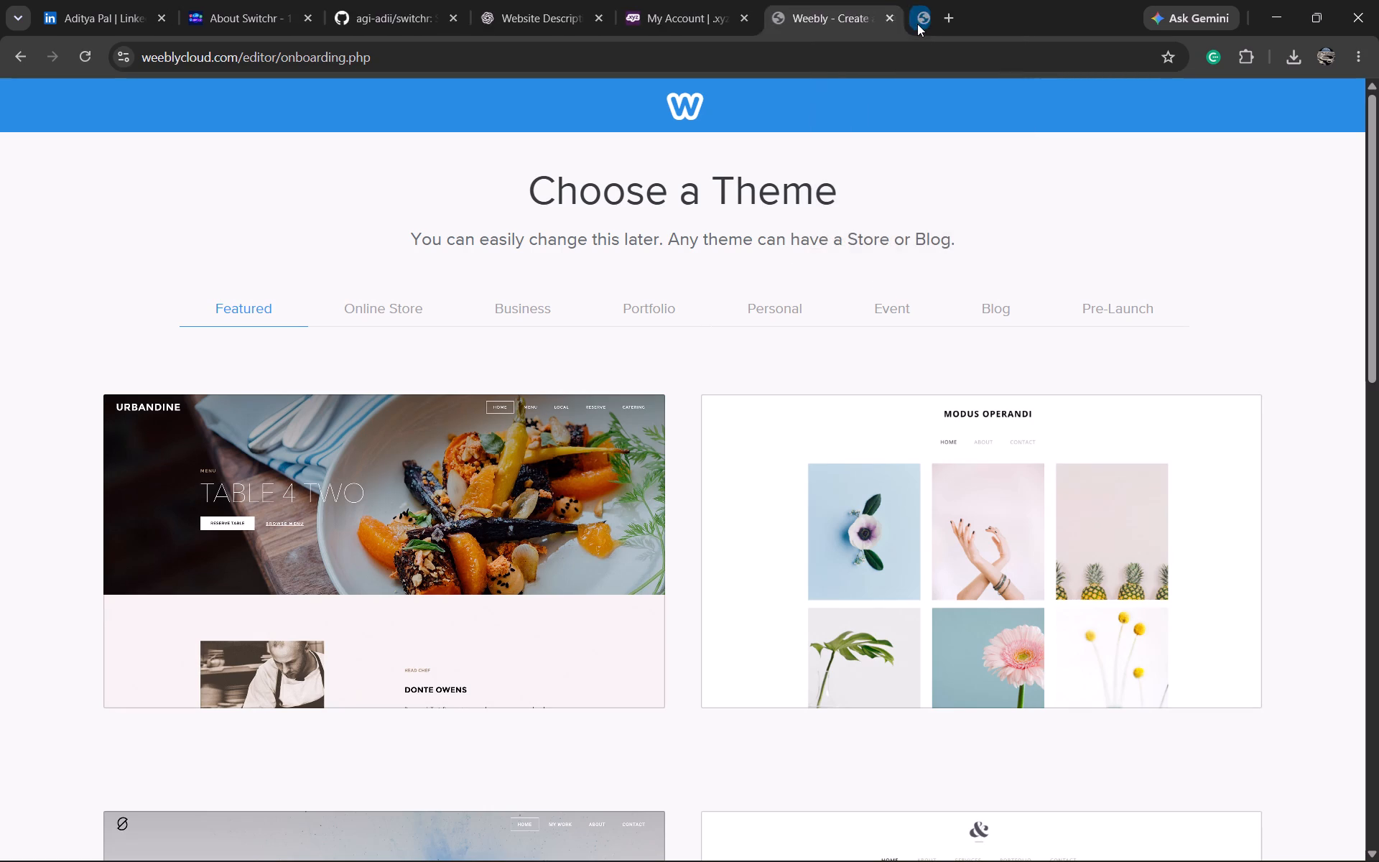
# Examine the full range of featured Weebly themes offered for the site.
pyautogui.scroll(-1, 815, 307)
pyautogui.scroll(2, 813, 307)
pyautogui.scroll(-4, 812, 307)
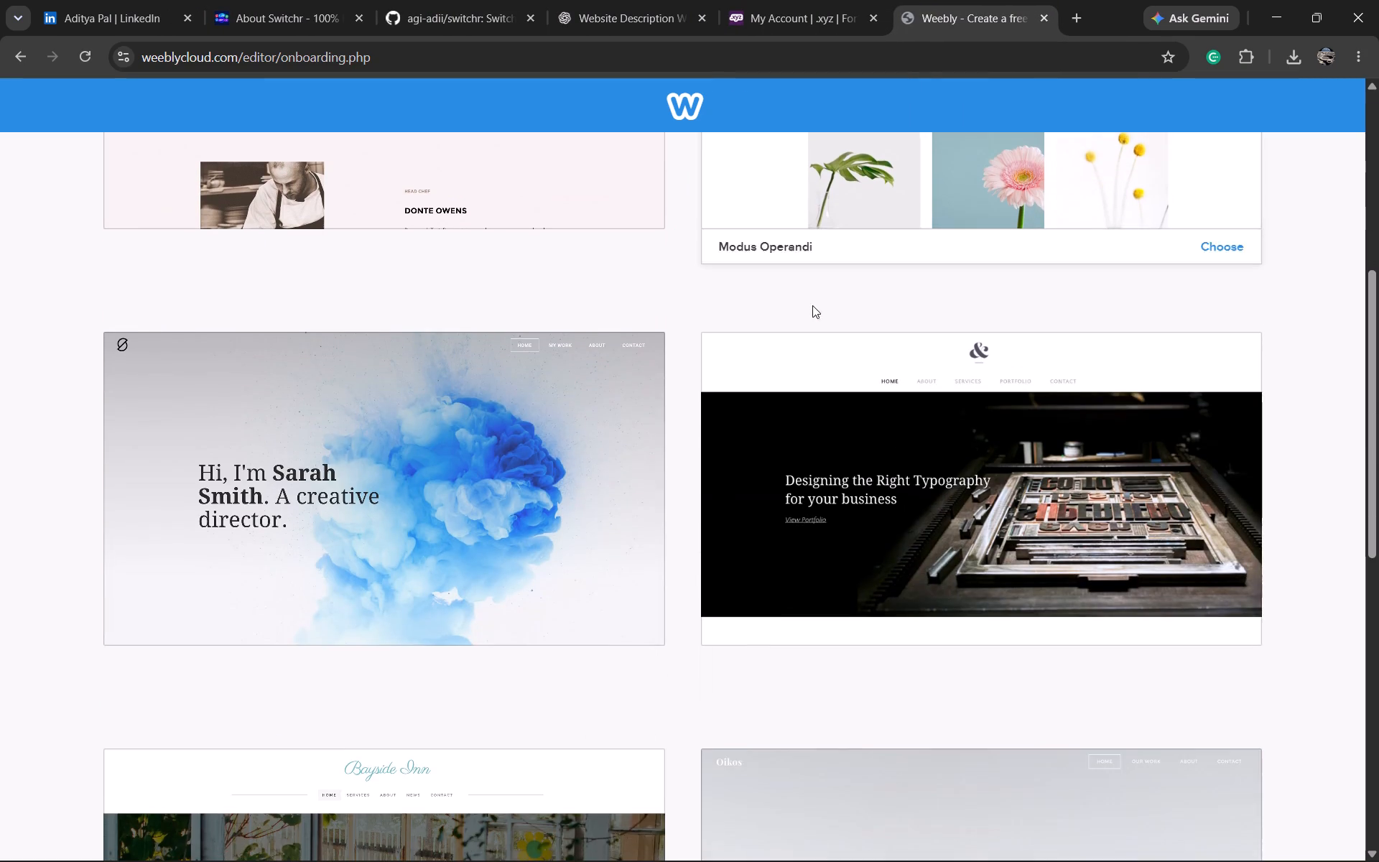
pyautogui.scroll(-13, 811, 305)
pyautogui.scroll(3, 636, 287)
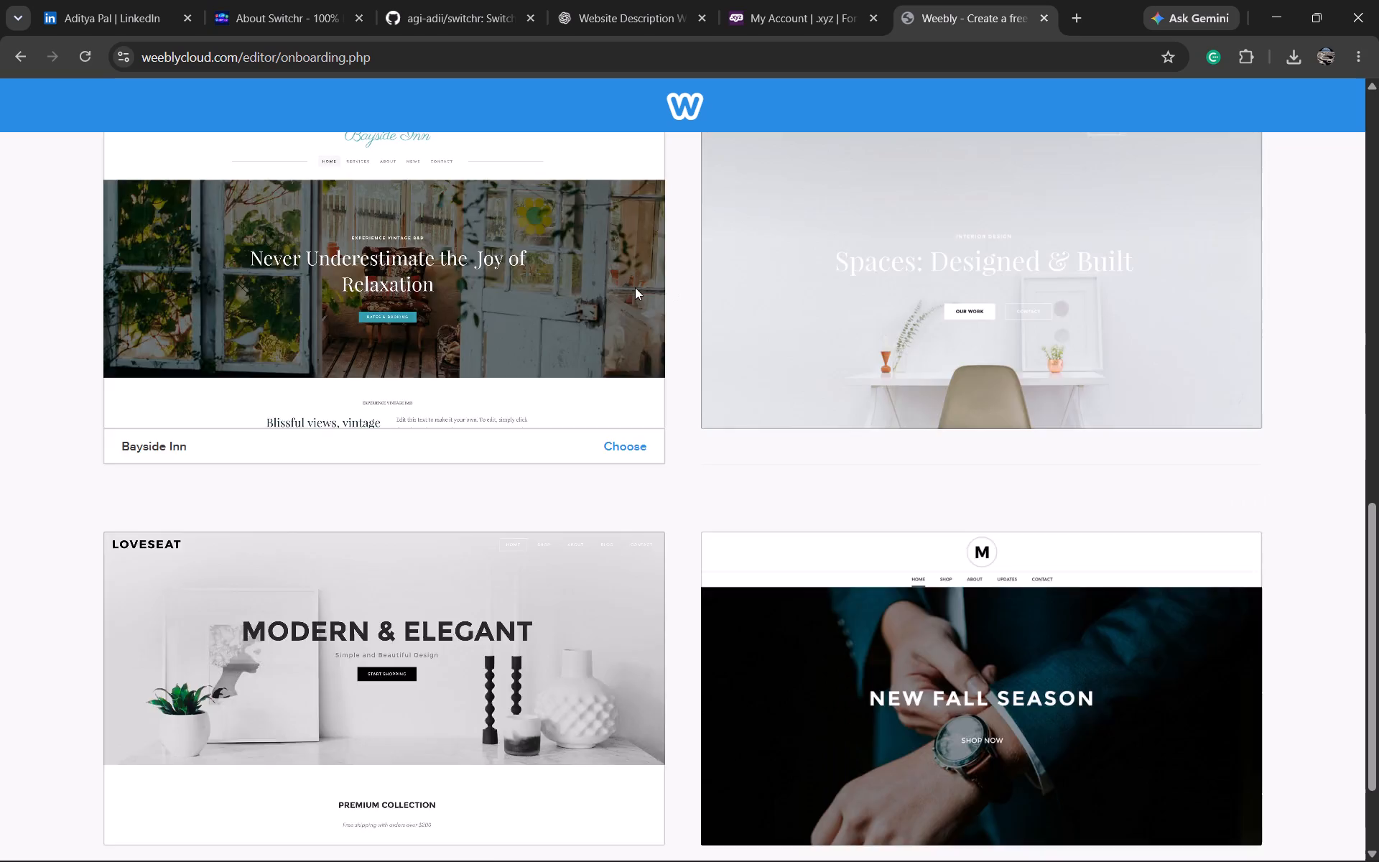
pyautogui.scroll(11, 635, 287)
# Browse the Online Store, Business, Portfolio, Personal and Event theme categories, ending back on Featured.
pyautogui.click(368, 302)
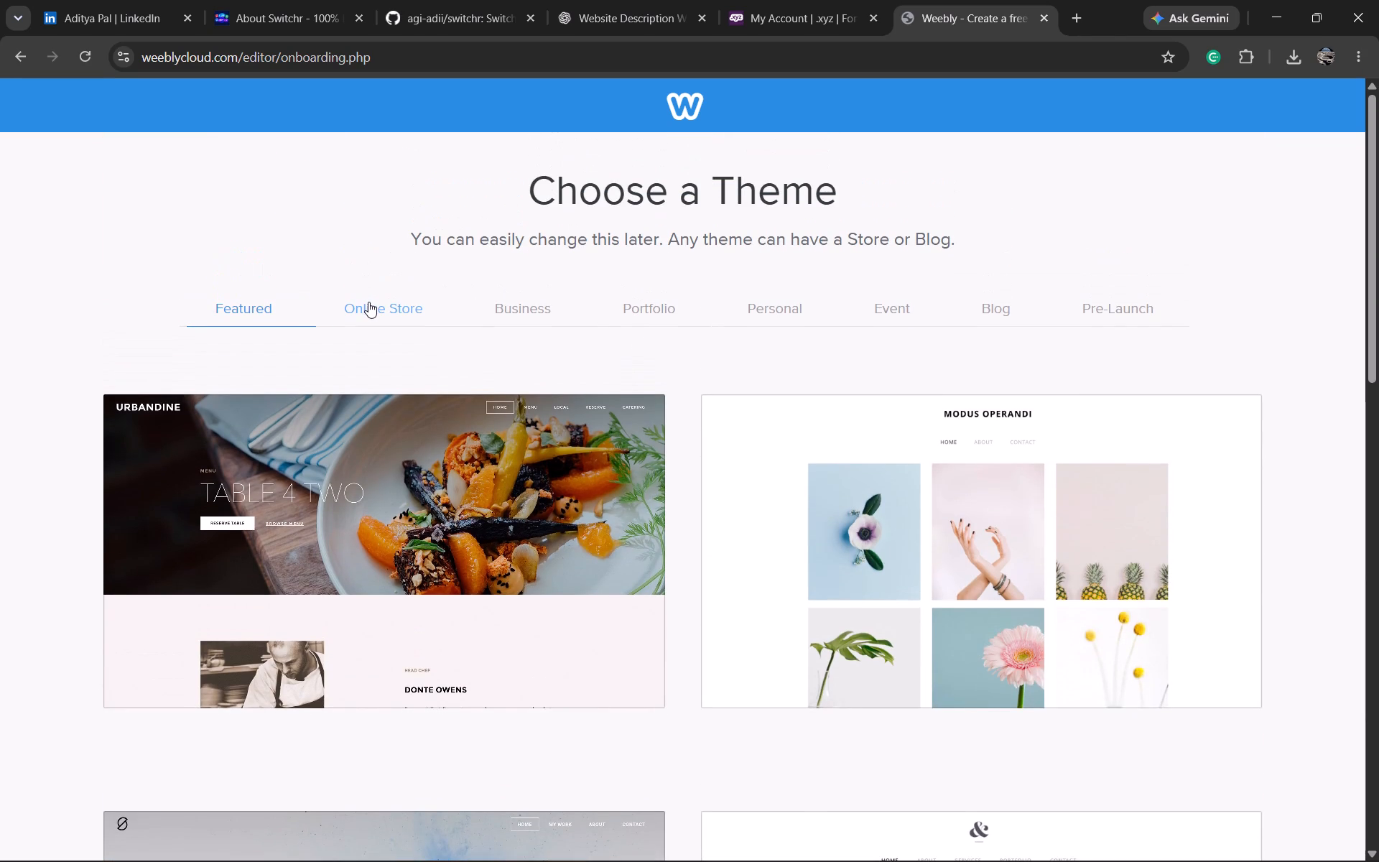
pyautogui.click(501, 300)
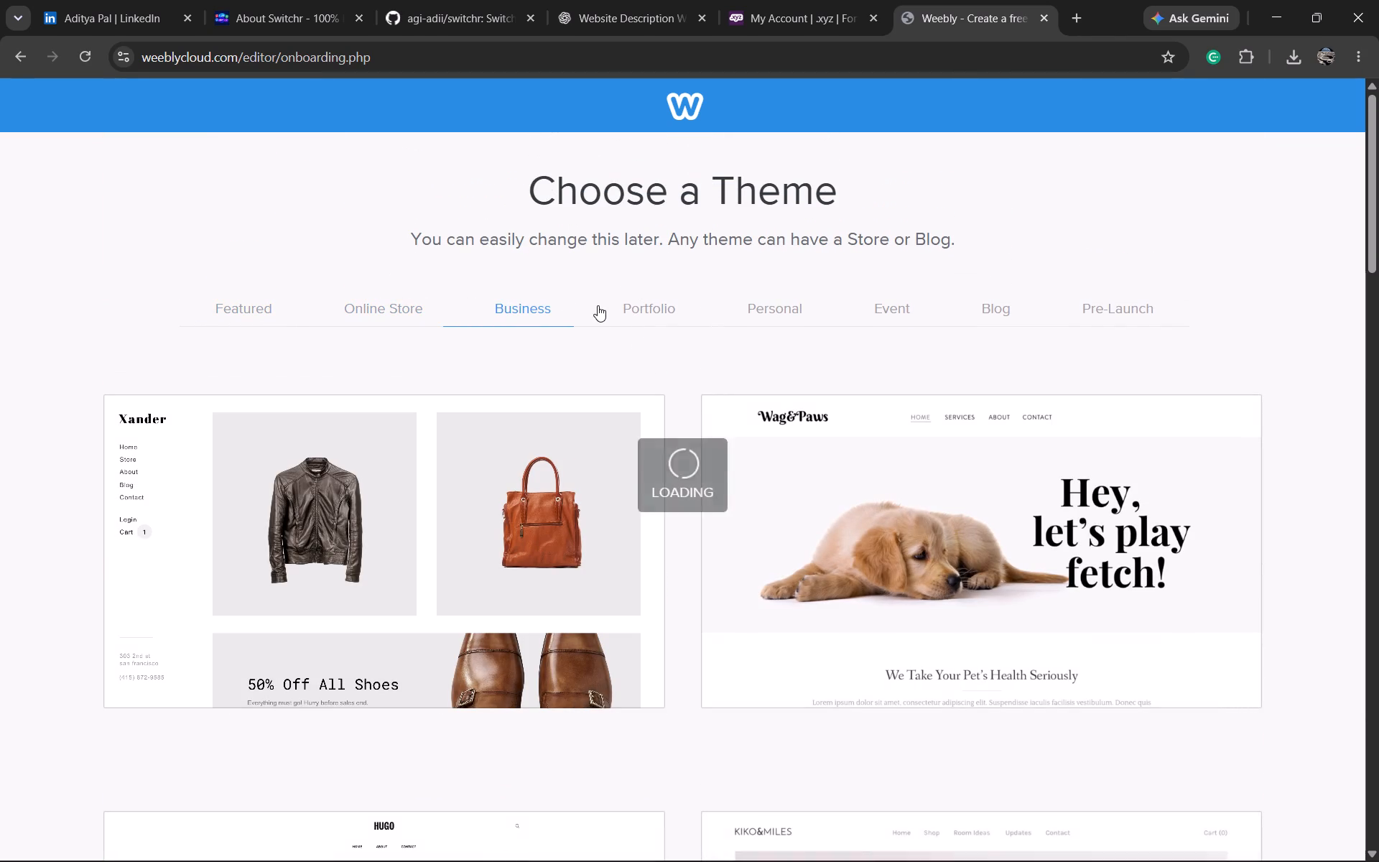
pyautogui.click(616, 306)
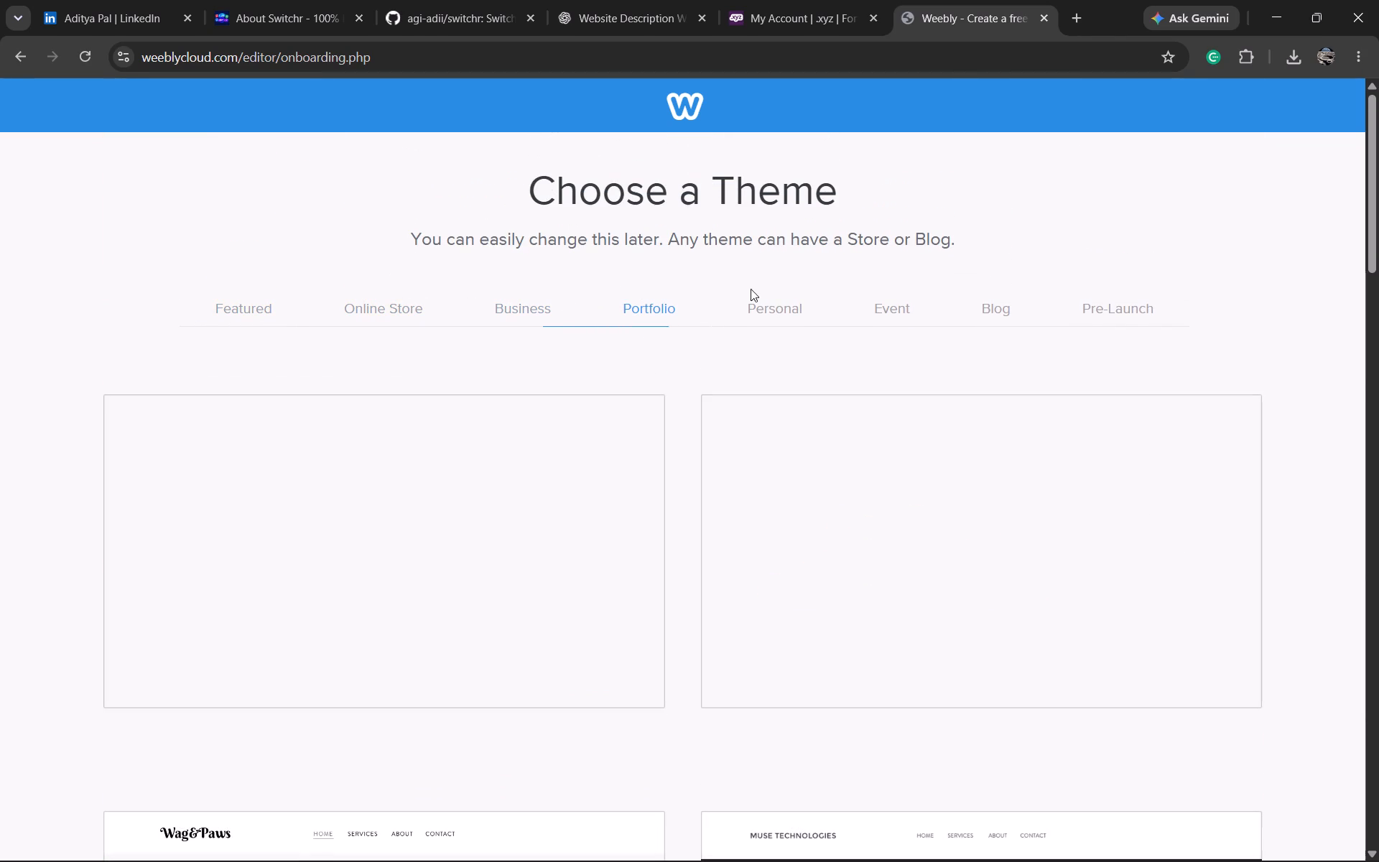
pyautogui.click(787, 298)
pyautogui.scroll(-1, 826, 318)
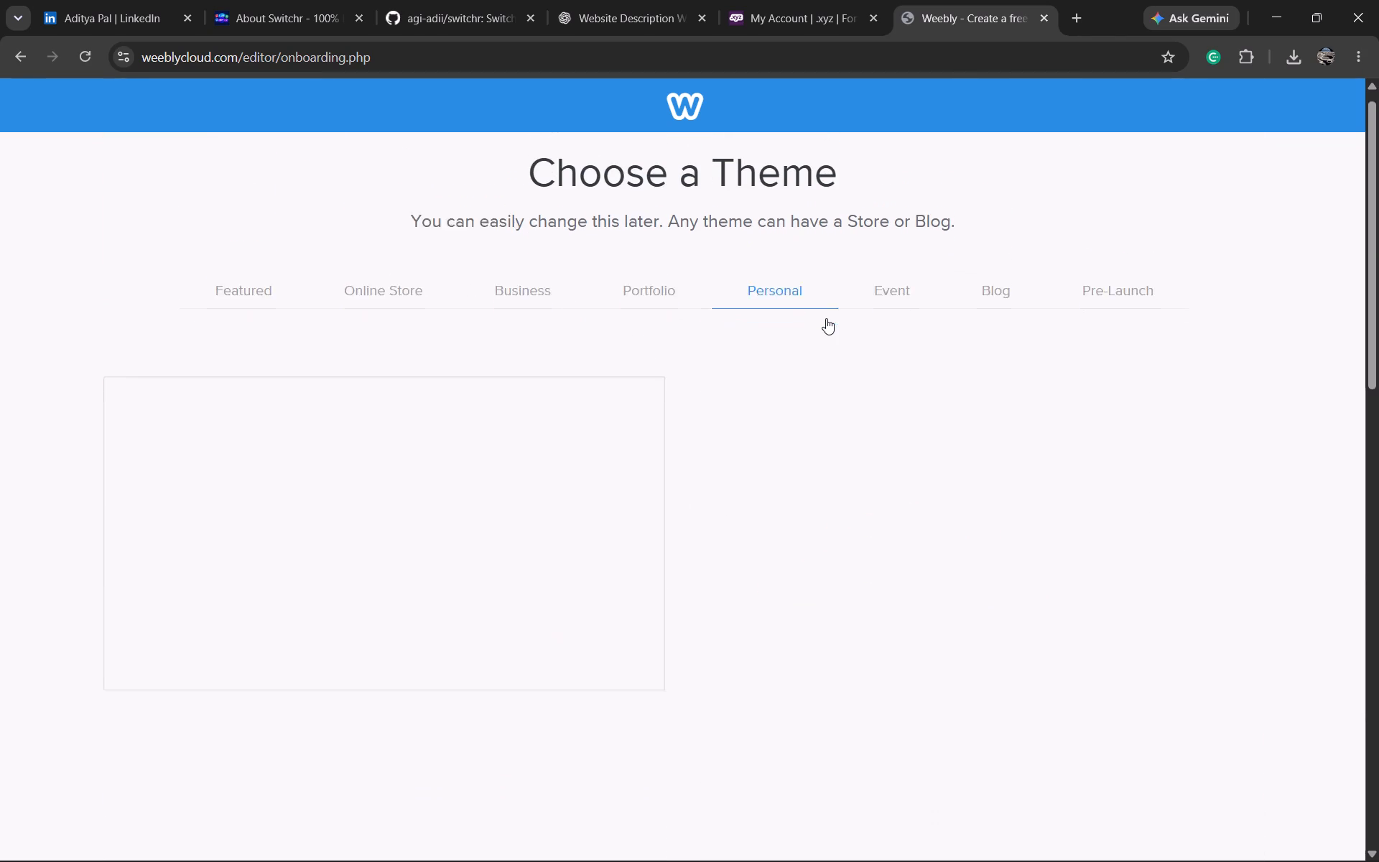
pyautogui.scroll(-1, 826, 318)
pyautogui.scroll(5, 830, 318)
pyautogui.click(921, 298)
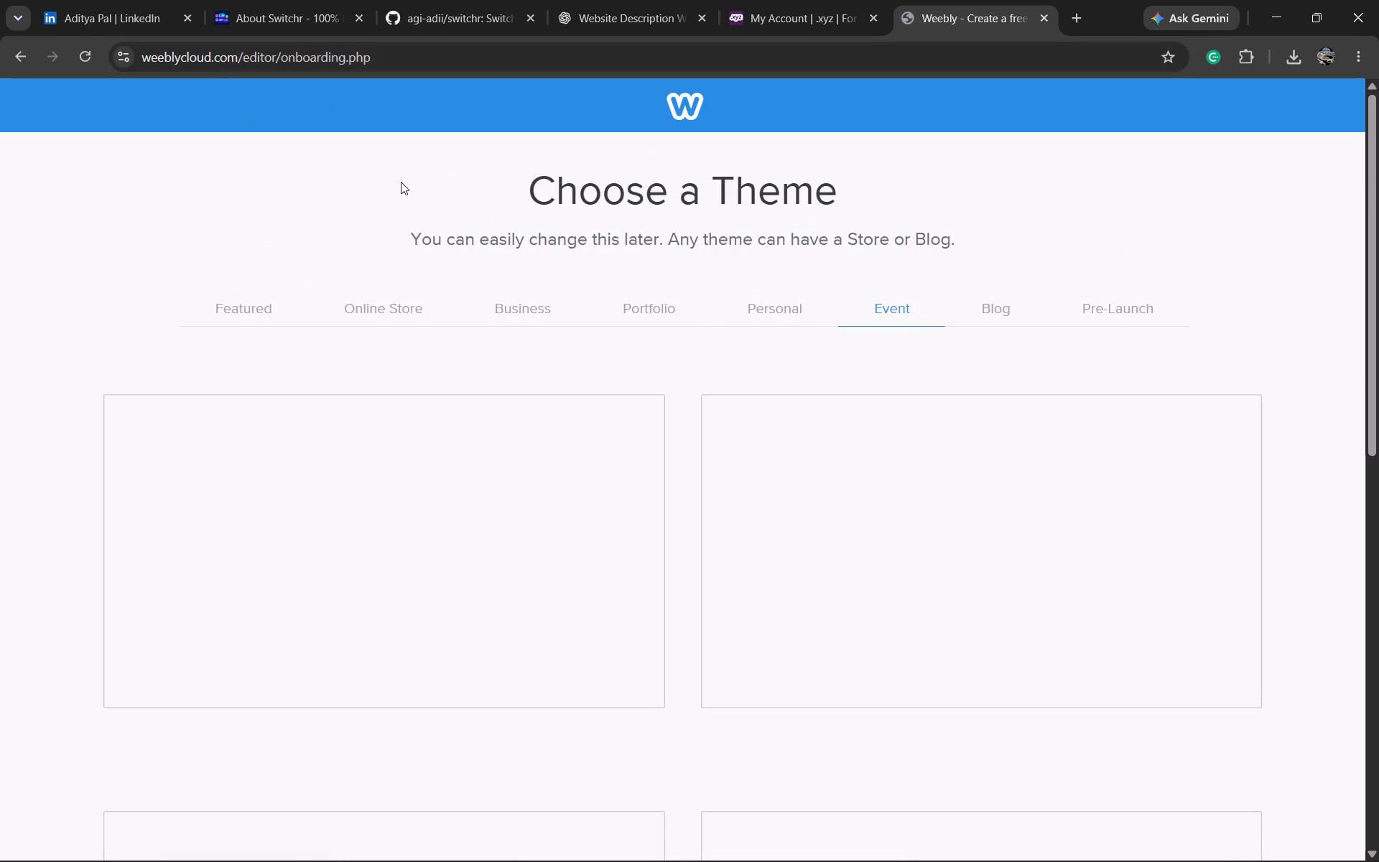
pyautogui.click(287, 306)
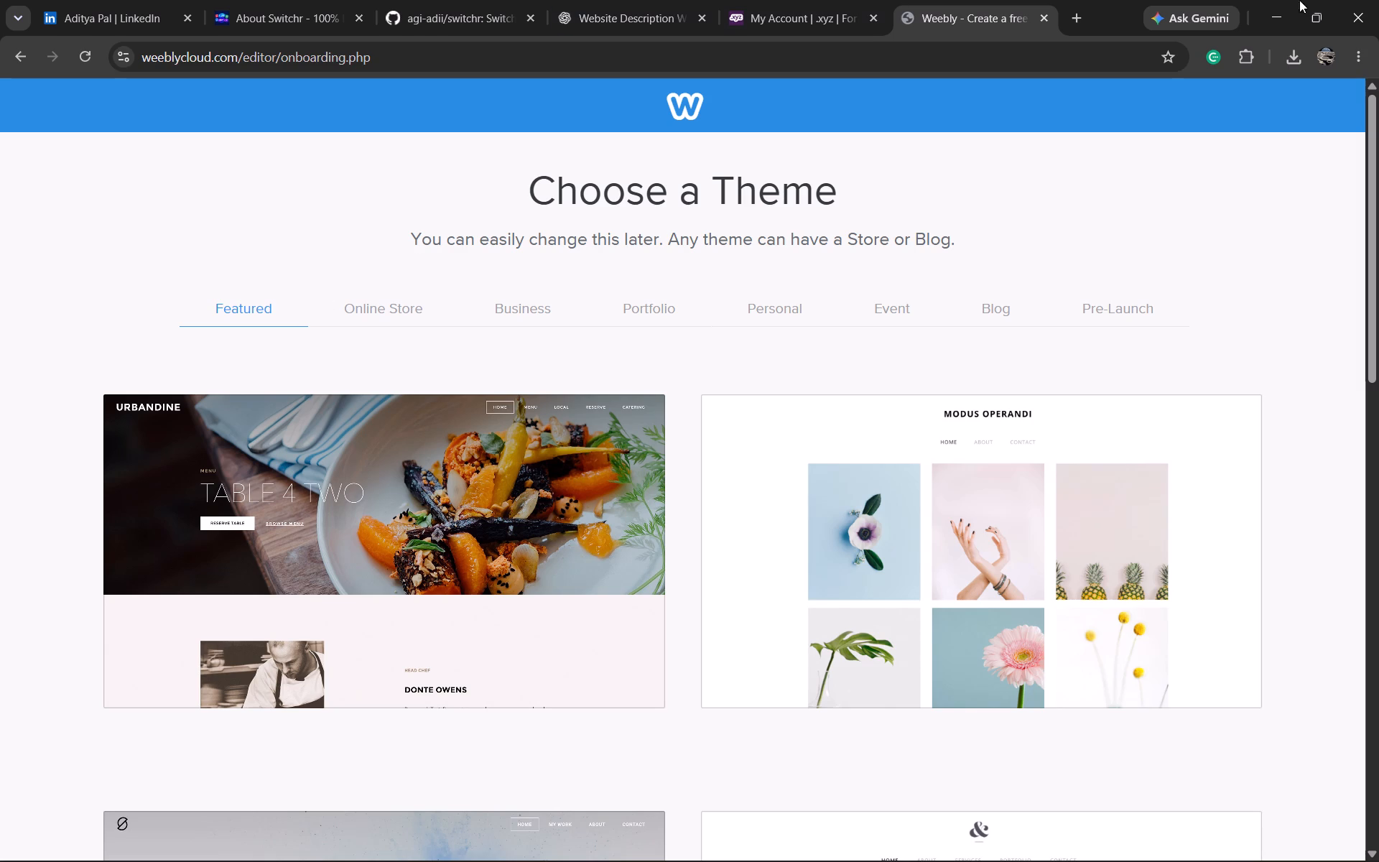
# Open the switchr-web project overview on Vercel in a new browser tab.
pyautogui.click(1079, 12)
pyautogui.click(987, 39)
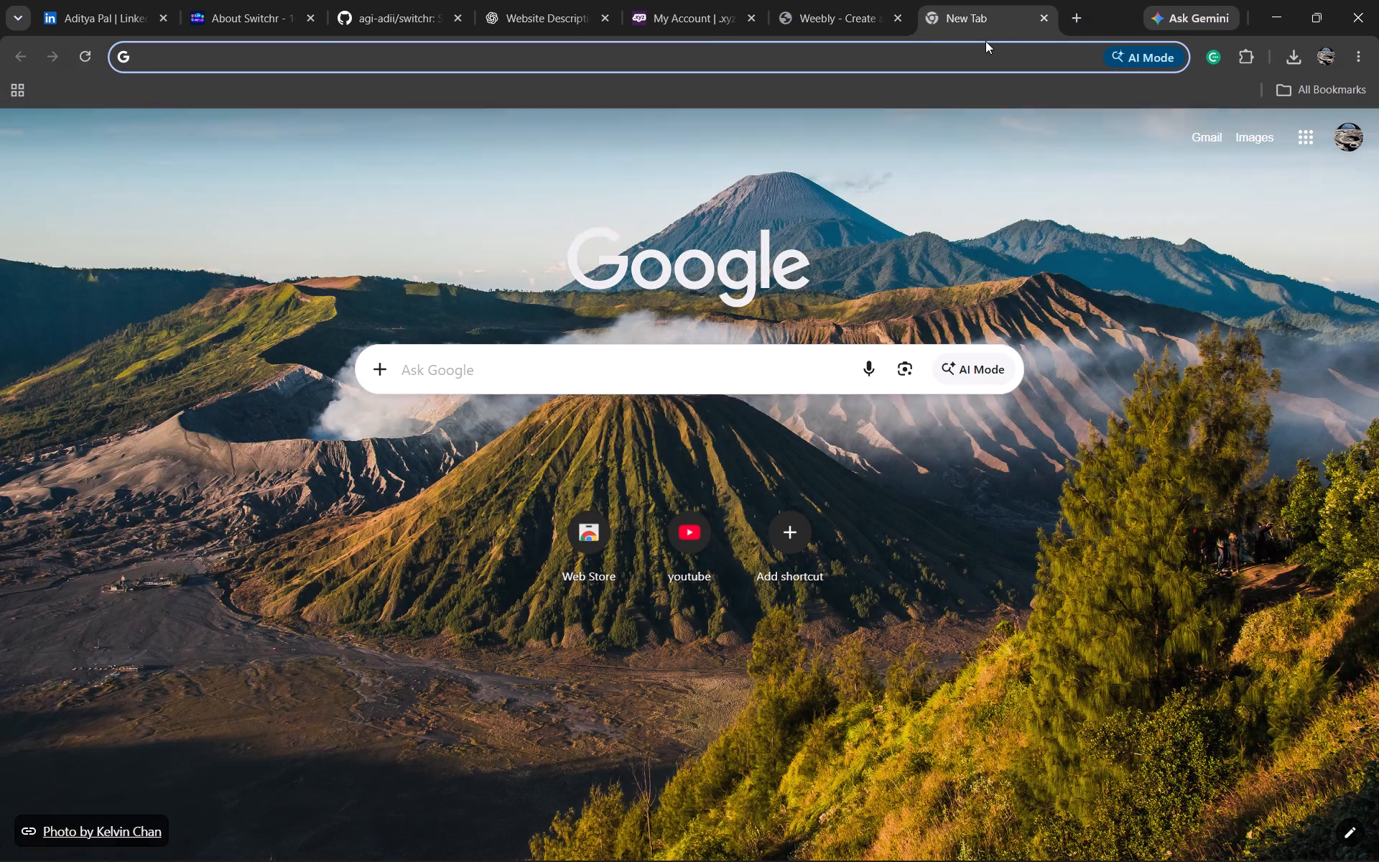
pyautogui.write('ver')
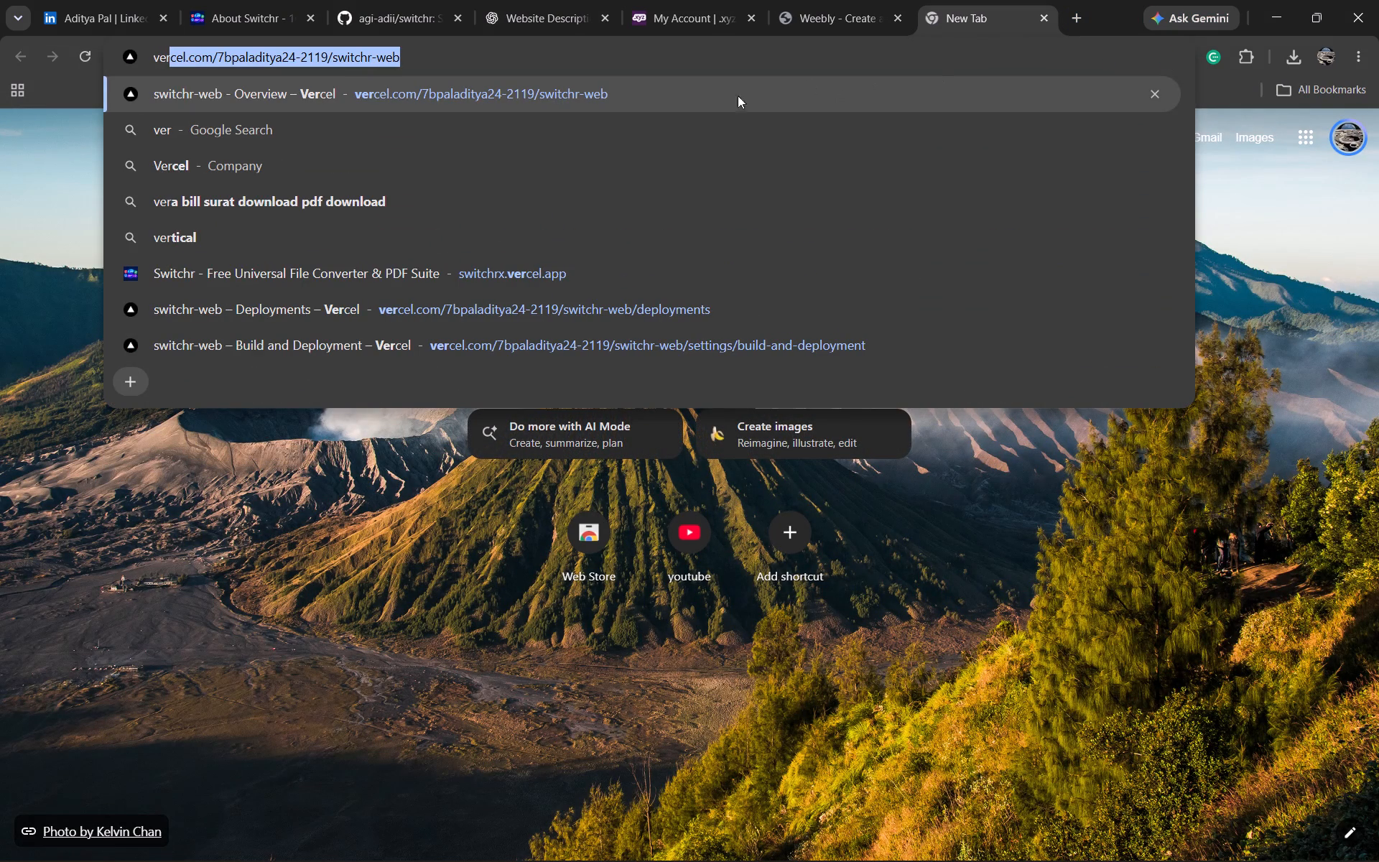
pyautogui.click(486, 89)
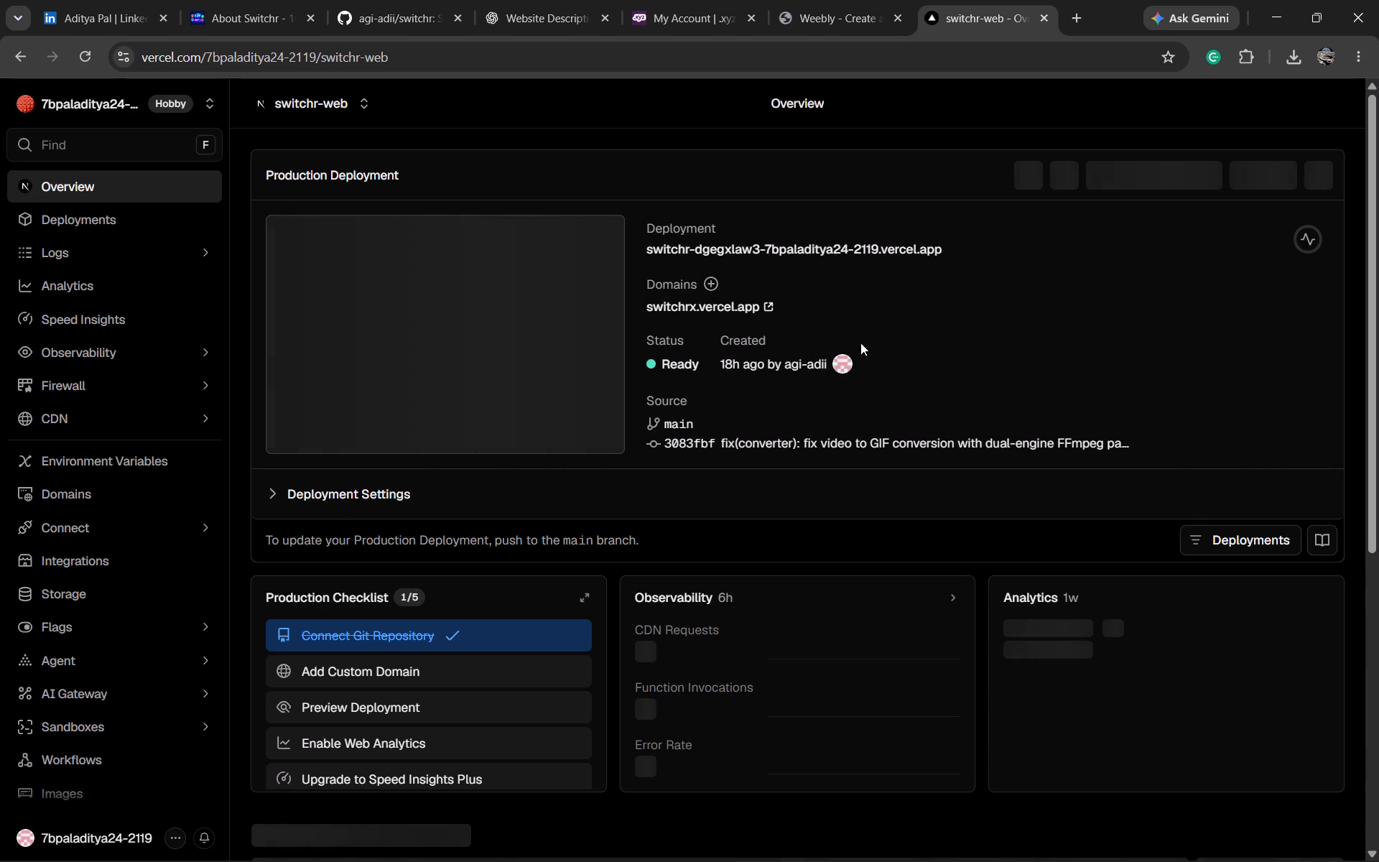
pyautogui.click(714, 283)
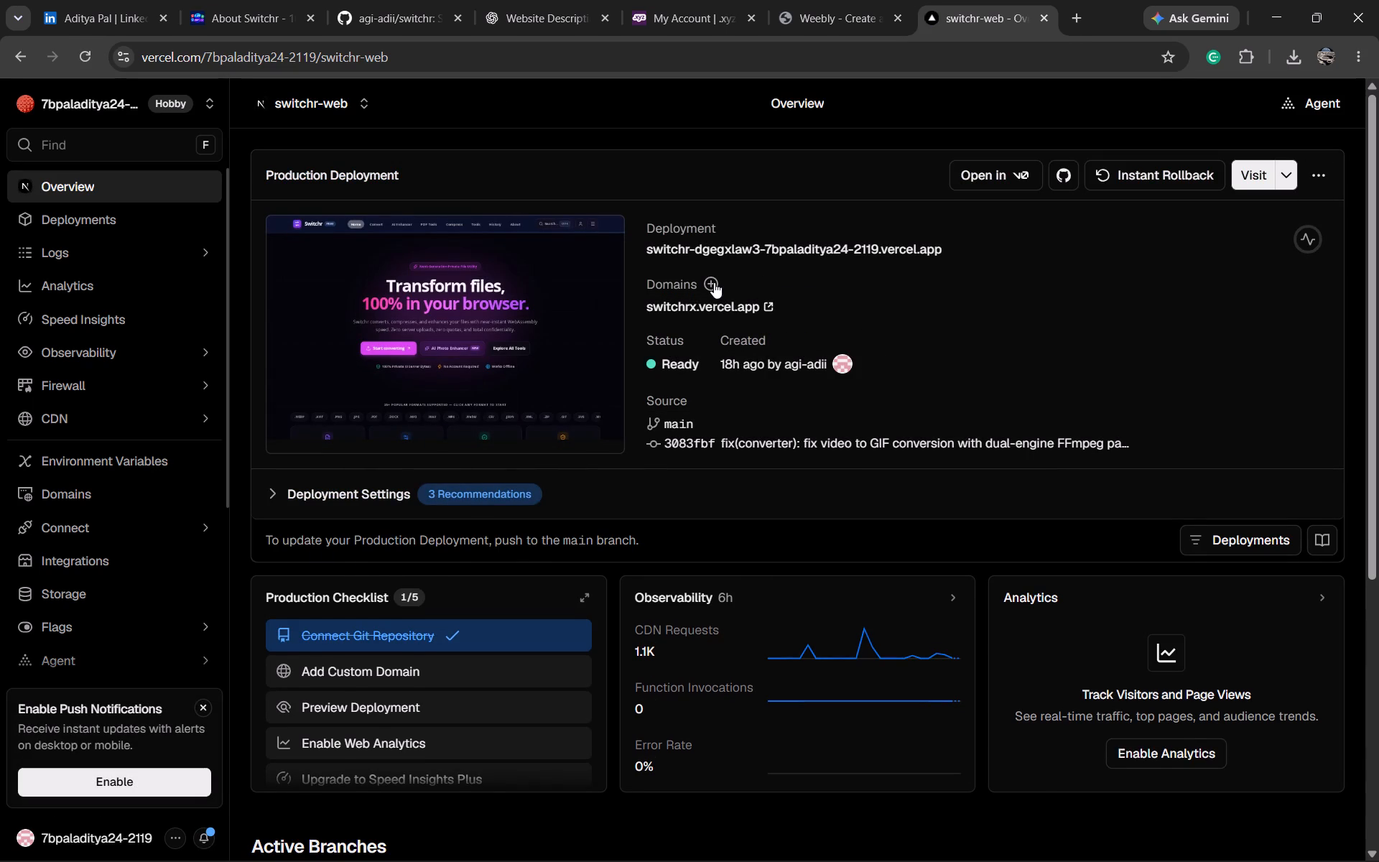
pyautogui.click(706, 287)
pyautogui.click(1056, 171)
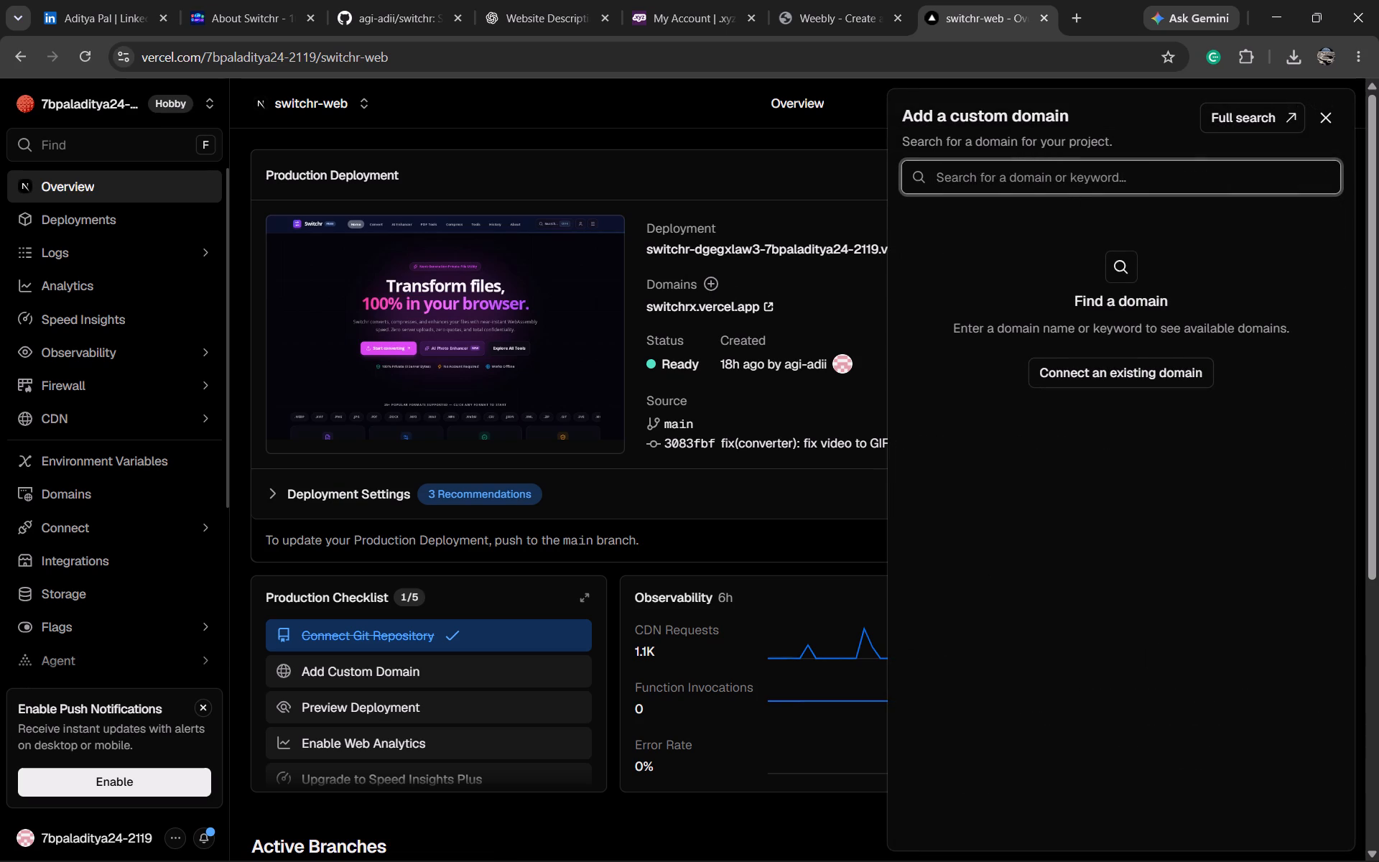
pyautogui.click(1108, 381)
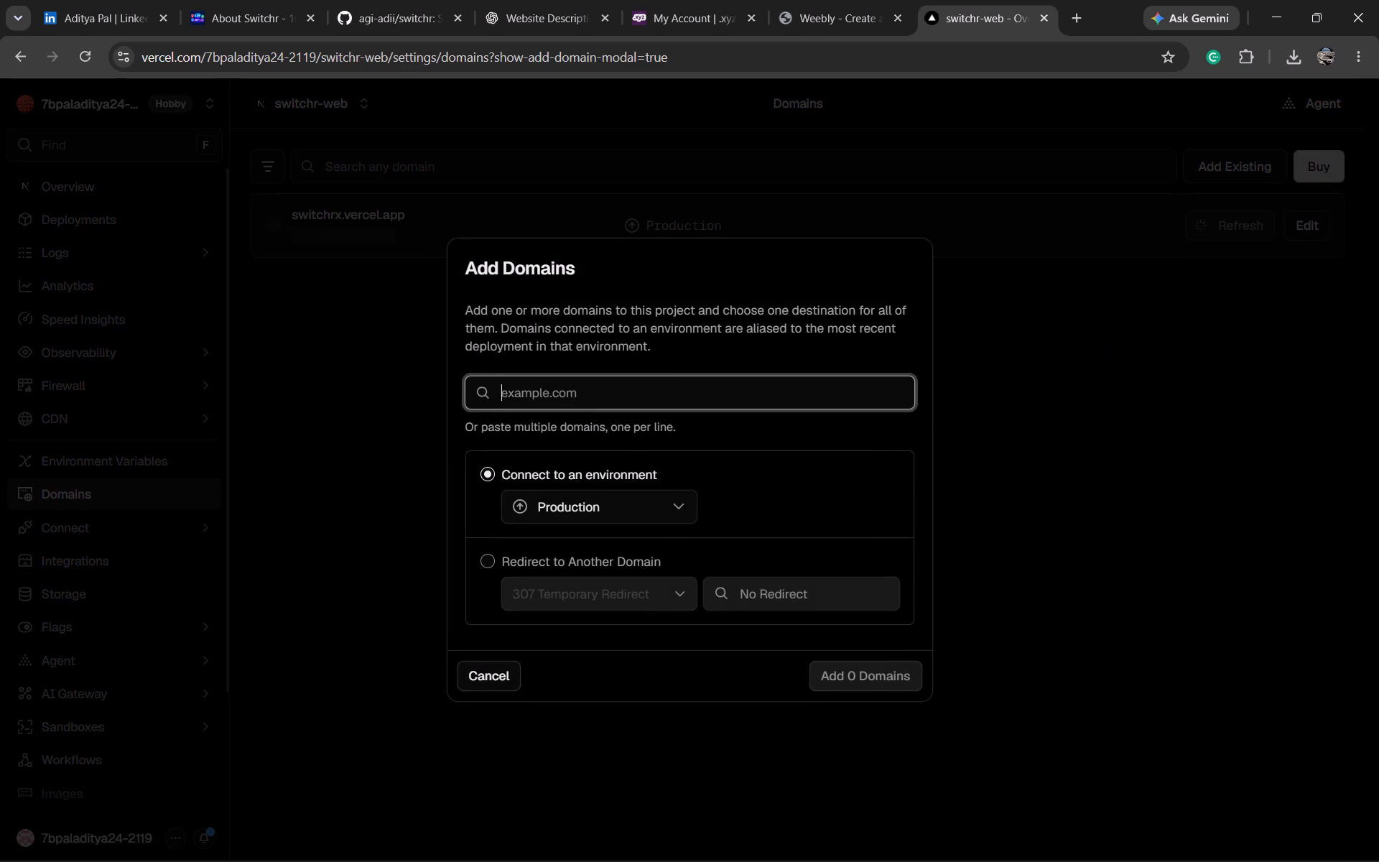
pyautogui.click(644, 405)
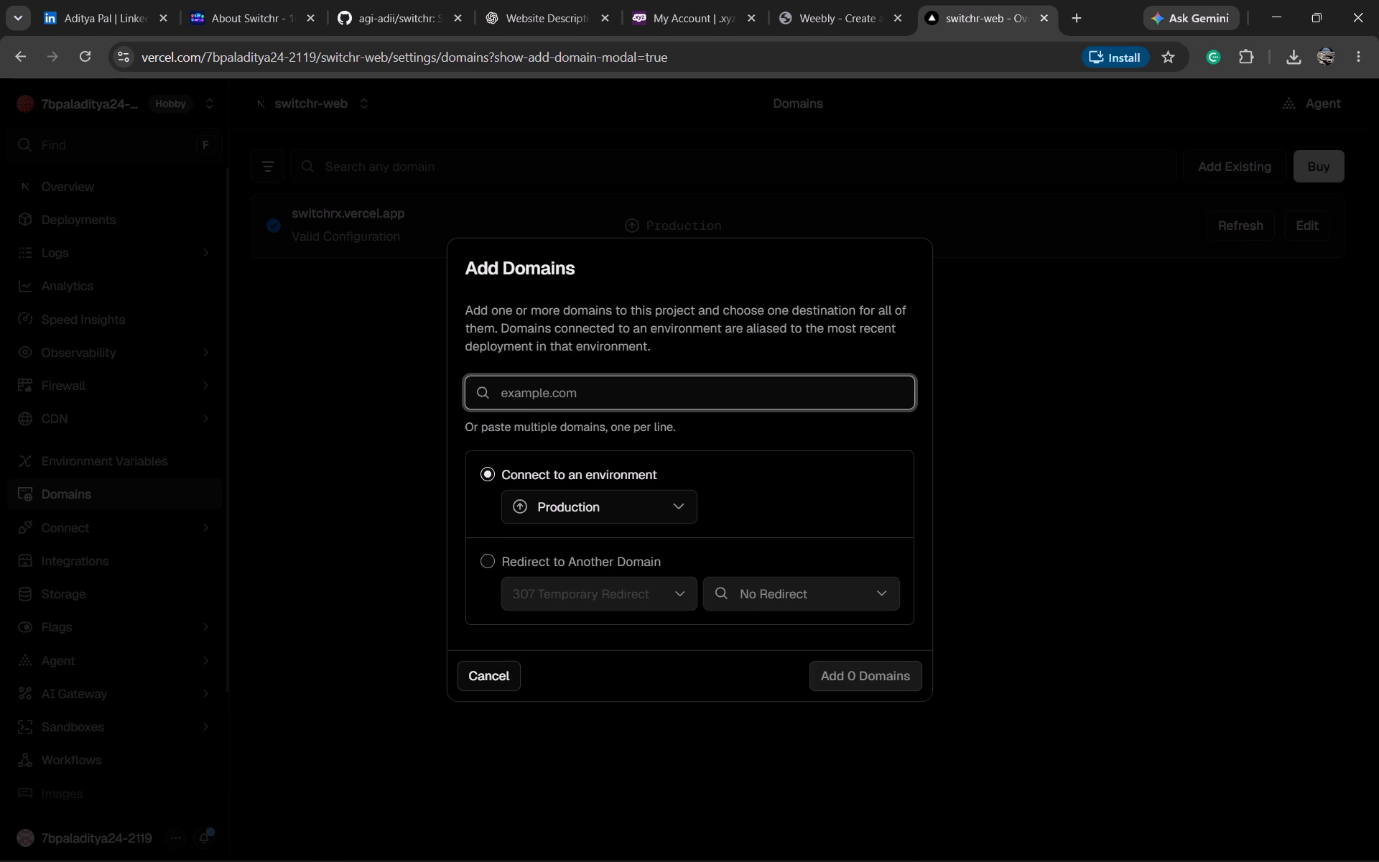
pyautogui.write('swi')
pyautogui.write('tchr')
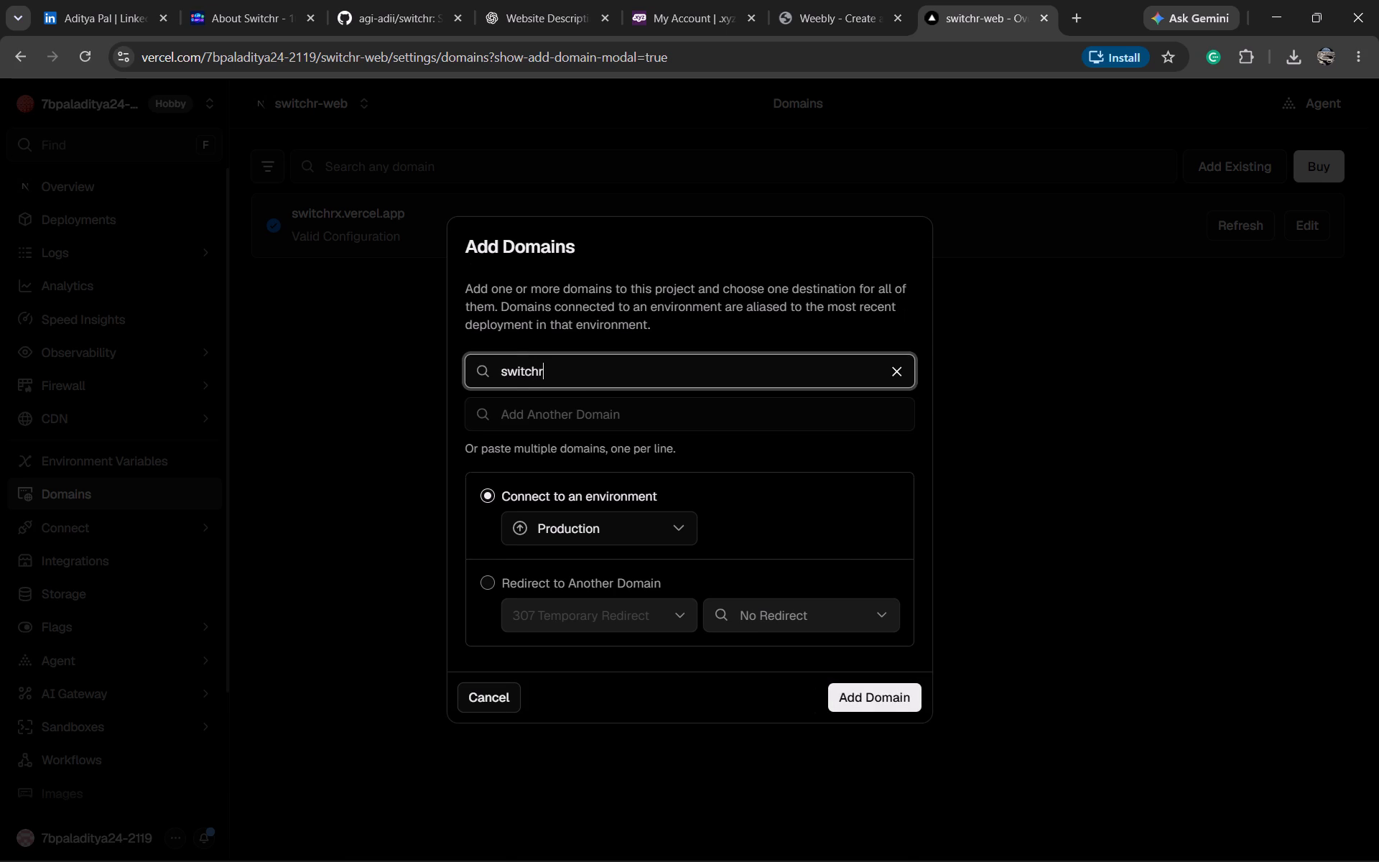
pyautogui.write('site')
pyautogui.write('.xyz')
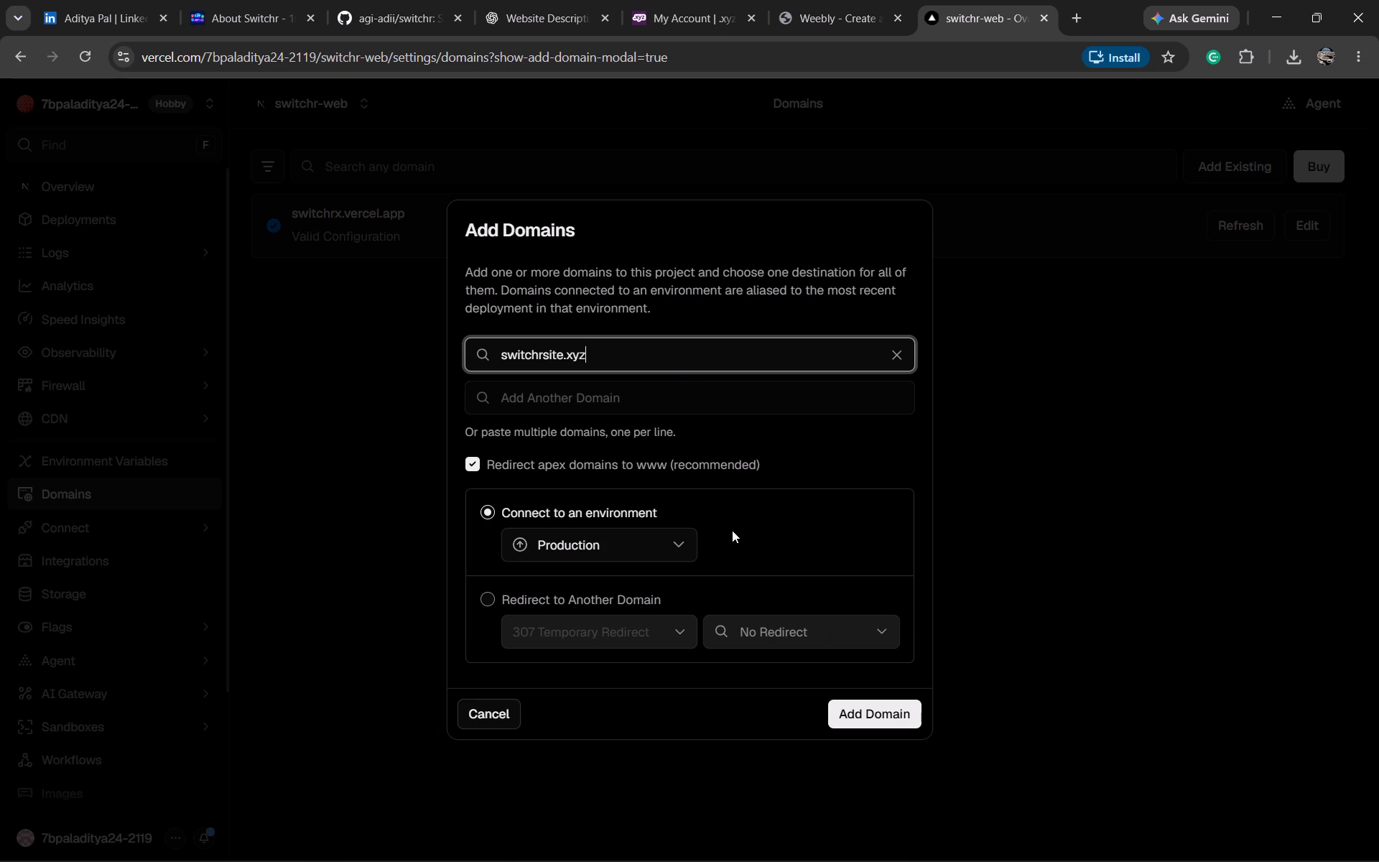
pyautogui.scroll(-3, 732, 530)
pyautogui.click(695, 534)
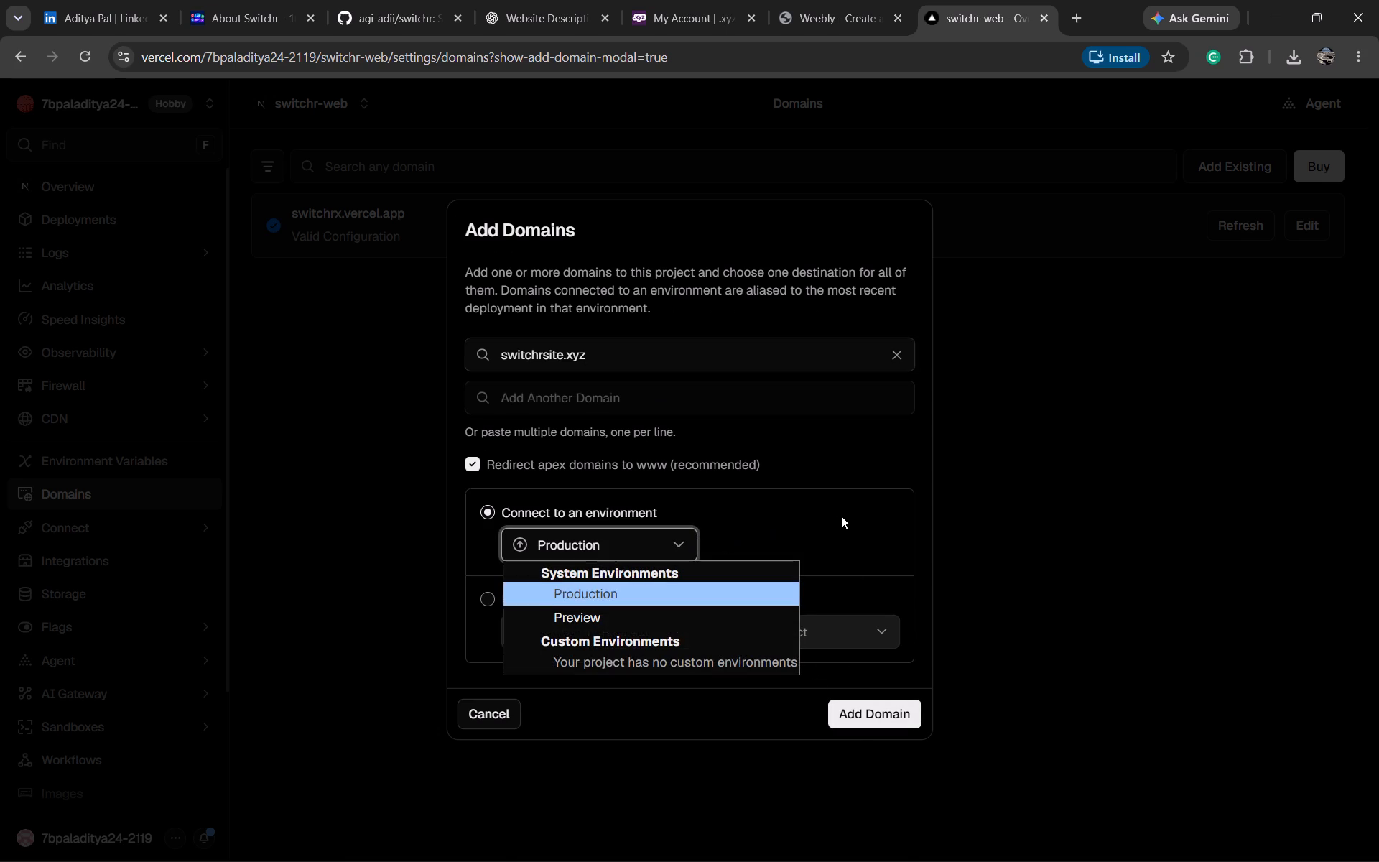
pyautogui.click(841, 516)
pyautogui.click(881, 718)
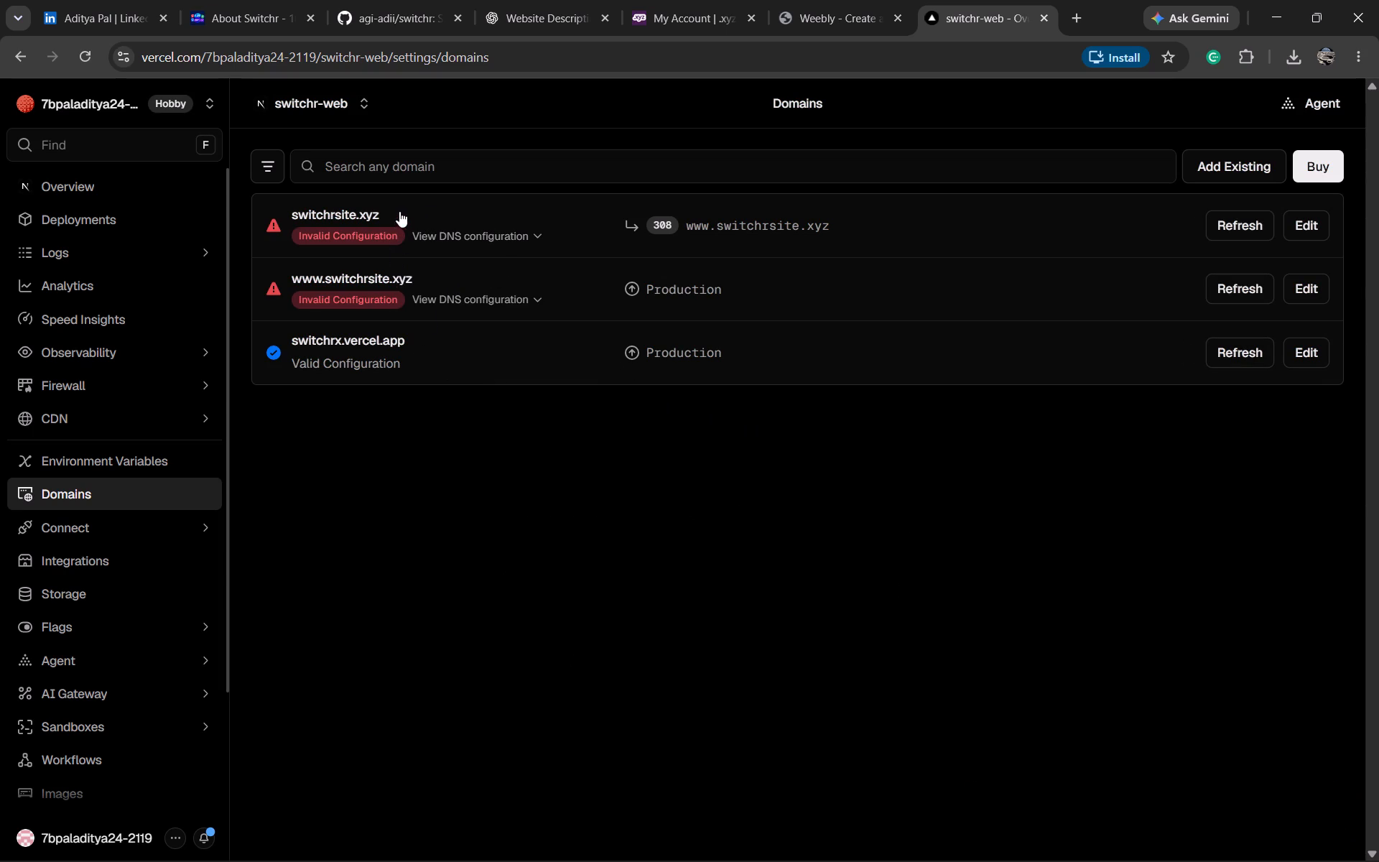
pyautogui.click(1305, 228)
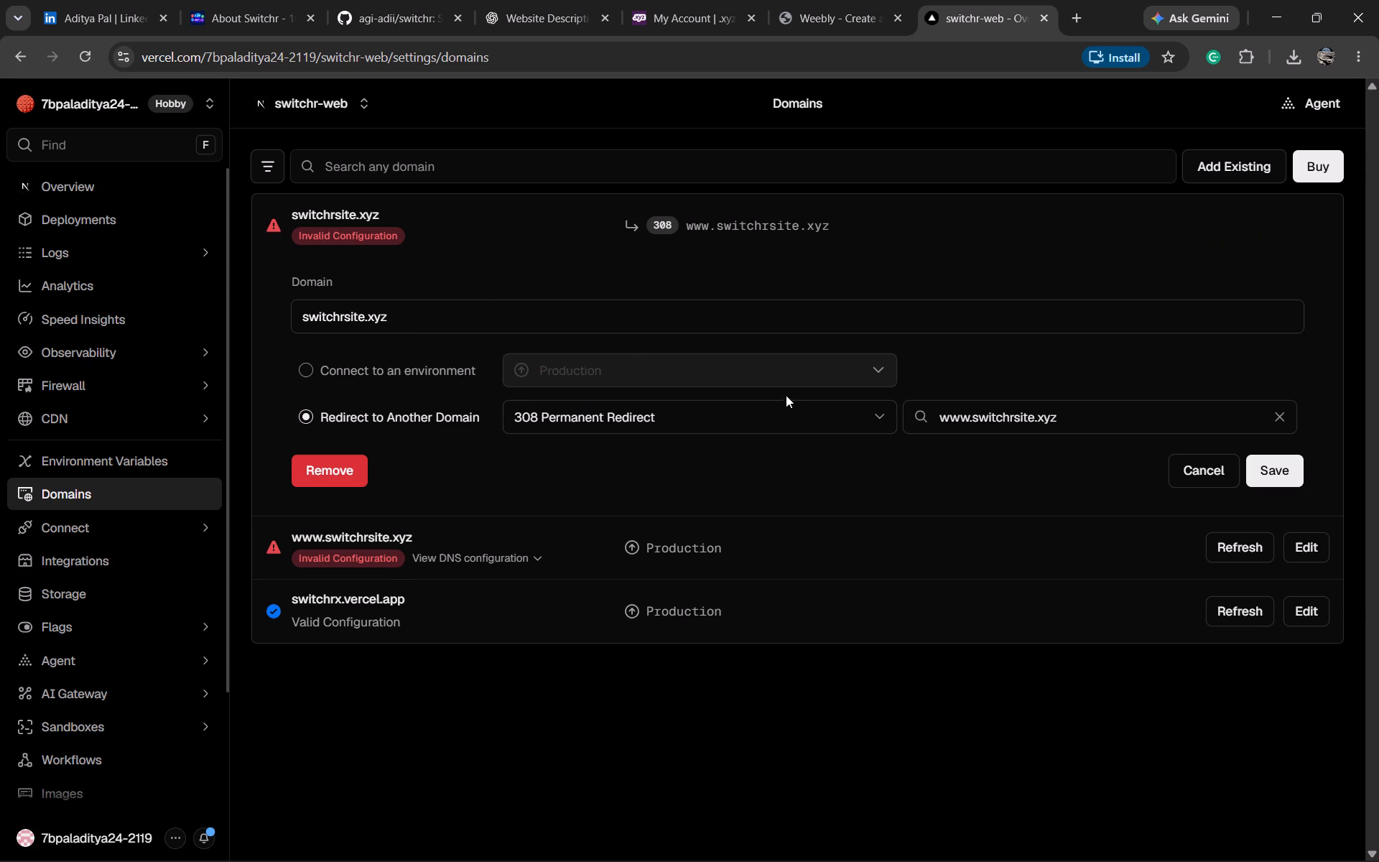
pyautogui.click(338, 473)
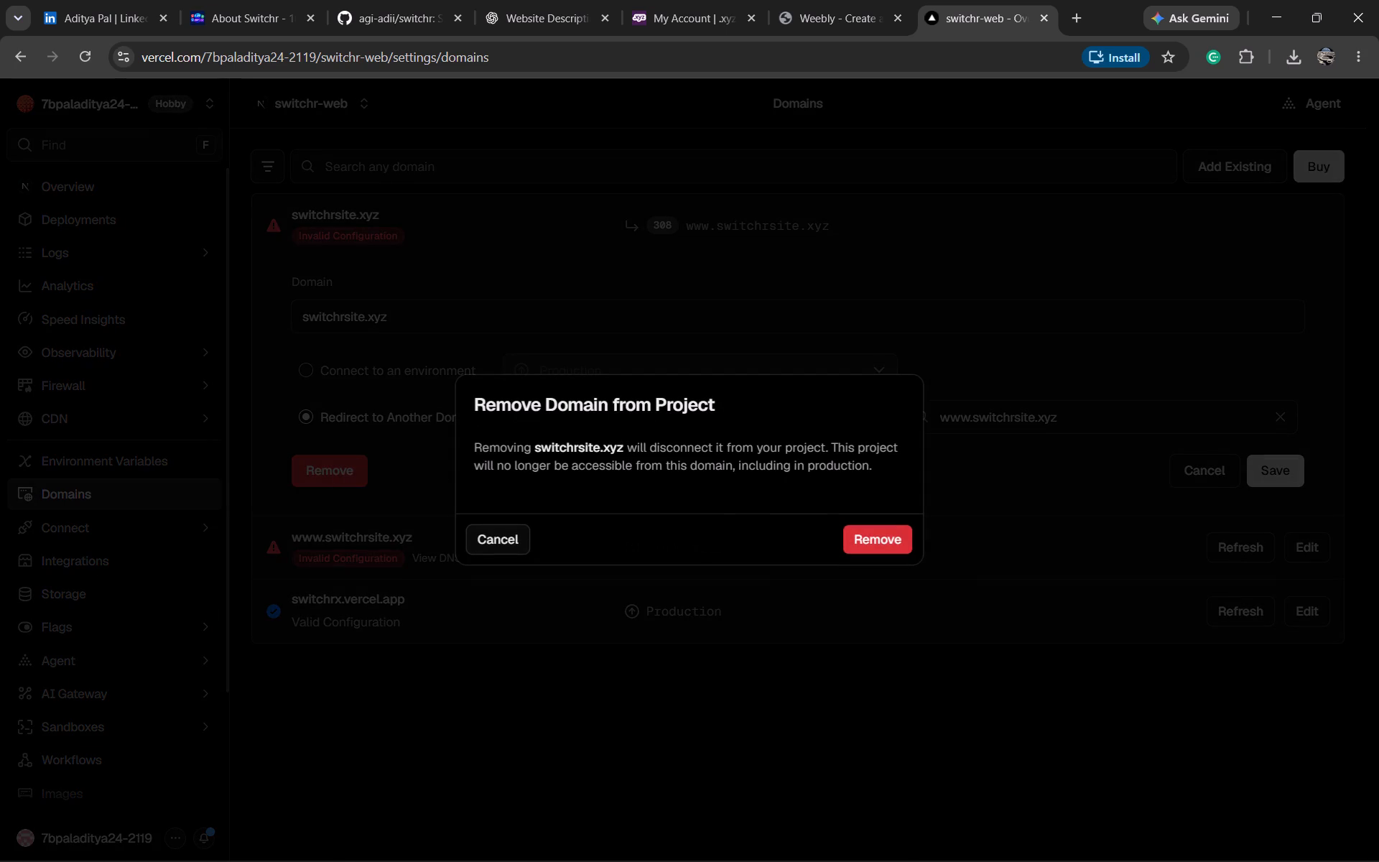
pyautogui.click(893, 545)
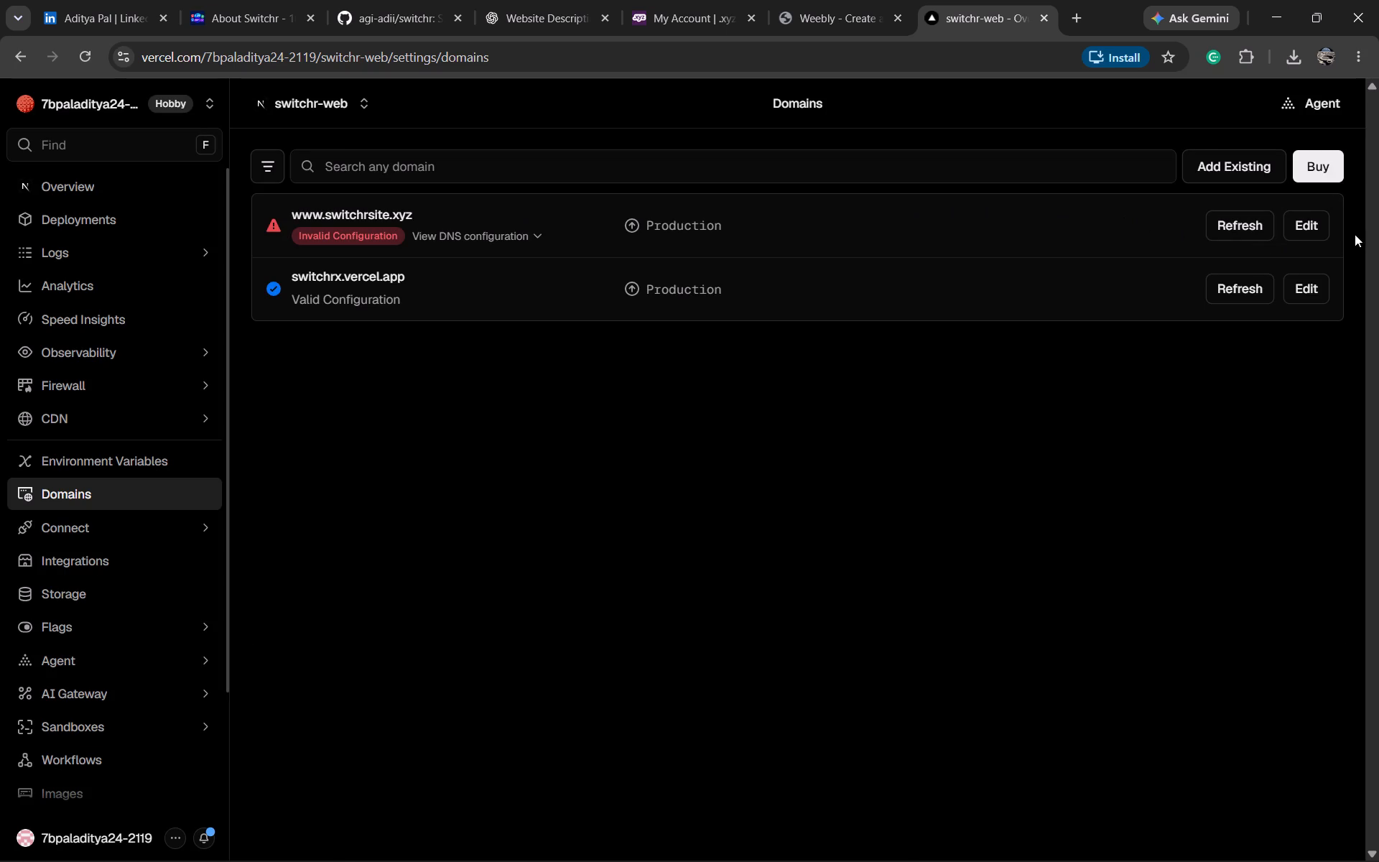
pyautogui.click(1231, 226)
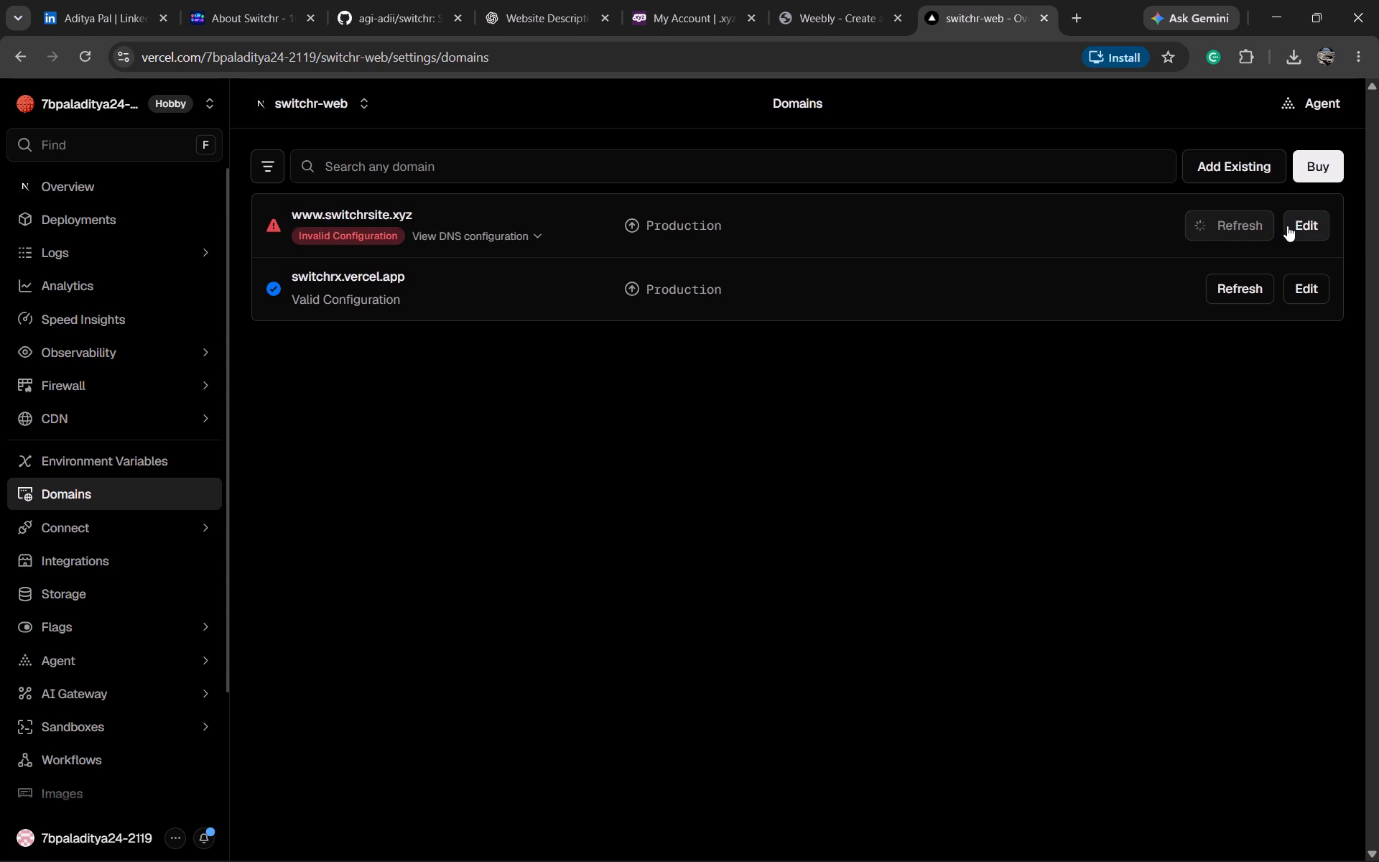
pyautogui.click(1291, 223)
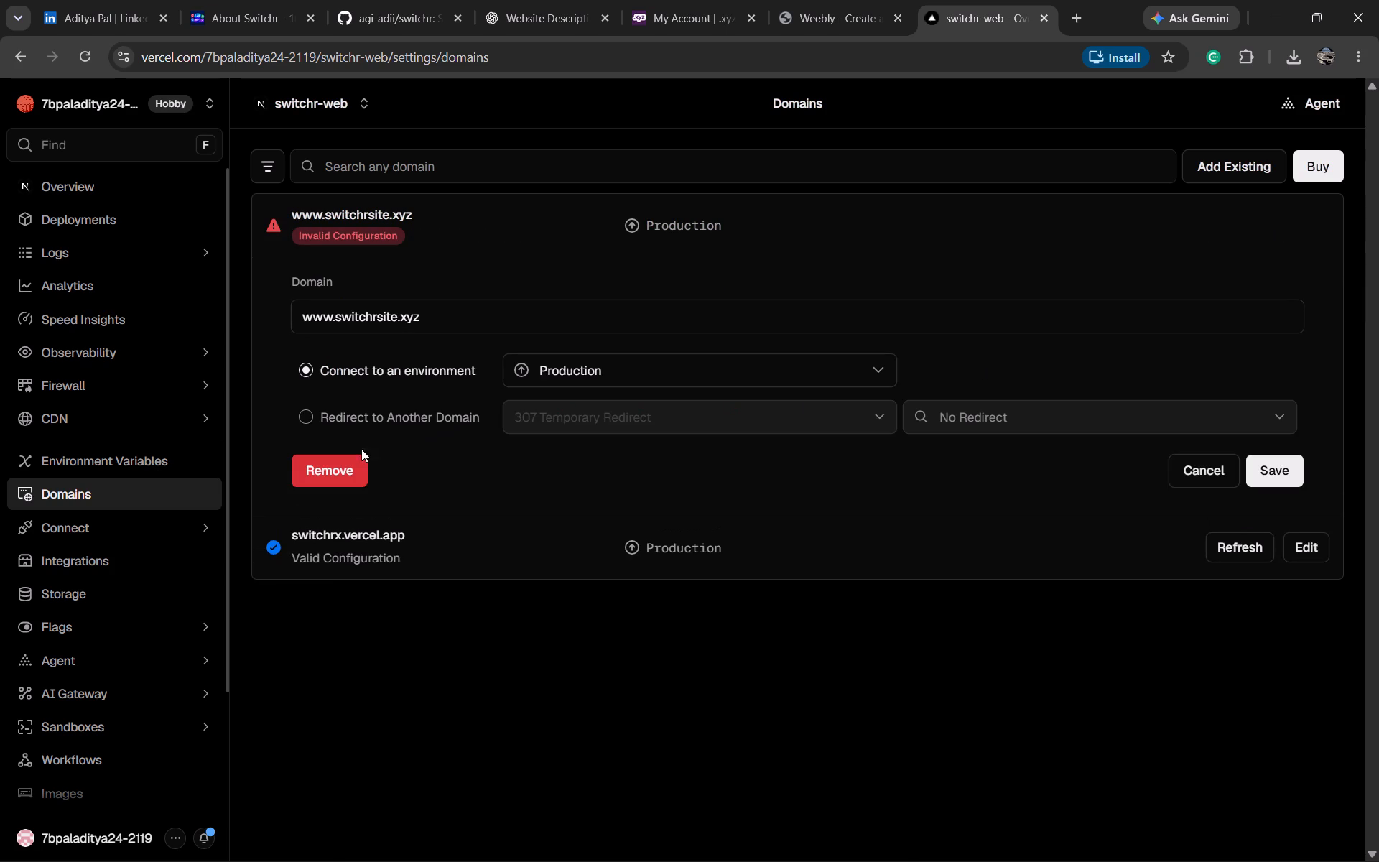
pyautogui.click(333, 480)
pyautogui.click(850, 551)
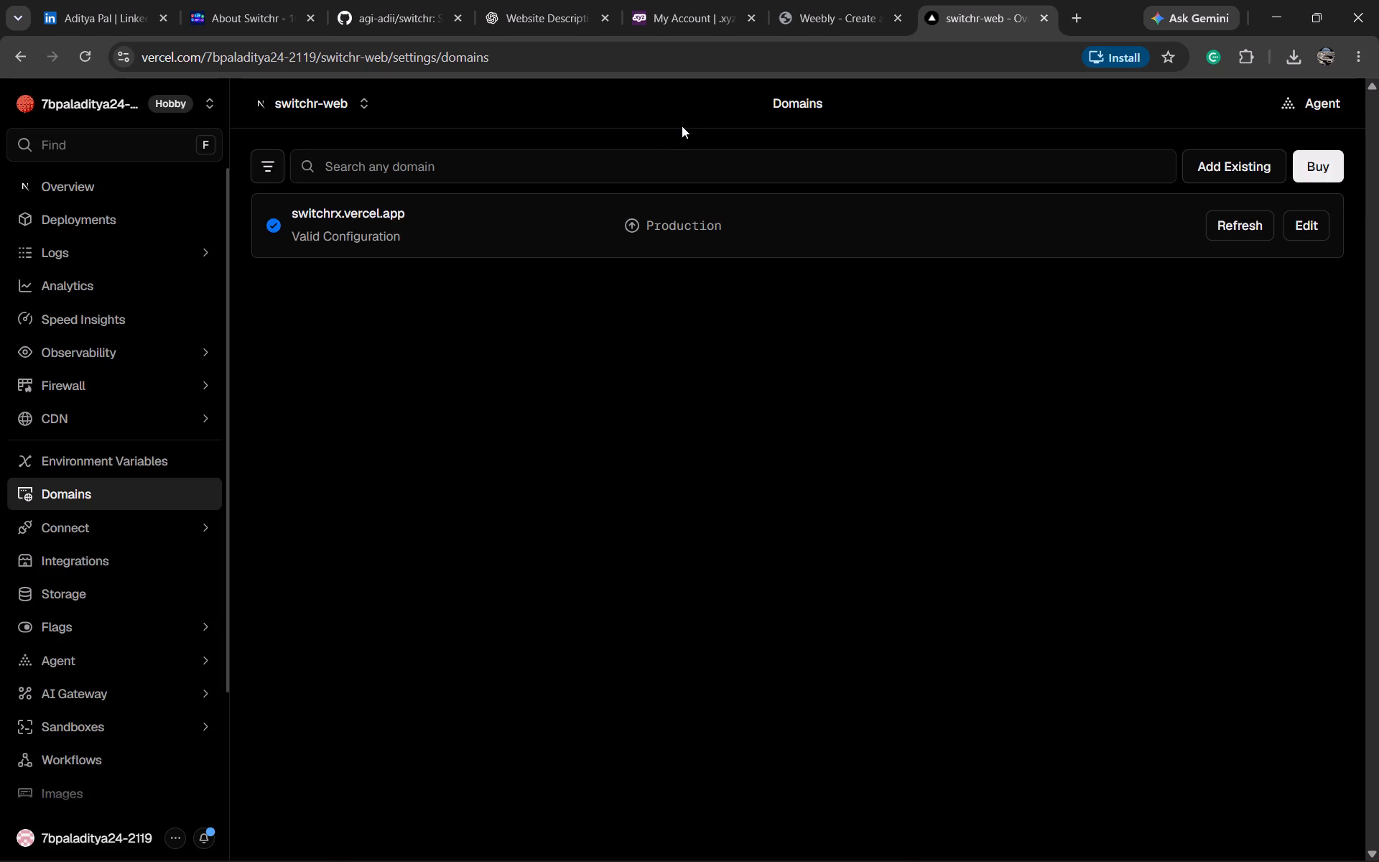
# Return to the Weebly theme chooser and apply the No. 7 Coffee & Tea theme from the Pre-Launch category.
pyautogui.click(796, 0)
pyautogui.click(620, 318)
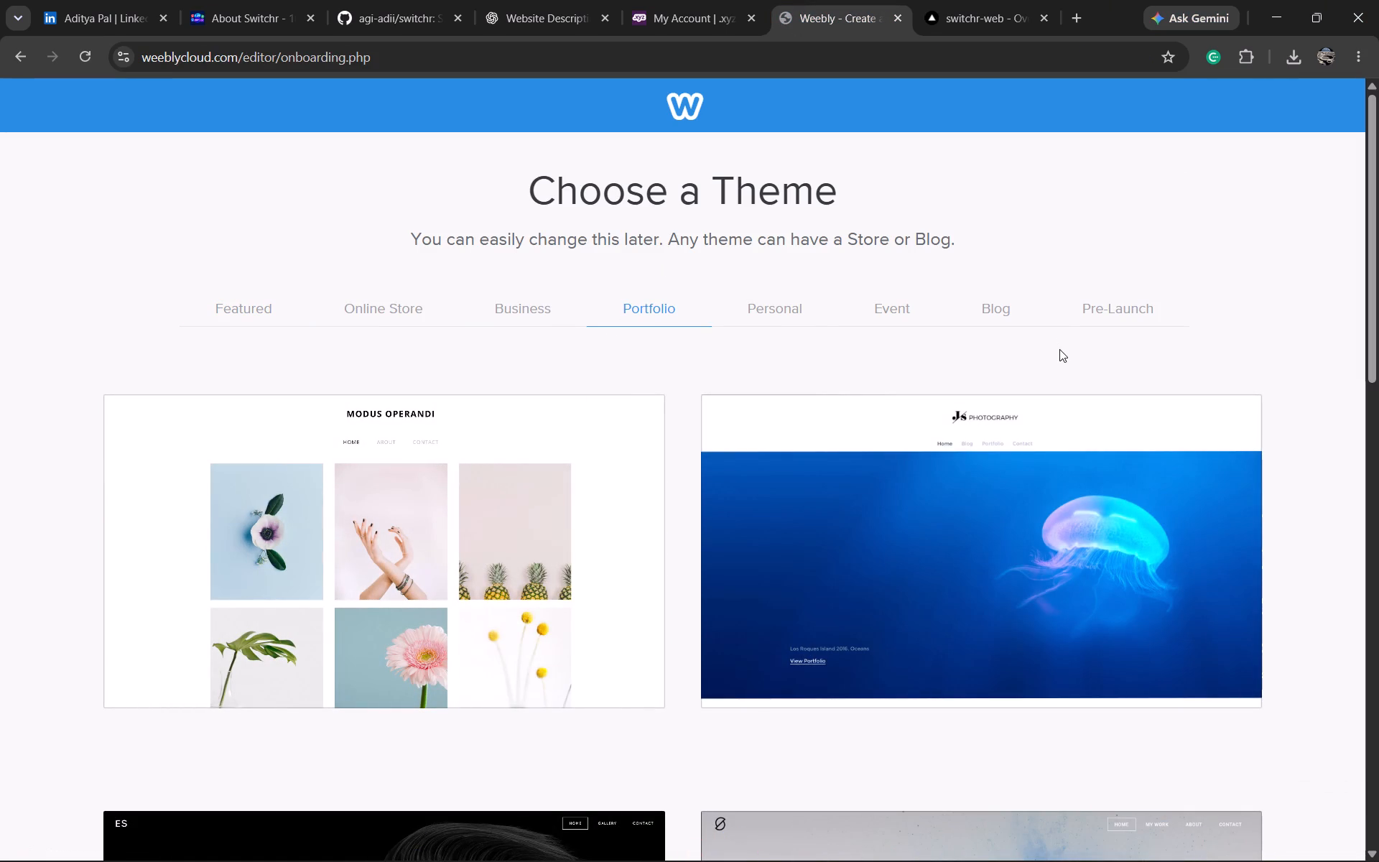
pyautogui.click(1089, 306)
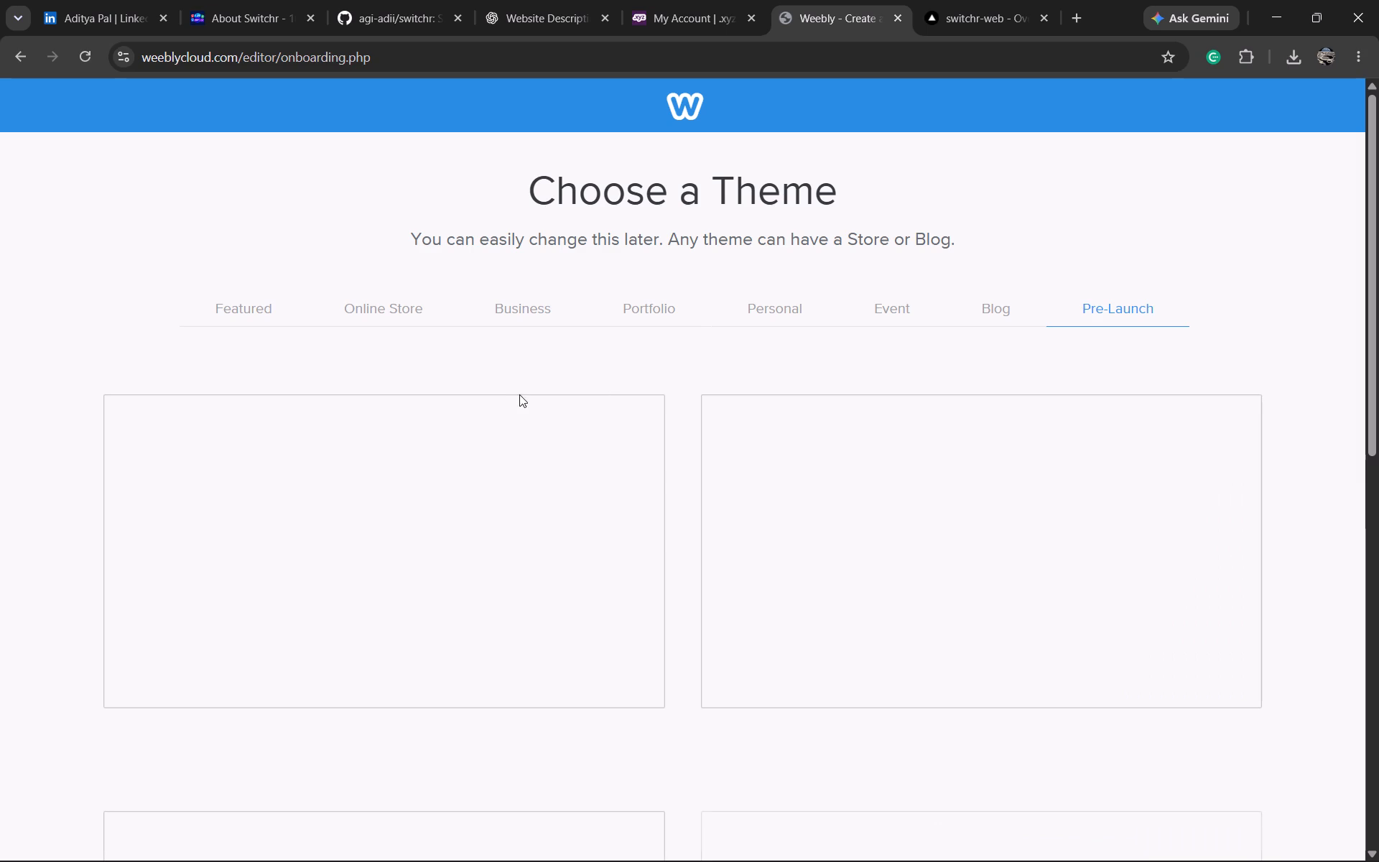
pyautogui.scroll(-5, 580, 410)
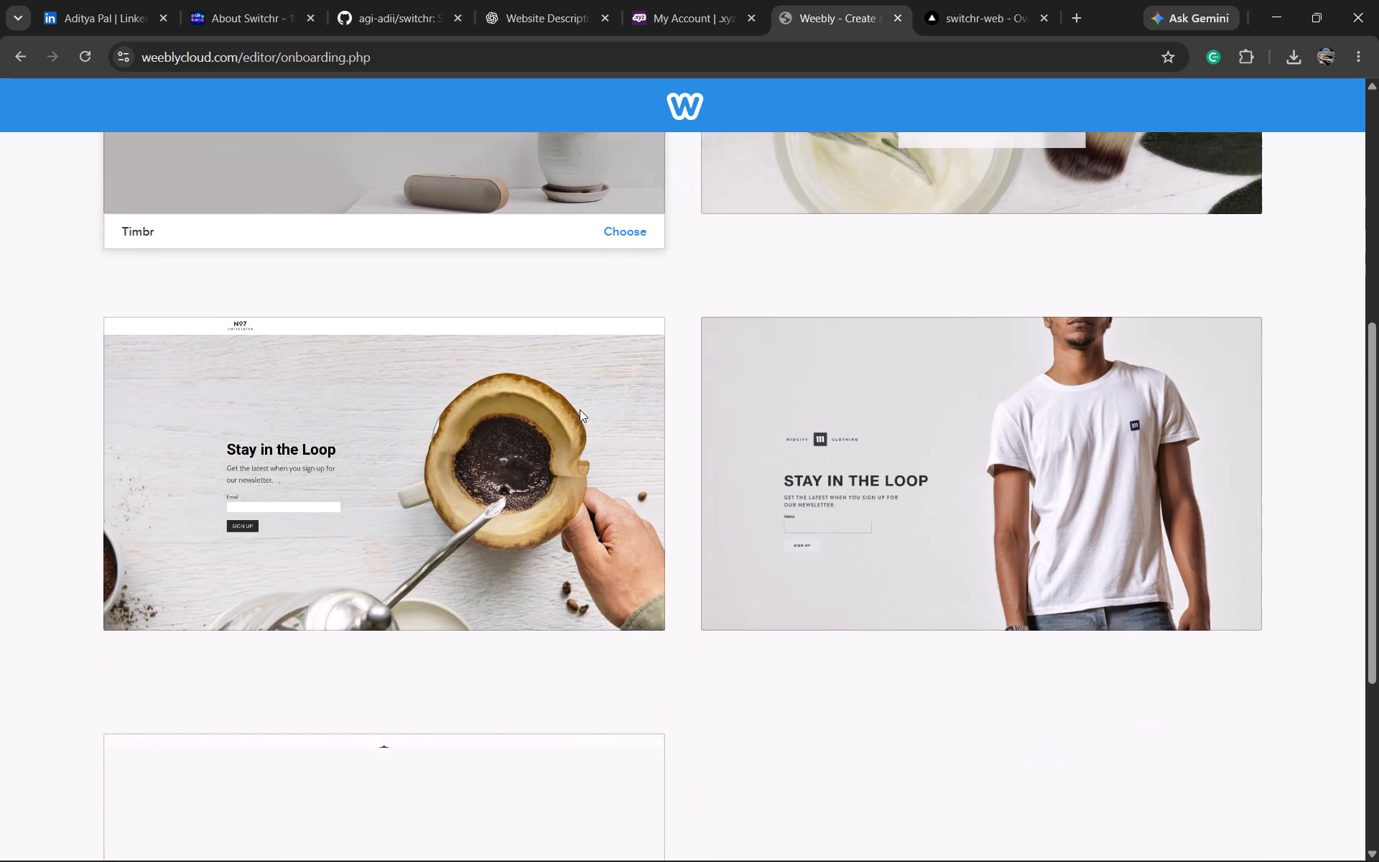
pyautogui.click(537, 287)
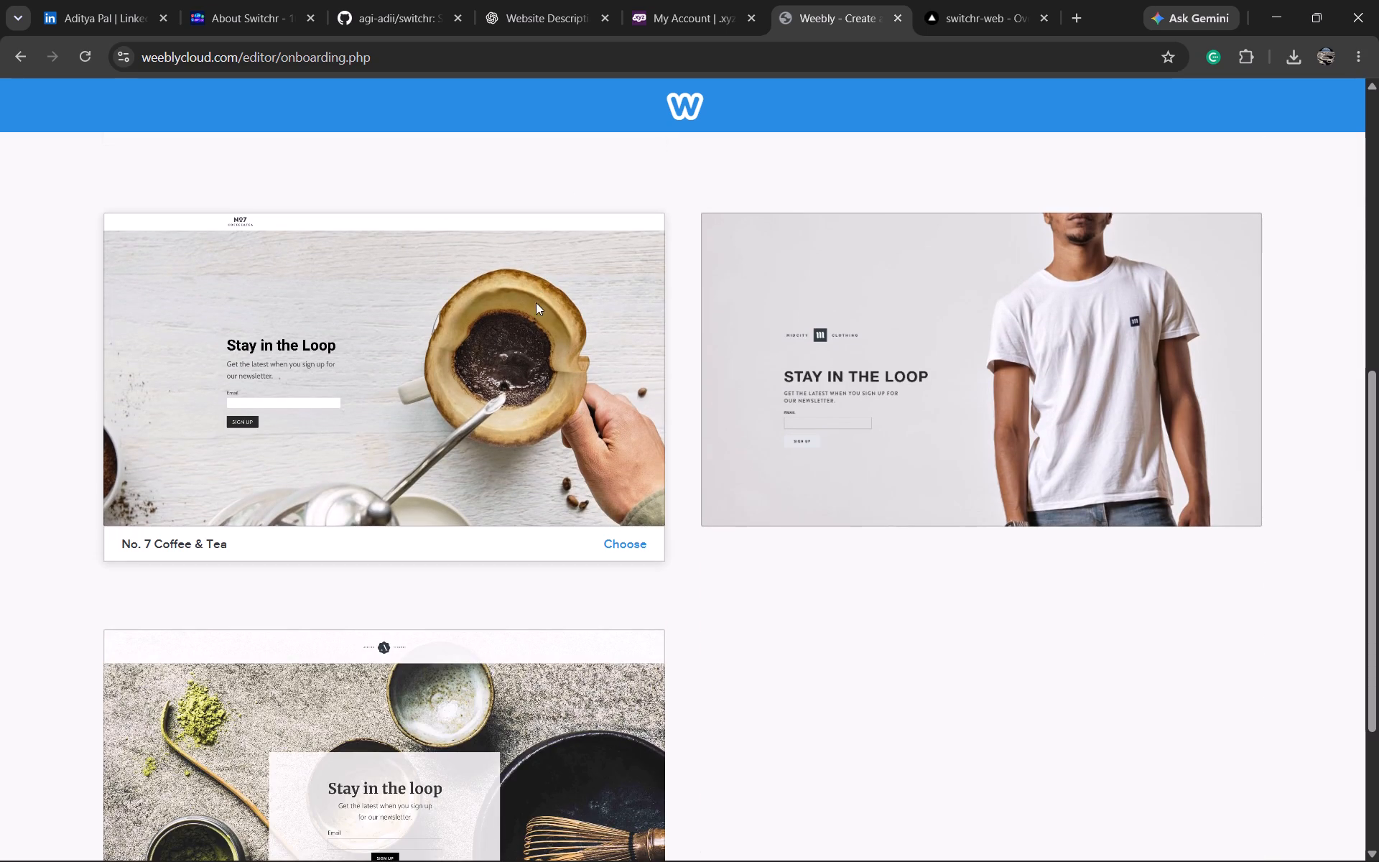
pyautogui.click(607, 543)
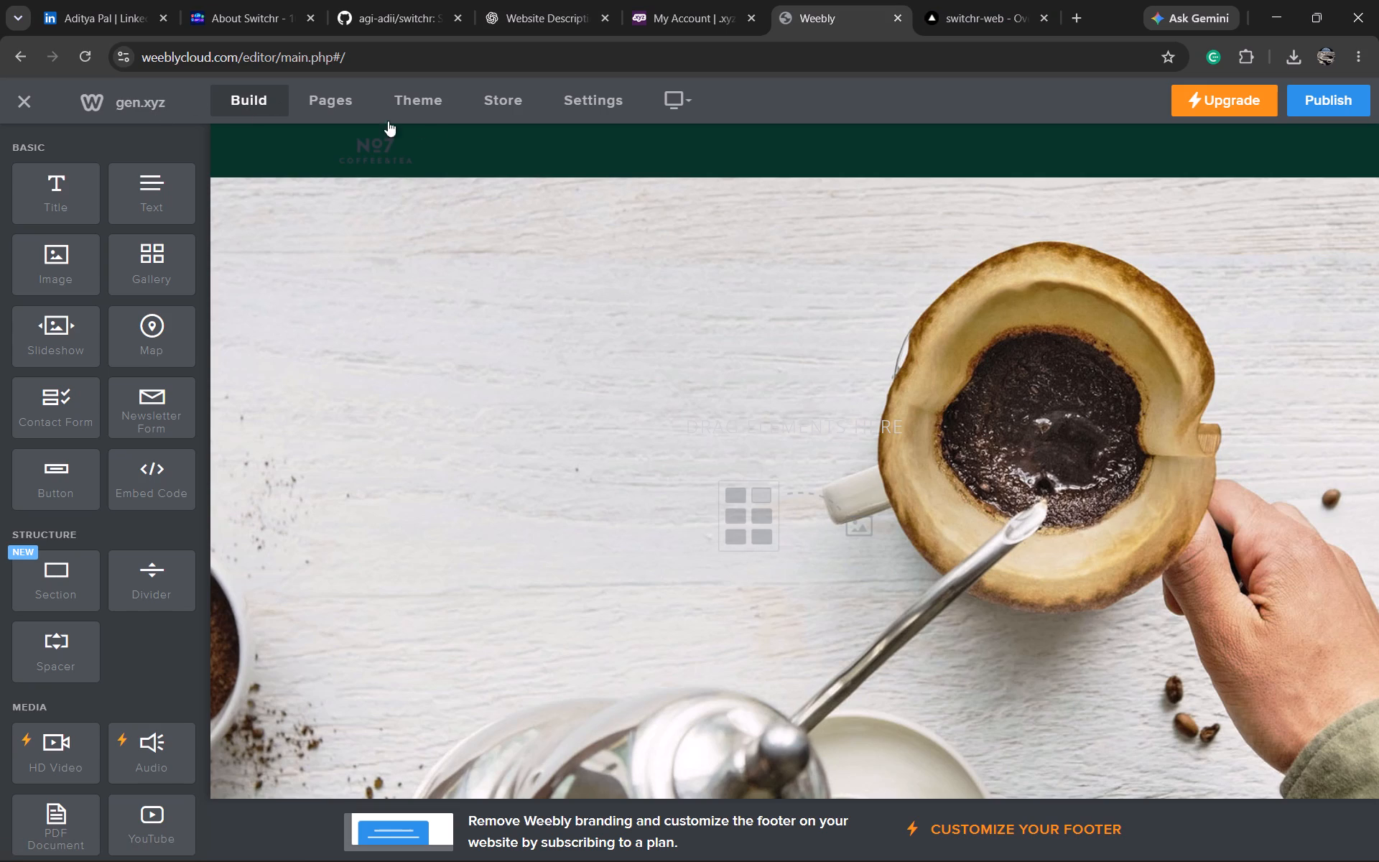
# Examine the Weebly site's device view options, store setup overview, and General, SEO, Members and Blog settings.
pyautogui.click(684, 104)
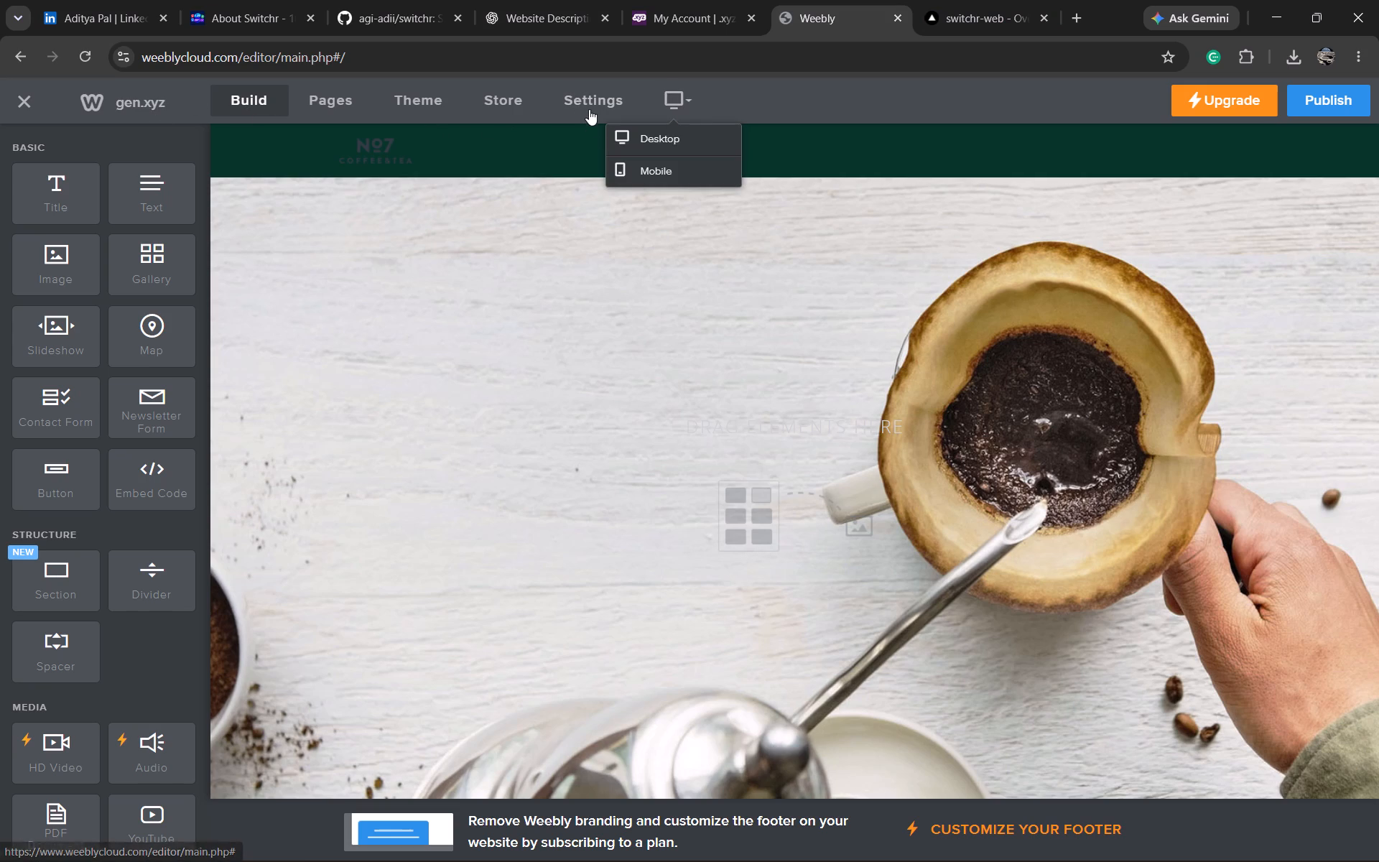
pyautogui.click(589, 109)
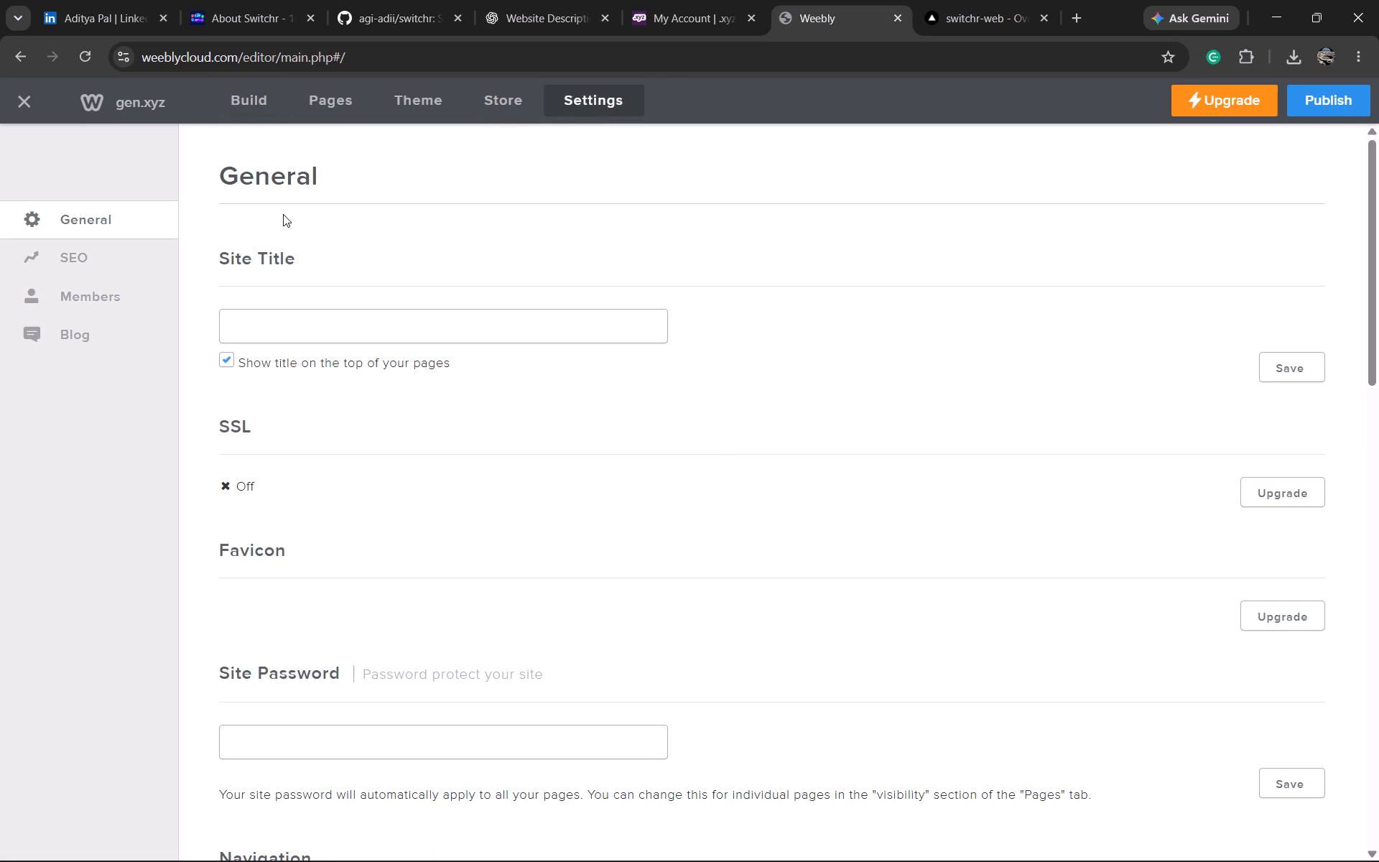
pyautogui.click(521, 104)
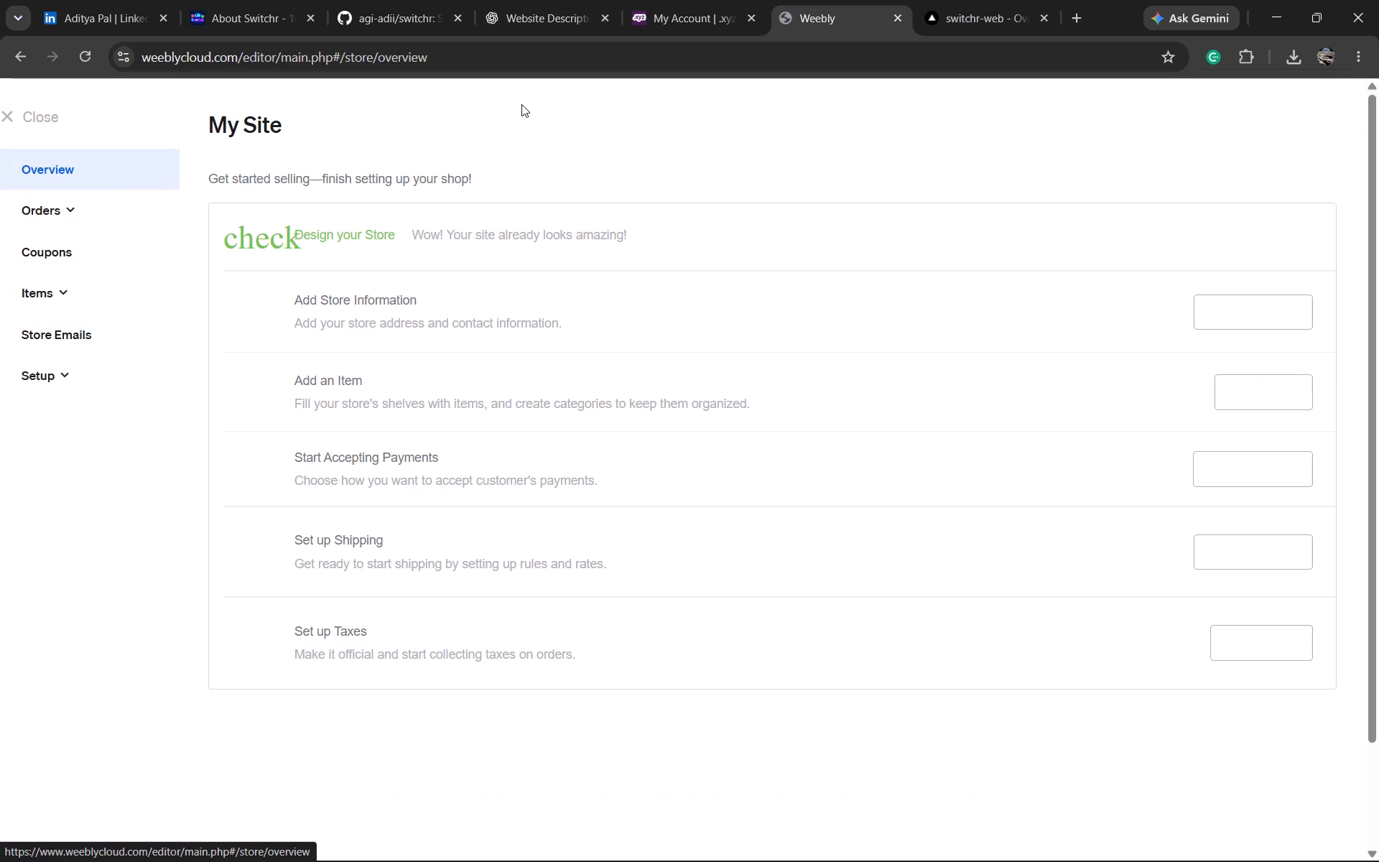
pyautogui.click(33, 116)
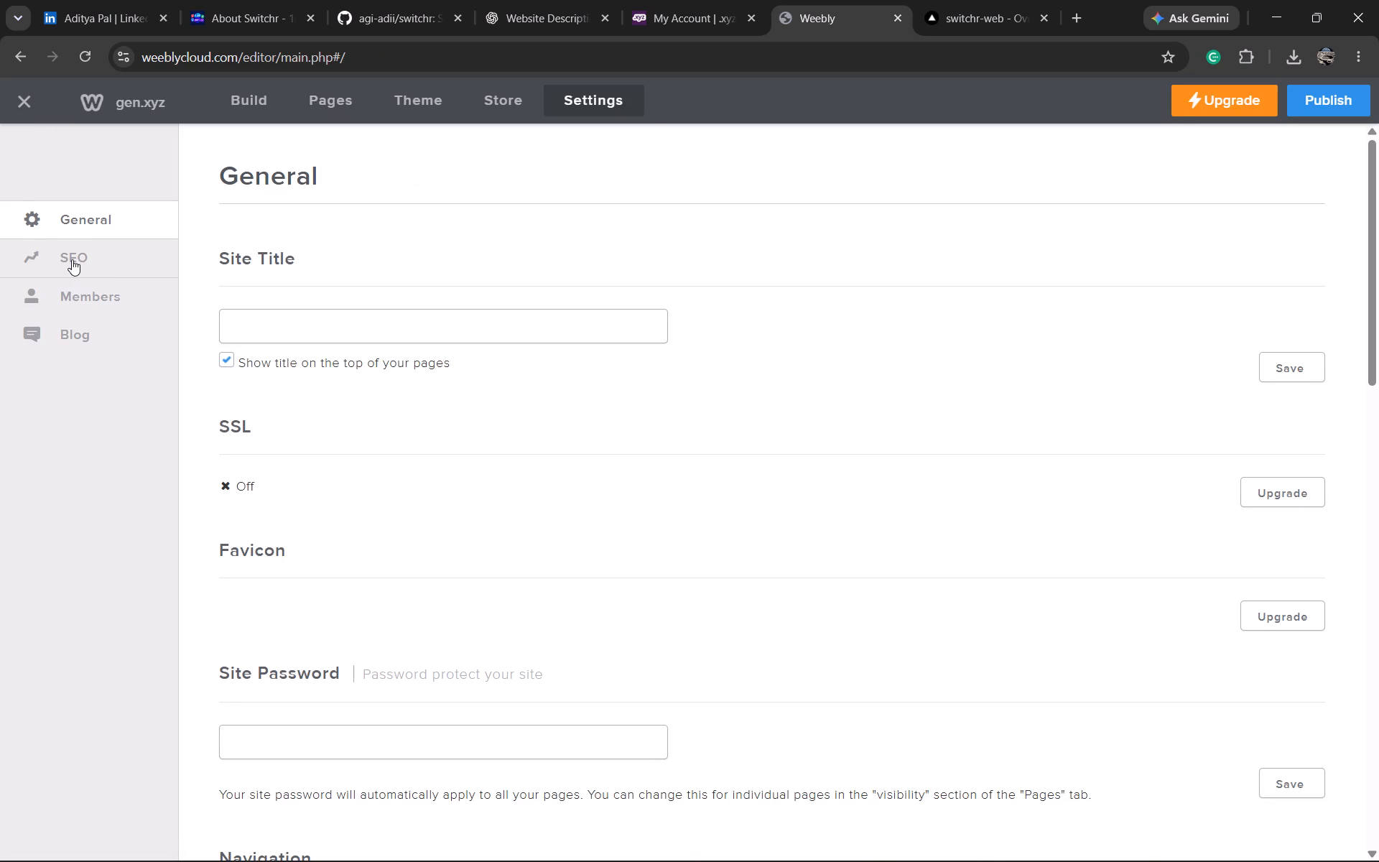
pyautogui.click(72, 259)
pyautogui.click(94, 296)
pyautogui.click(101, 312)
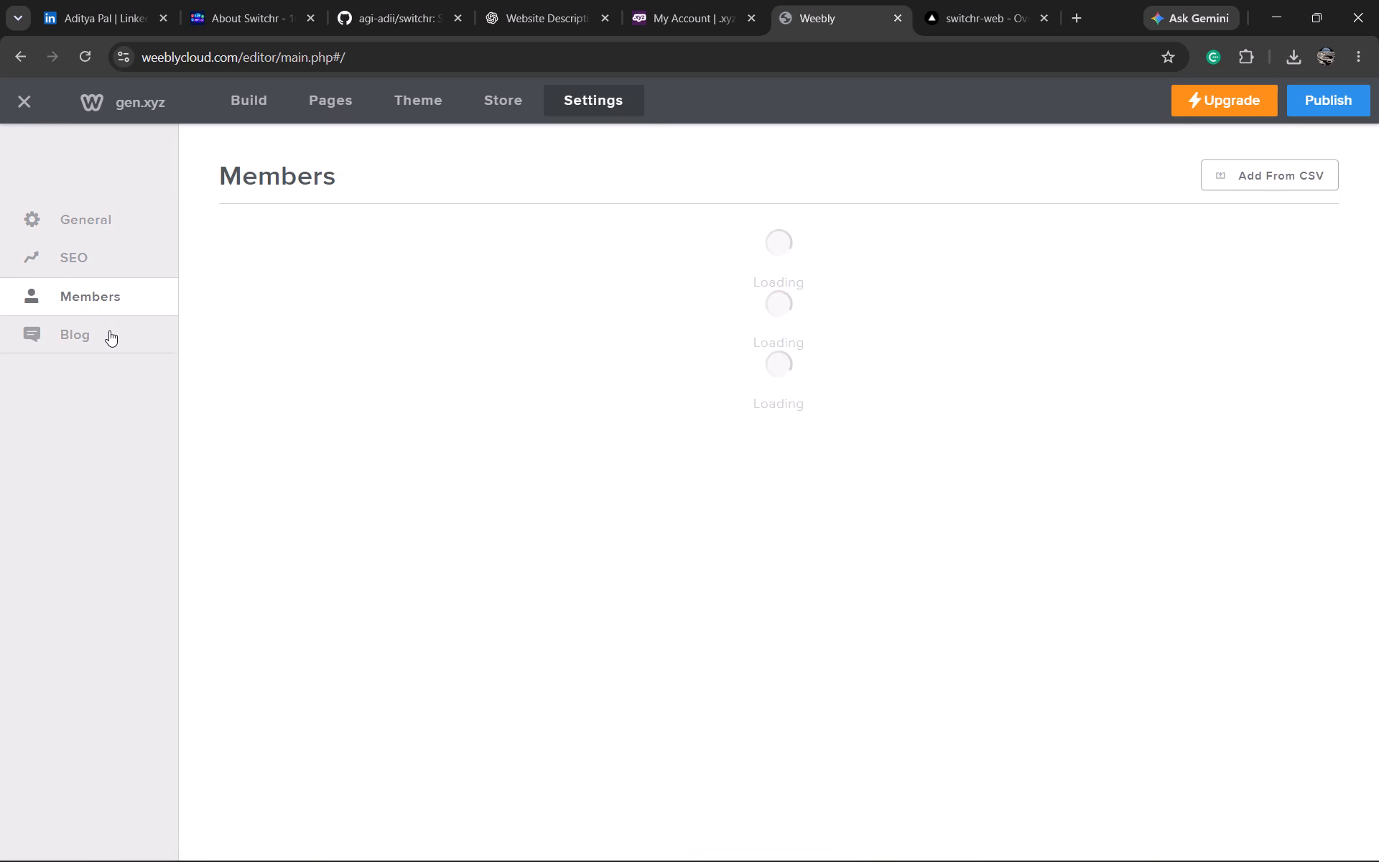
pyautogui.click(109, 330)
pyautogui.click(101, 218)
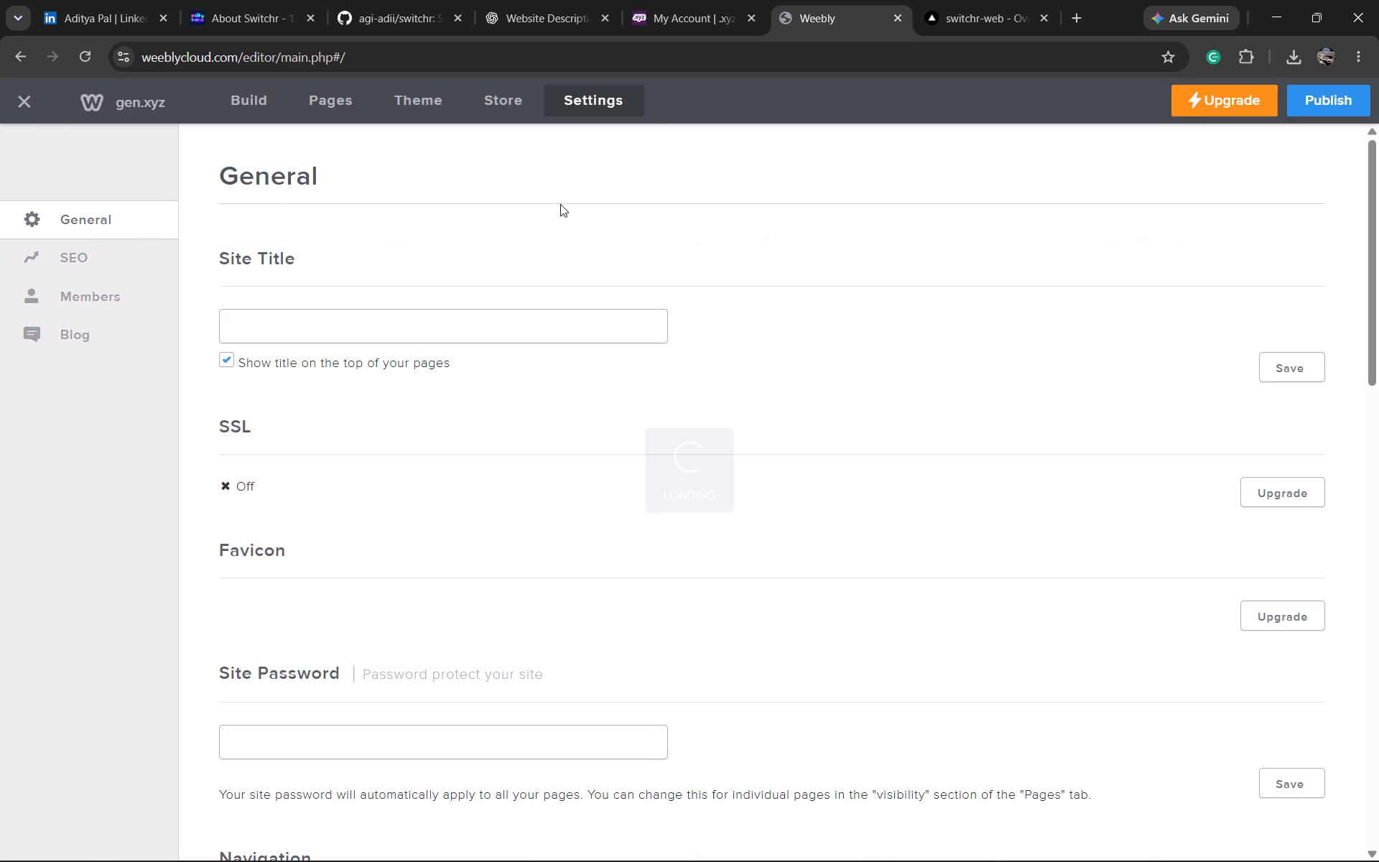
pyautogui.scroll(-1, 401, 302)
pyautogui.scroll(3, 401, 301)
# Examine the site's page list and the full range of elements available for building its pages.
pyautogui.click(267, 98)
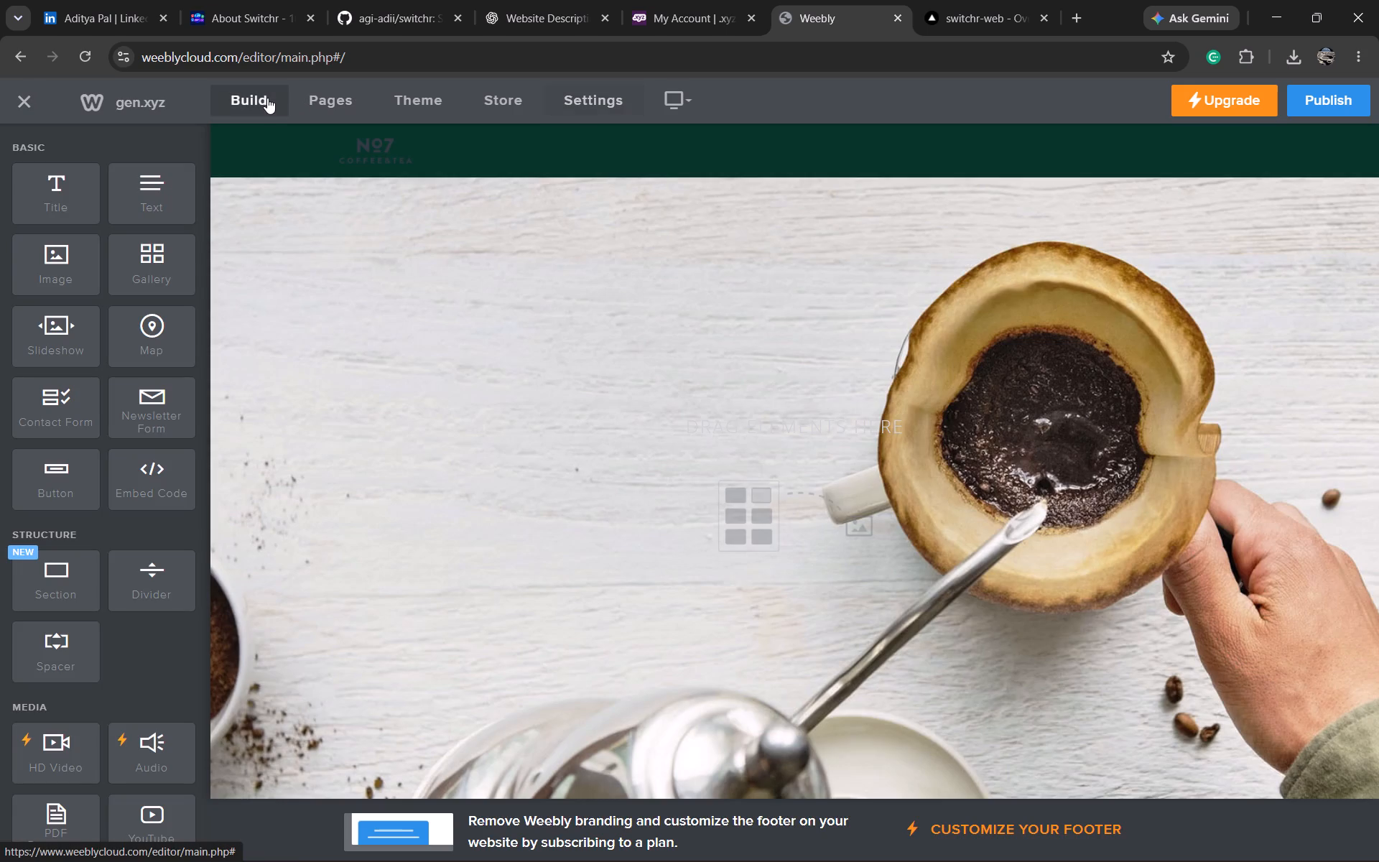
pyautogui.click(322, 101)
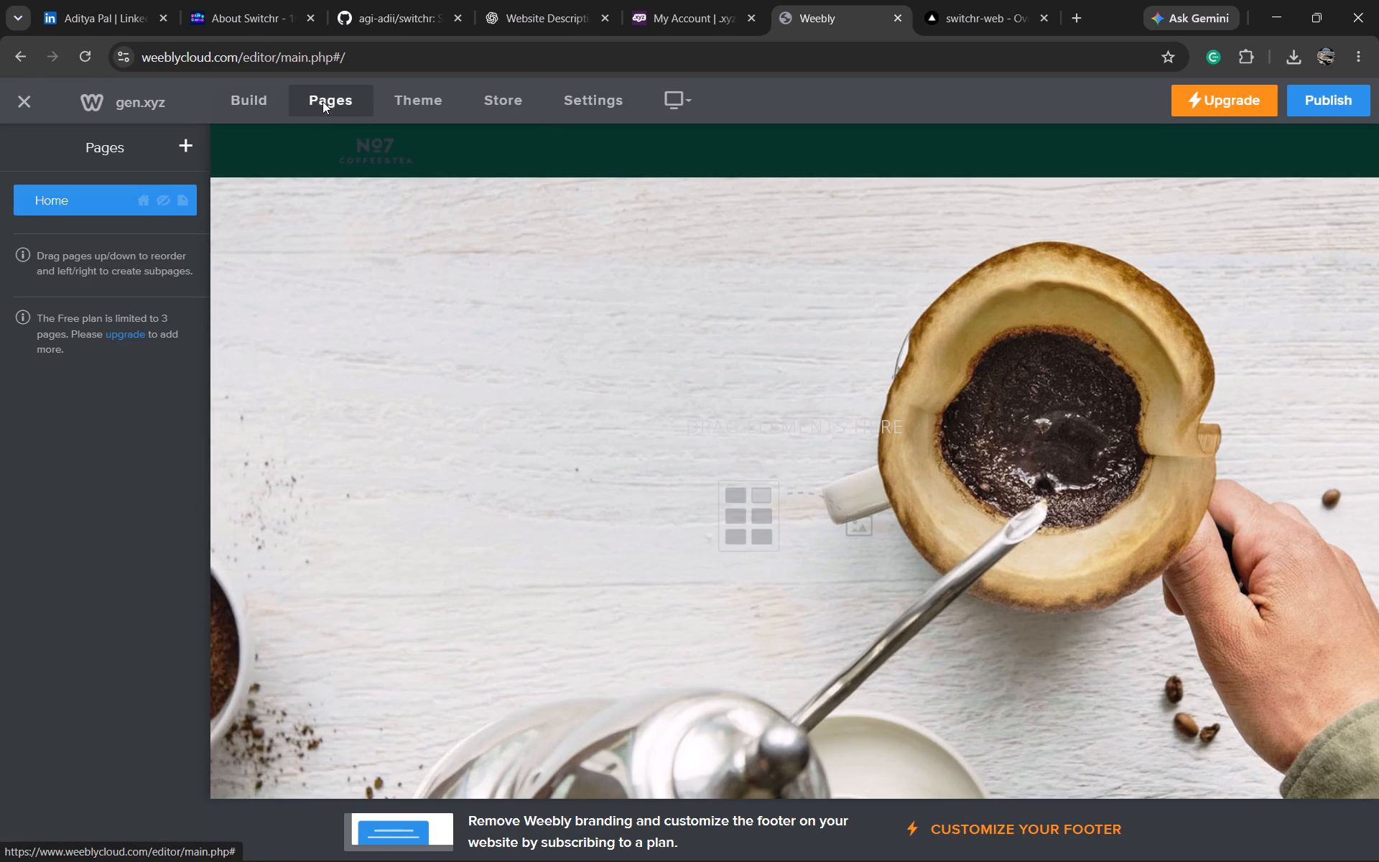
pyautogui.click(271, 97)
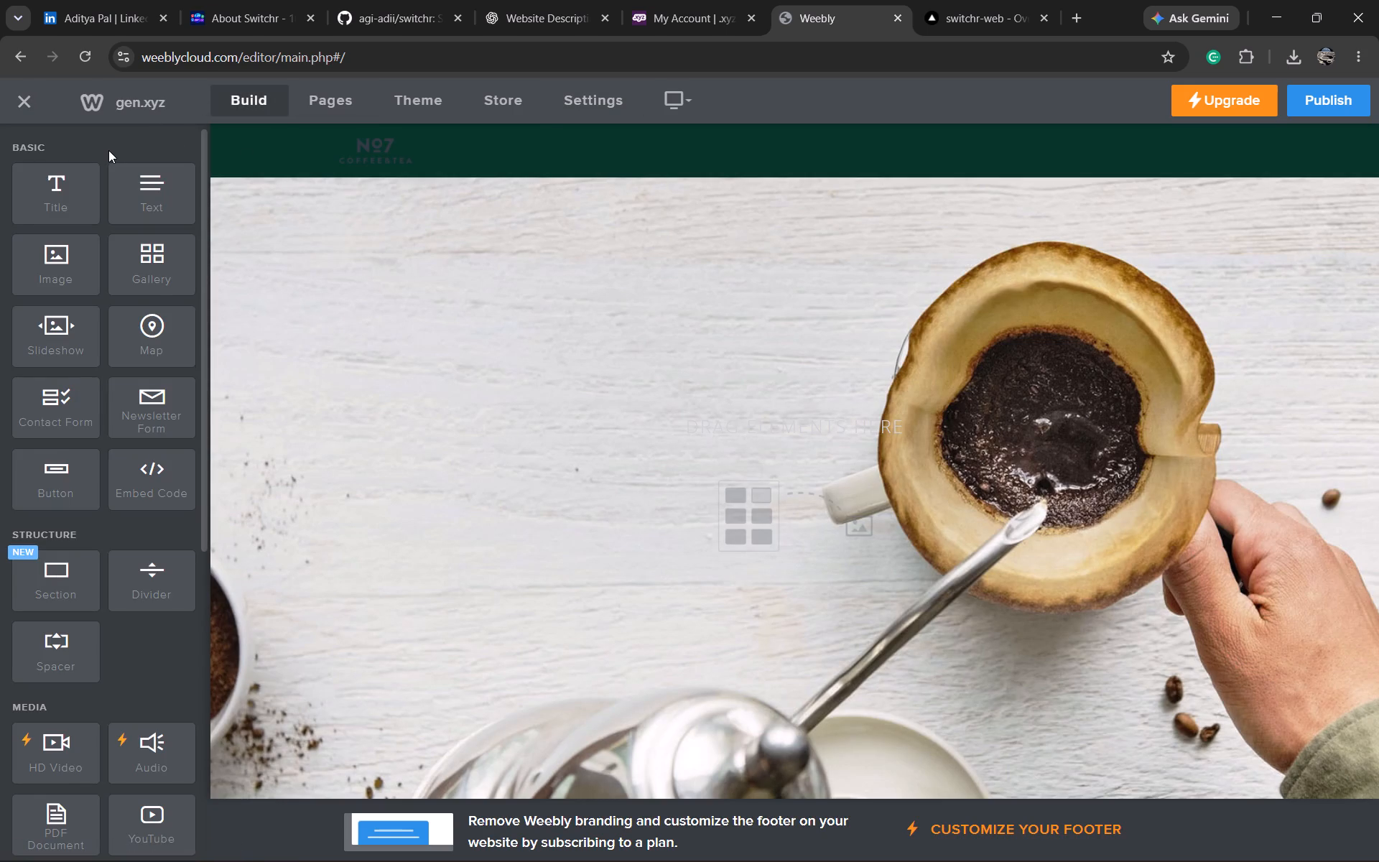
pyautogui.scroll(1, 108, 150)
pyautogui.scroll(-3, 108, 150)
pyautogui.scroll(-8, 716, 474)
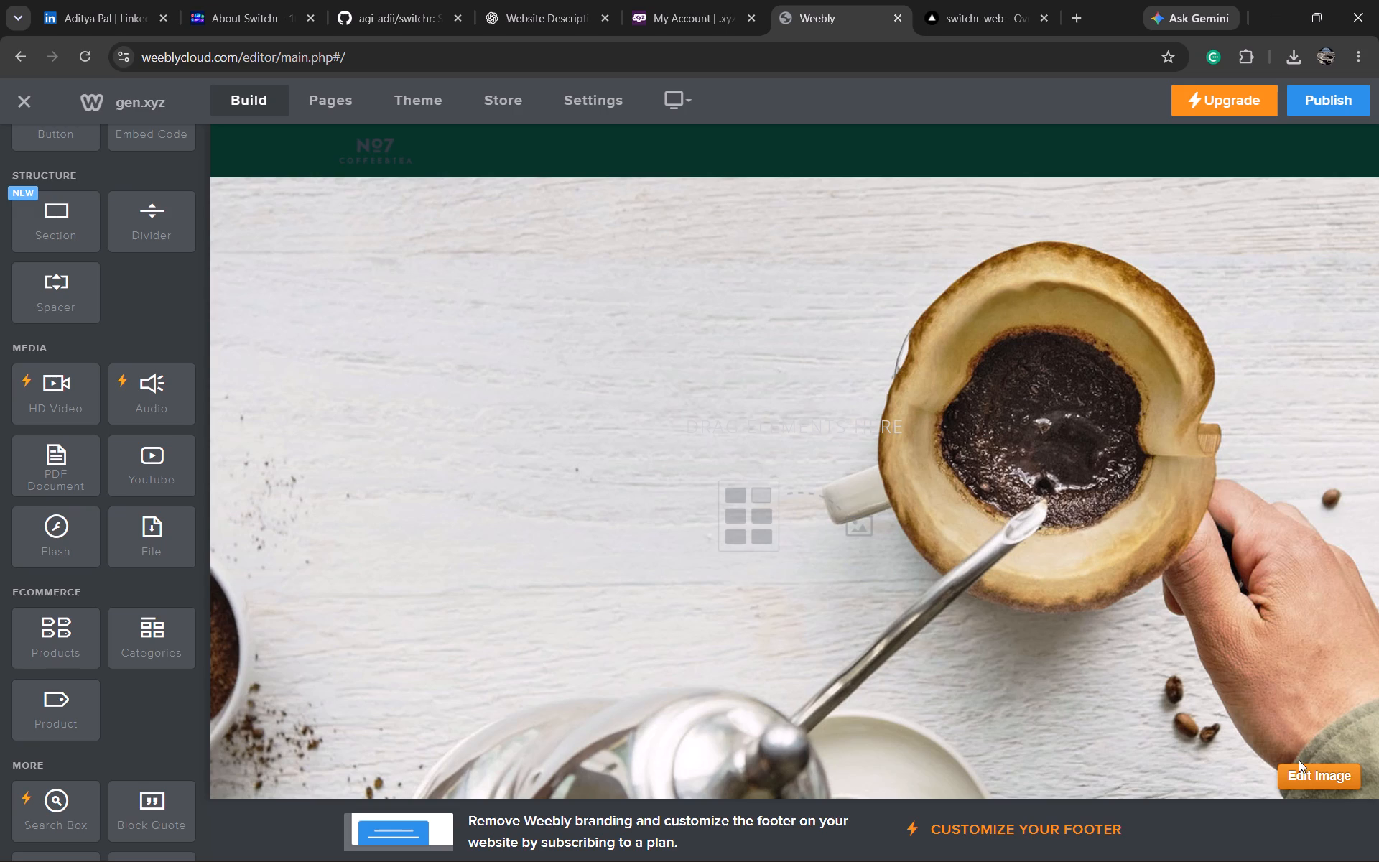
pyautogui.scroll(-4, 943, 460)
pyautogui.scroll(-9, 90, 679)
pyautogui.scroll(1, 150, 674)
pyautogui.scroll(-1, 149, 672)
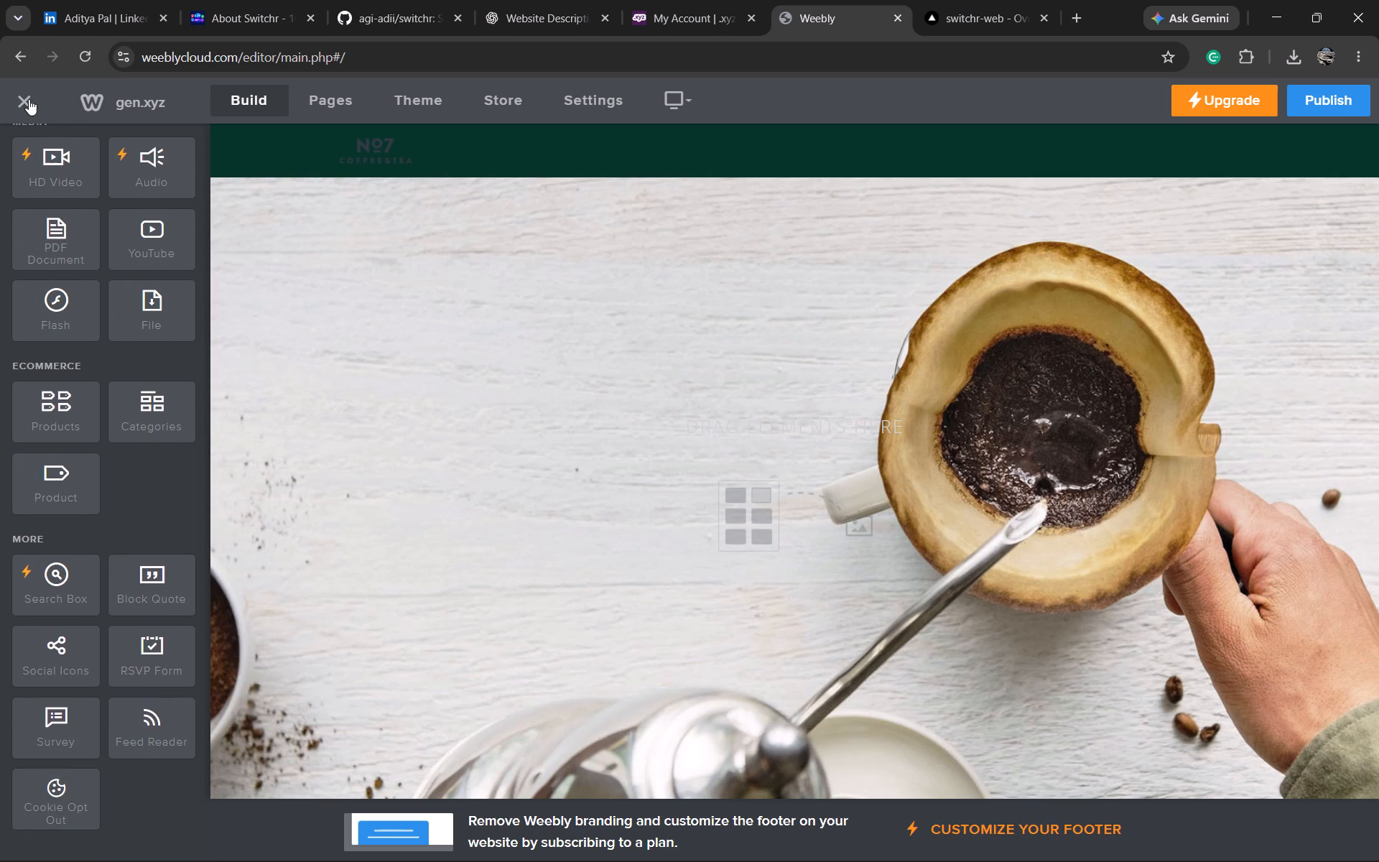
# Exit to the Untitled Site dashboard, reopen the site for editing, and look through the available page-building elements again.
pyautogui.click(22, 96)
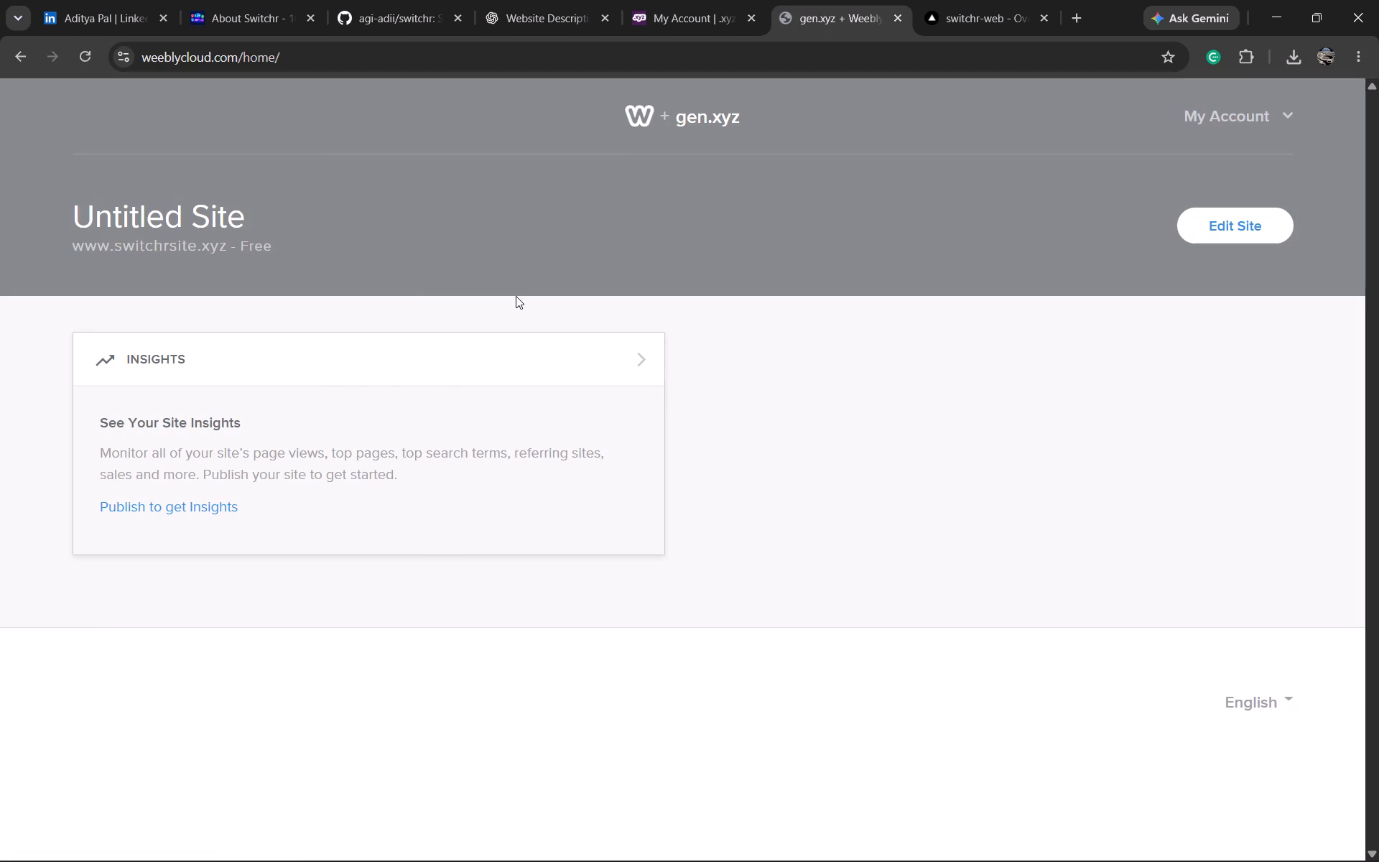
pyautogui.click(1202, 222)
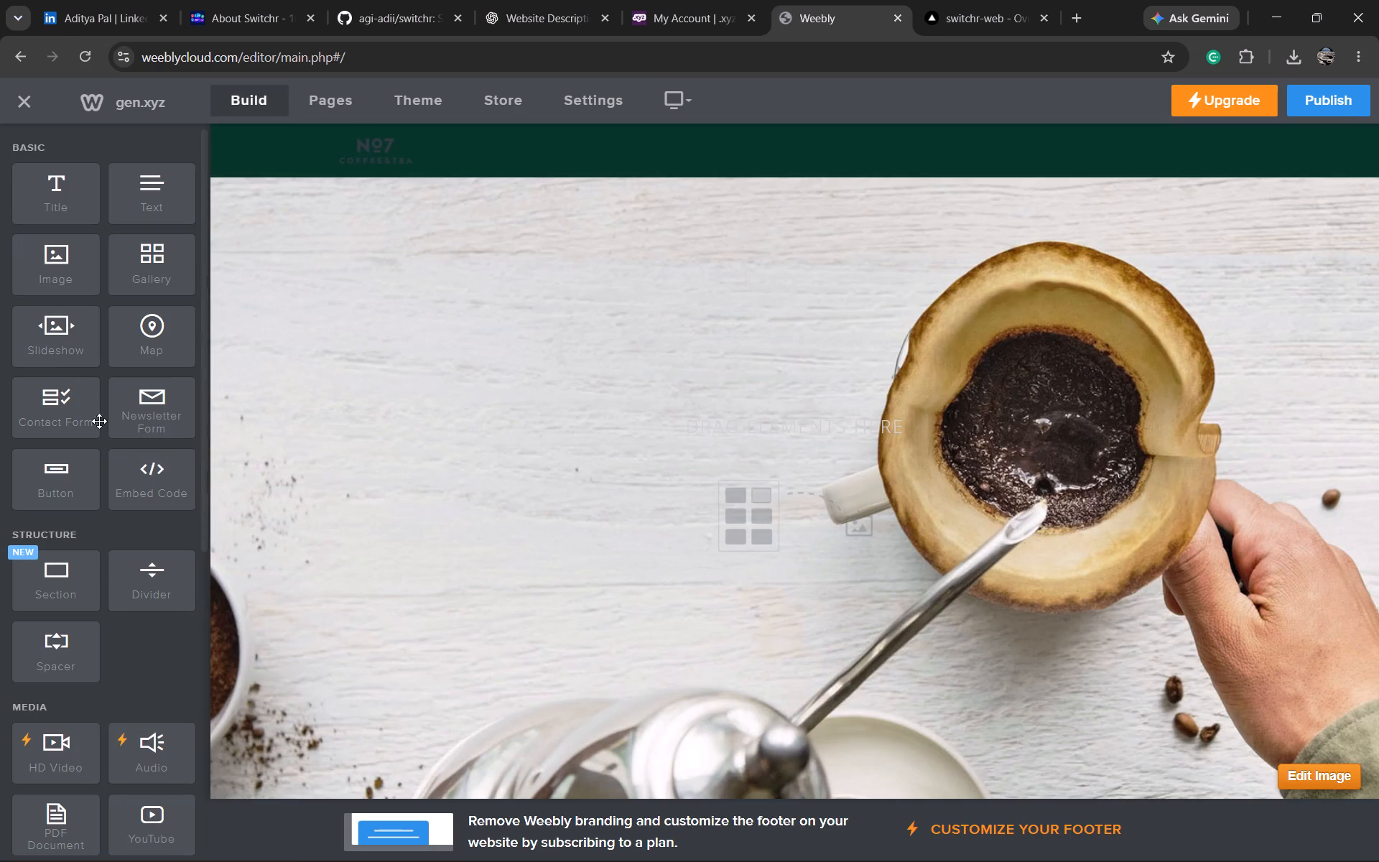
pyautogui.scroll(3, 609, 563)
pyautogui.scroll(-5, 610, 562)
pyautogui.scroll(-5, 1169, 542)
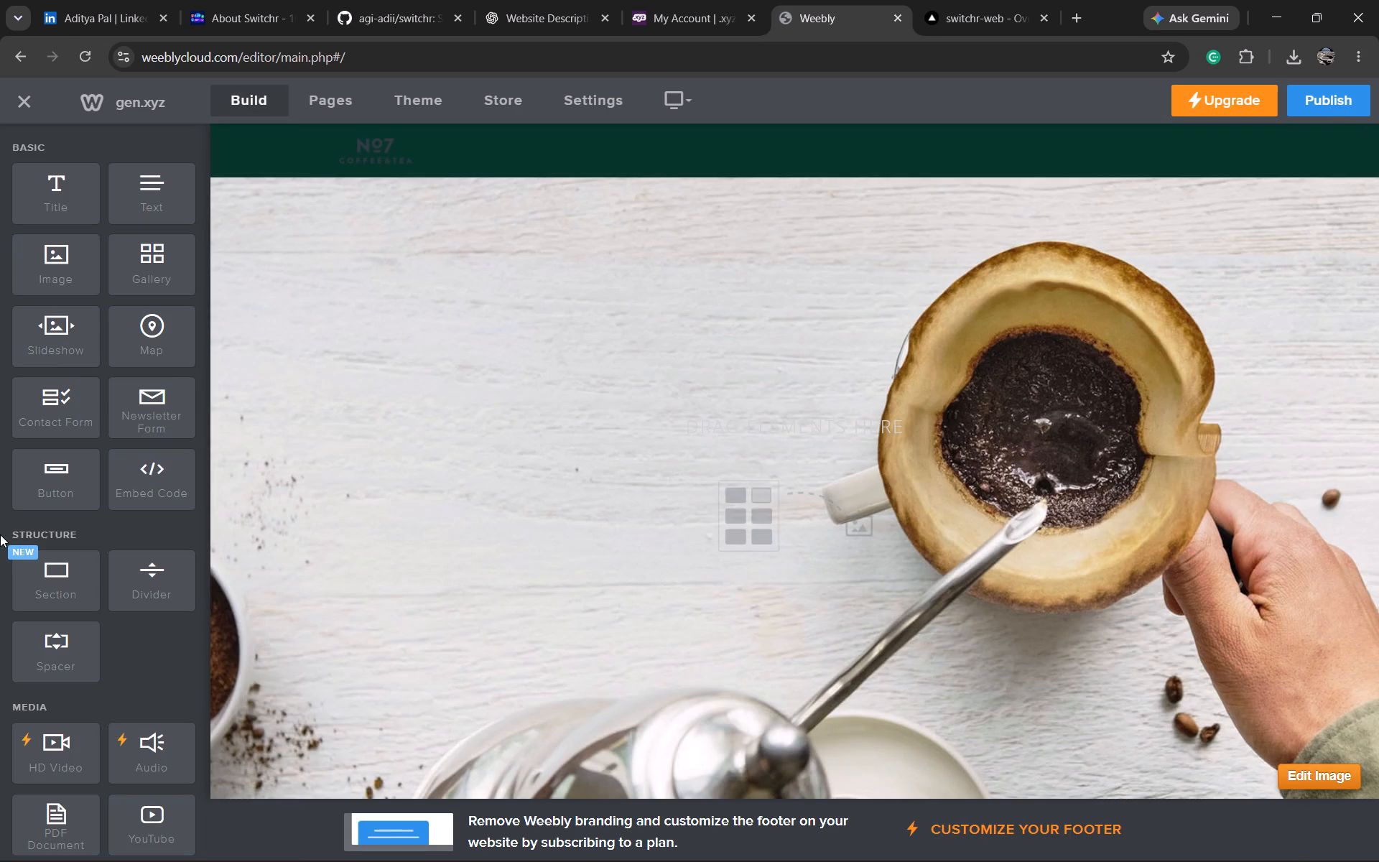
pyautogui.scroll(4, 22, 555)
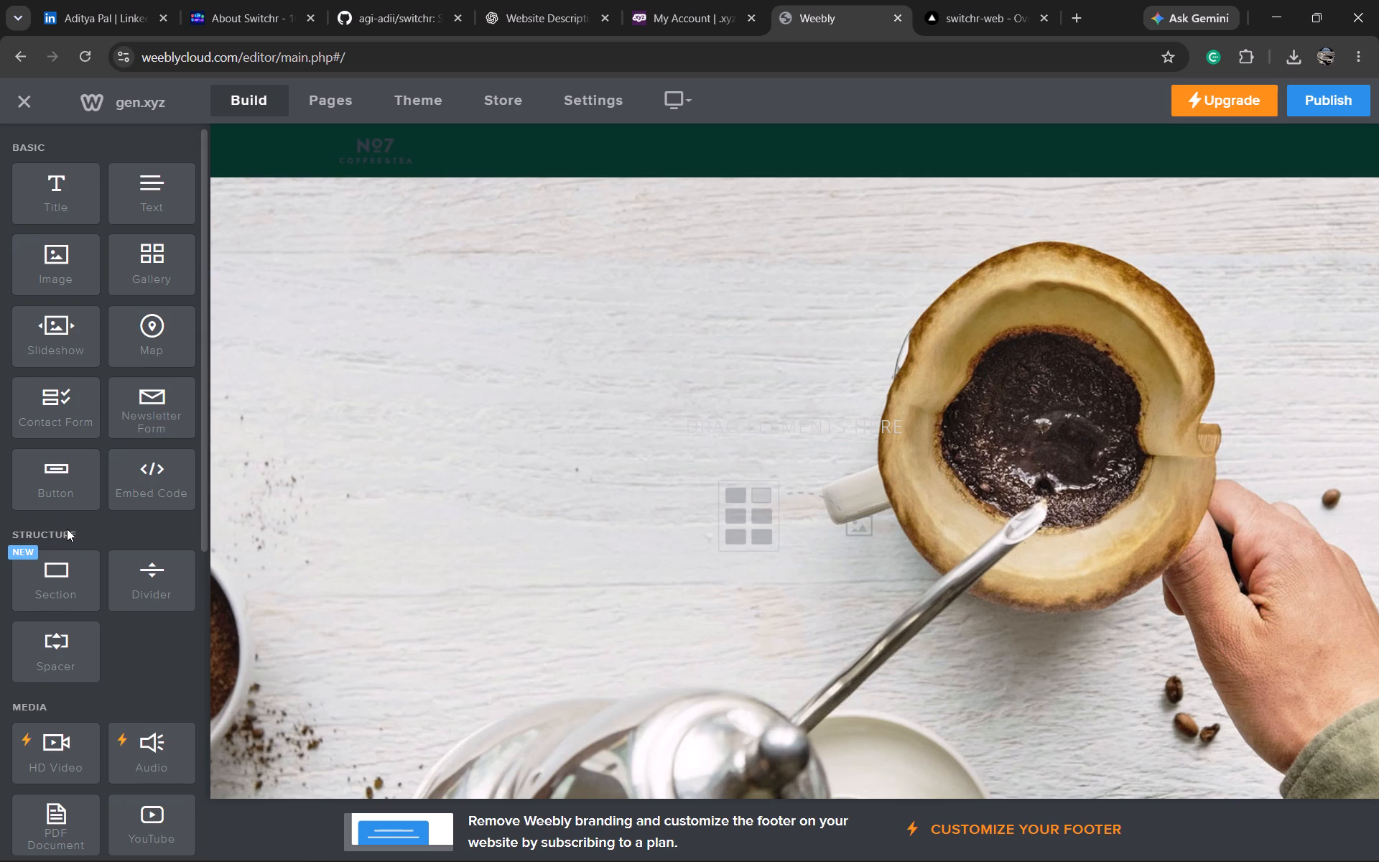
pyautogui.scroll(-4, 40, 611)
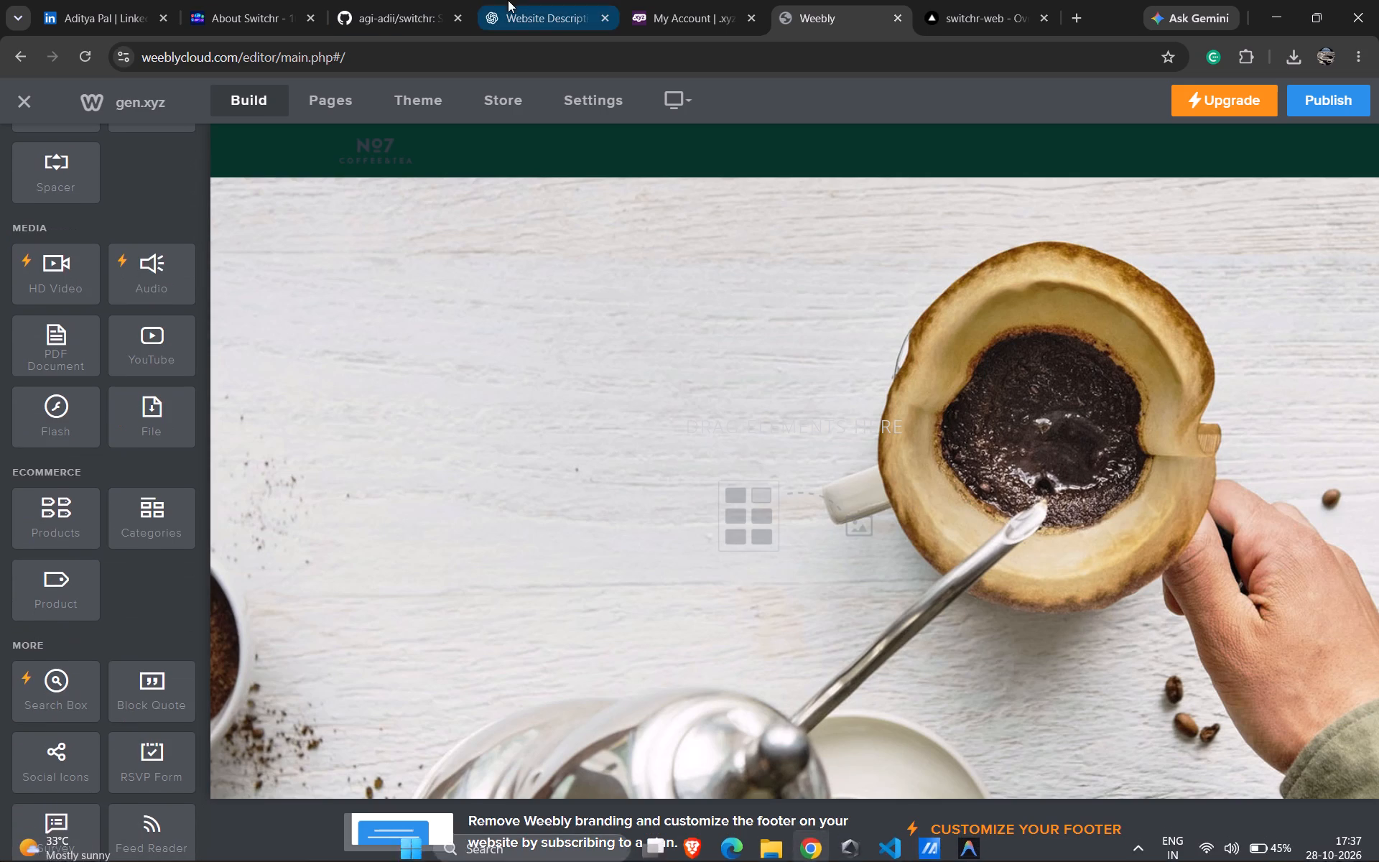
pyautogui.scroll(-3, 460, 303)
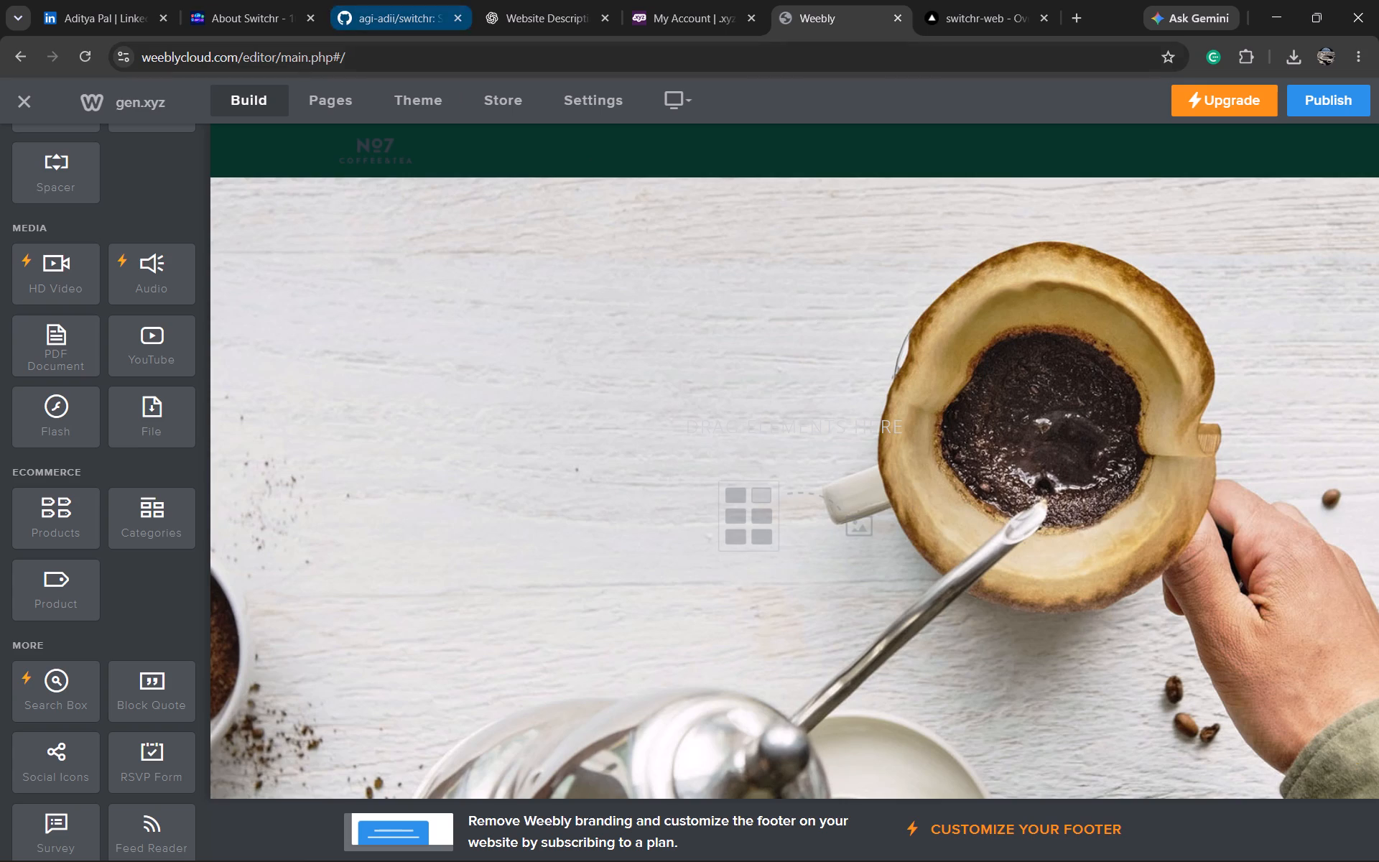
# Exit to the site dashboard, reopen the site for editing, and examine its General settings through to the Un-publish section.
pyautogui.click(24, 106)
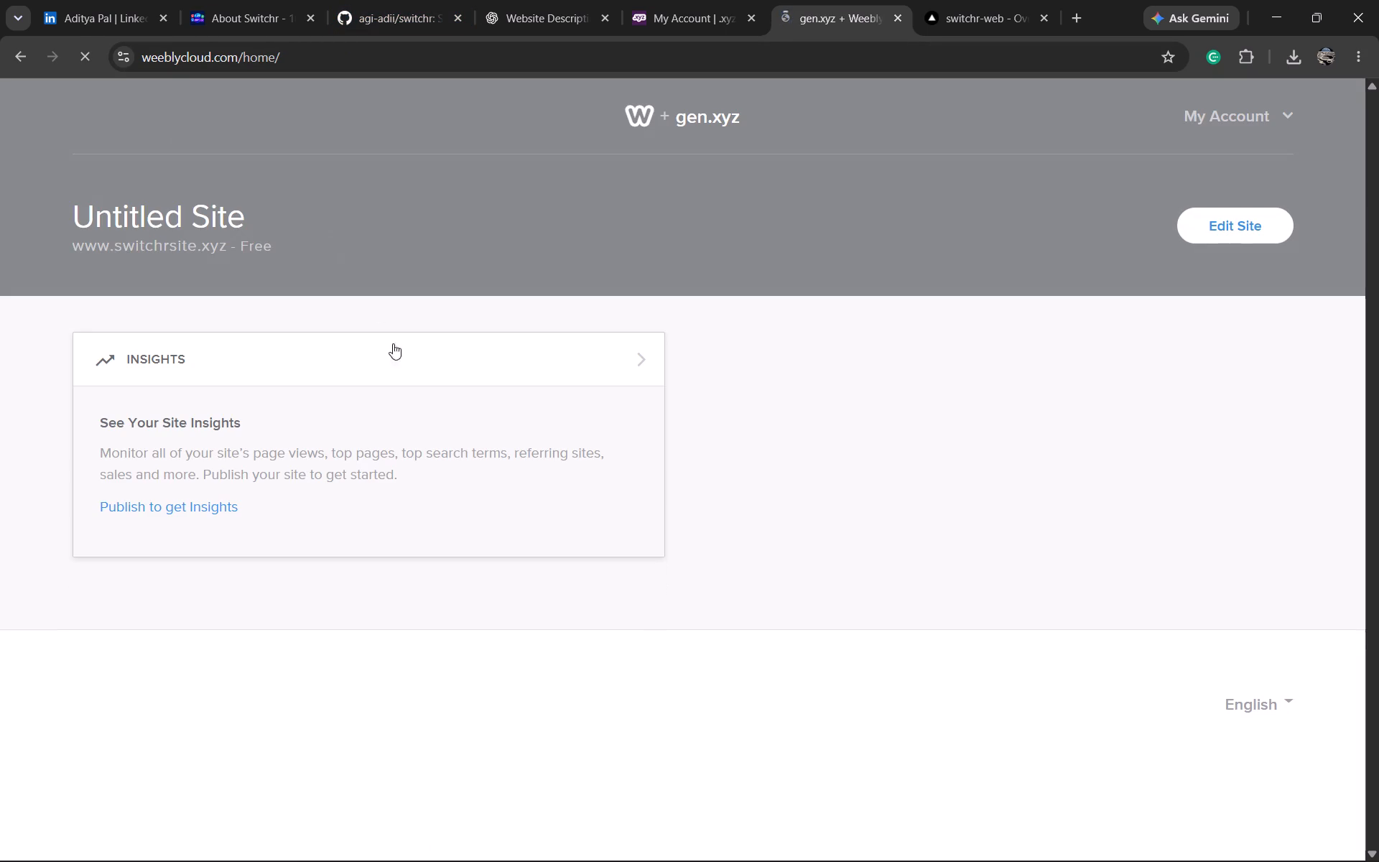
pyautogui.click(1239, 226)
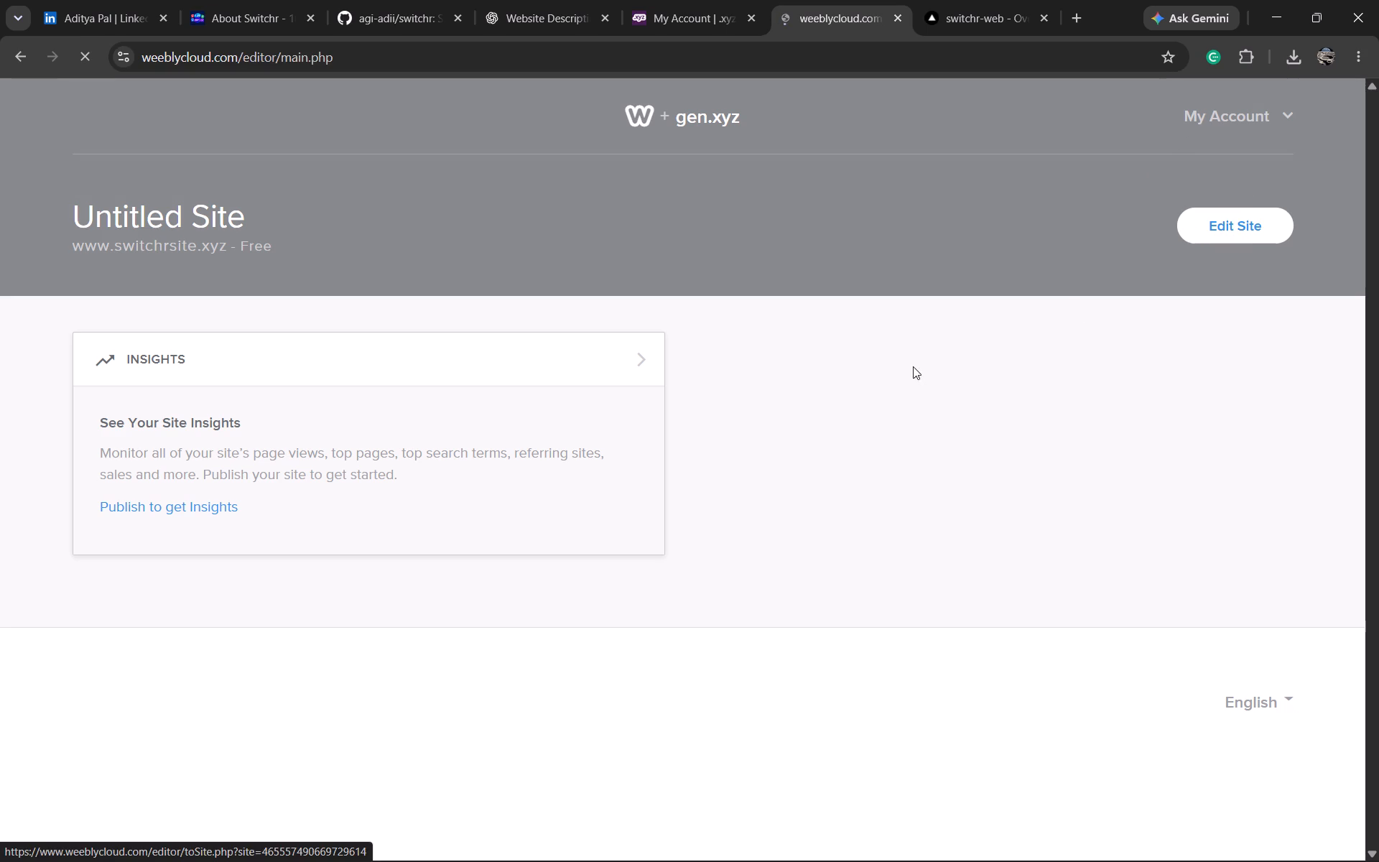
pyautogui.click(572, 98)
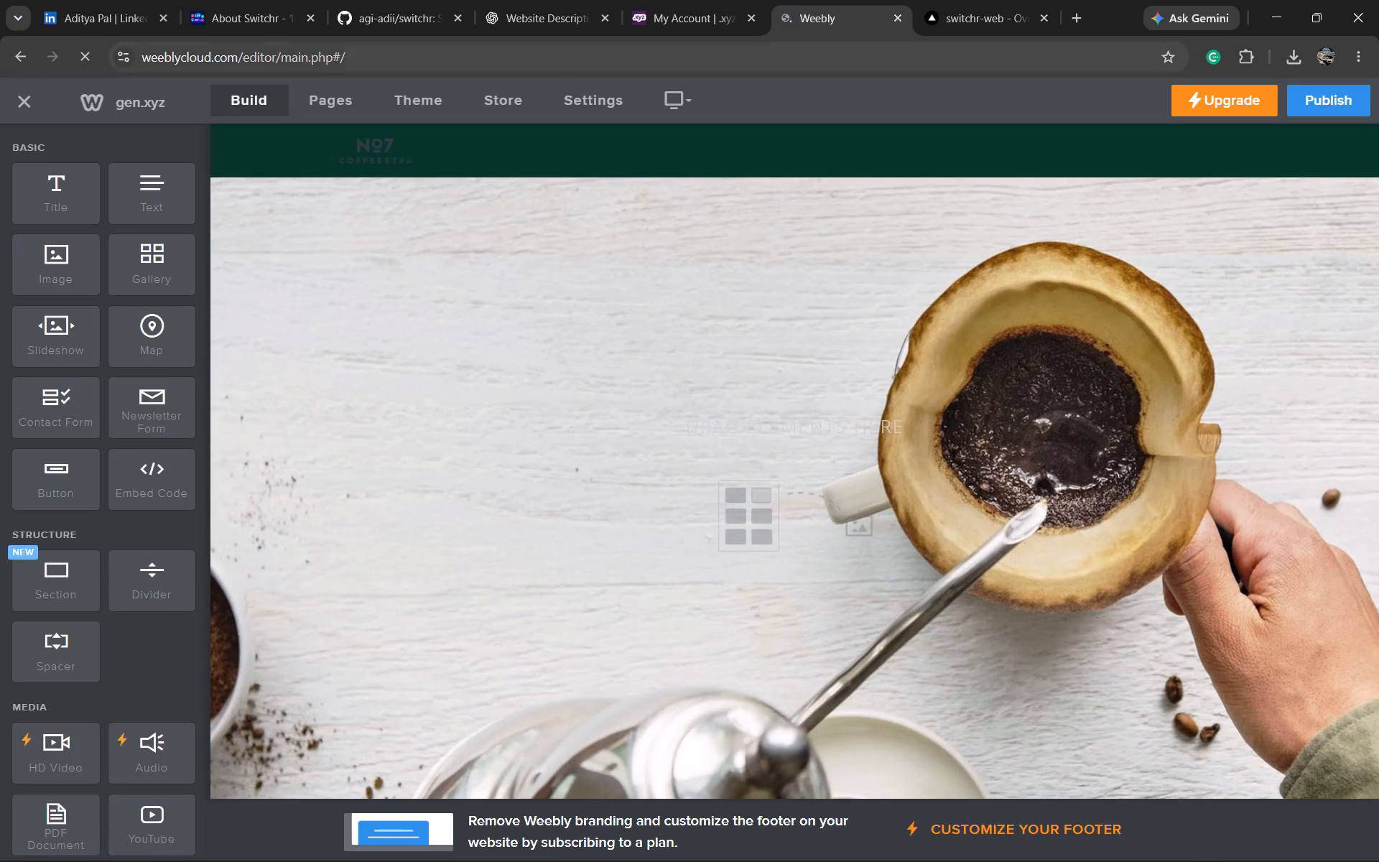
pyautogui.click(626, 103)
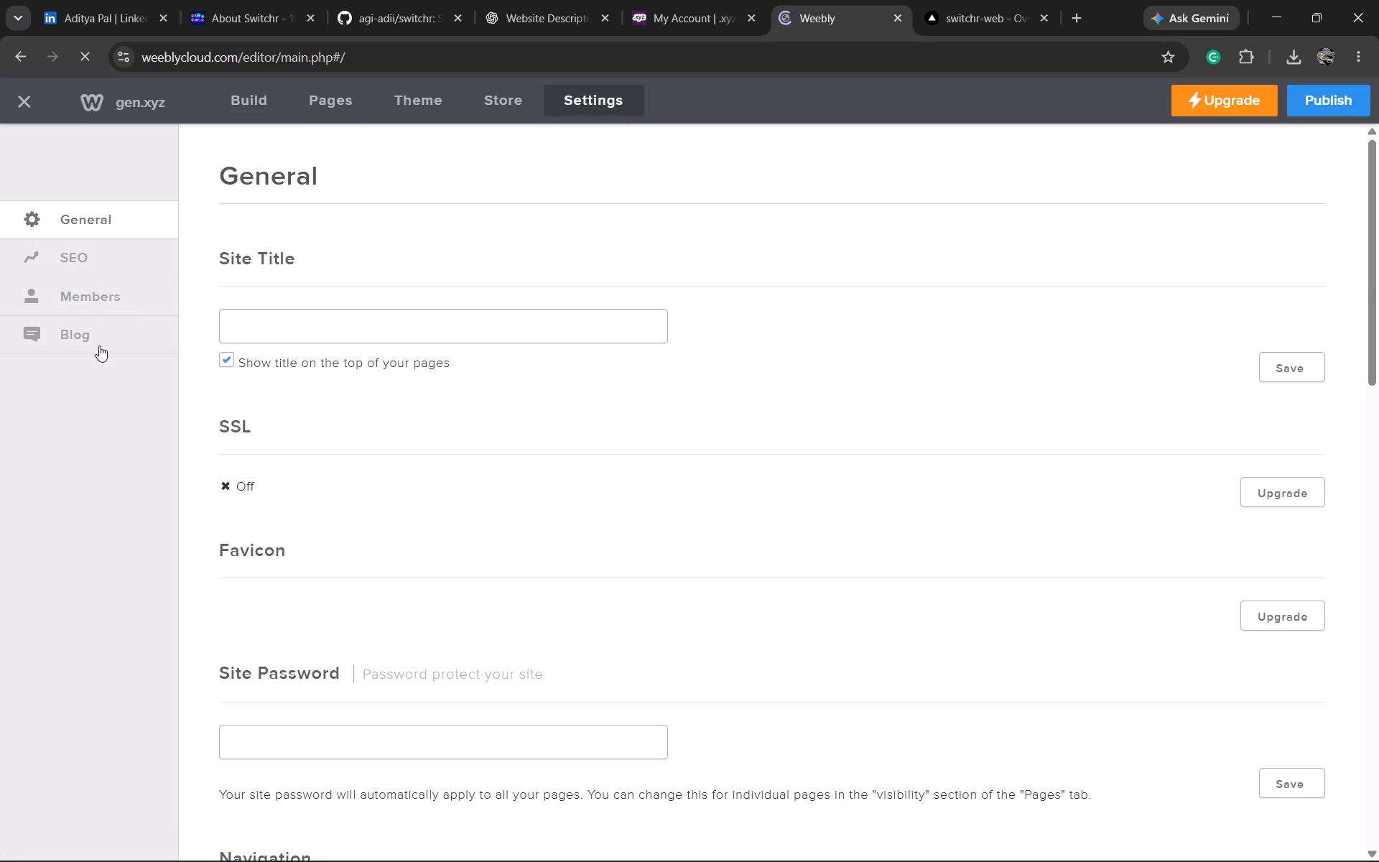
pyautogui.scroll(-4, 145, 358)
pyautogui.scroll(-14, 656, 580)
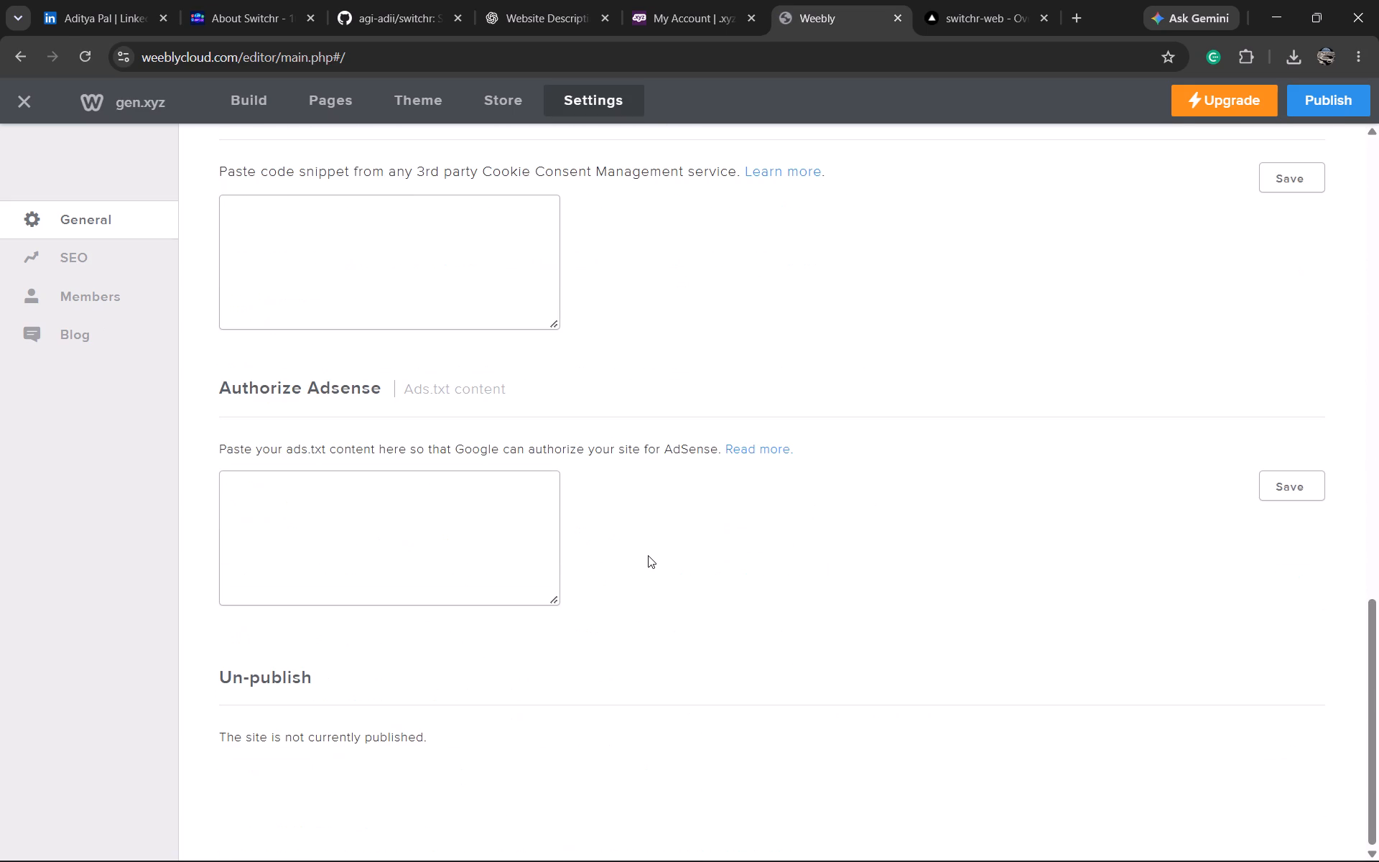
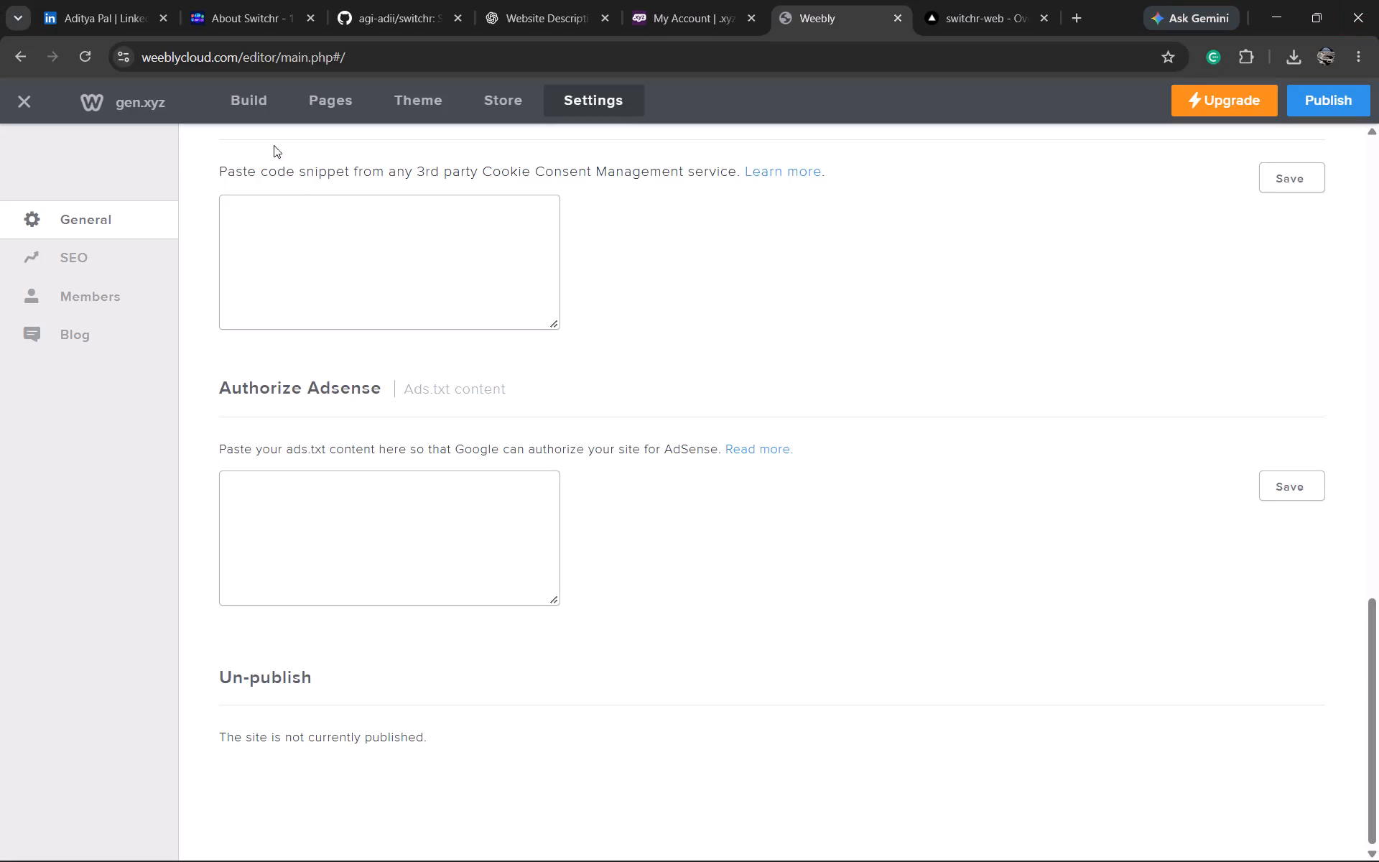
# Look over the site's page-building elements and page list, and close the Weebly editor to return to the gen.xyz account.
pyautogui.click(263, 103)
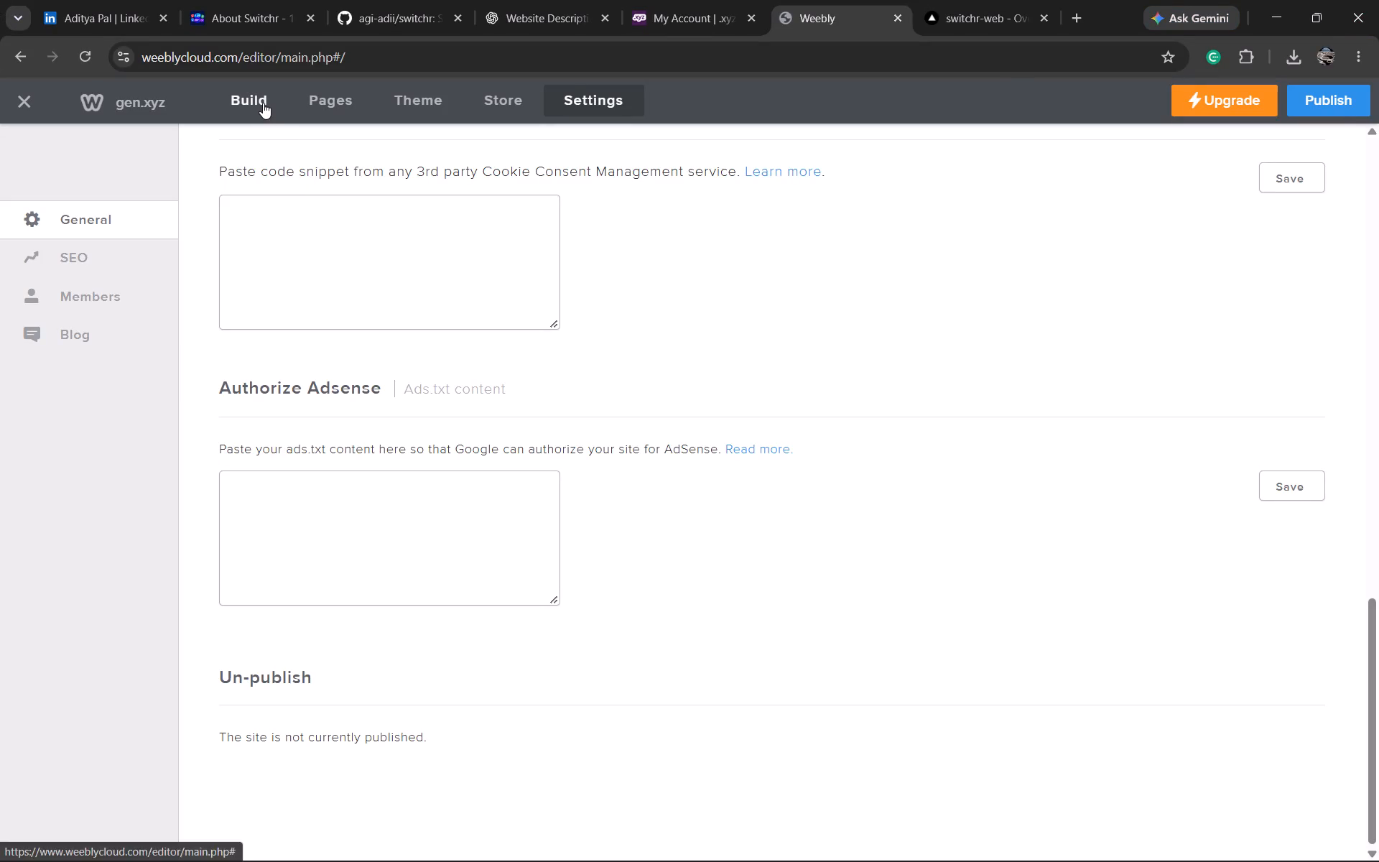
pyautogui.click(170, 193)
pyautogui.doubleClick(170, 193)
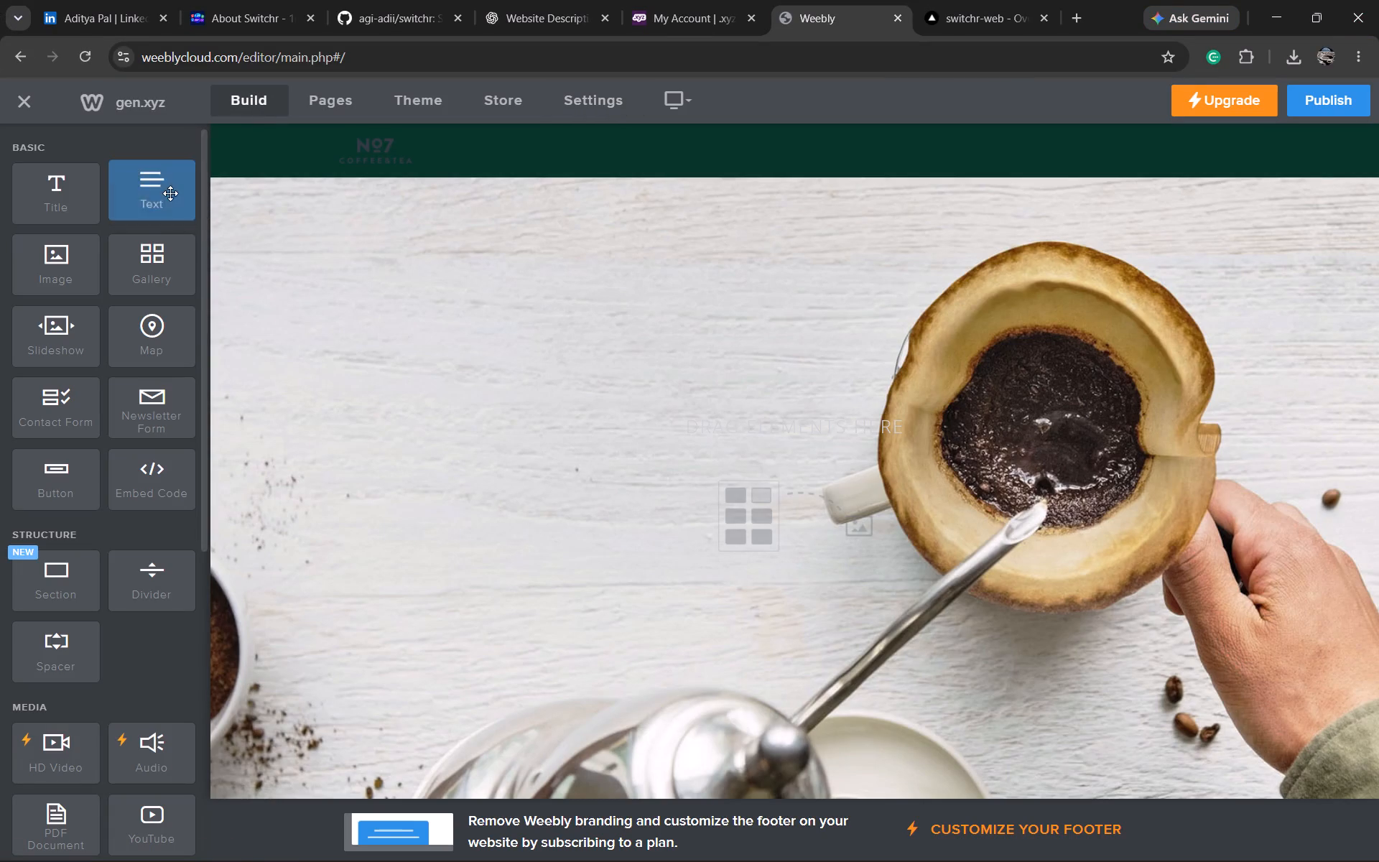
pyautogui.scroll(-3, 729, 431)
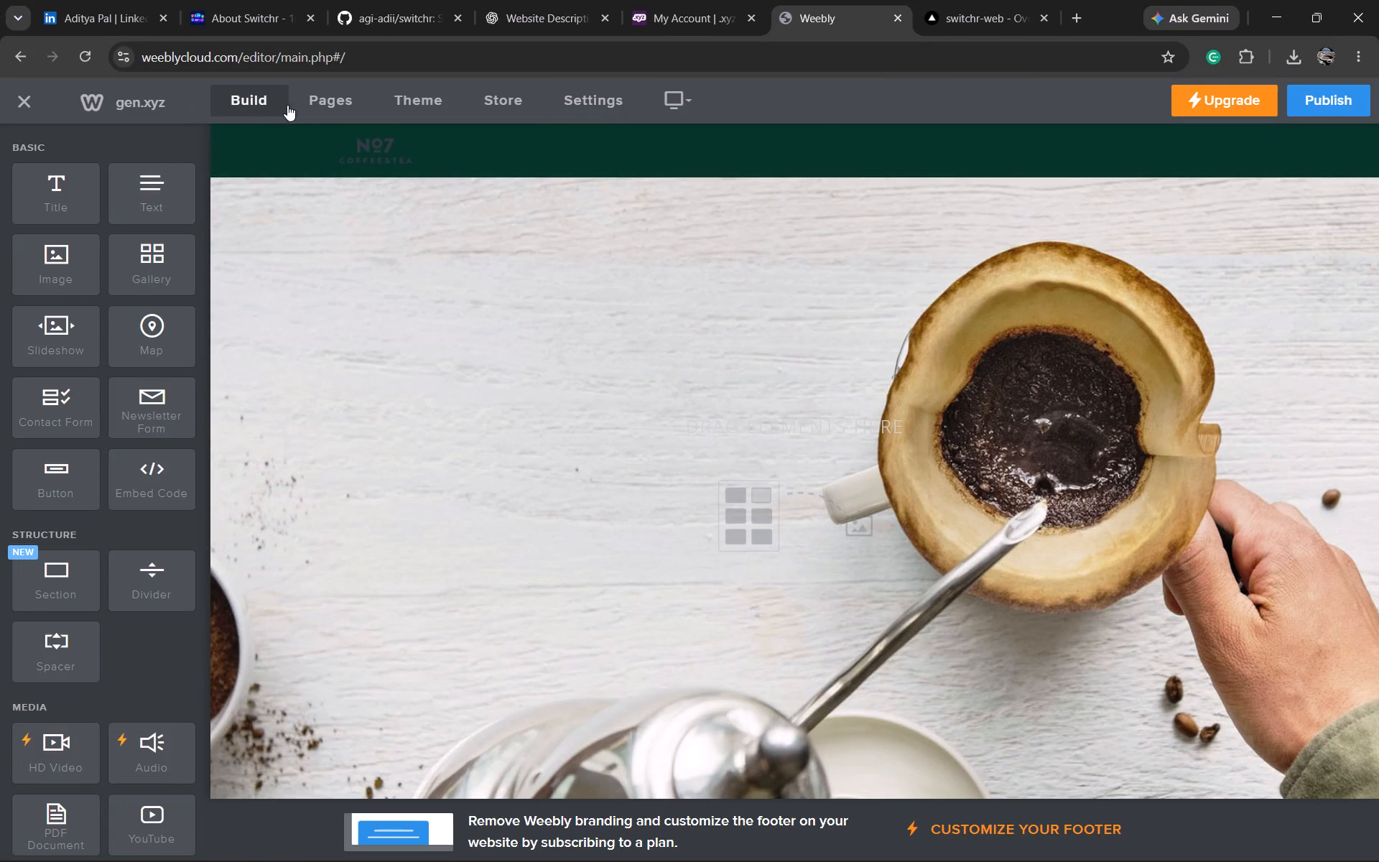
pyautogui.click(306, 103)
pyautogui.click(105, 105)
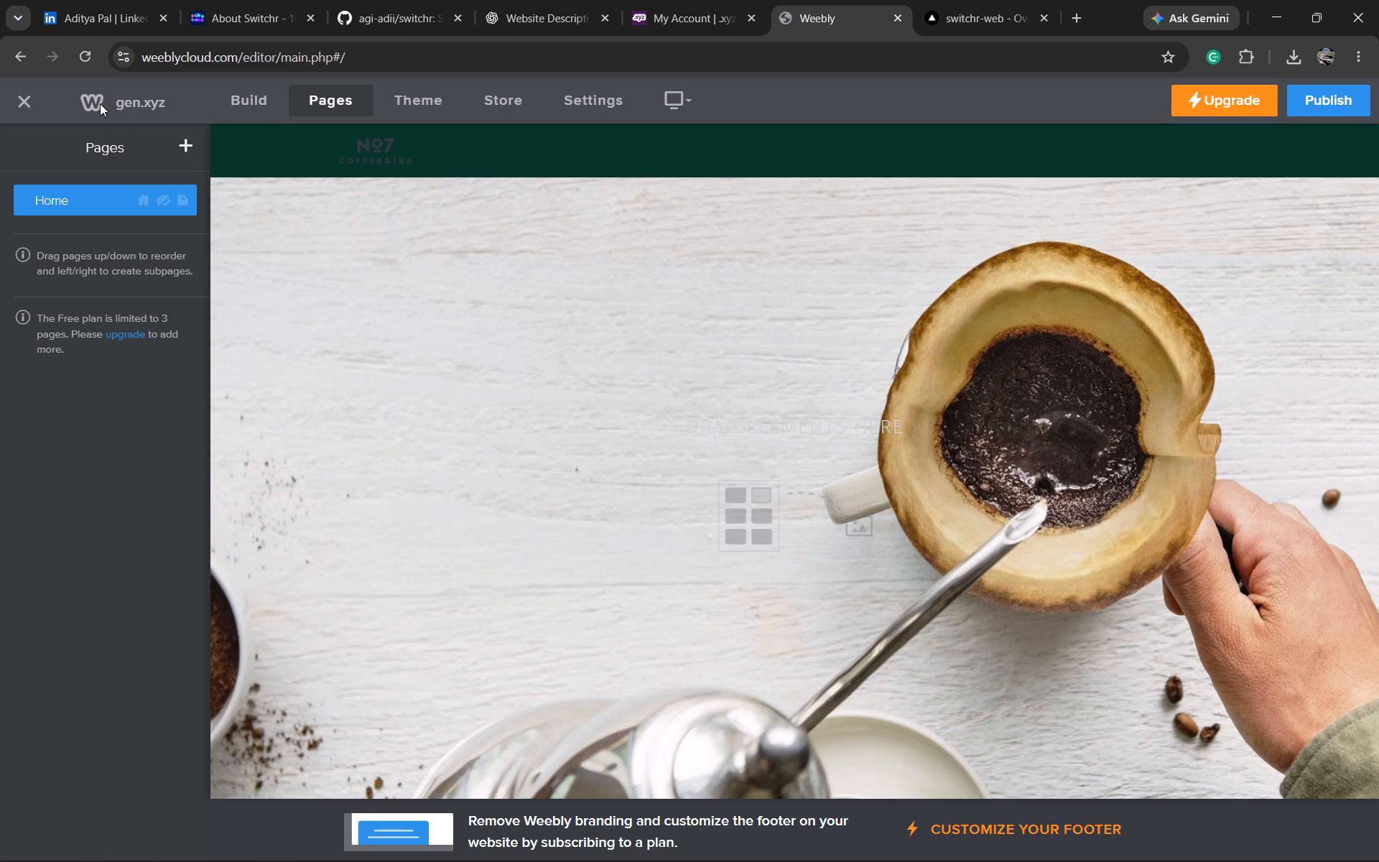
pyautogui.doubleClick(98, 102)
pyautogui.click(22, 102)
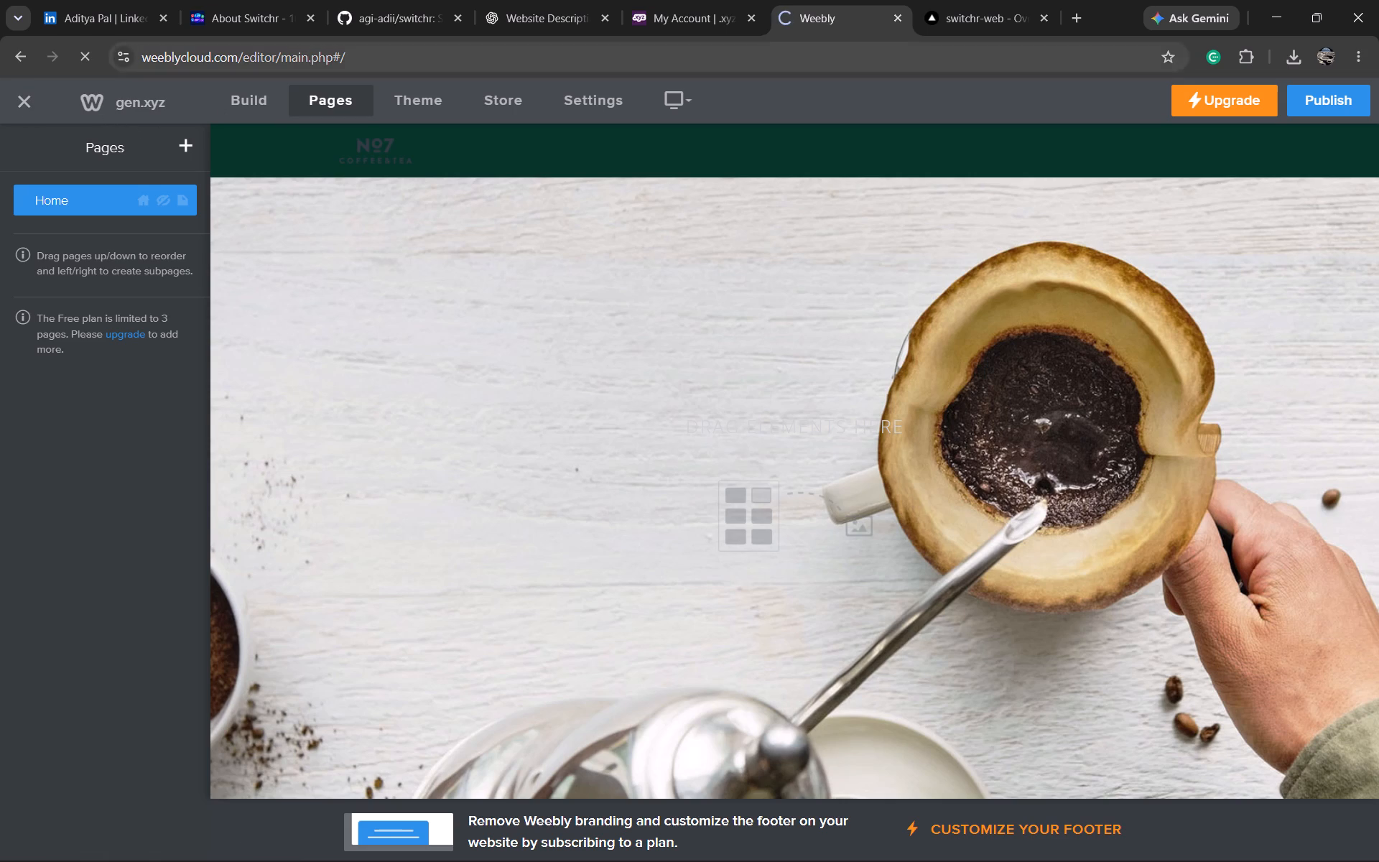
pyautogui.click(893, 17)
pyautogui.click(683, 0)
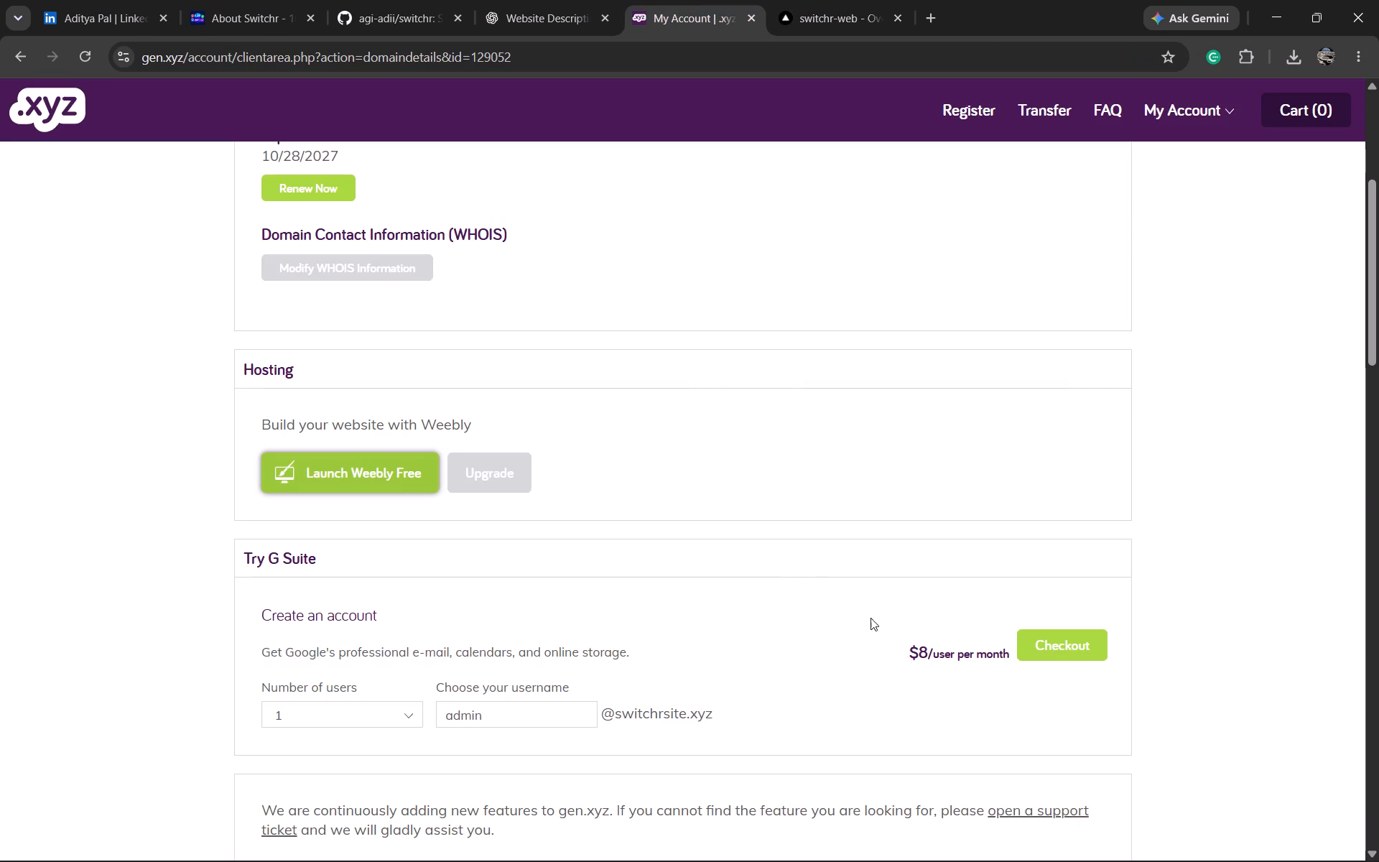
# Examine the hosting, G Suite, auto-renew, nameserver and registration sections for switchrsite.xyz.
pyautogui.scroll(-3, 941, 555)
pyautogui.scroll(-2, 684, 481)
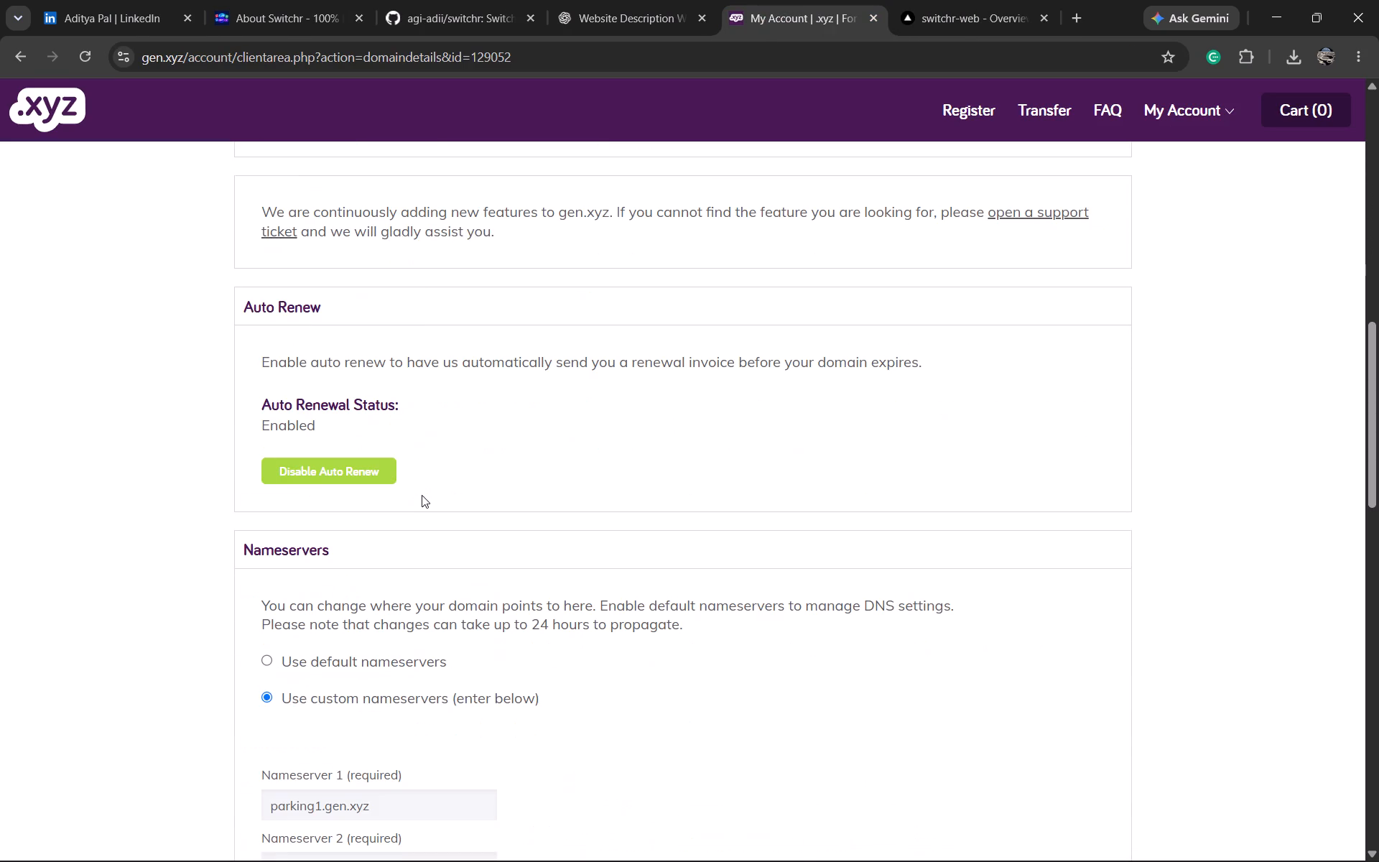
pyautogui.scroll(-4, 422, 495)
pyautogui.scroll(6, 426, 493)
pyautogui.scroll(4, 336, 335)
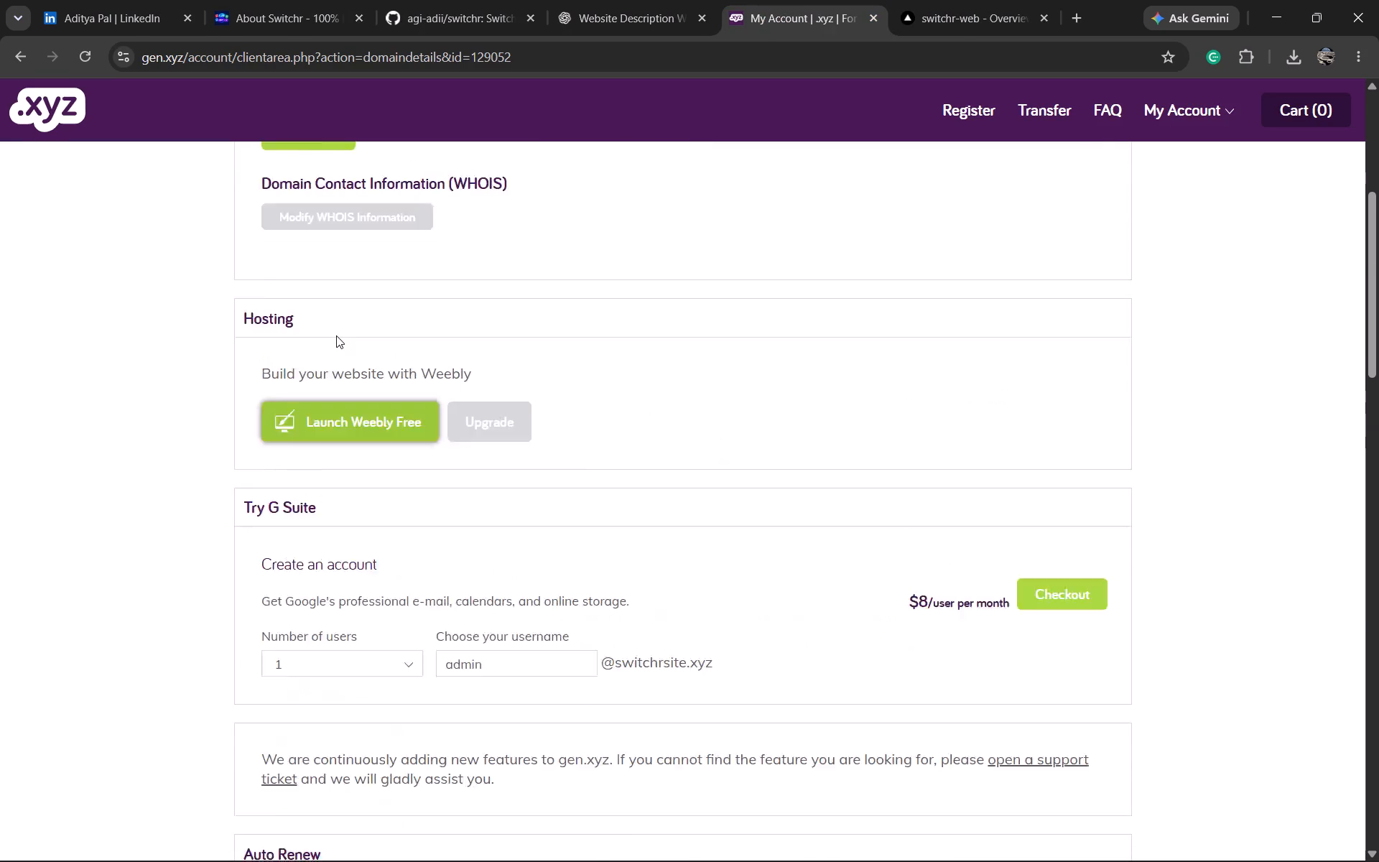
pyautogui.scroll(7, 336, 335)
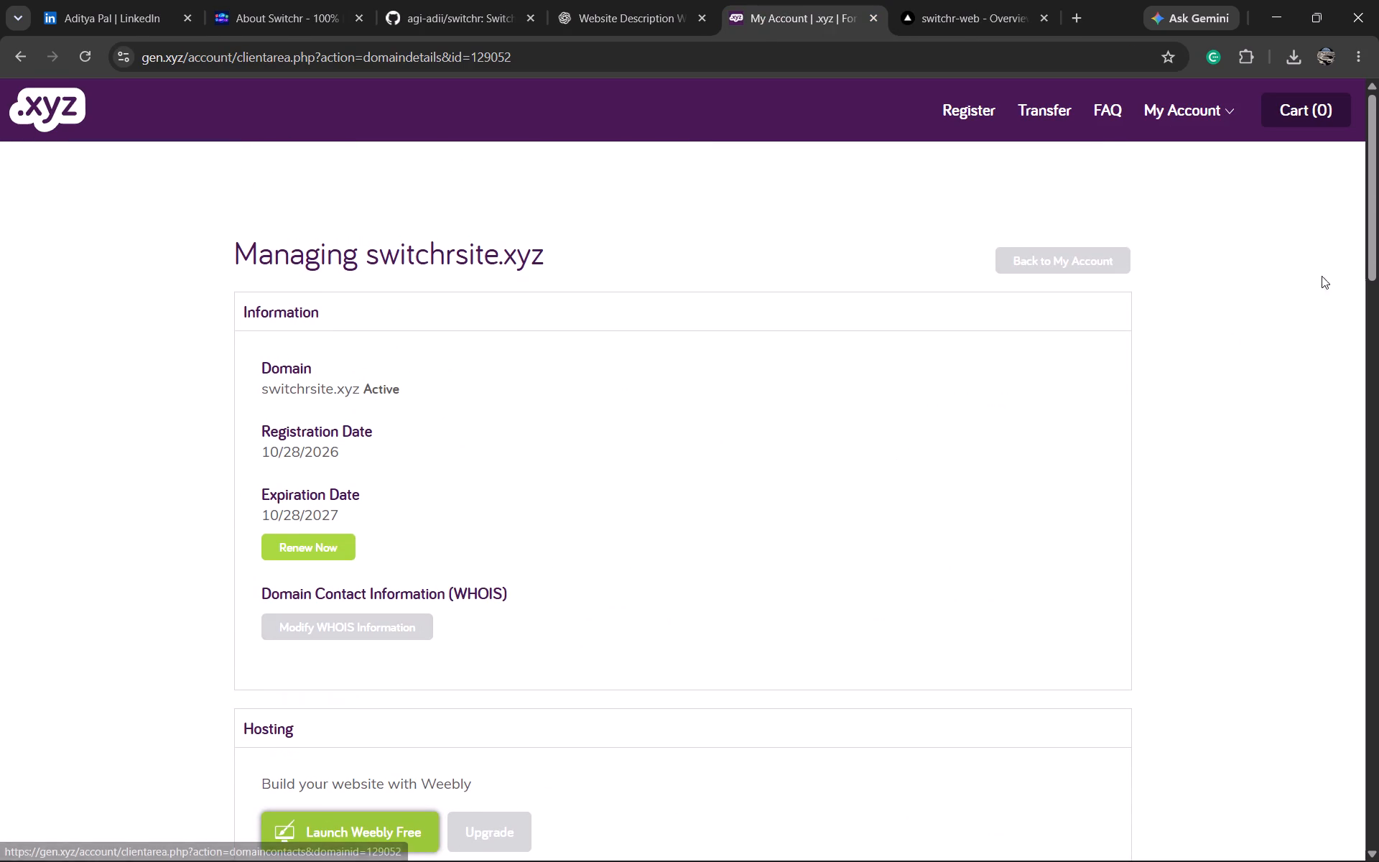
# View the details of the Weebly Plans - Free product in the gen.xyz account and open its site for editing.
pyautogui.click(1072, 260)
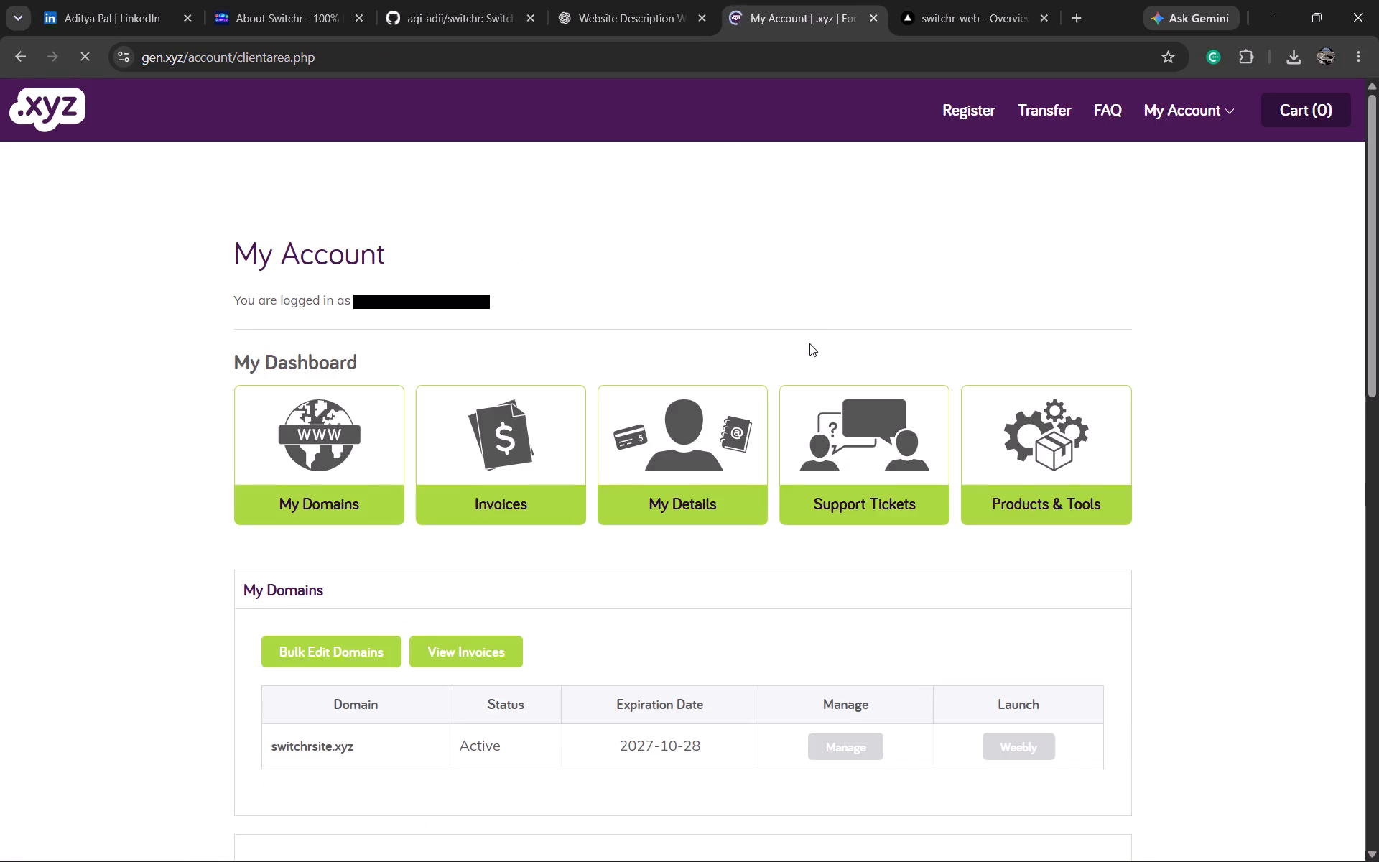
pyautogui.scroll(-2, 574, 390)
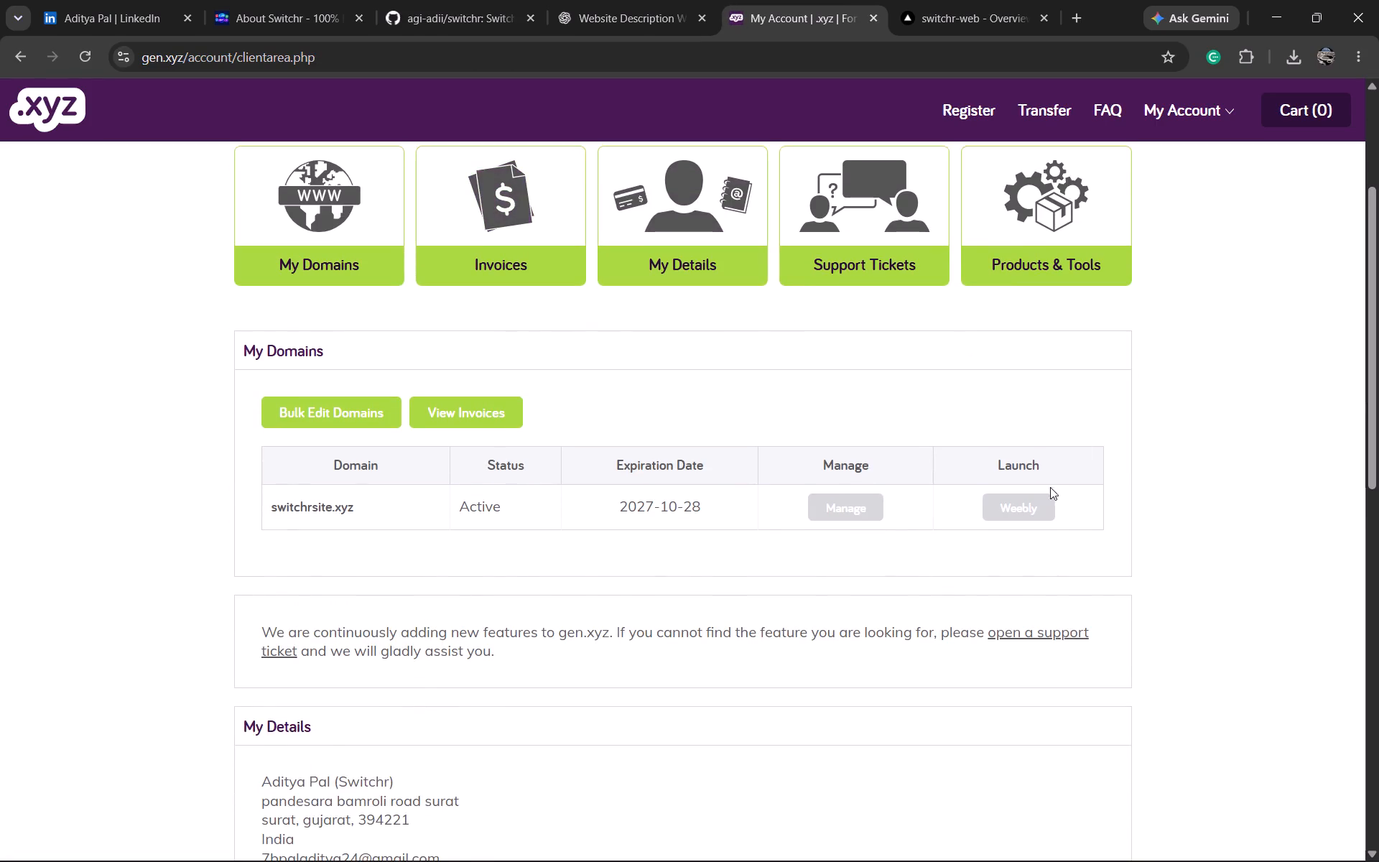
pyautogui.click(1038, 231)
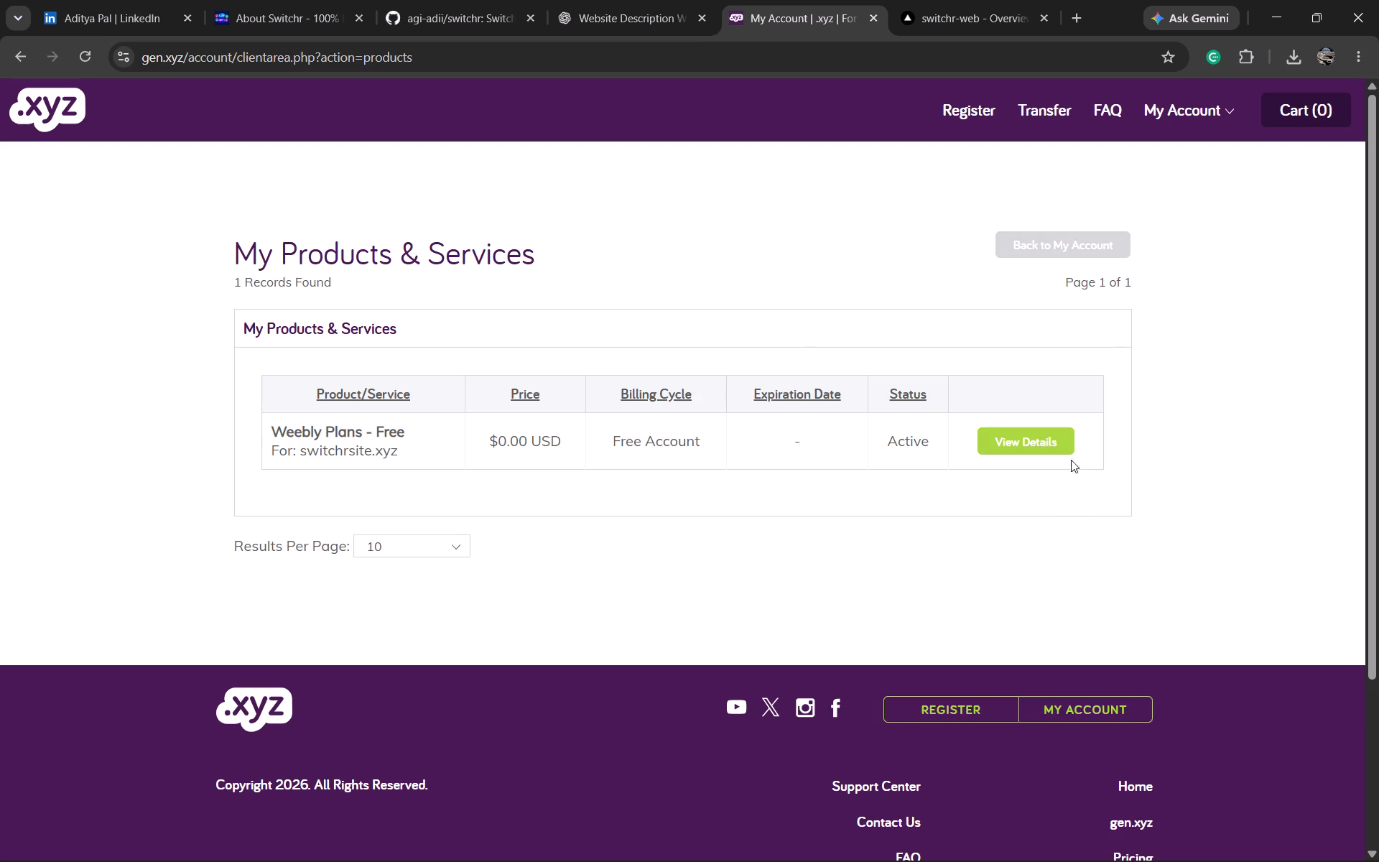
pyautogui.click(1057, 445)
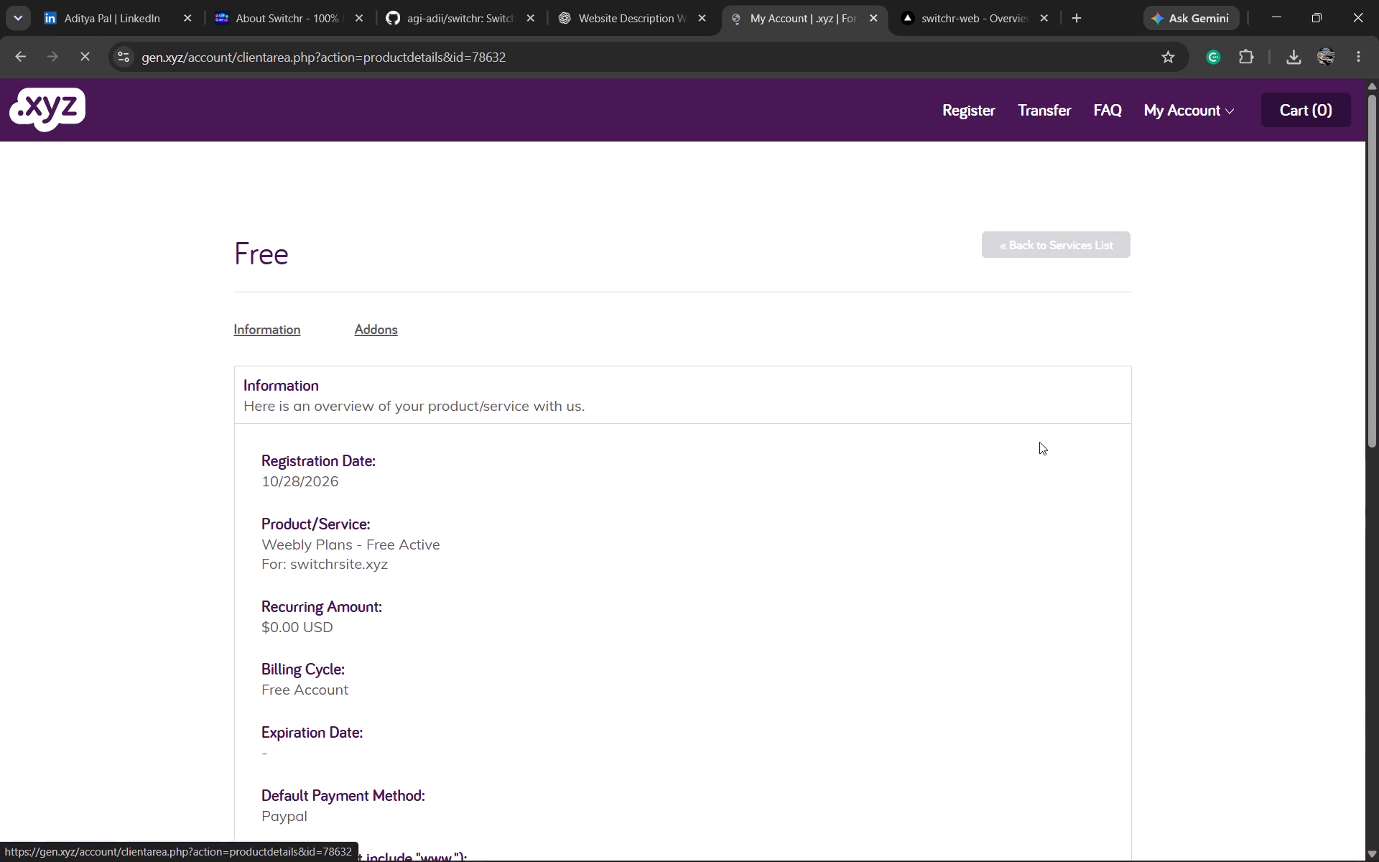
pyautogui.scroll(-3, 986, 442)
pyautogui.scroll(-1, 441, 506)
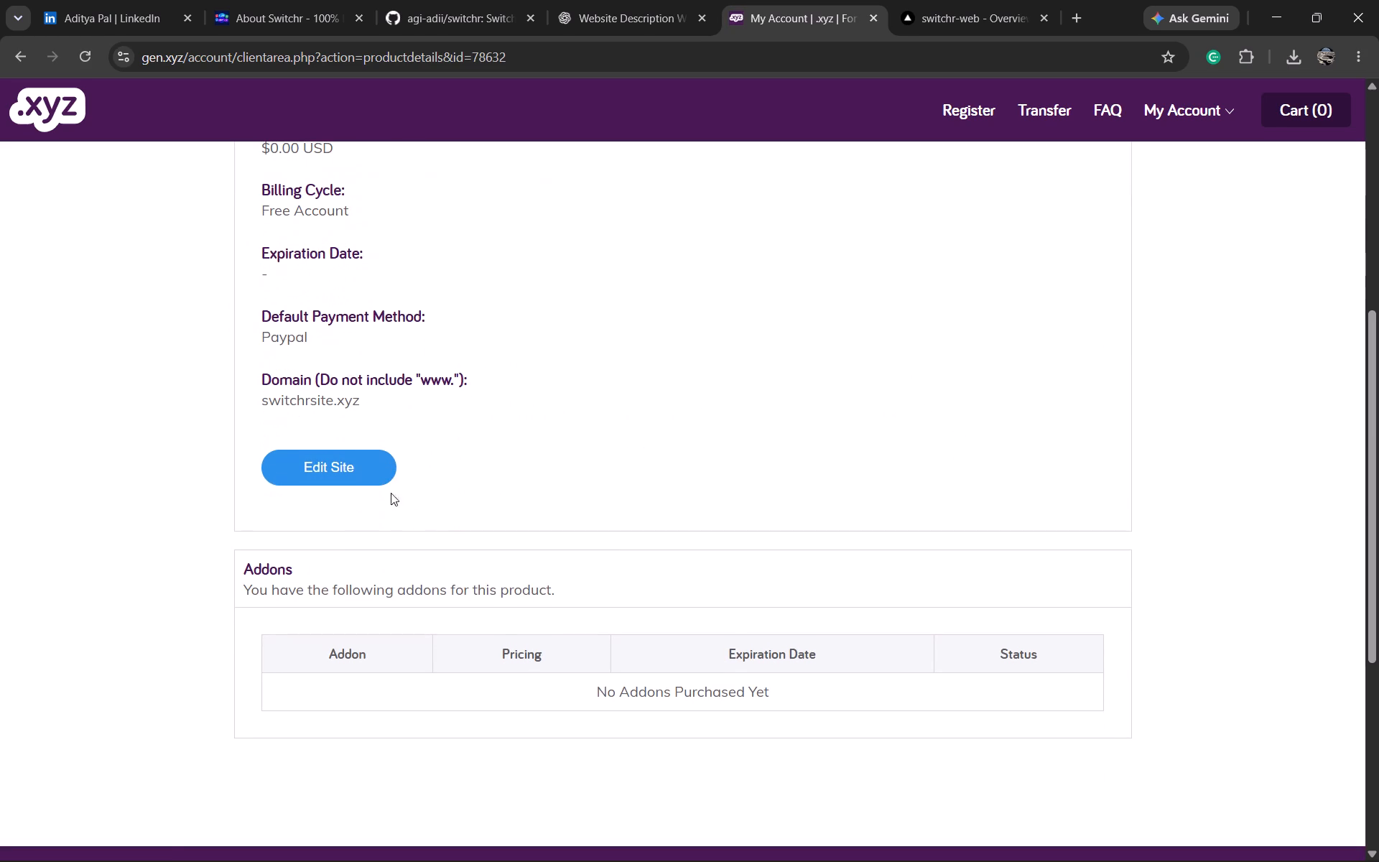
pyautogui.click(356, 480)
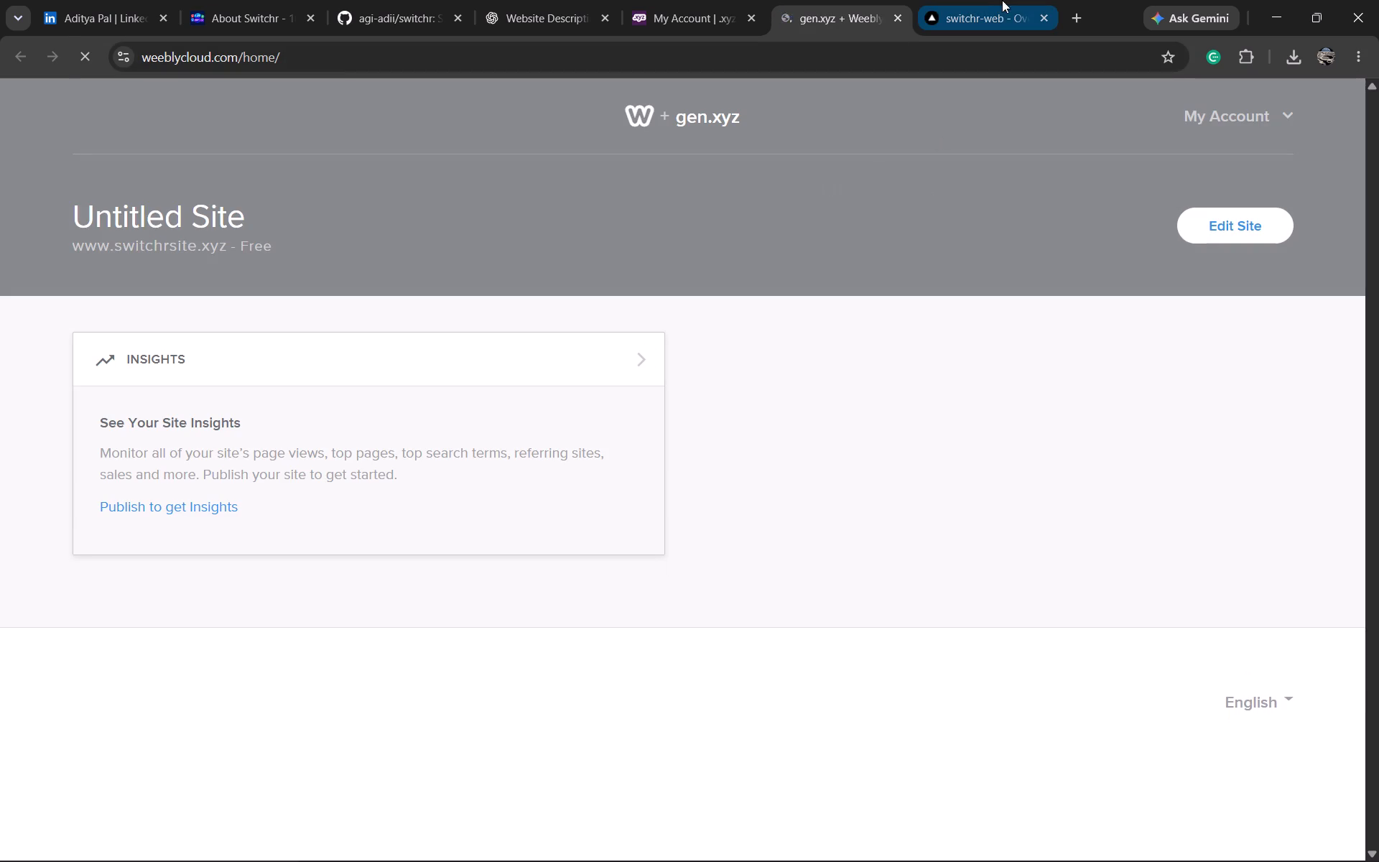
pyautogui.click(1261, 215)
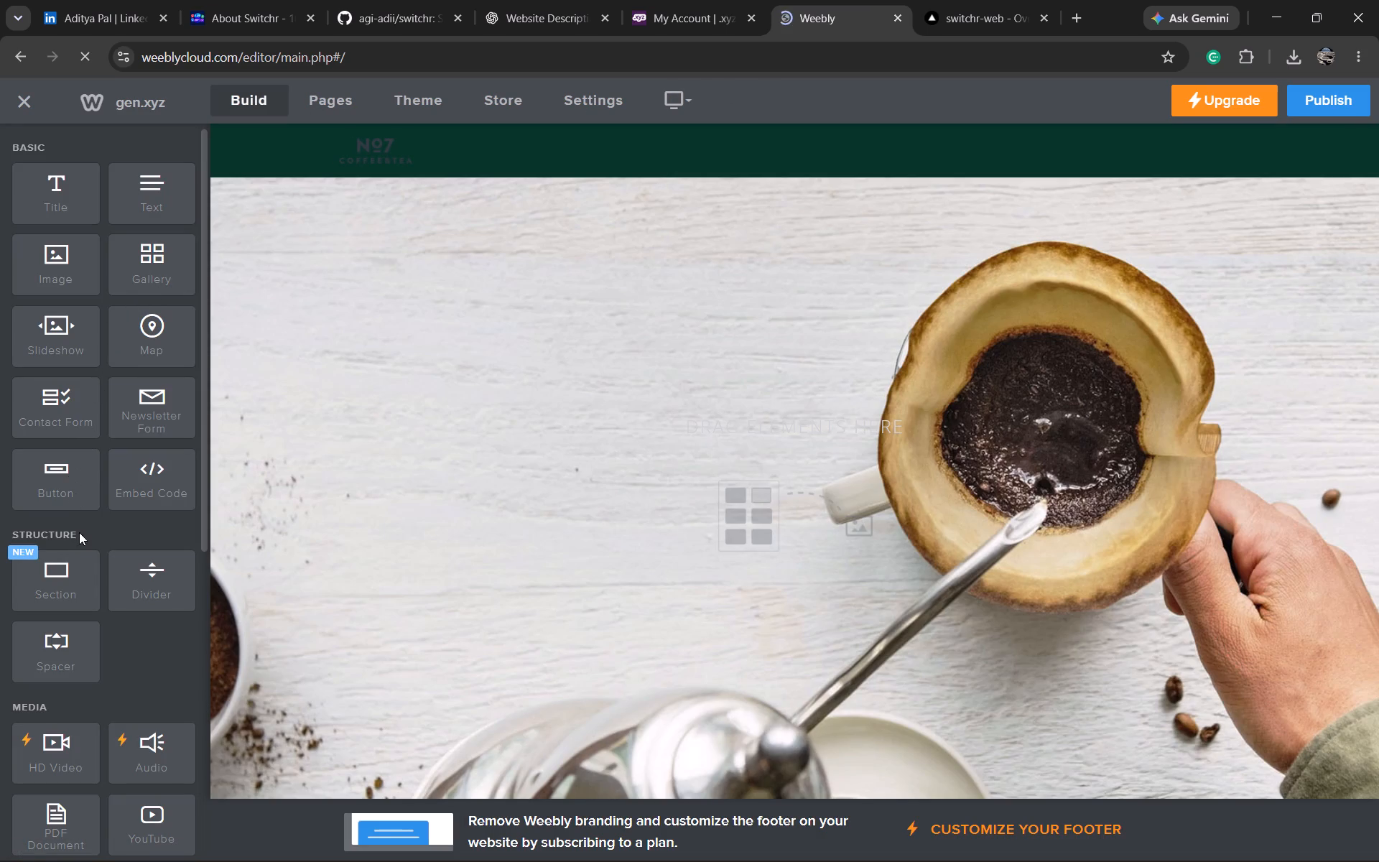
# Examine the structure, media, ecommerce and other elements available for building the site's pages.
pyautogui.click(78, 574)
pyautogui.scroll(-3, 113, 447)
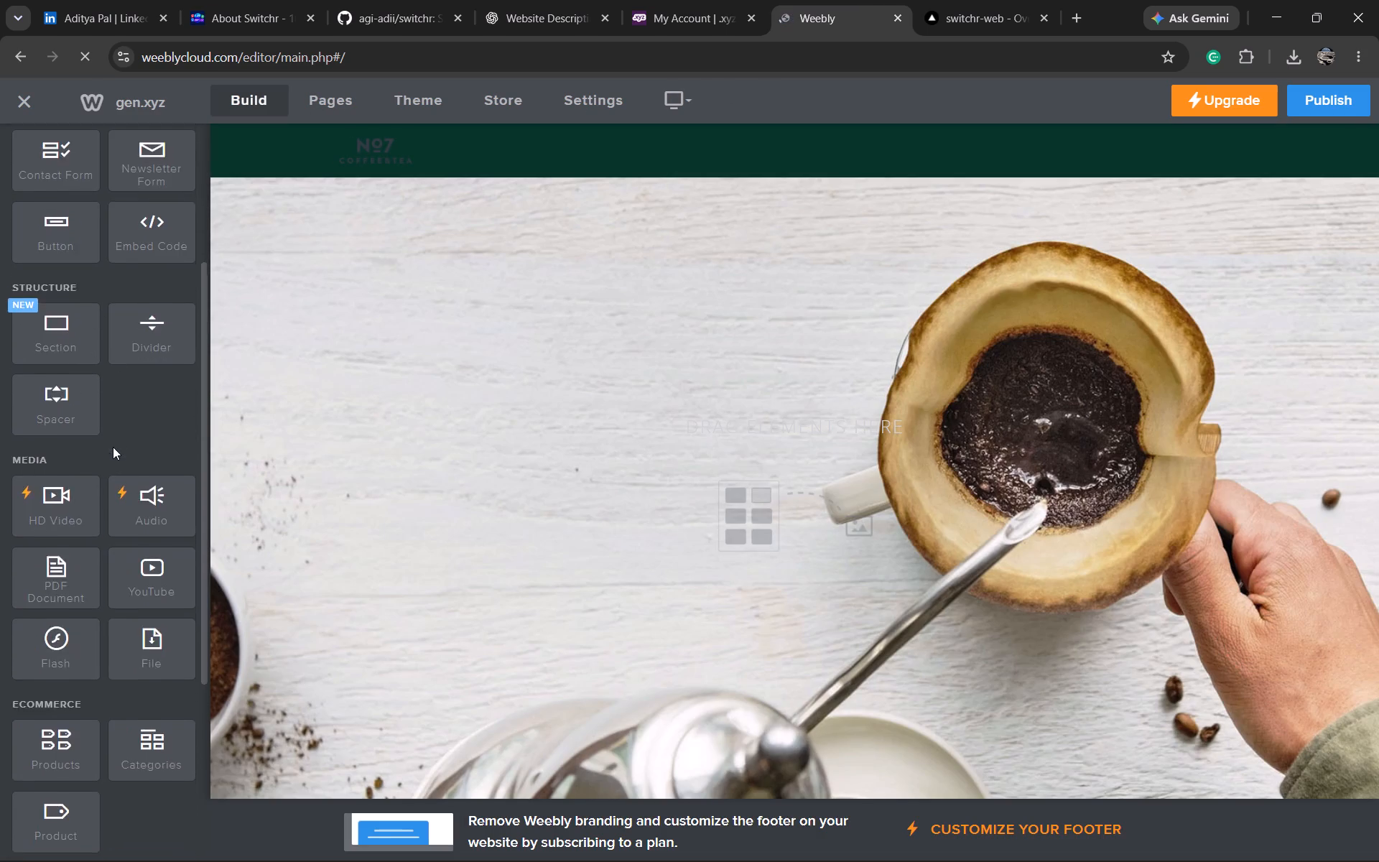
pyautogui.scroll(-1, 113, 447)
pyautogui.click(175, 436)
pyautogui.click(151, 405)
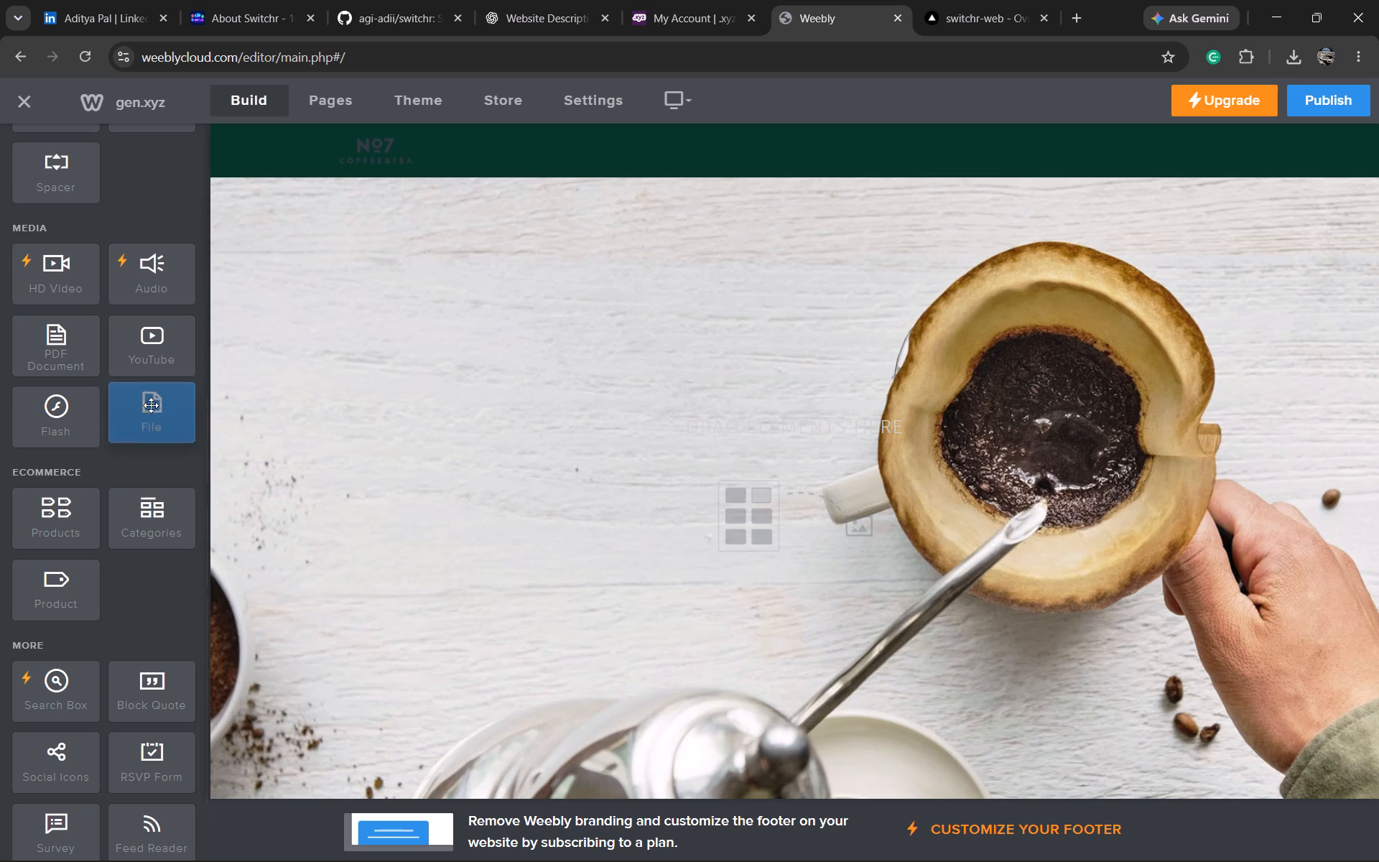
pyautogui.tripleClick(151, 405)
pyautogui.click(151, 405)
pyautogui.scroll(-2, 145, 409)
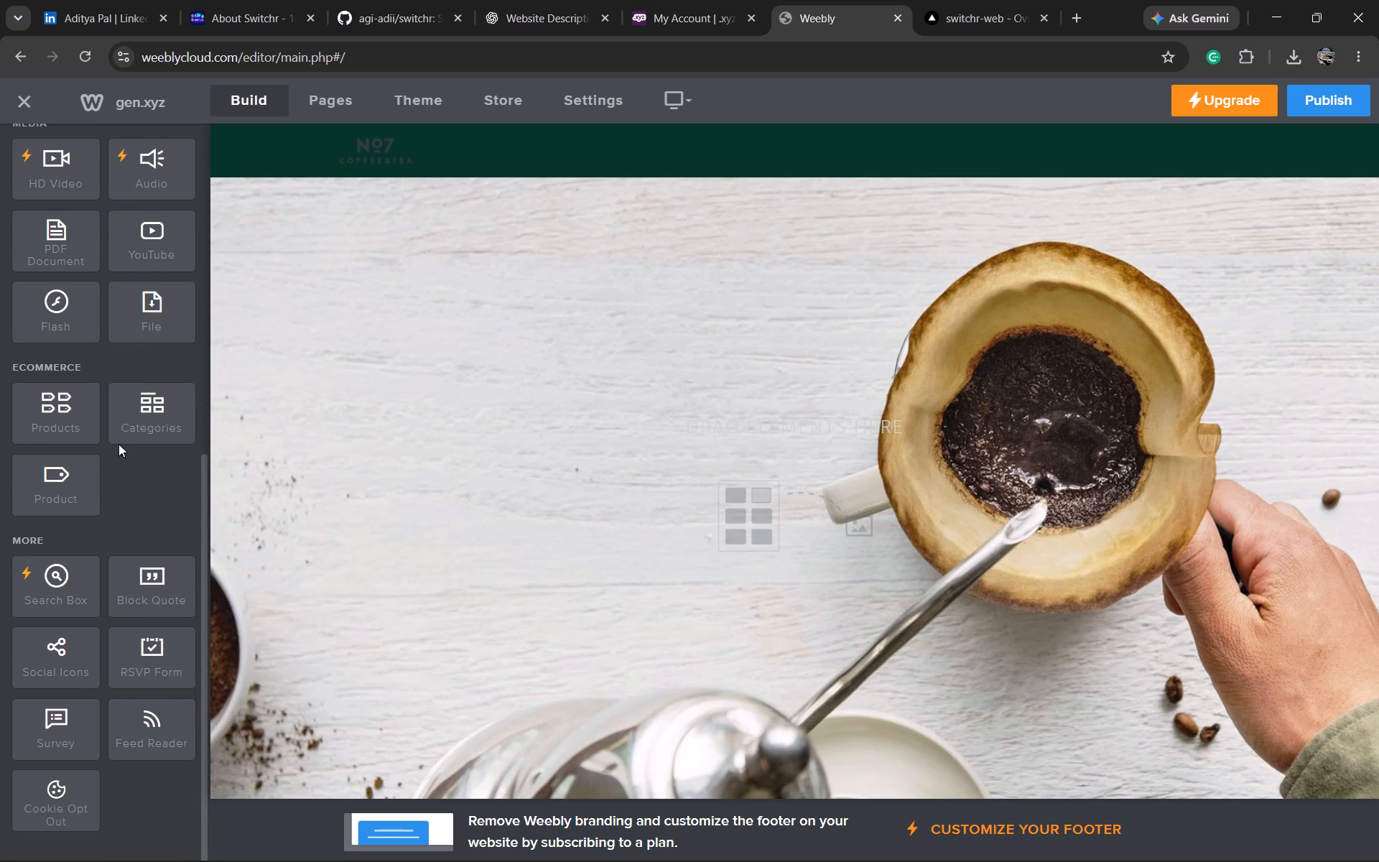
pyautogui.click(77, 590)
pyautogui.click(134, 590)
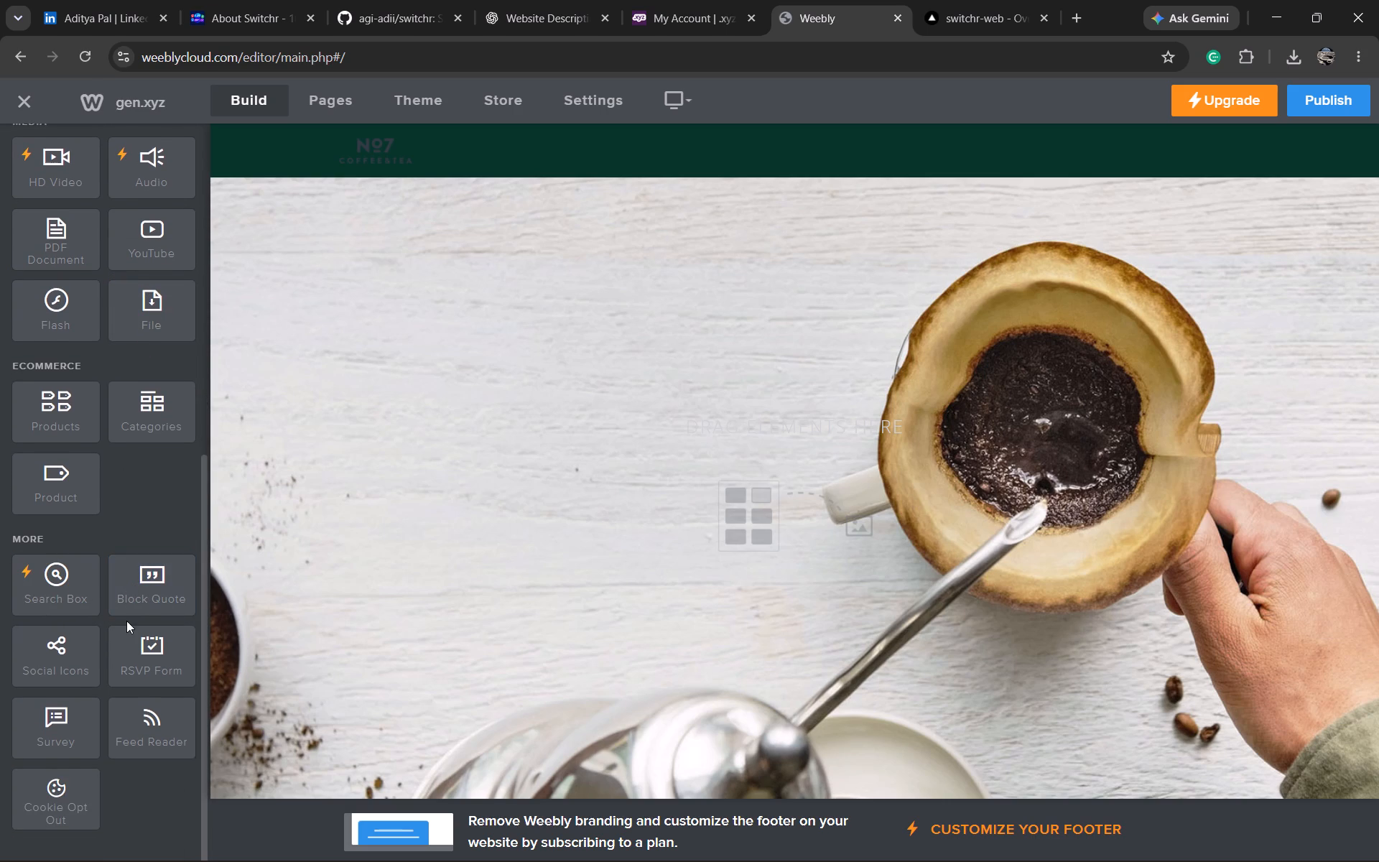
pyautogui.click(123, 621)
pyautogui.click(53, 628)
pyautogui.click(84, 639)
pyautogui.click(96, 640)
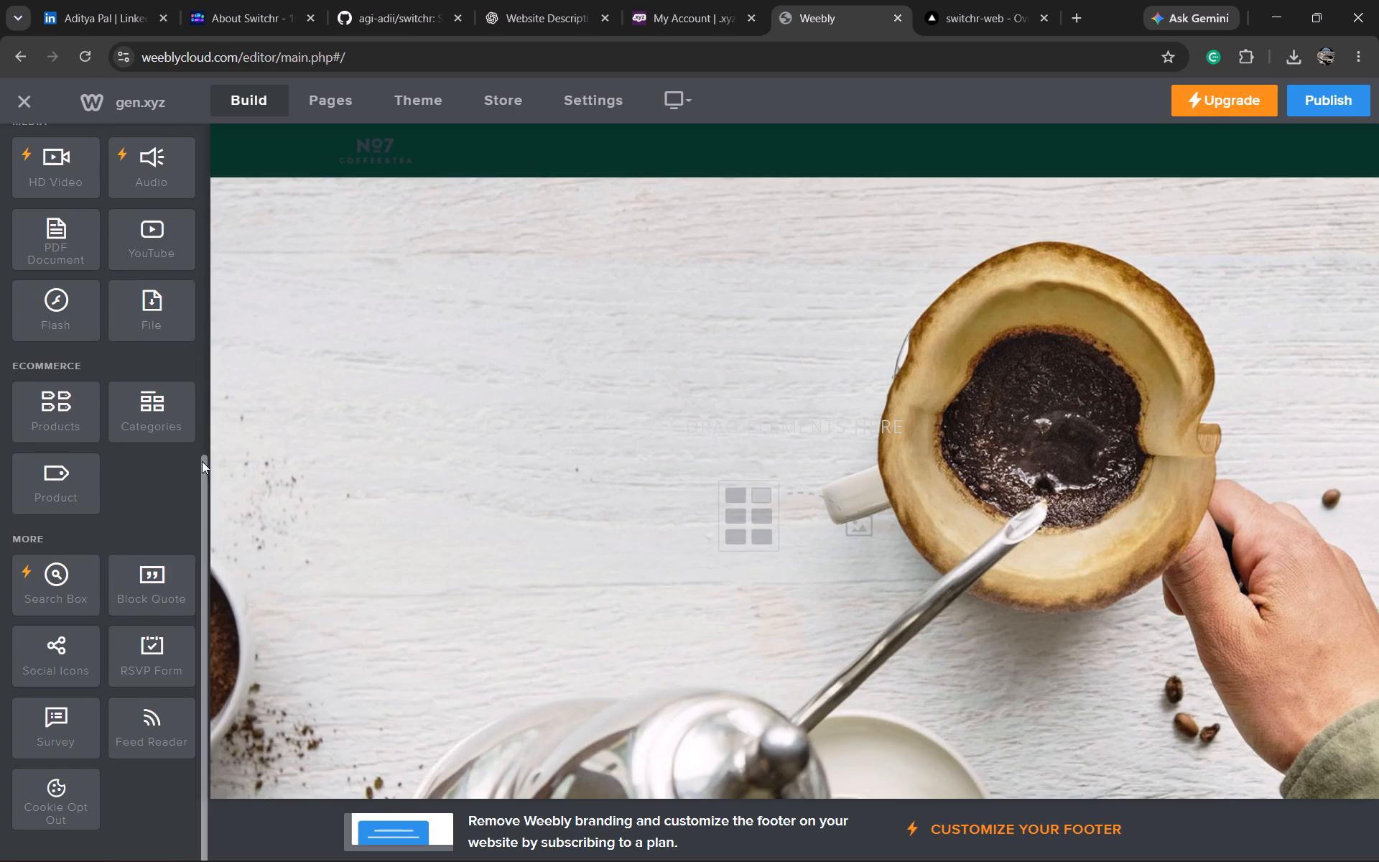
pyautogui.scroll(-5, 178, 437)
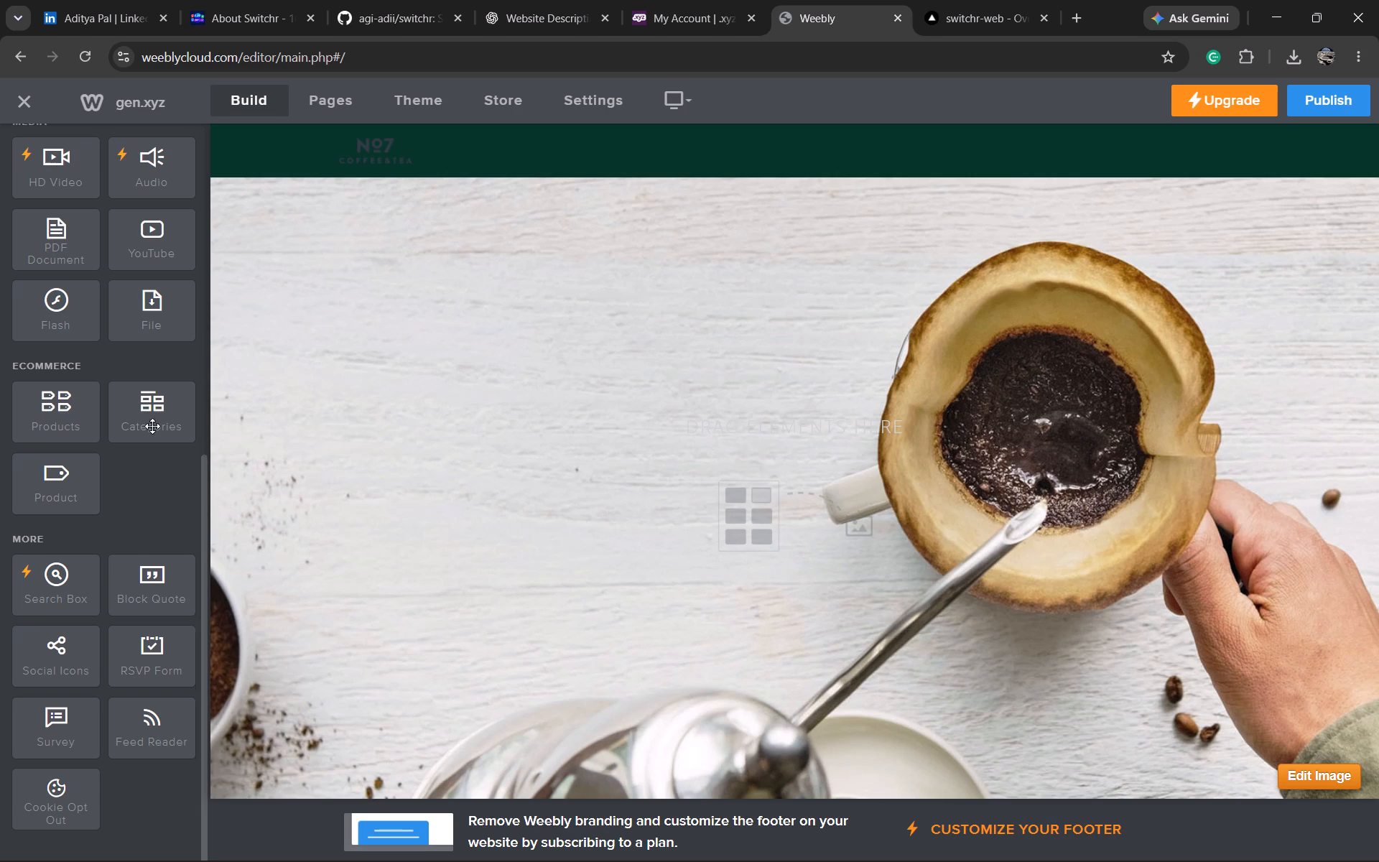
pyautogui.scroll(13, 152, 426)
pyautogui.click(144, 190)
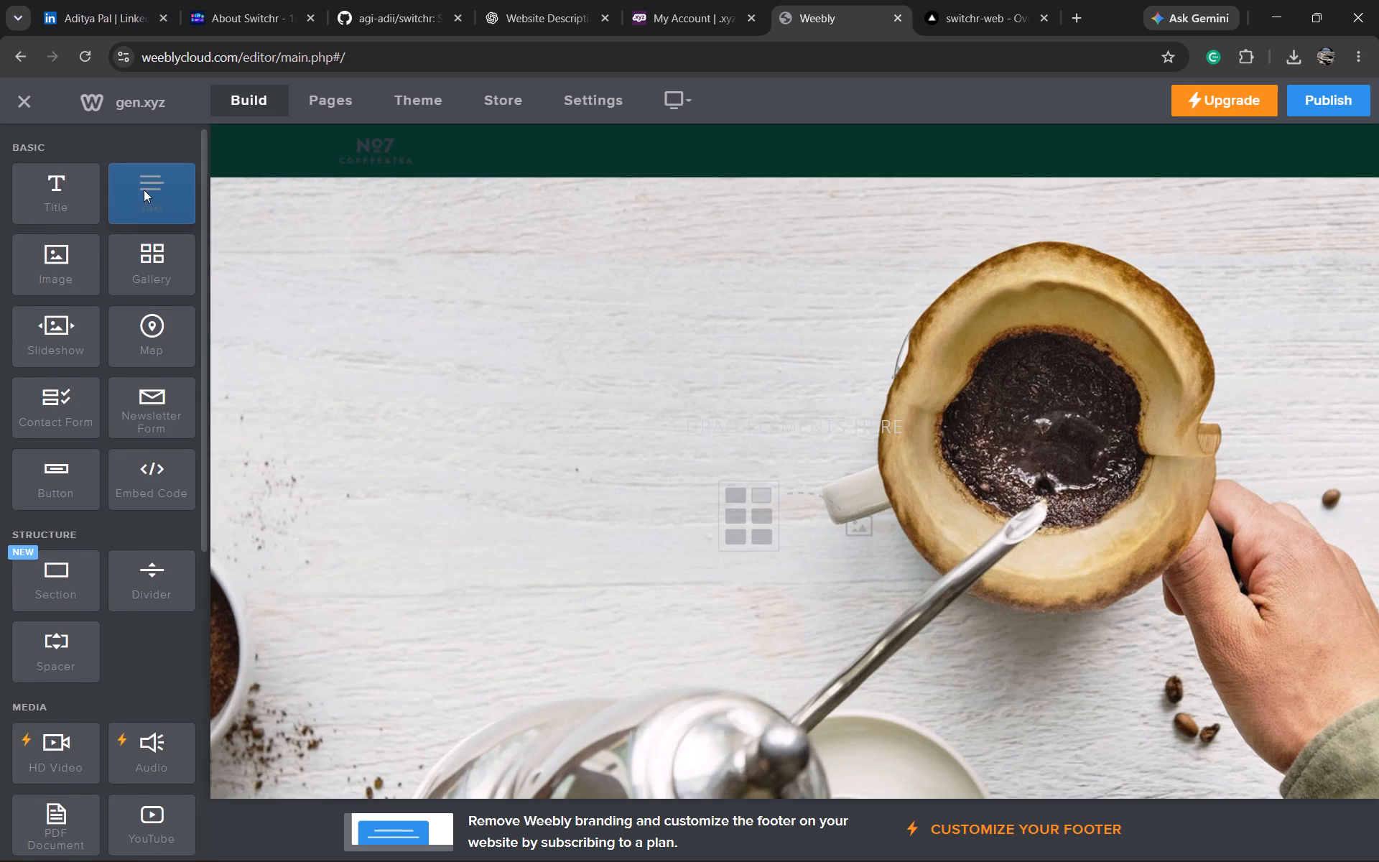
# Examine the page list and the Home page's settings, and exit to the site dashboard.
pyautogui.click(348, 100)
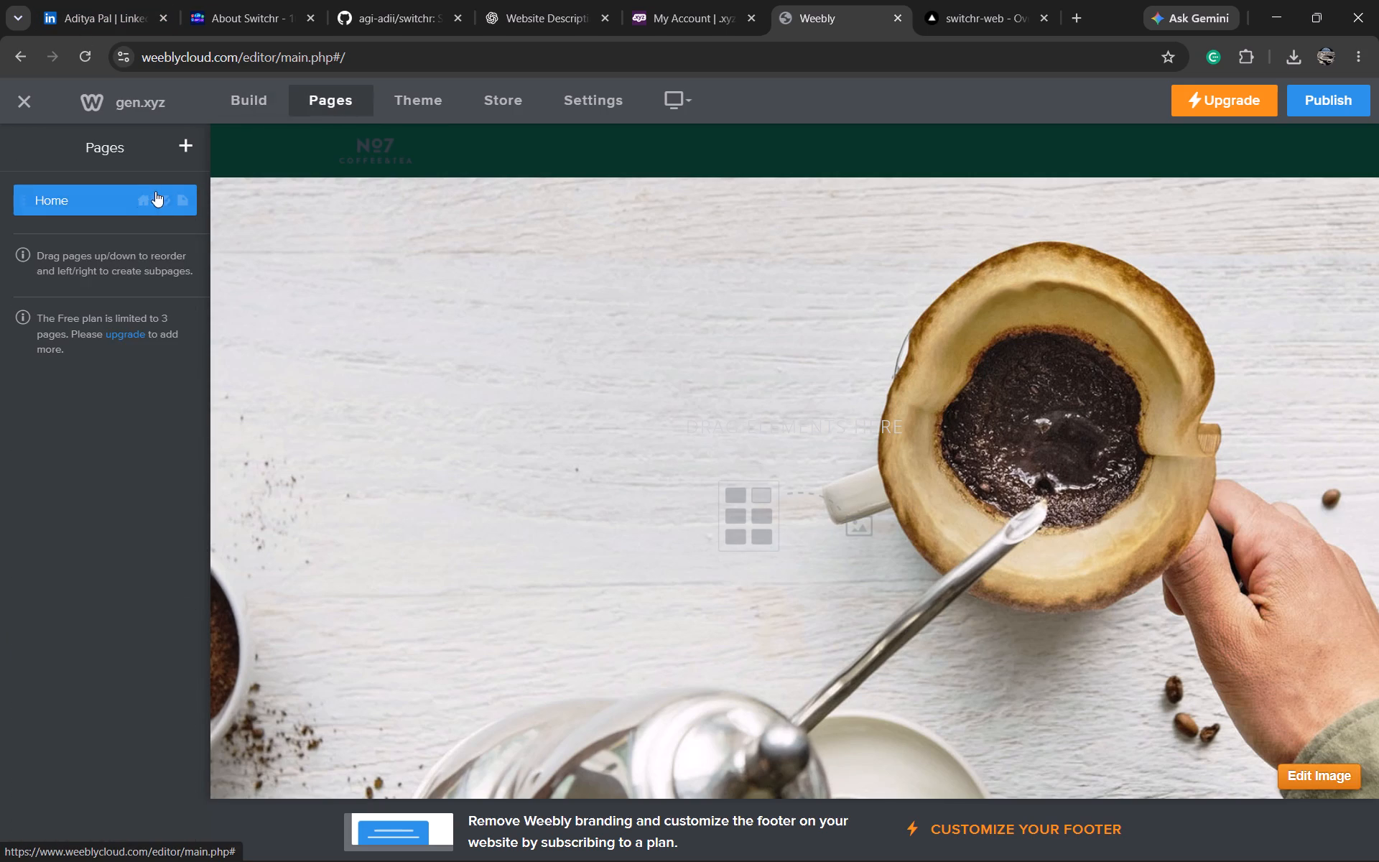
pyautogui.click(131, 191)
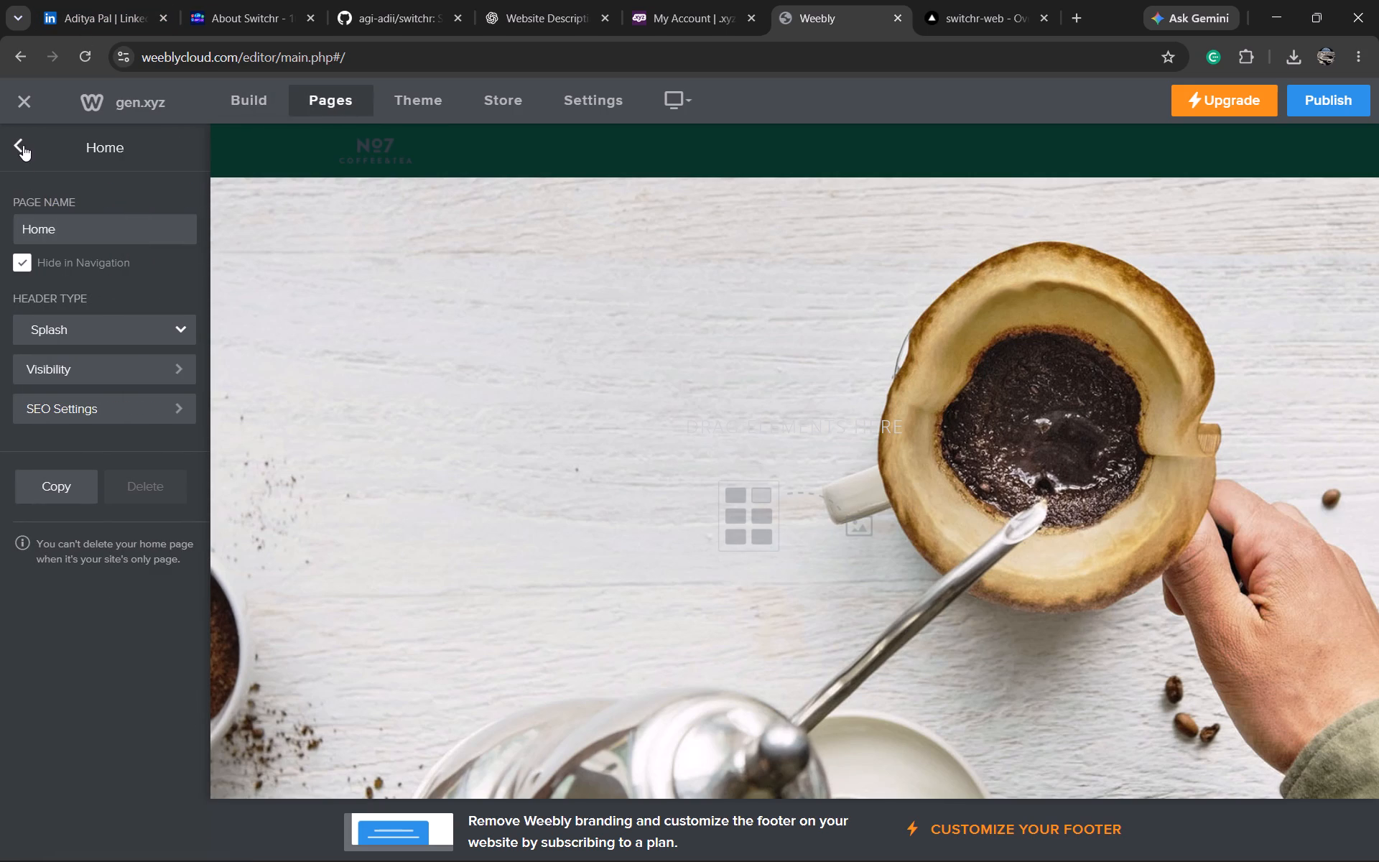
pyautogui.click(23, 145)
pyautogui.click(24, 144)
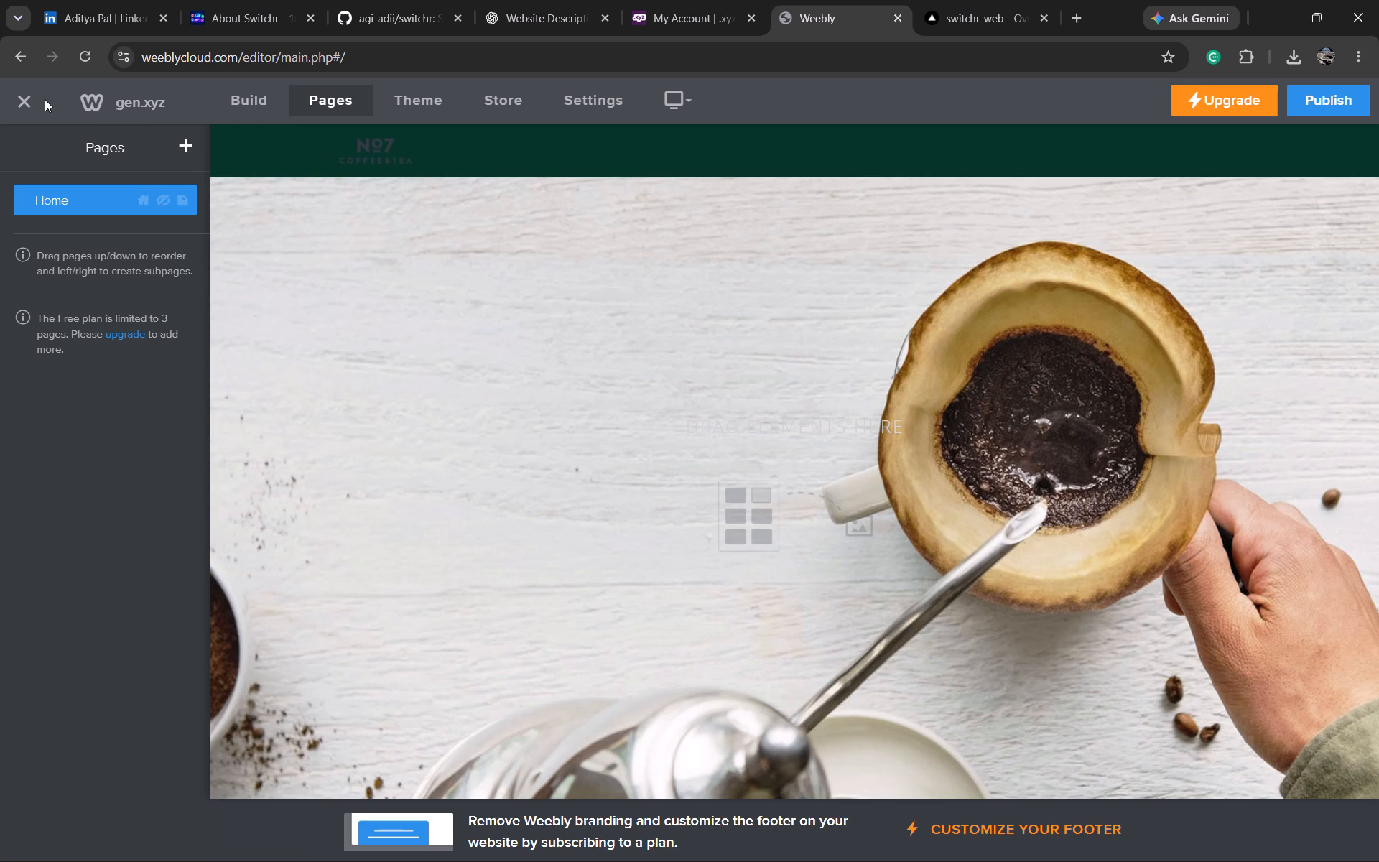
pyautogui.click(35, 98)
pyautogui.click(10, 90)
pyautogui.click(9, 91)
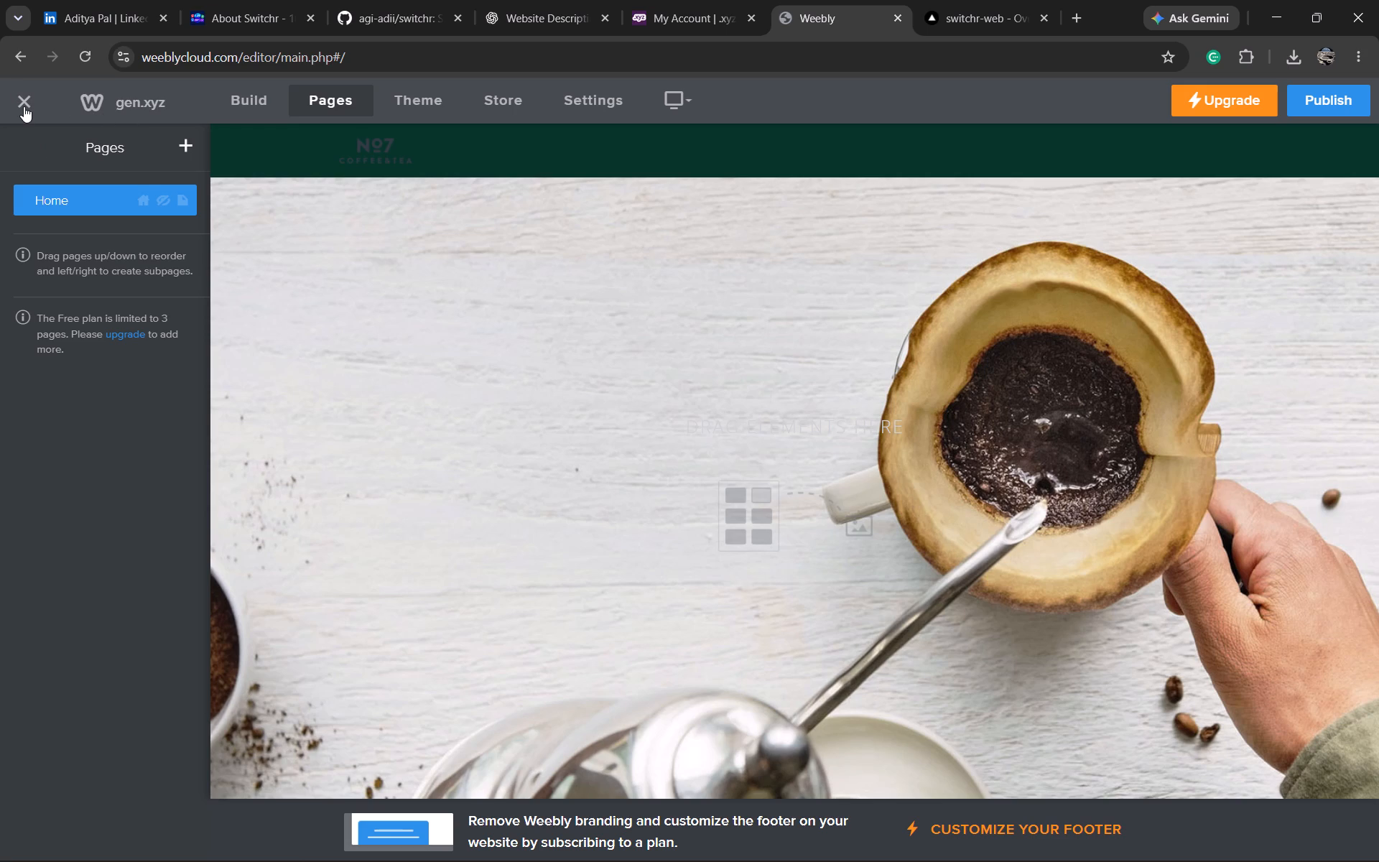
pyautogui.click(24, 106)
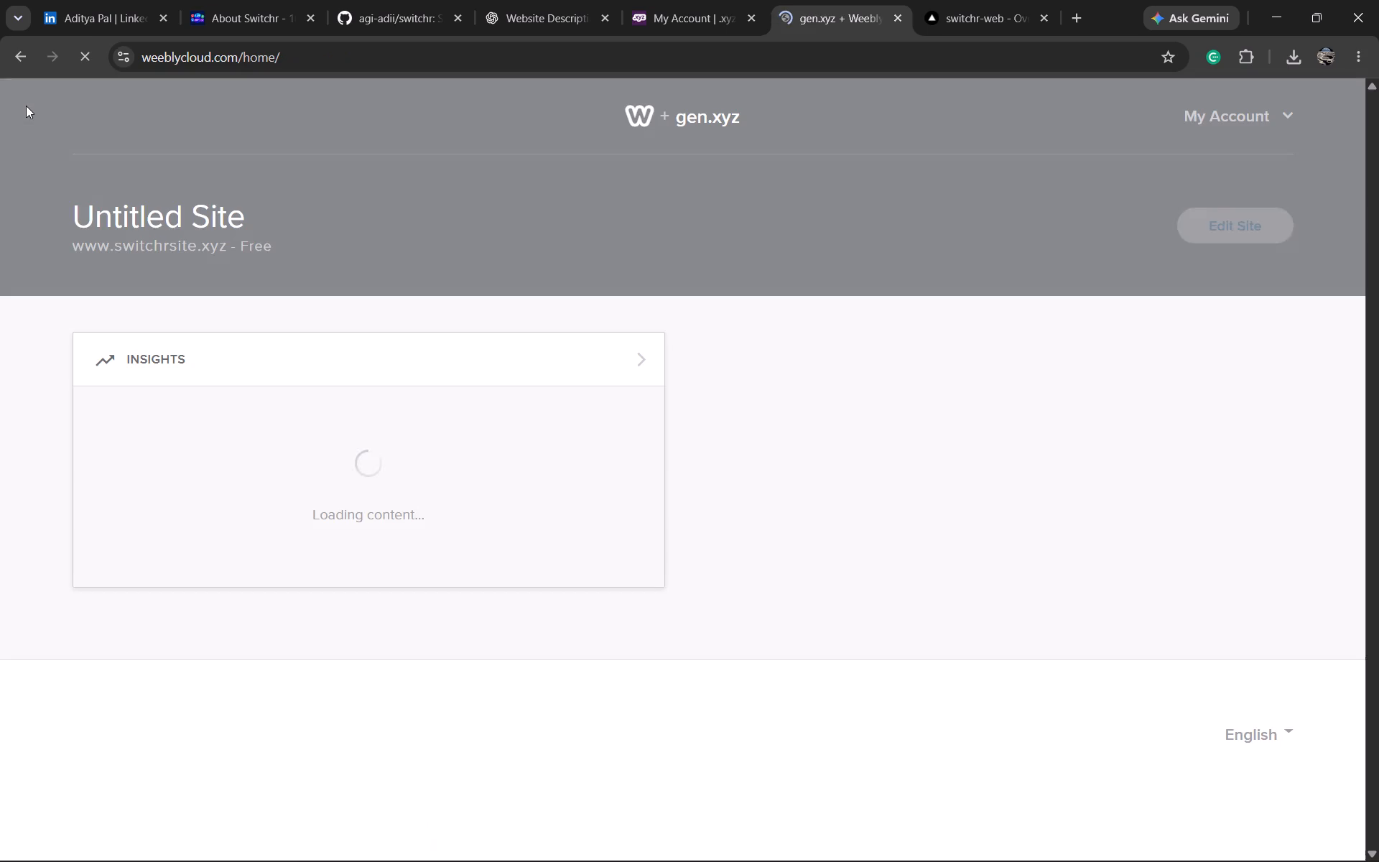
# Reopen the editor through the dashboard's publish-for-insights link and examine the site's General, SEO, Blog and Members settings.
pyautogui.click(177, 513)
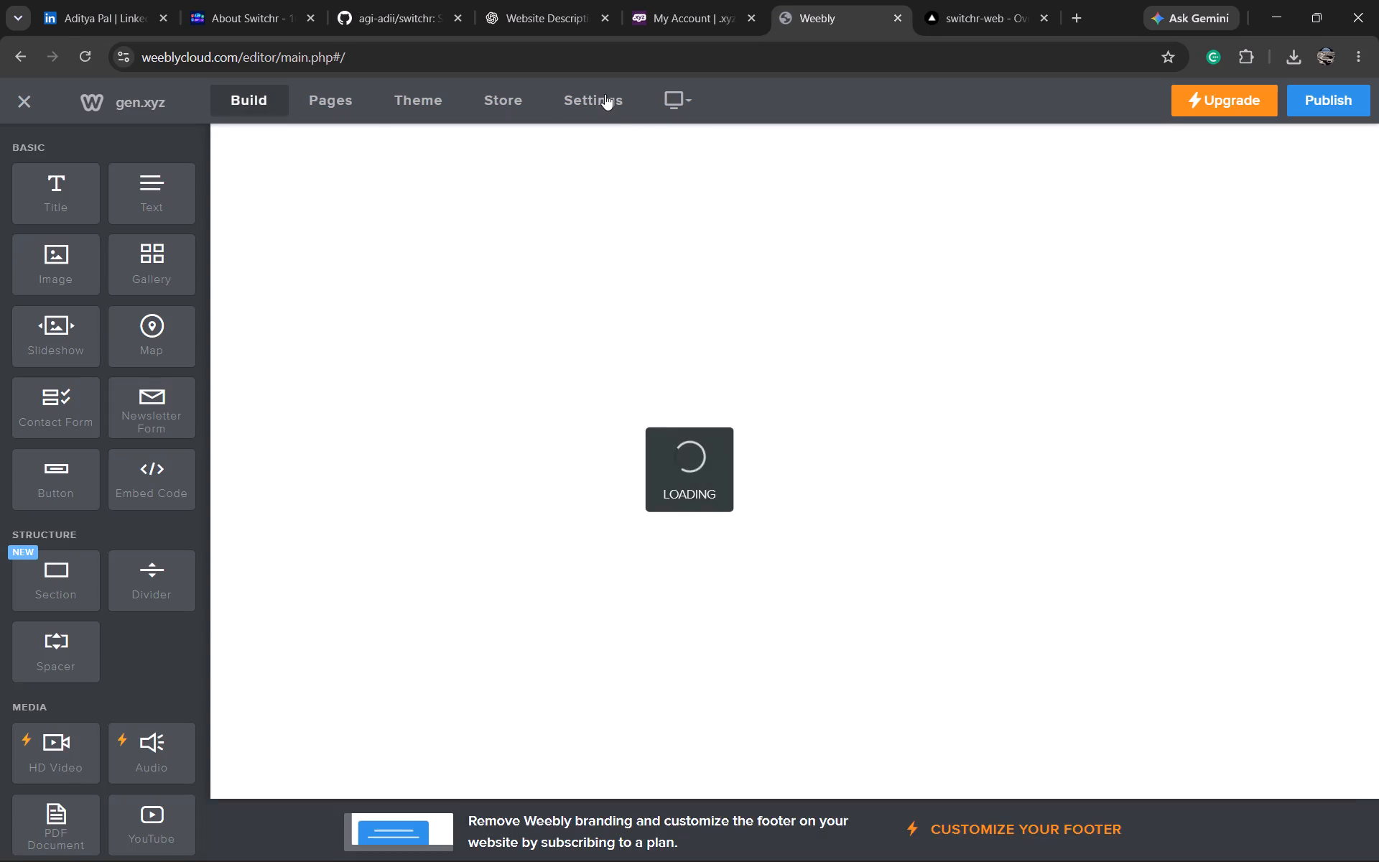
pyautogui.click(605, 94)
pyautogui.scroll(-4, 664, 396)
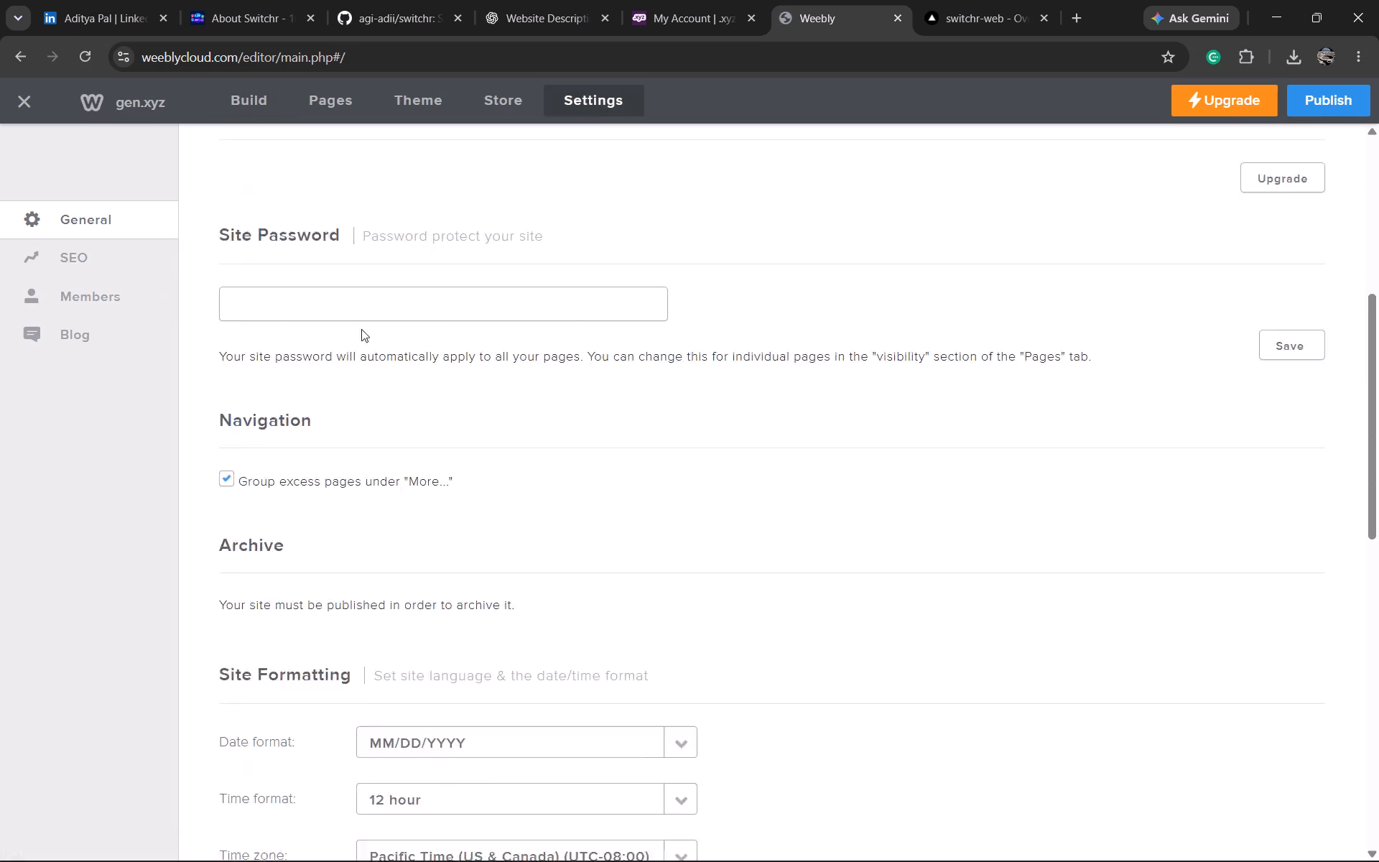
pyautogui.click(107, 264)
pyautogui.scroll(-3, 340, 315)
pyautogui.click(116, 315)
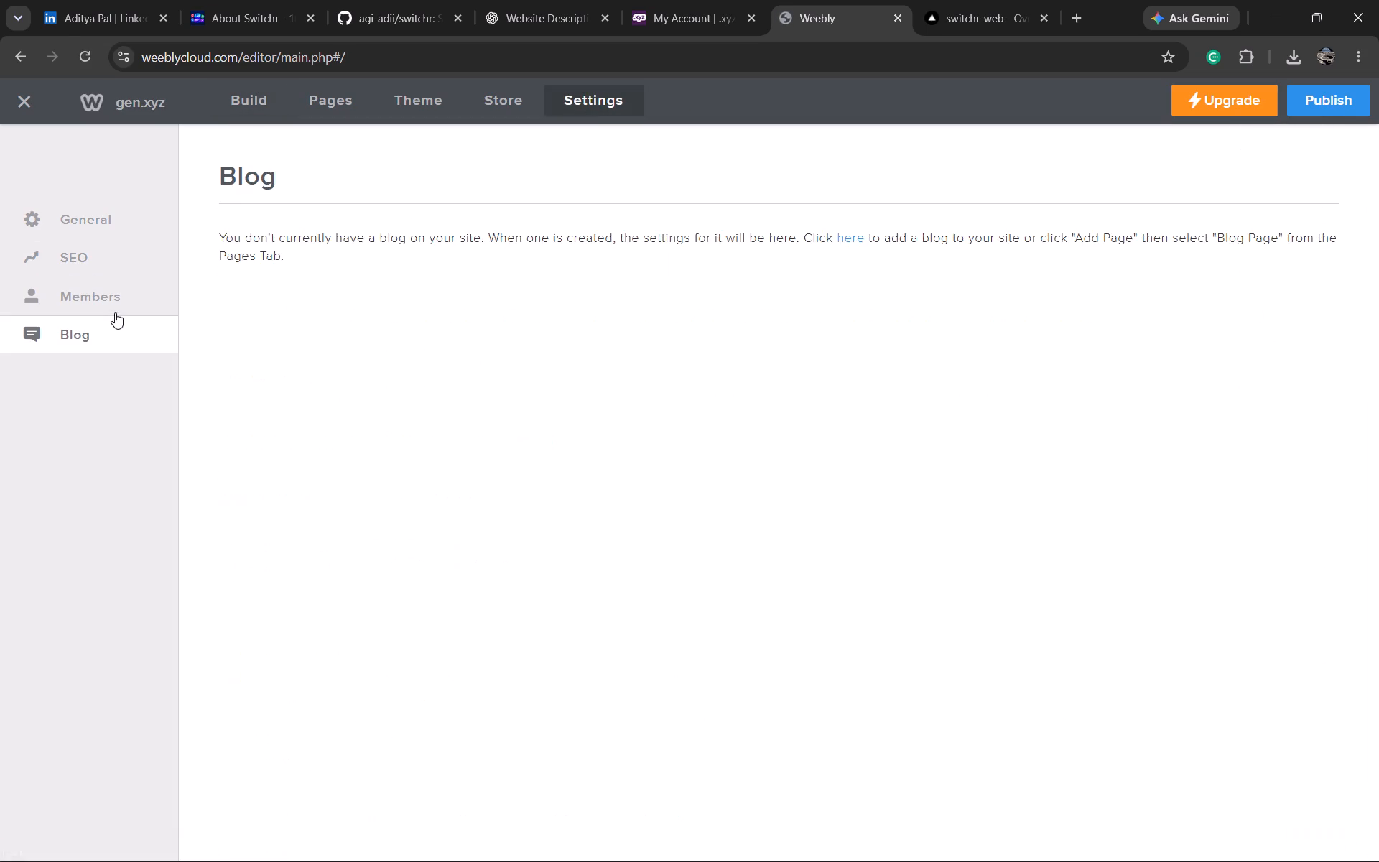
pyautogui.click(115, 308)
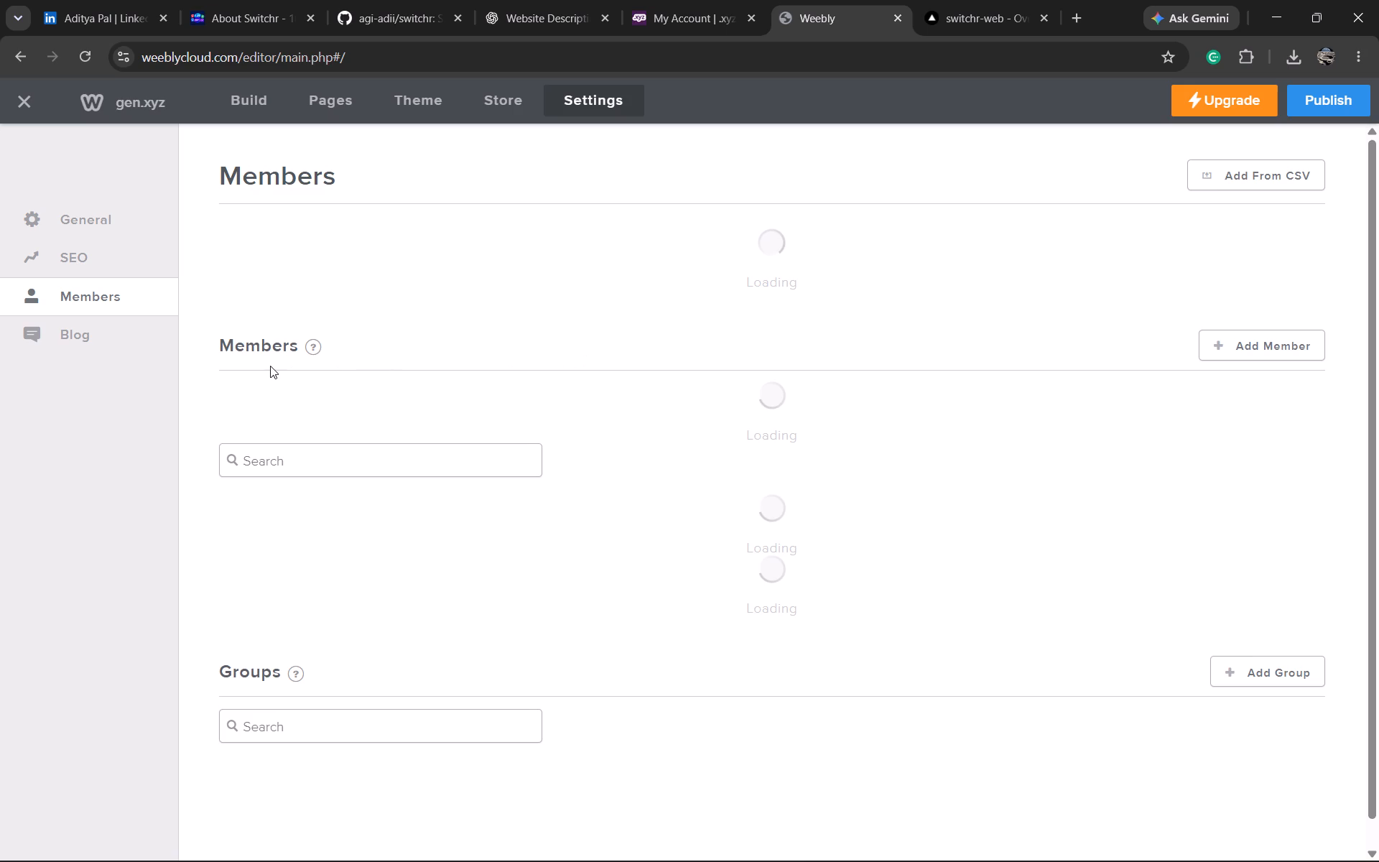
pyautogui.scroll(-4, 422, 330)
pyautogui.scroll(3, 421, 326)
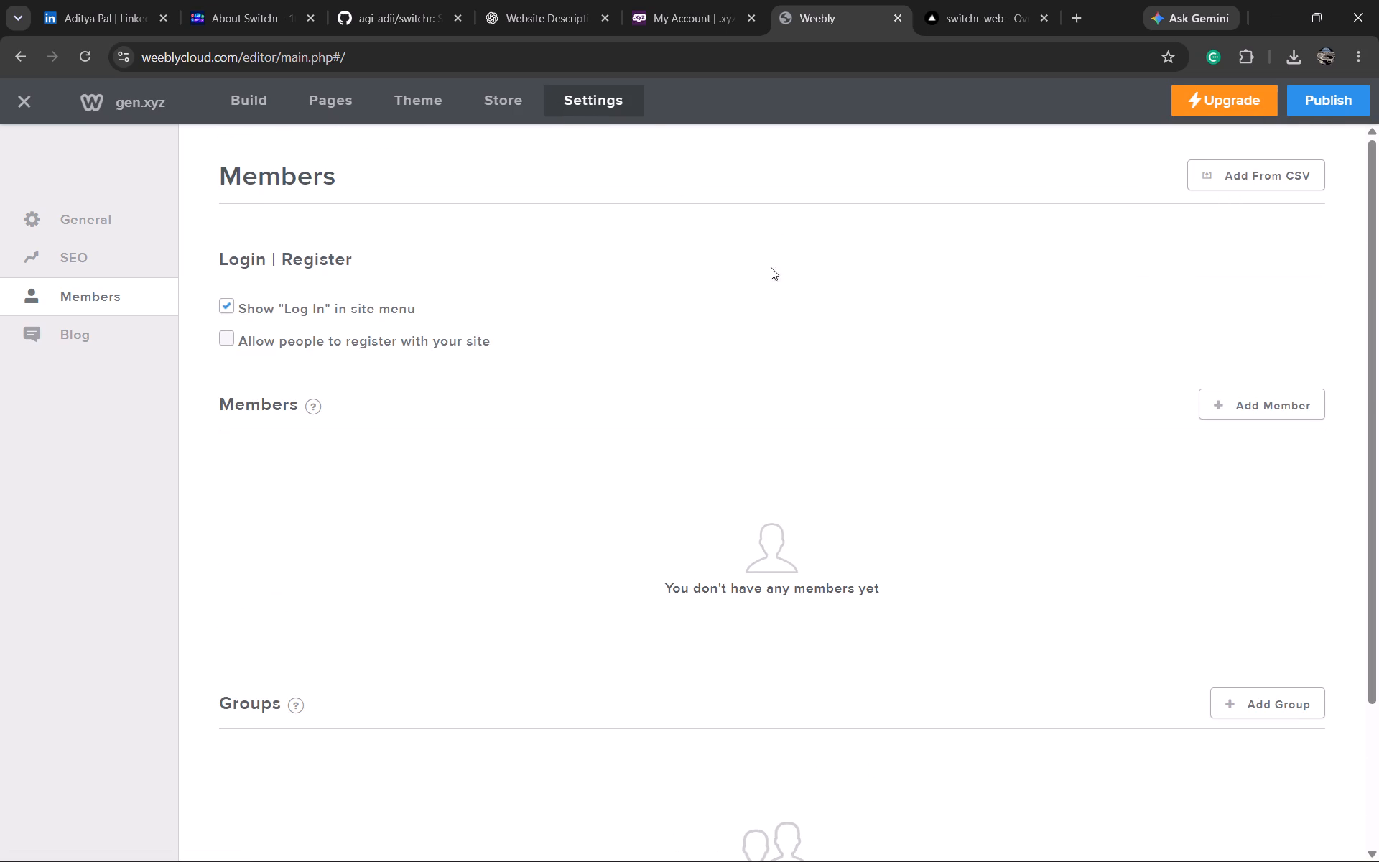
pyautogui.scroll(-2, 801, 298)
# Review the store's setup overview, including store information, items, payments, shipping and taxes.
pyautogui.click(522, 92)
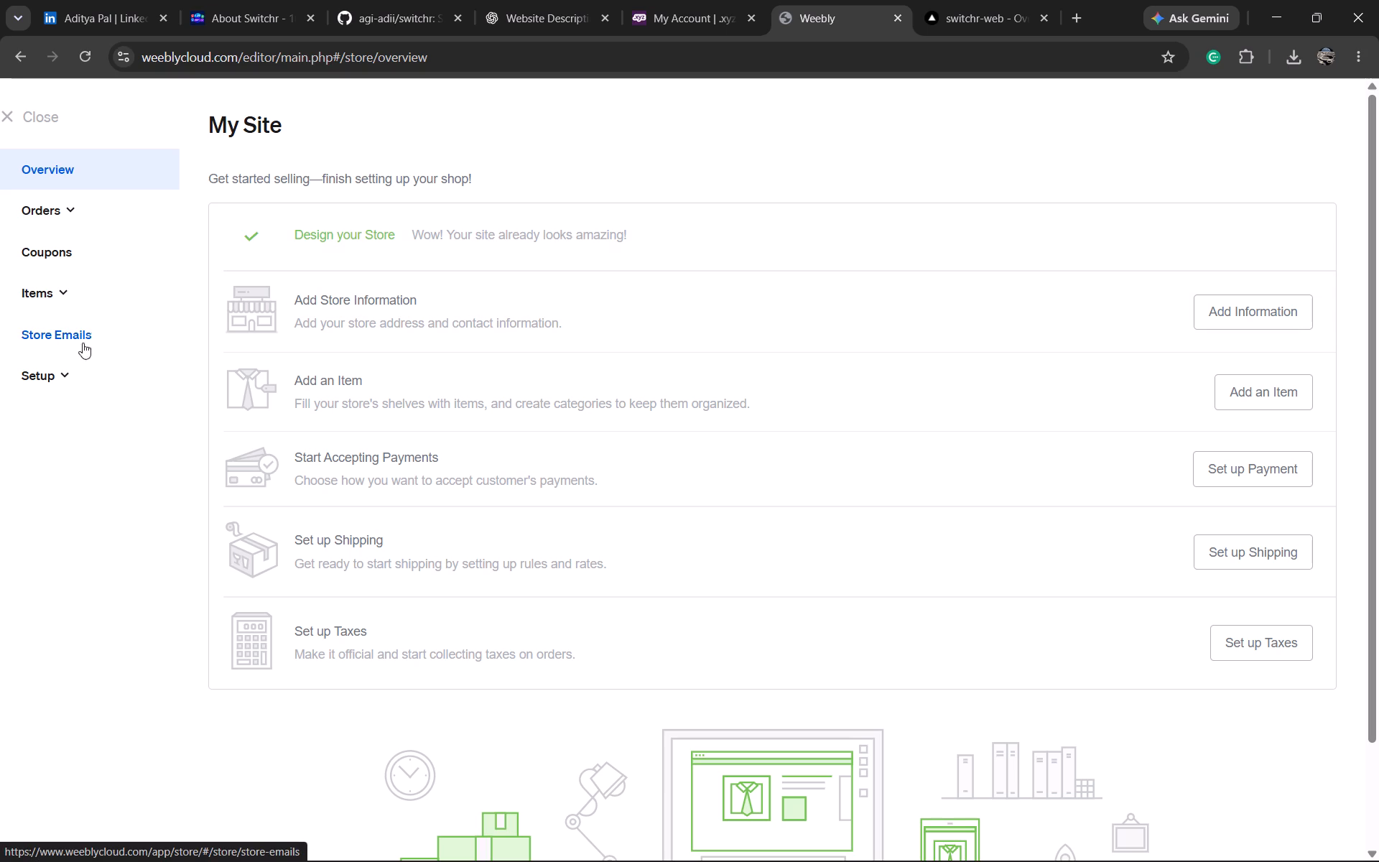
pyautogui.scroll(-5, 418, 346)
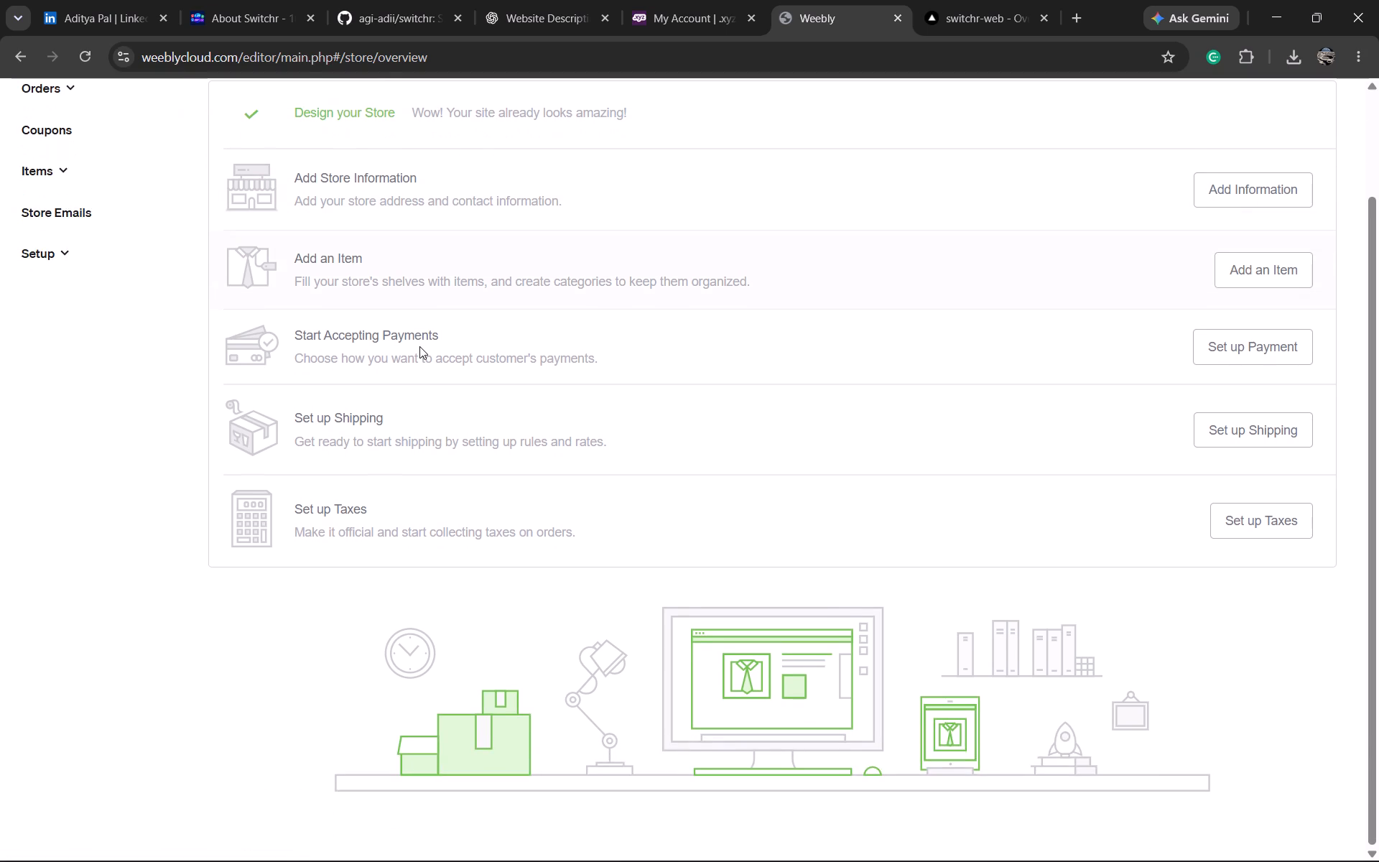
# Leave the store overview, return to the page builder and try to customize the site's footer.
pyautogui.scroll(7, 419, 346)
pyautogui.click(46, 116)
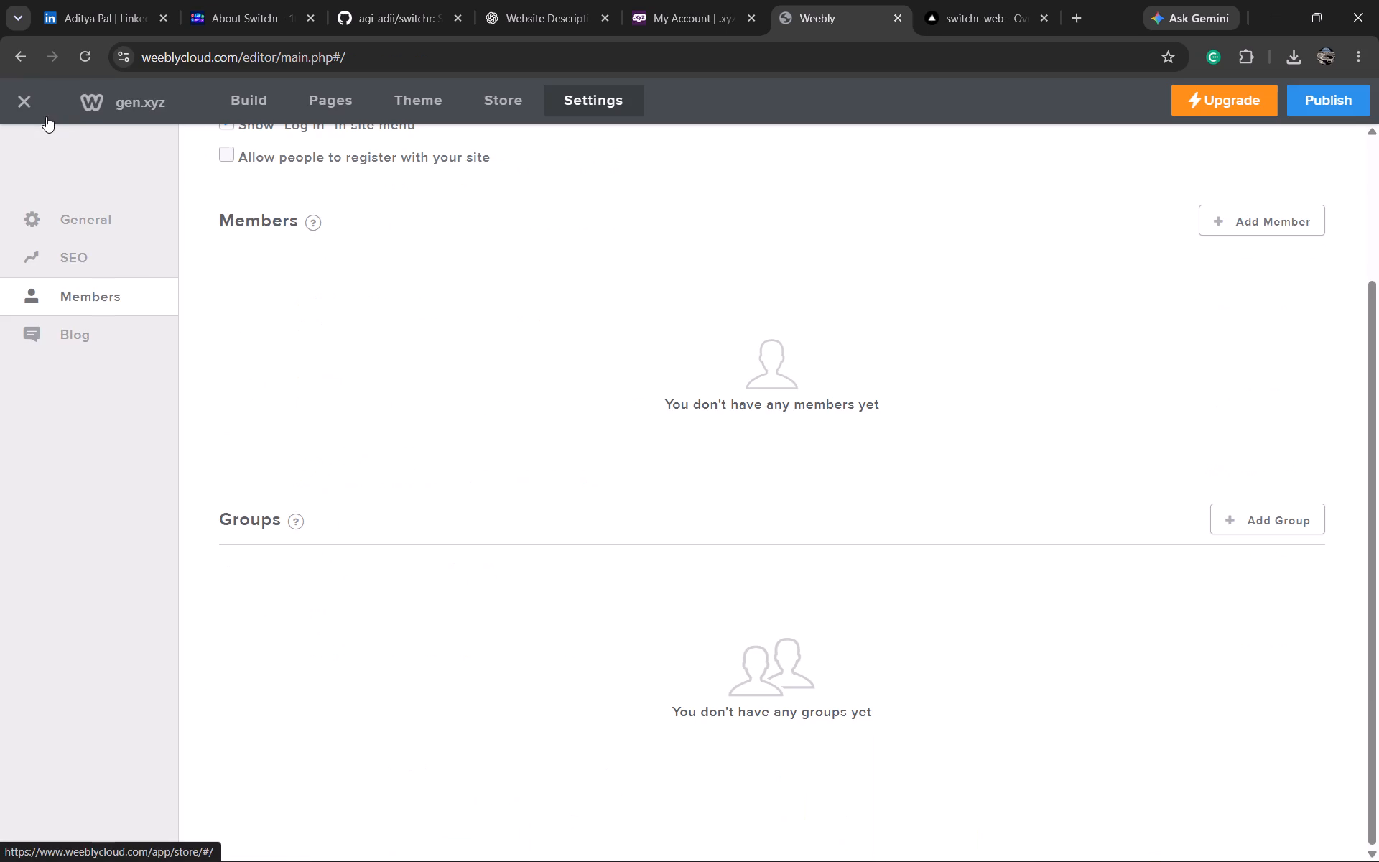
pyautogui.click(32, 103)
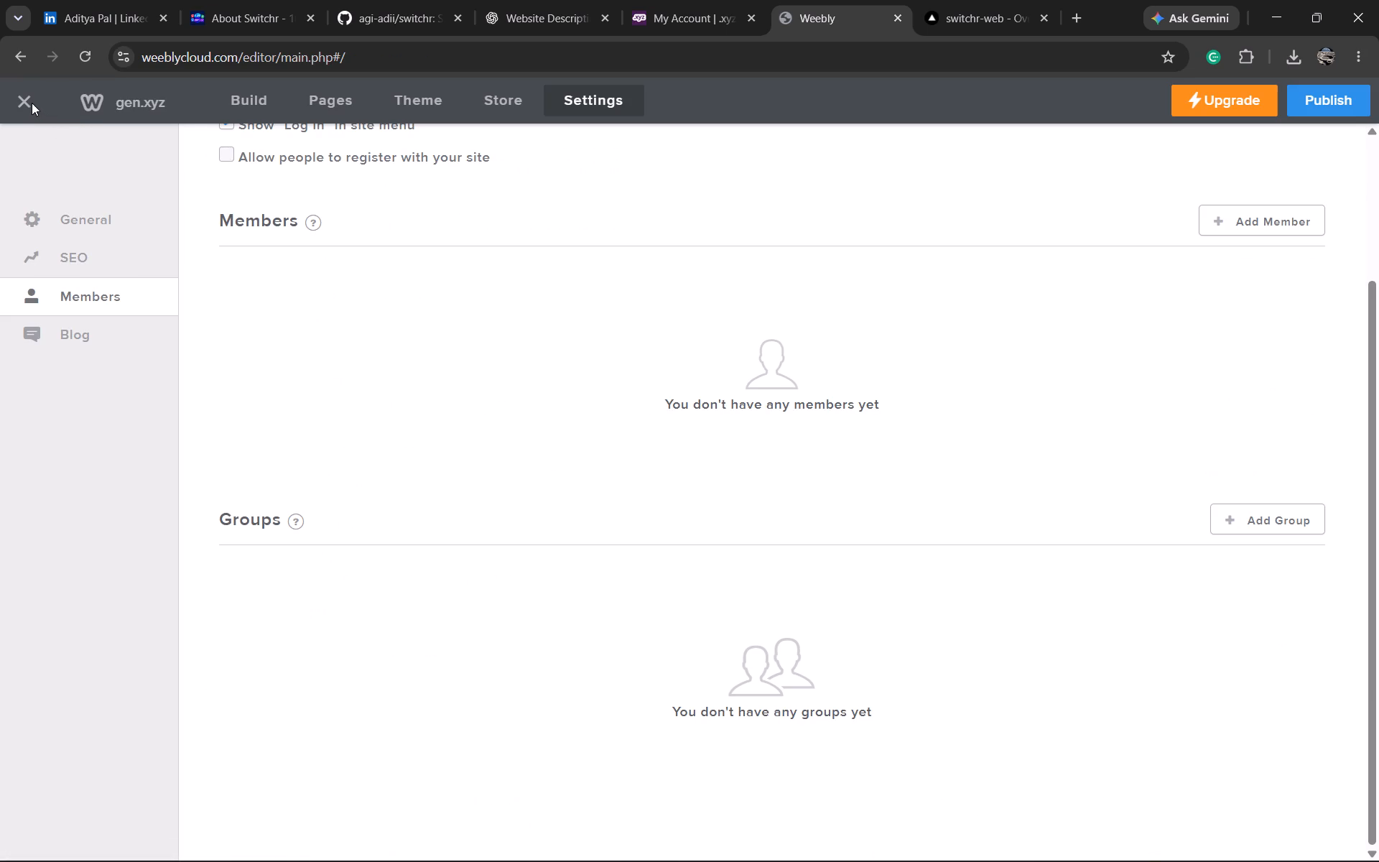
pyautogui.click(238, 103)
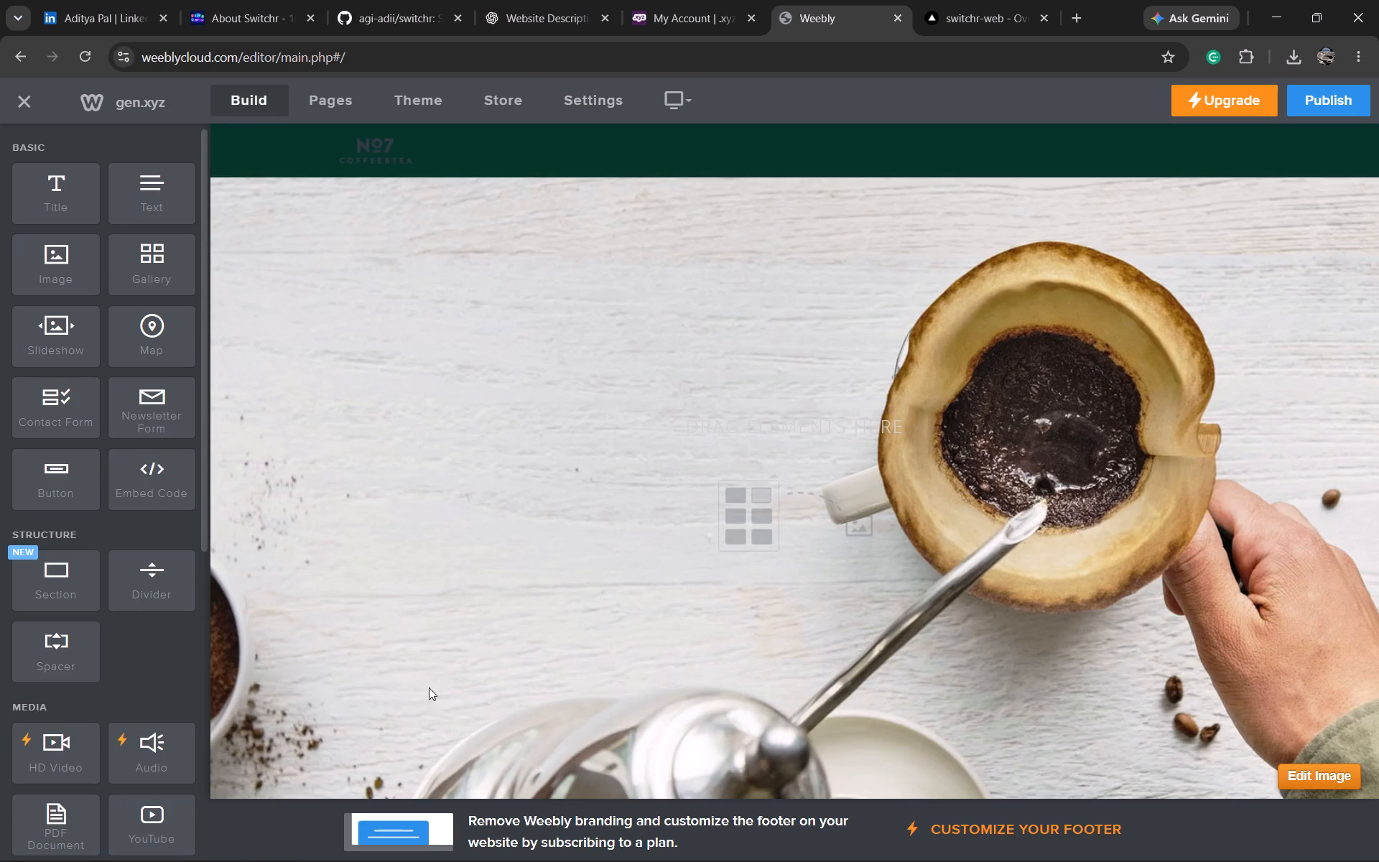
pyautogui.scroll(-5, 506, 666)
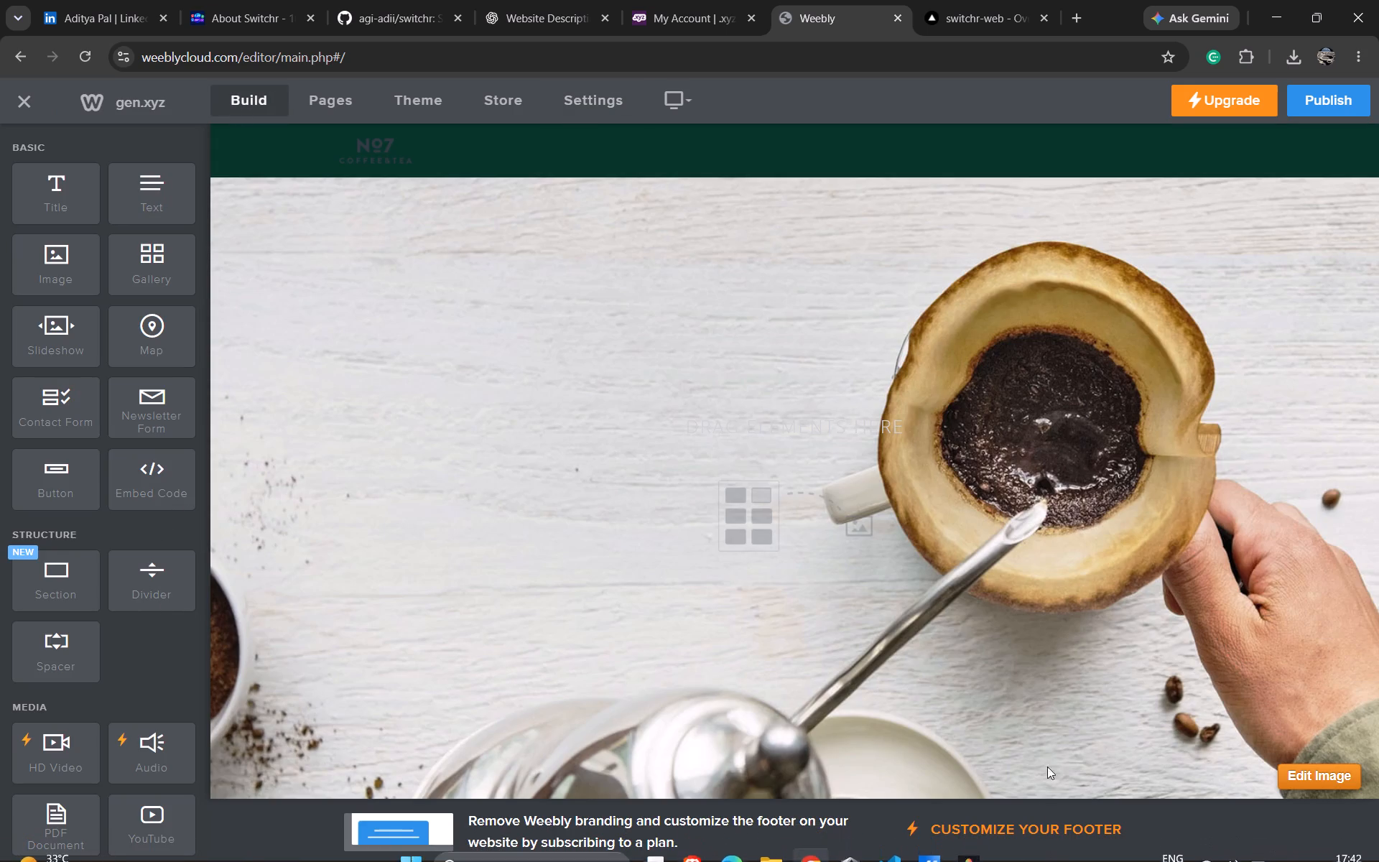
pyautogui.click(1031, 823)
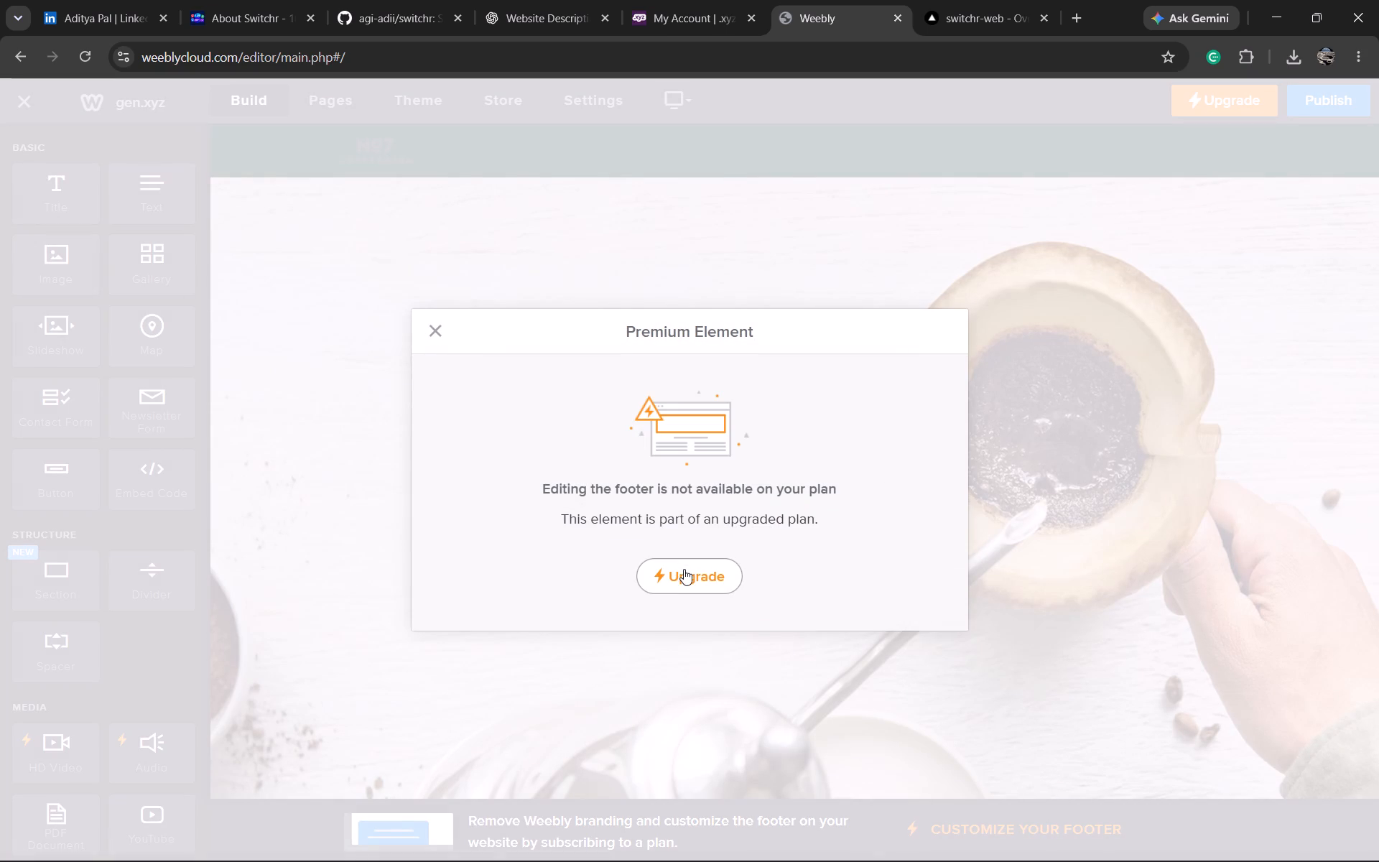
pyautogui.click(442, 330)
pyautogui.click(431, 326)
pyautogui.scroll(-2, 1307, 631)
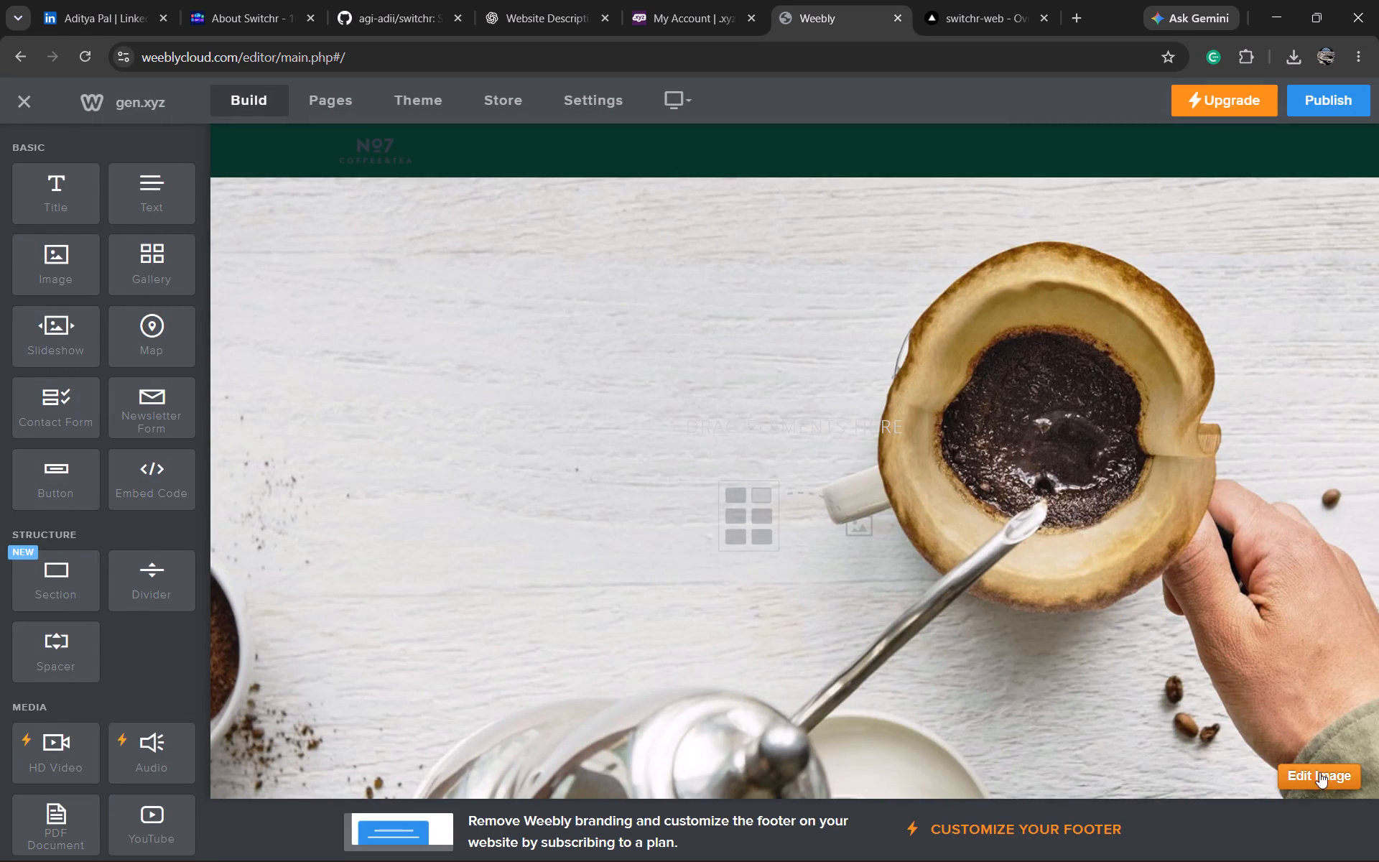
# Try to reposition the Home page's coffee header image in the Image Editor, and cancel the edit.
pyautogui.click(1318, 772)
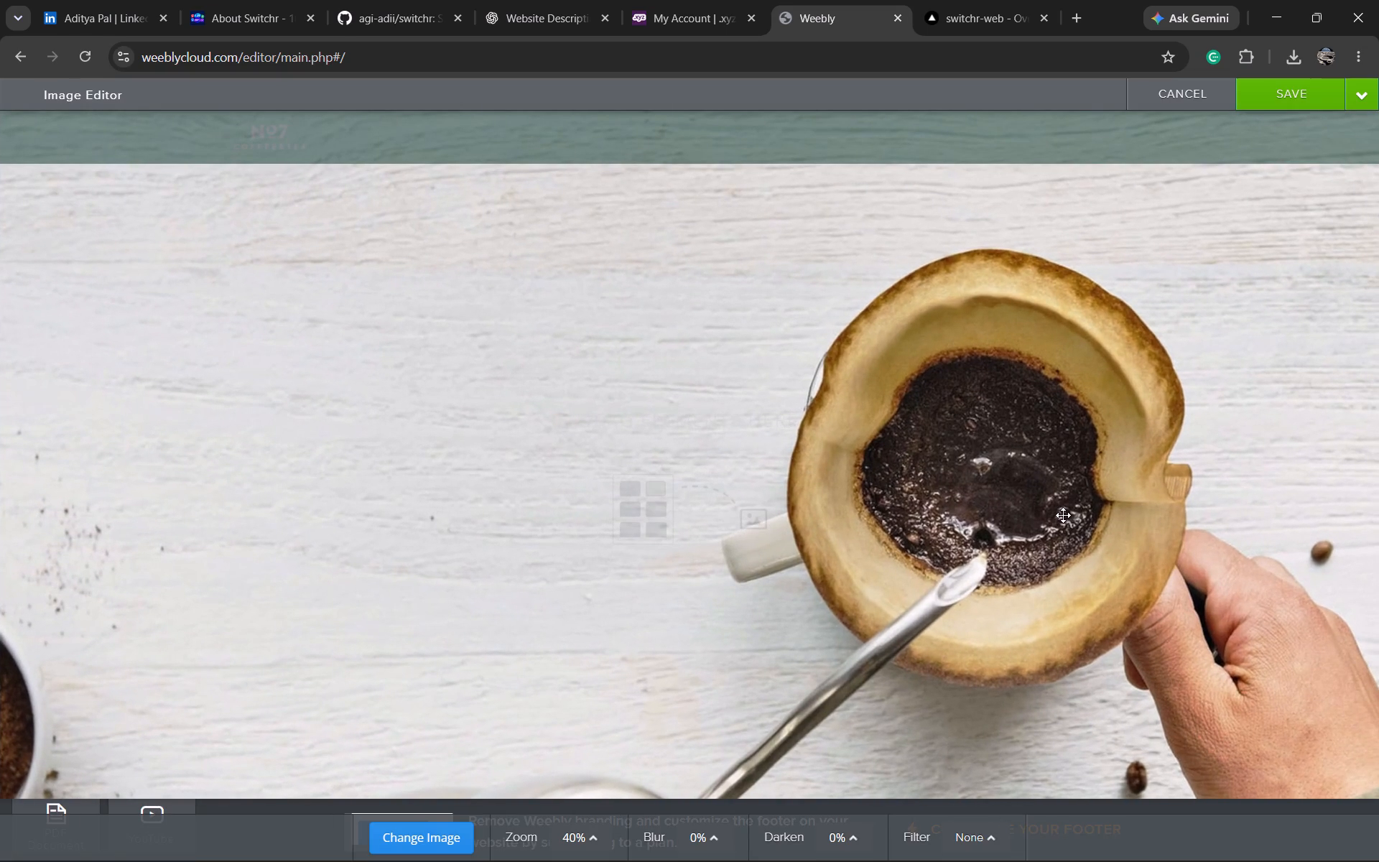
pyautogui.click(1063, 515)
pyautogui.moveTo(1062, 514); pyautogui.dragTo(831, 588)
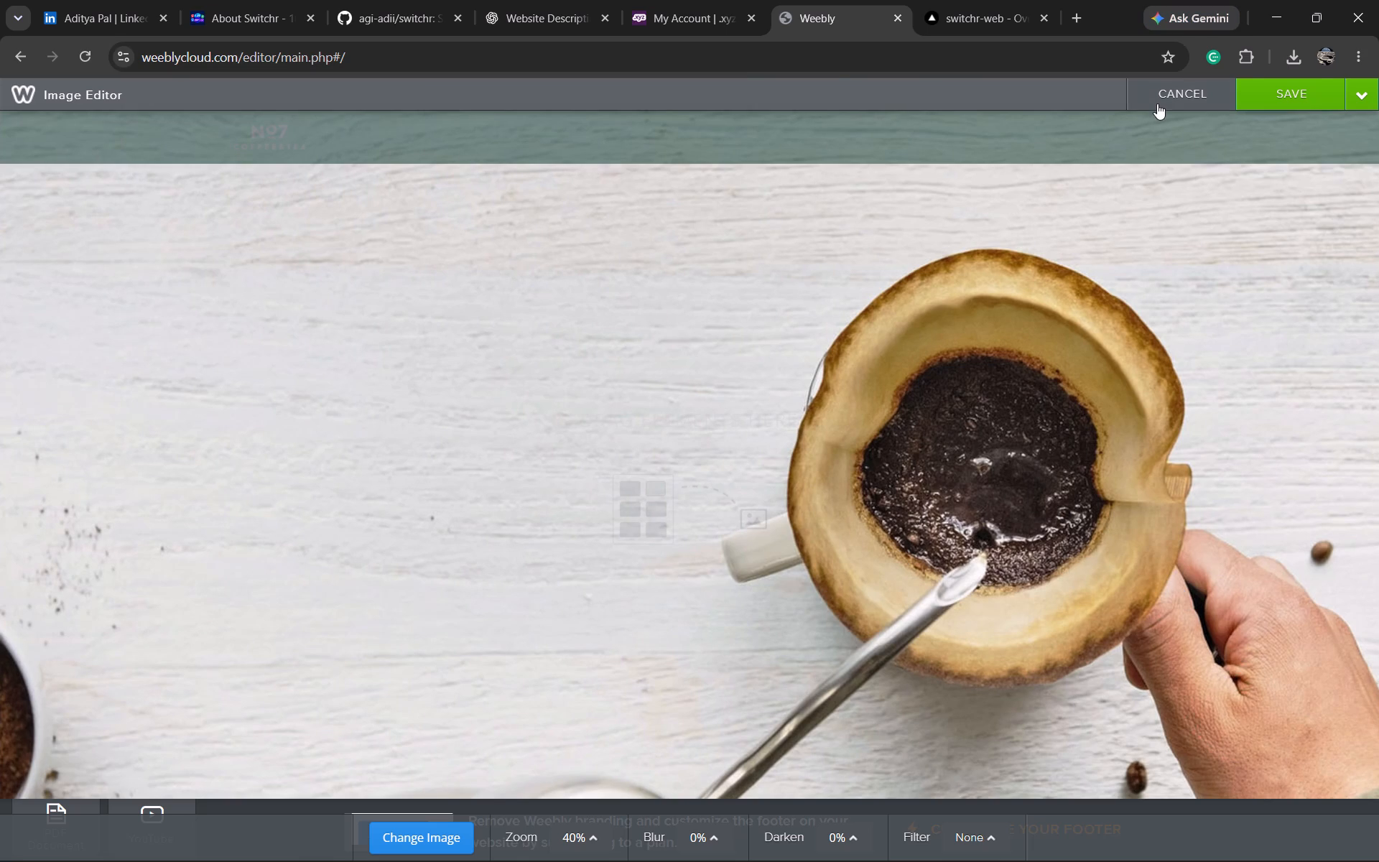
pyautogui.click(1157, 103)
# Examine the page elements again, including YouTube, PDF Document, Products and Categories.
pyautogui.scroll(-1, 97, 374)
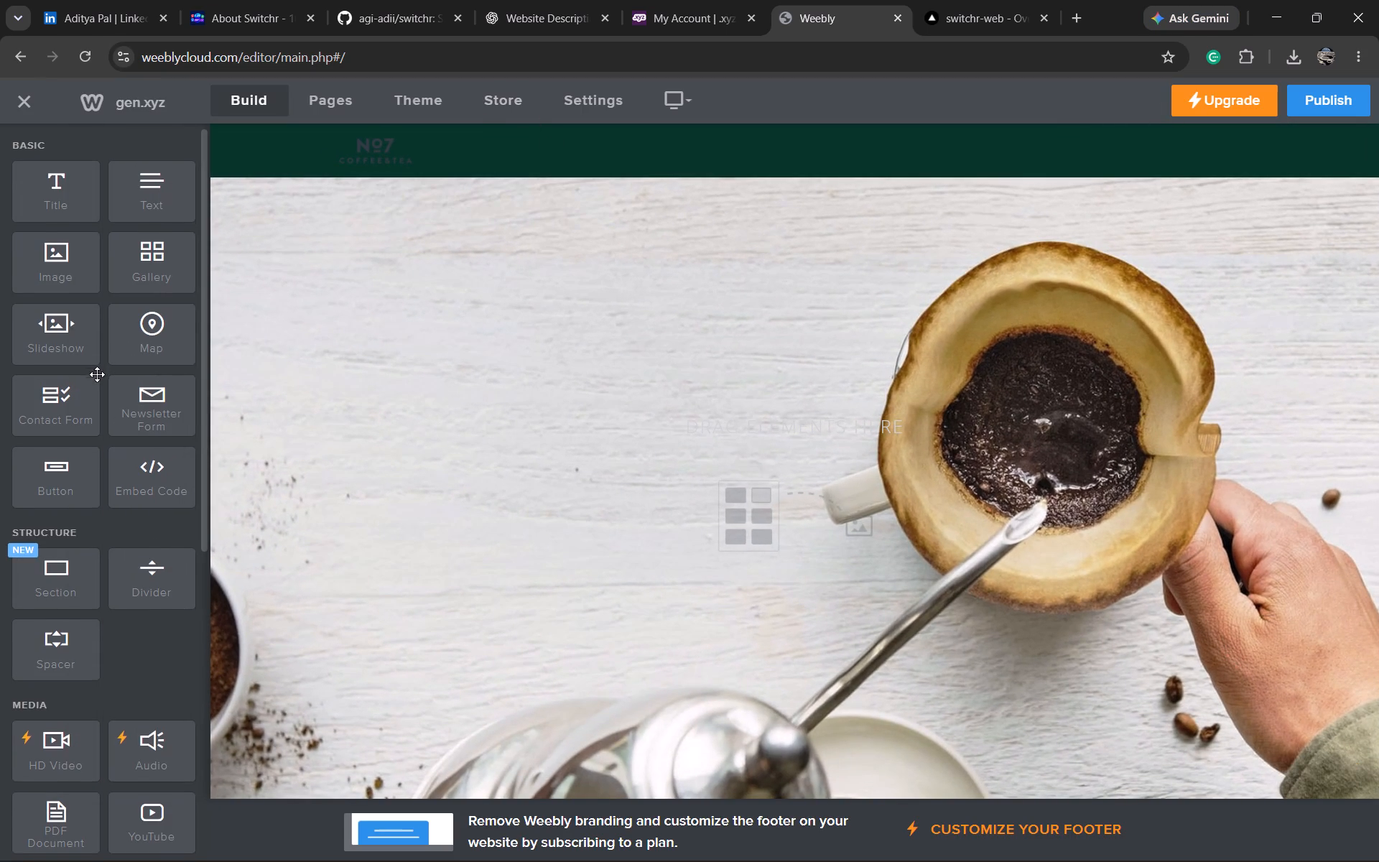
pyautogui.scroll(-6, 97, 374)
pyautogui.scroll(2, 97, 374)
pyautogui.click(182, 475)
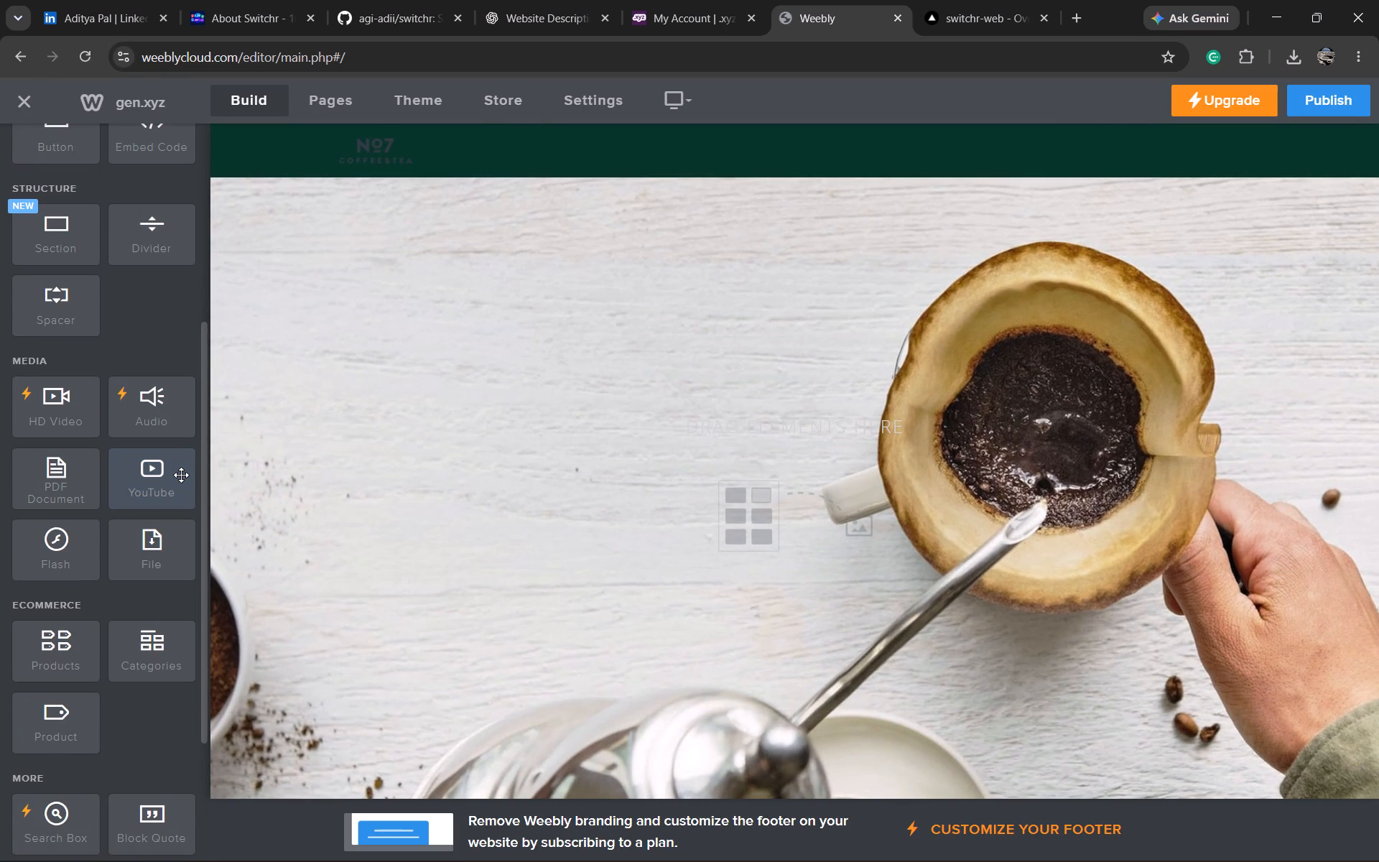
pyautogui.tripleClick(66, 477)
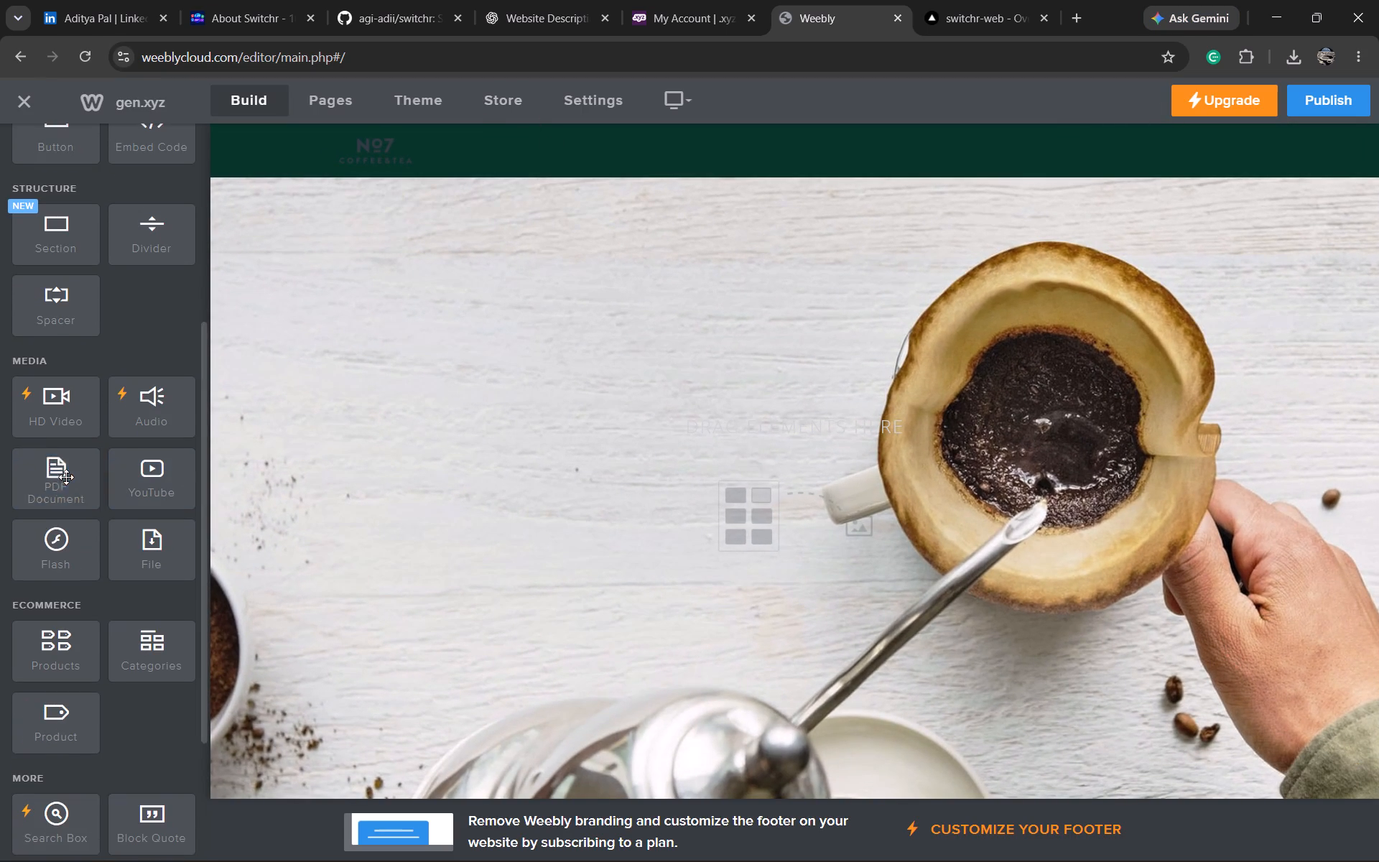
pyautogui.click(66, 477)
pyautogui.scroll(-2, 73, 459)
pyautogui.click(70, 414)
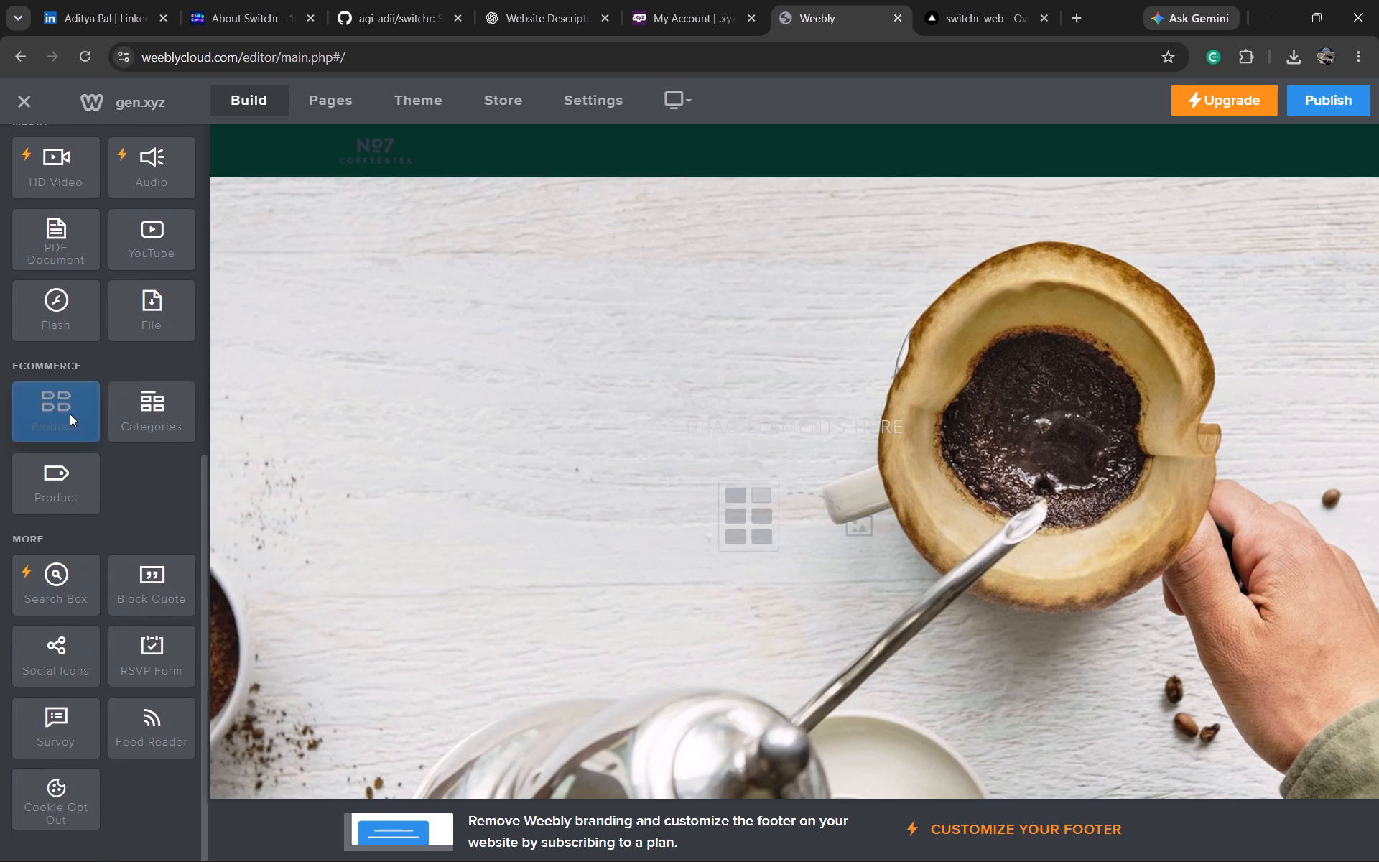
pyautogui.click(111, 413)
pyautogui.scroll(2, 110, 519)
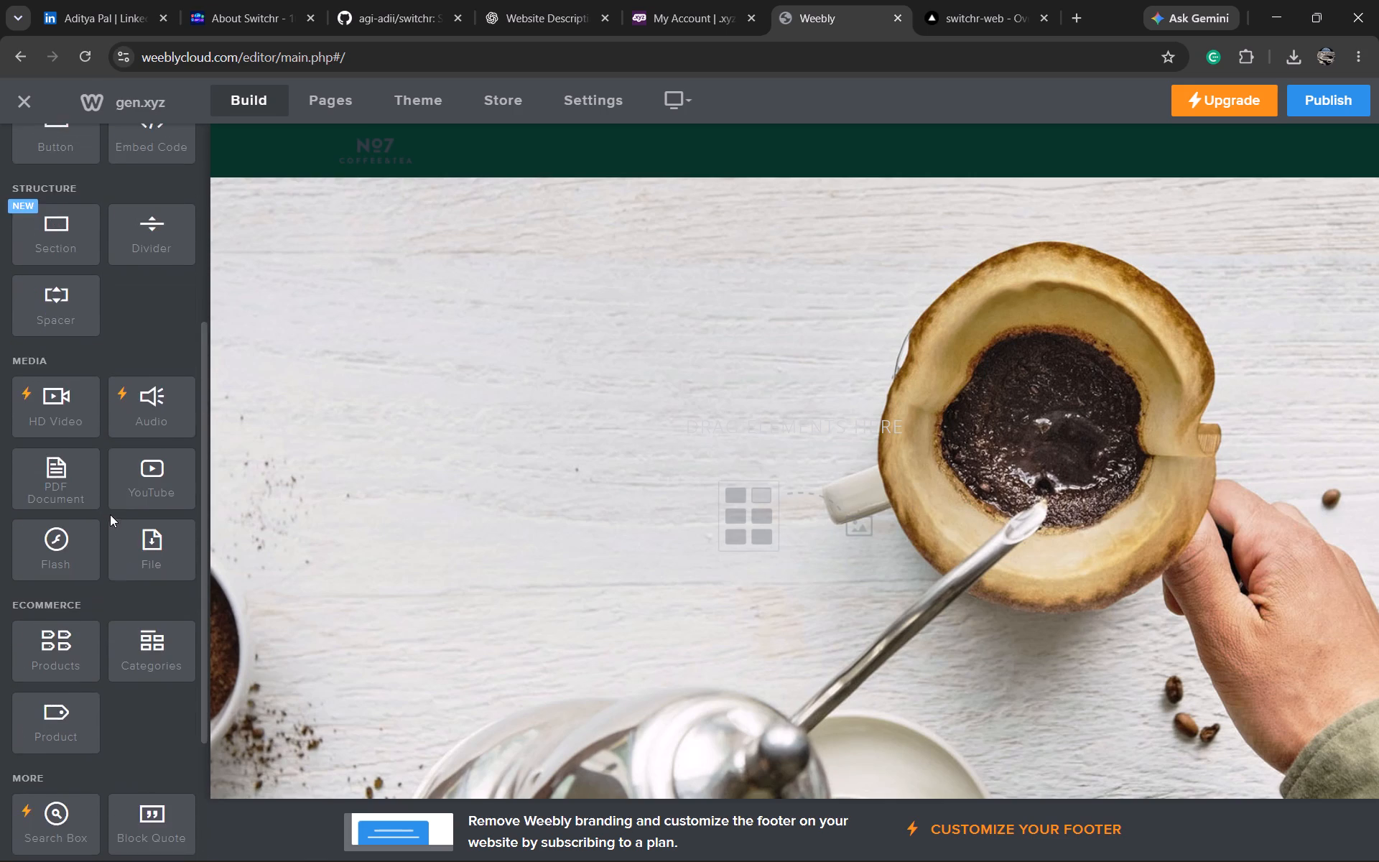
pyautogui.scroll(5, 110, 510)
# Exit to the site dashboard and examine its language, site title and account options.
pyautogui.click(30, 103)
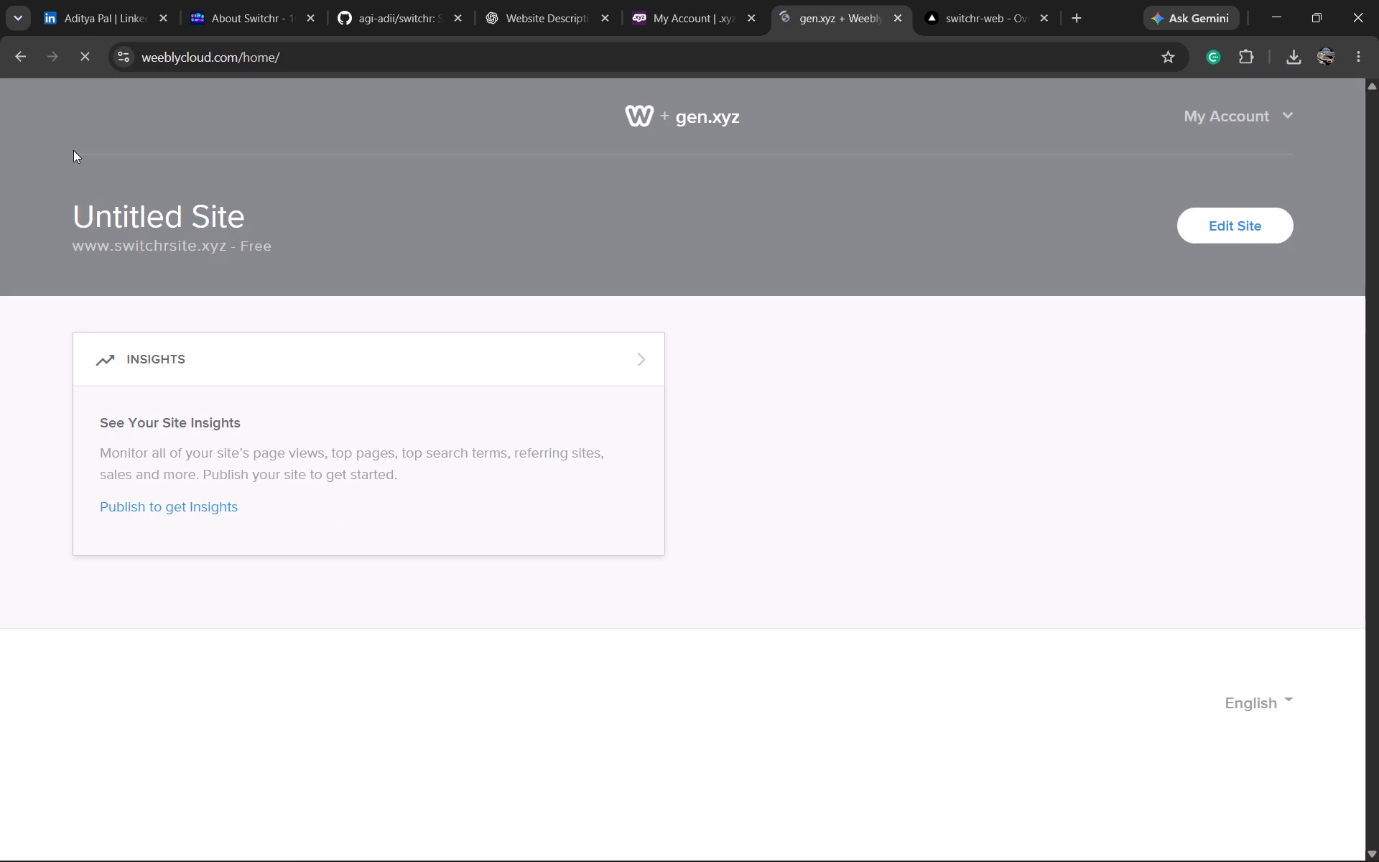
pyautogui.scroll(-5, 389, 256)
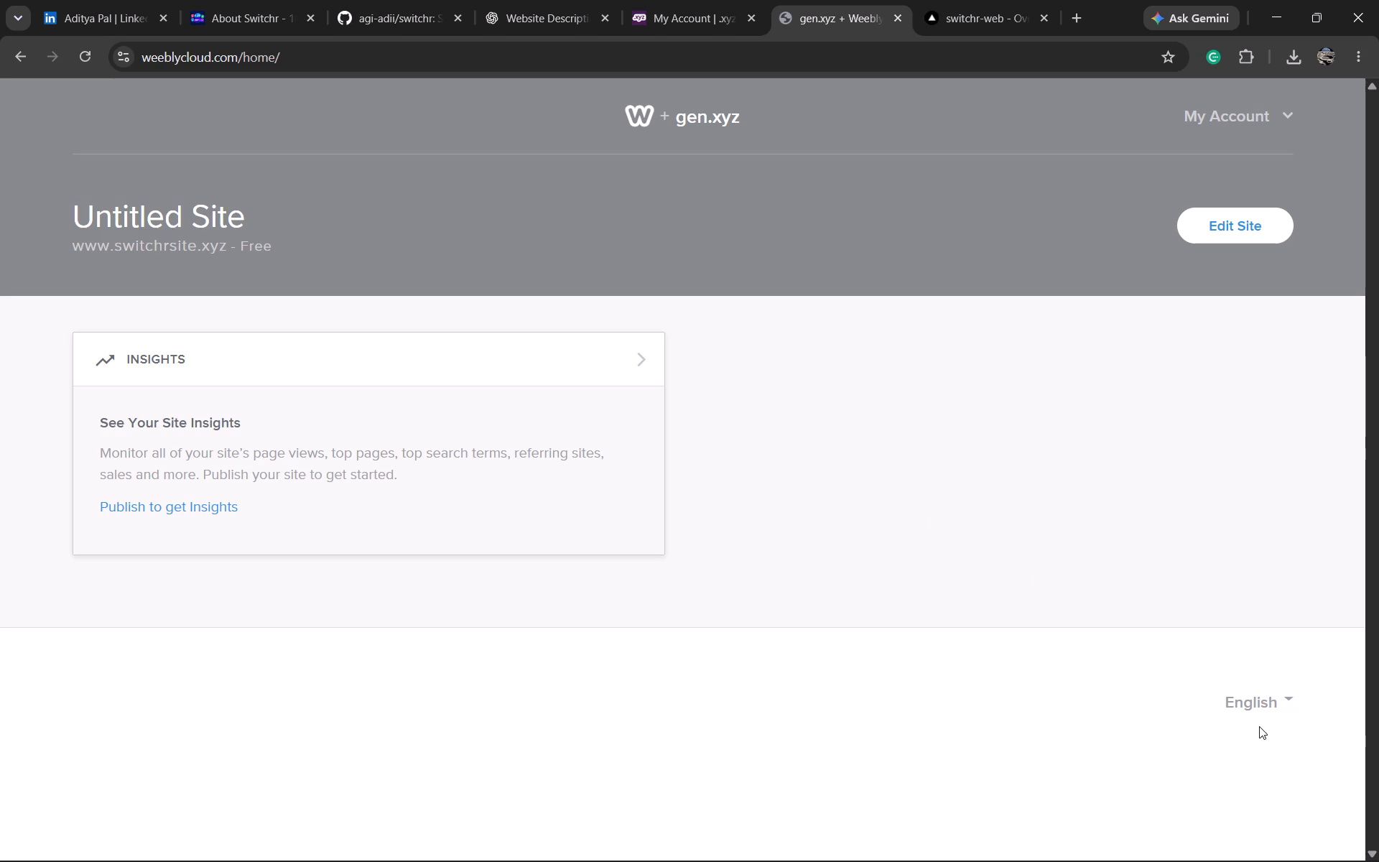
pyautogui.click(1267, 692)
pyautogui.click(261, 215)
pyautogui.click(248, 212)
pyautogui.click(1286, 122)
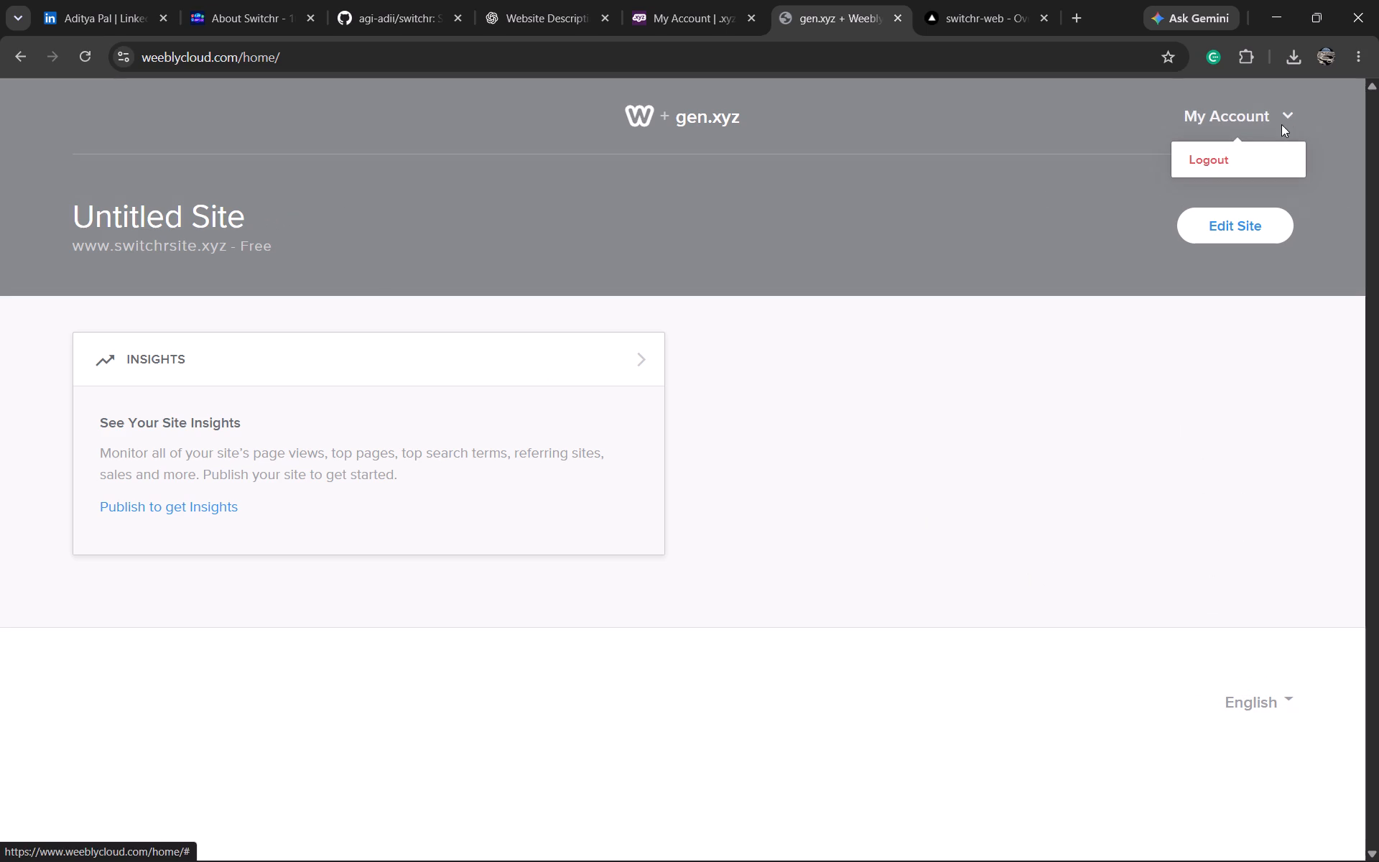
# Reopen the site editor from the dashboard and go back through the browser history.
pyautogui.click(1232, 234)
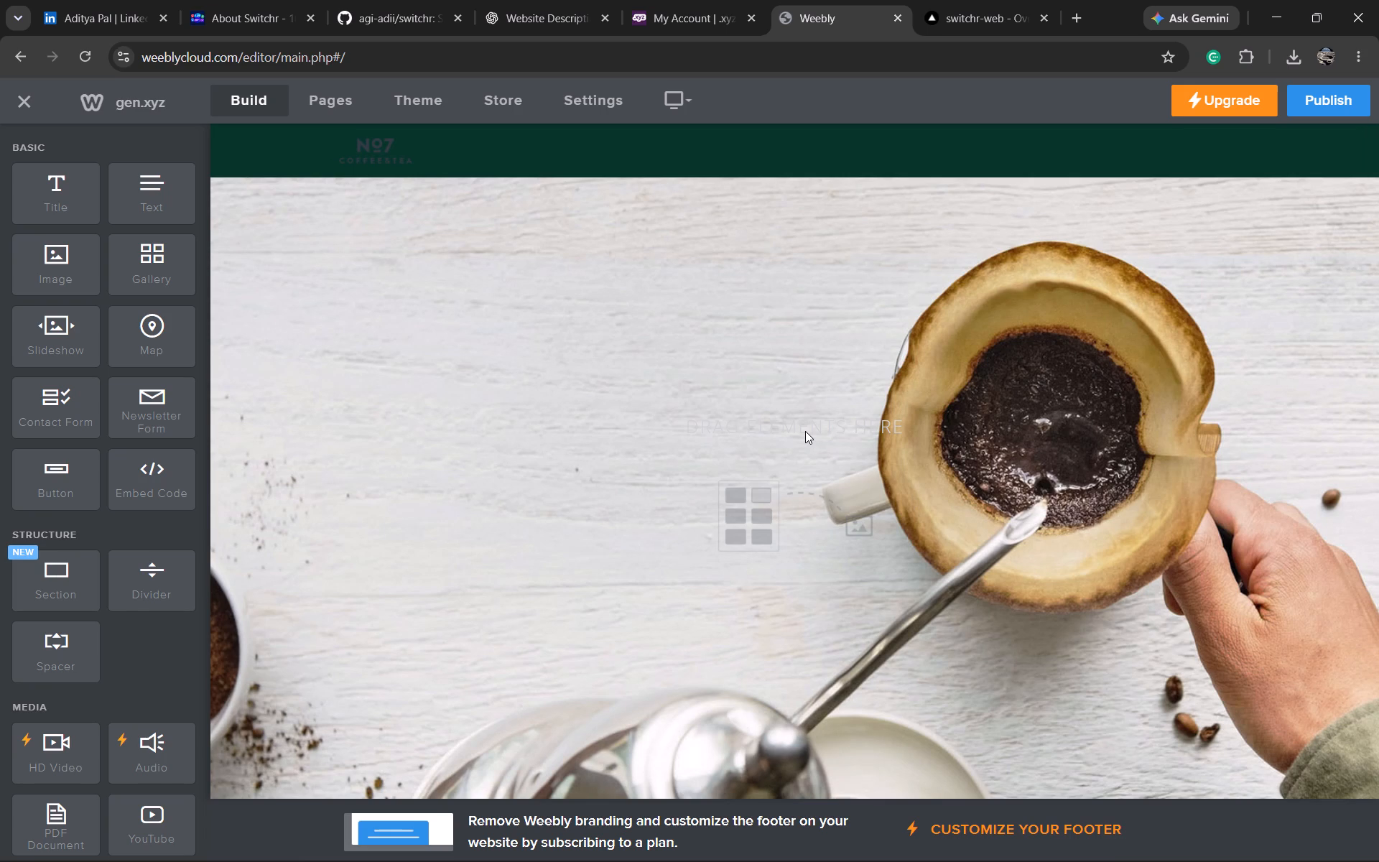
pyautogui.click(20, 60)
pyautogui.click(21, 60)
# Return to the gen.xyz account page and review the product details of switchrsite.xyz's free Weebly plan.
pyautogui.click(692, 0)
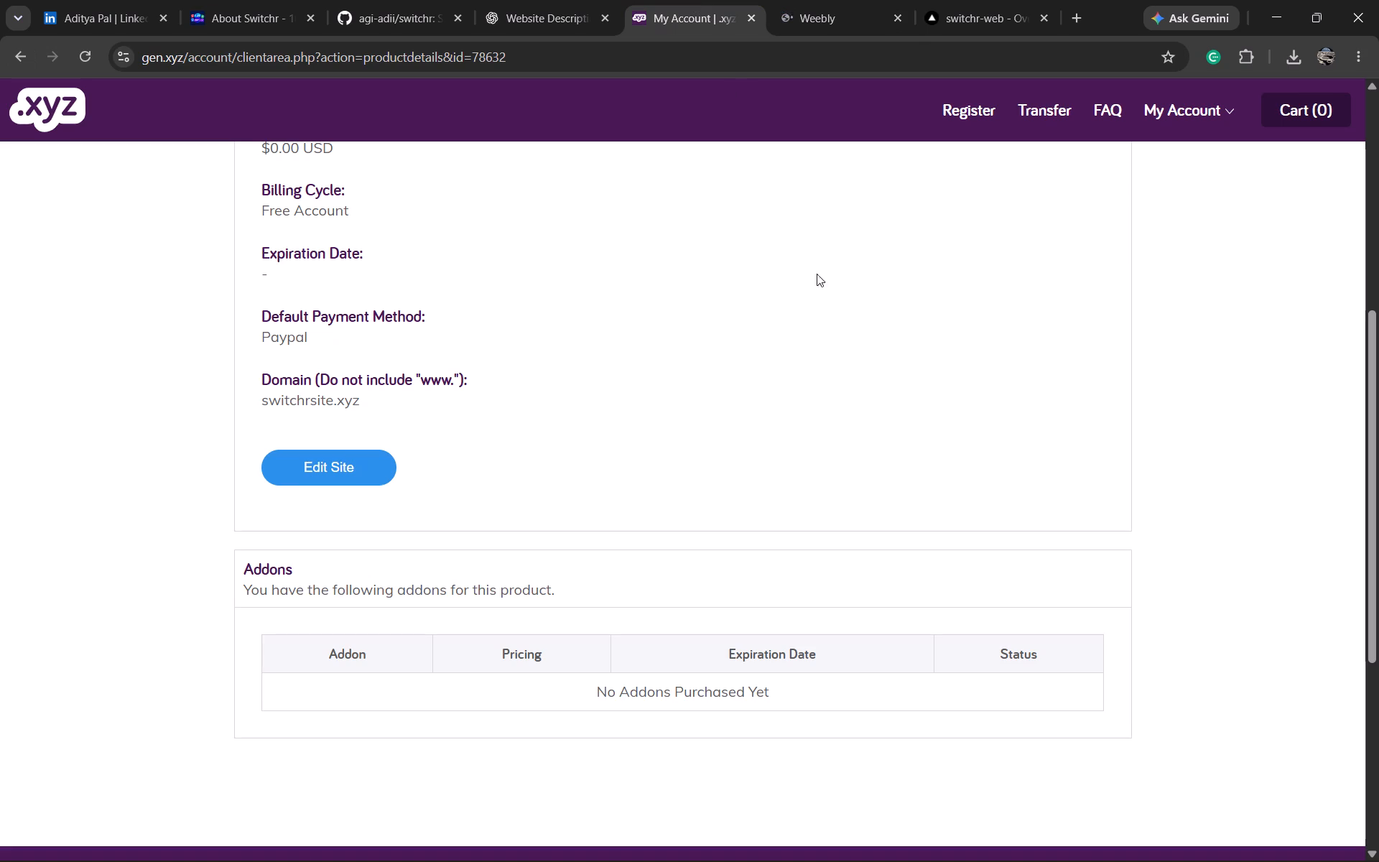
pyautogui.scroll(3, 613, 439)
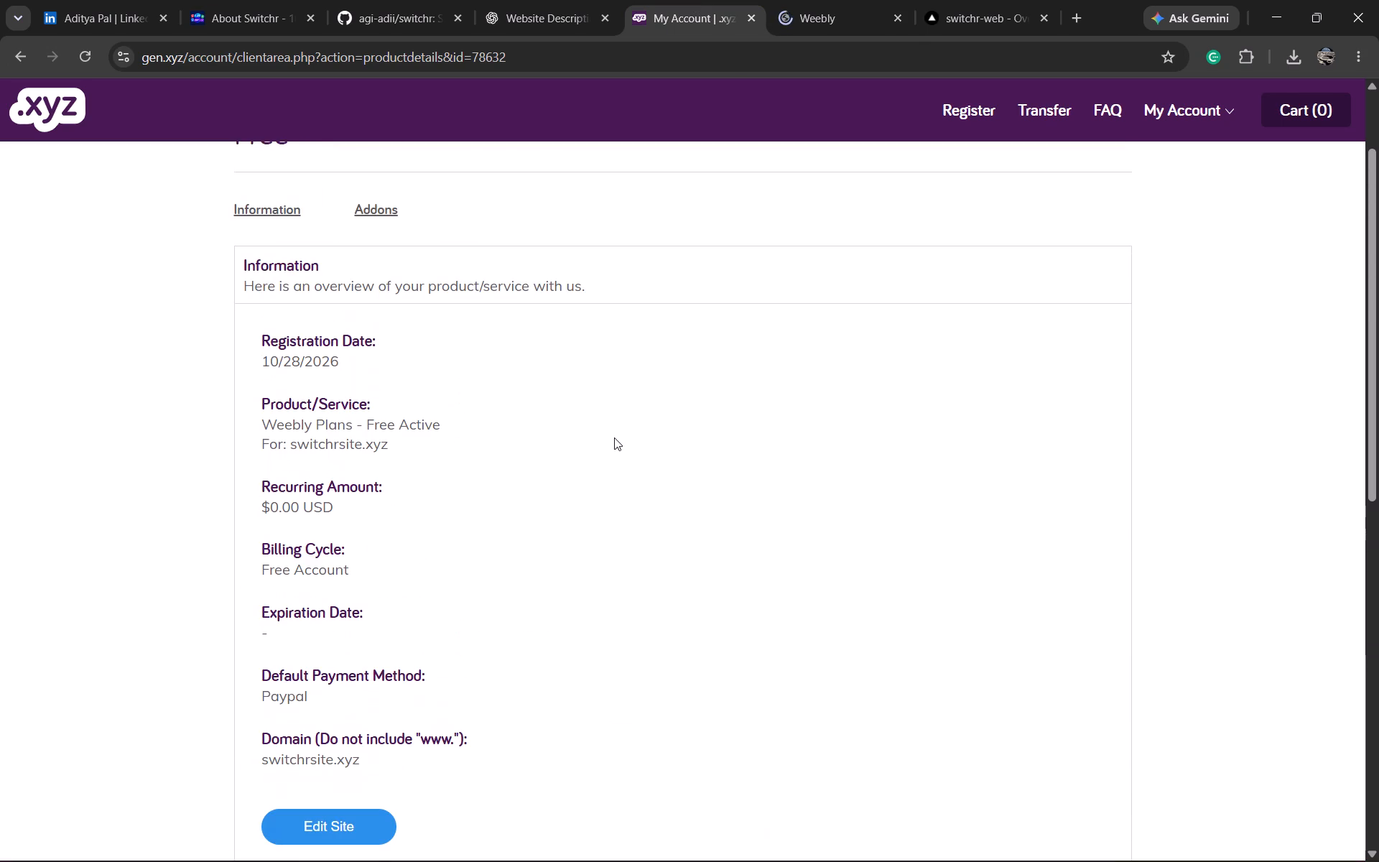
pyautogui.scroll(-1, 614, 437)
pyautogui.scroll(1, 614, 437)
pyautogui.scroll(-1, 614, 437)
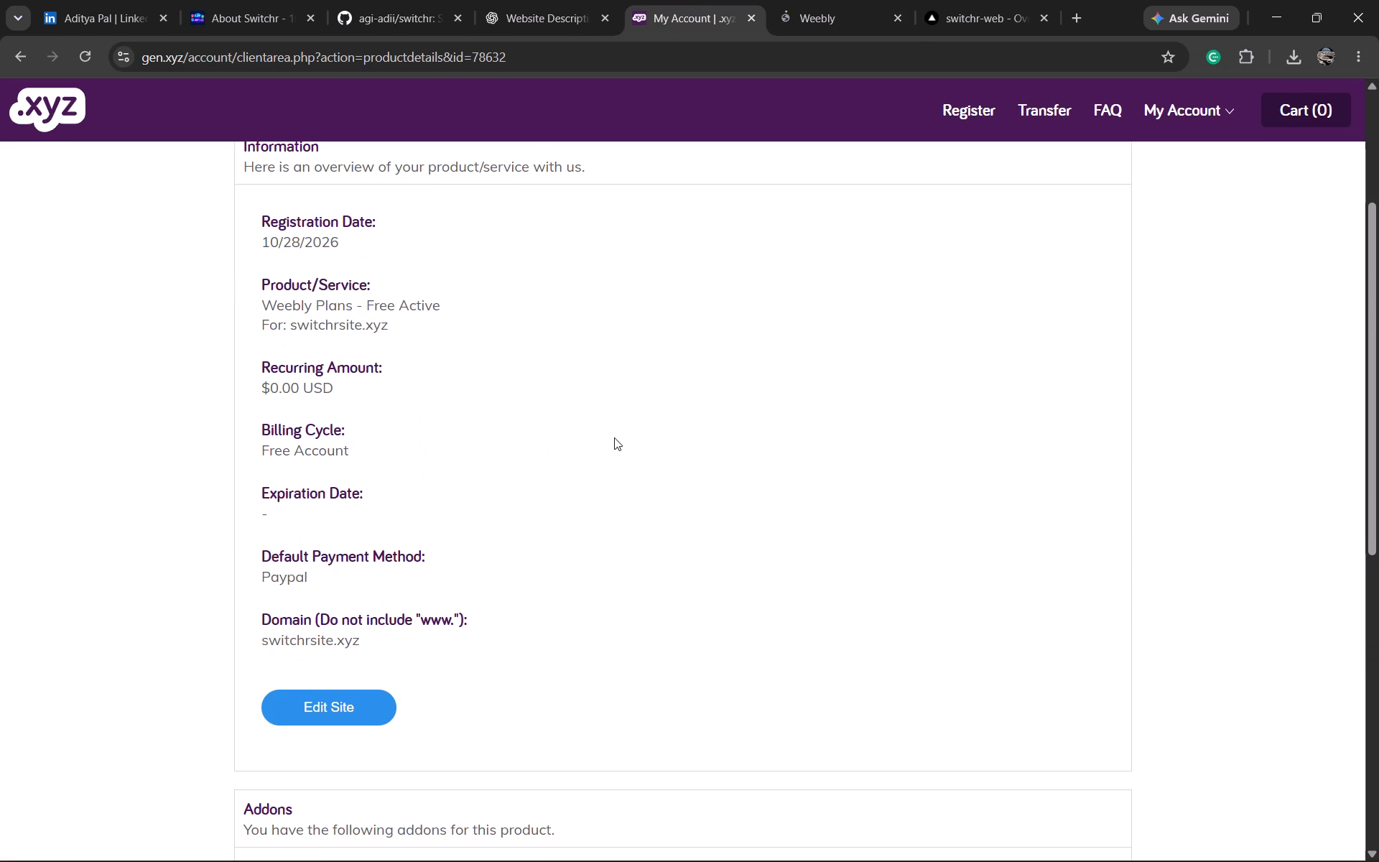
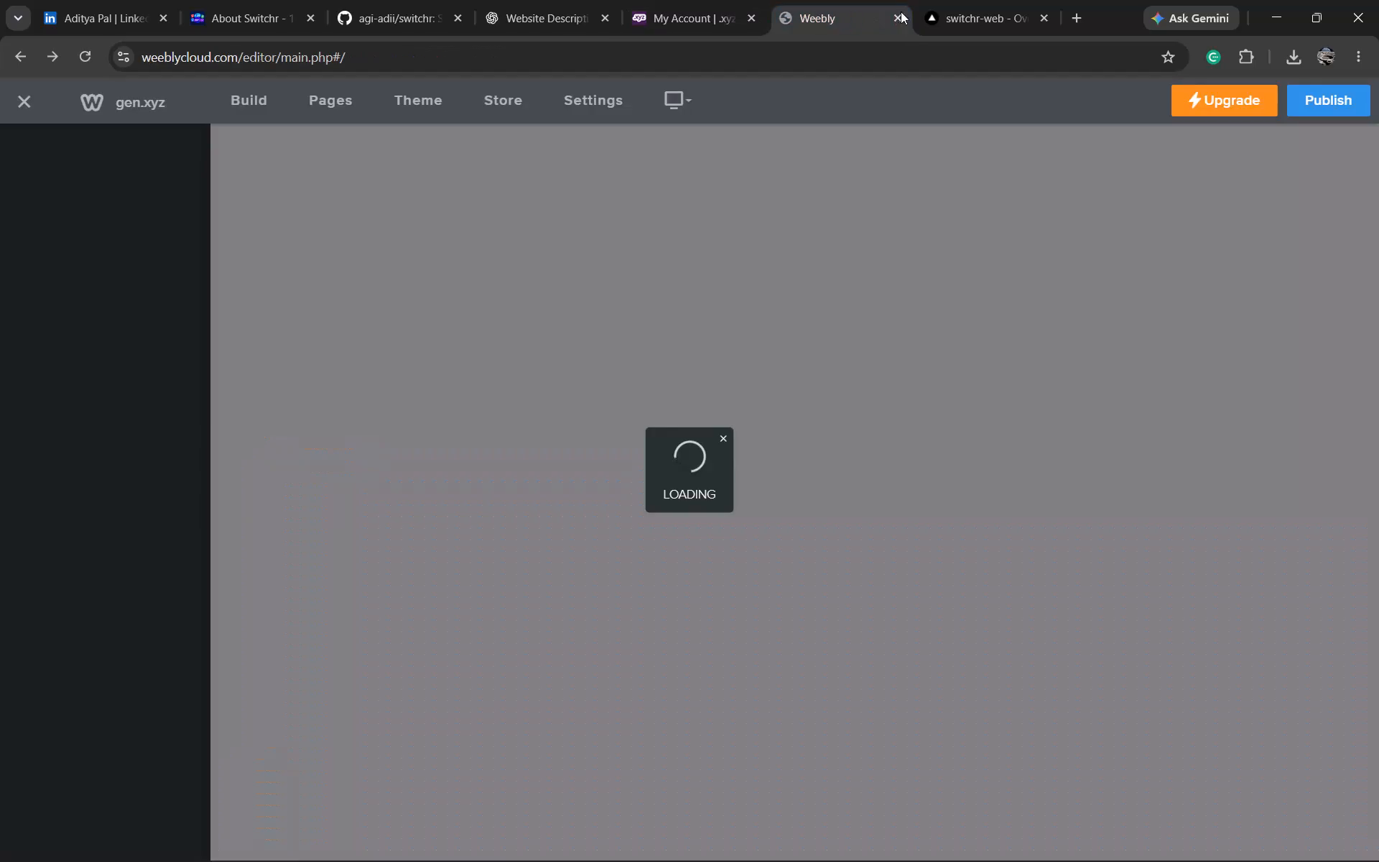
# Close the Weebly editor tab and return to the switchr-web project on Vercel.
pyautogui.click(977, 11)
pyautogui.click(899, 17)
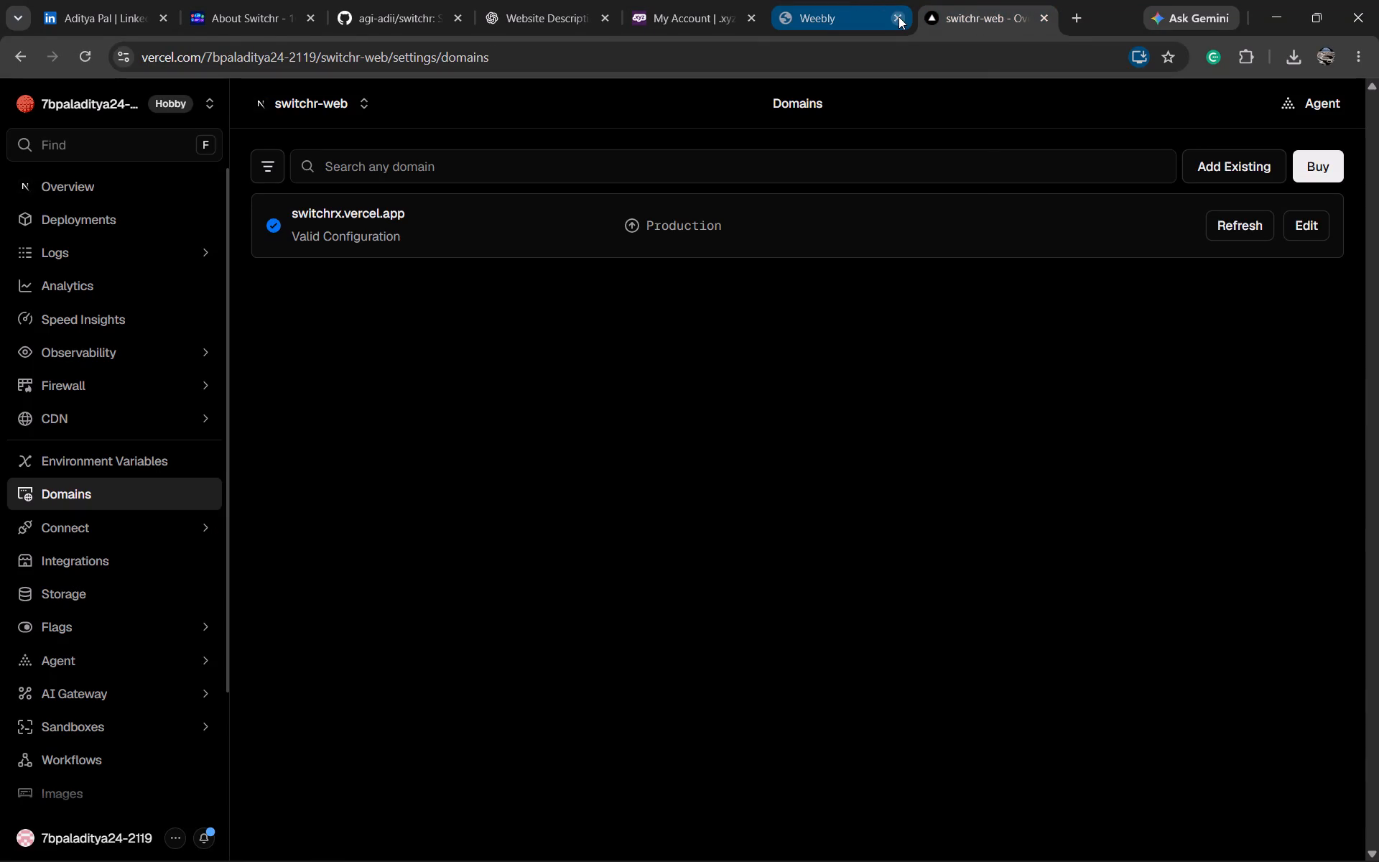
pyautogui.click(975, 22)
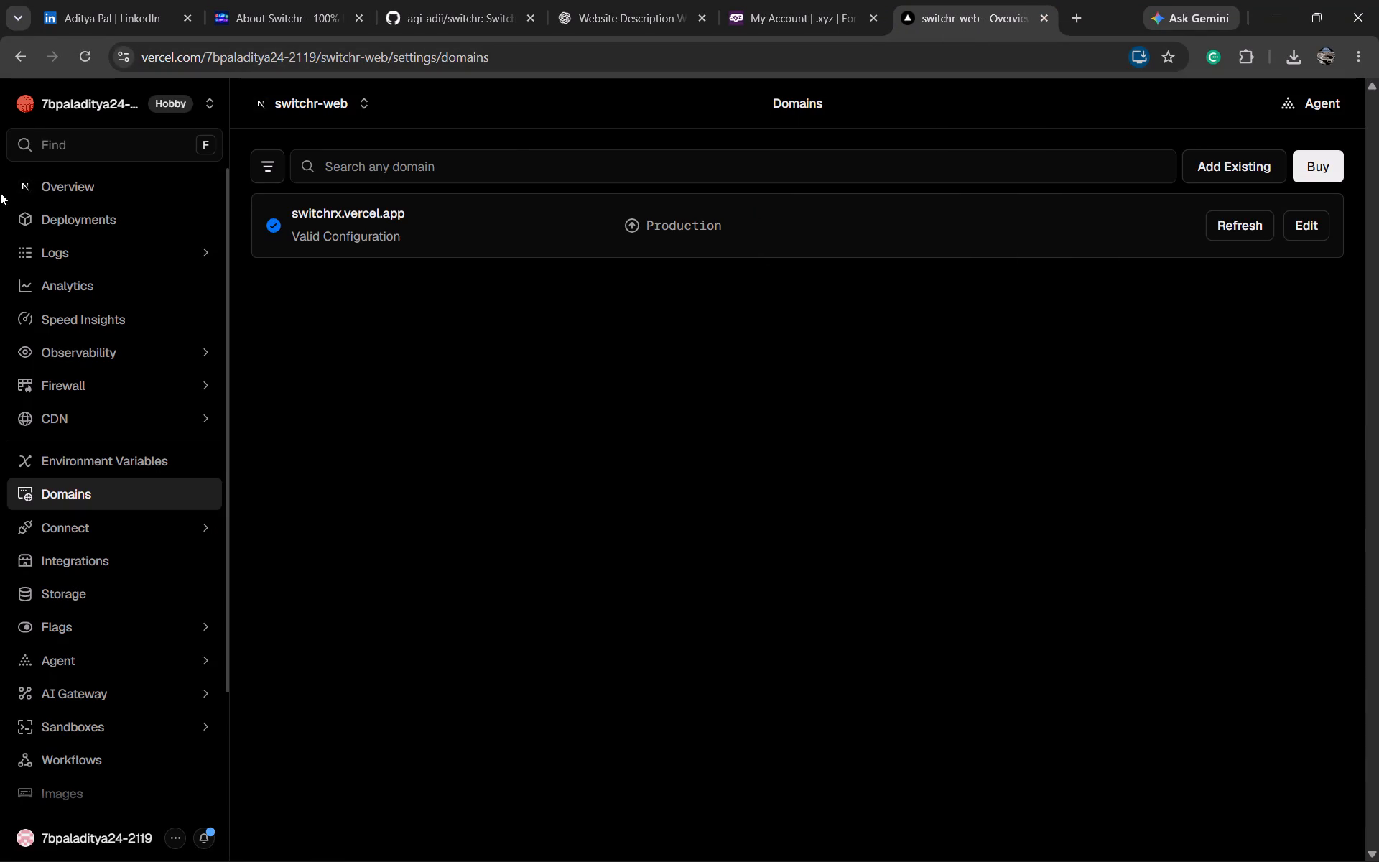
# Examine the switchr-web project's overview, deployments and logs pages.
pyautogui.click(18, 57)
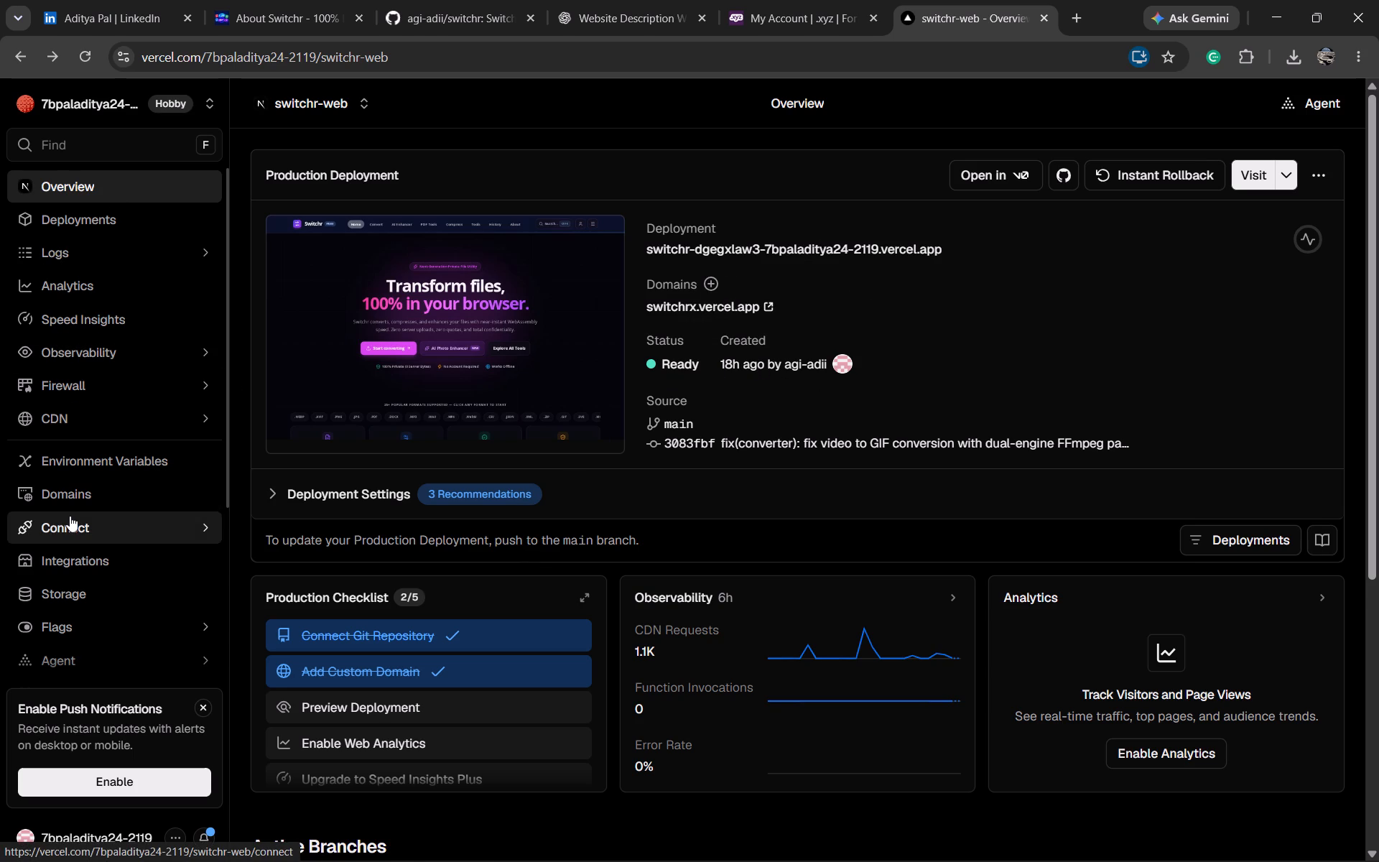
pyautogui.scroll(-5, 70, 348)
pyautogui.scroll(3, 70, 346)
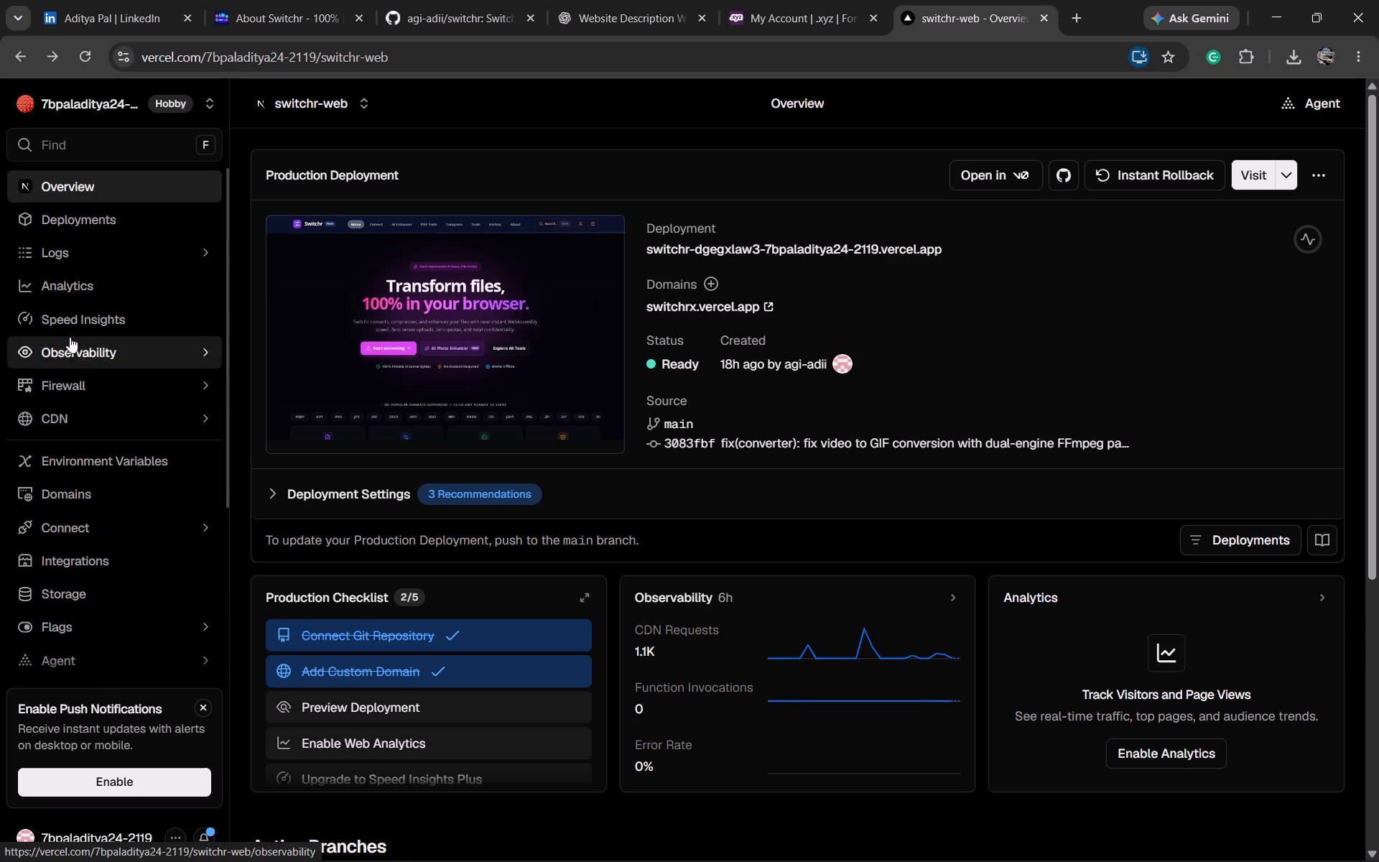
pyautogui.click(92, 218)
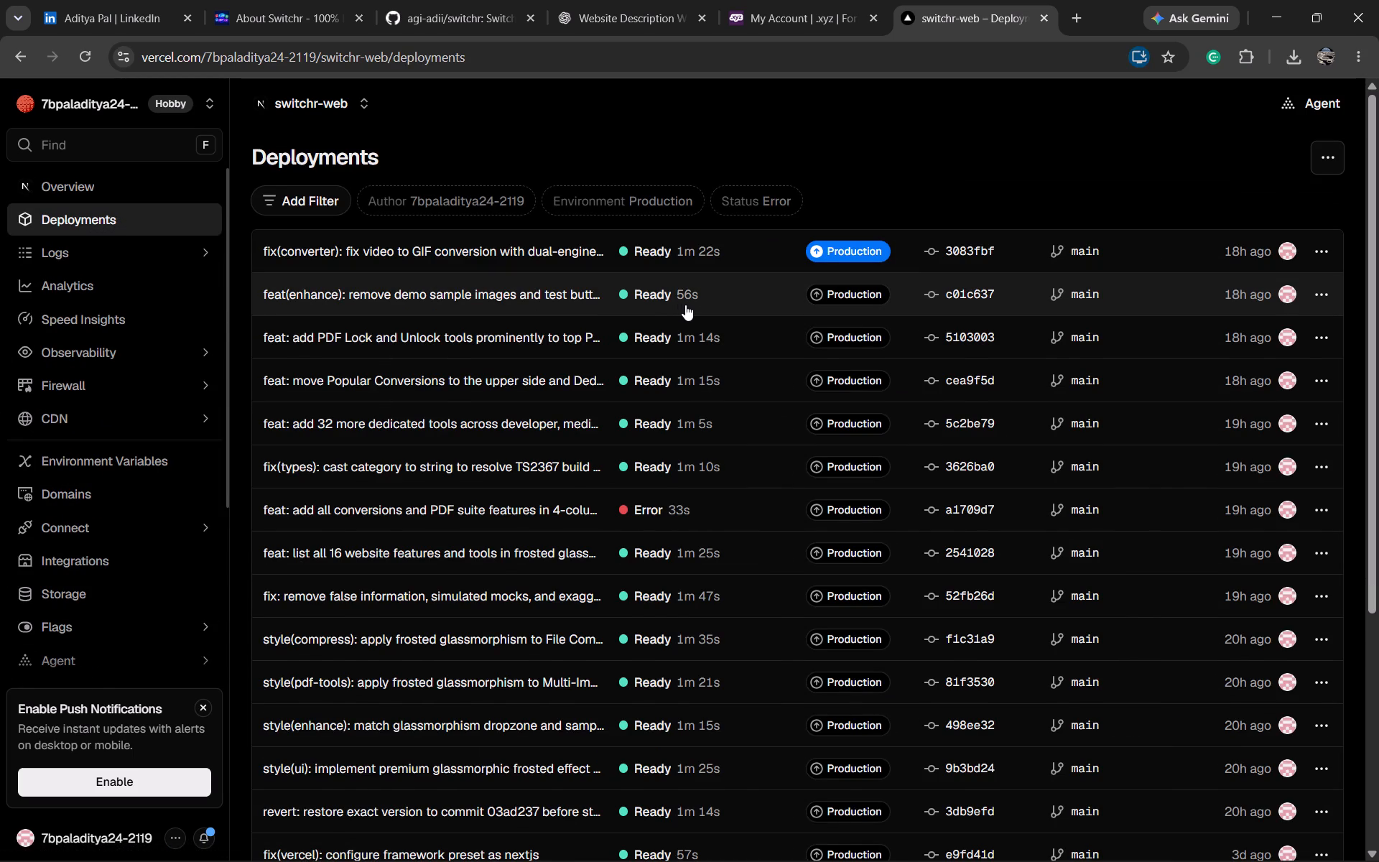
pyautogui.scroll(-2, 103, 349)
pyautogui.click(91, 266)
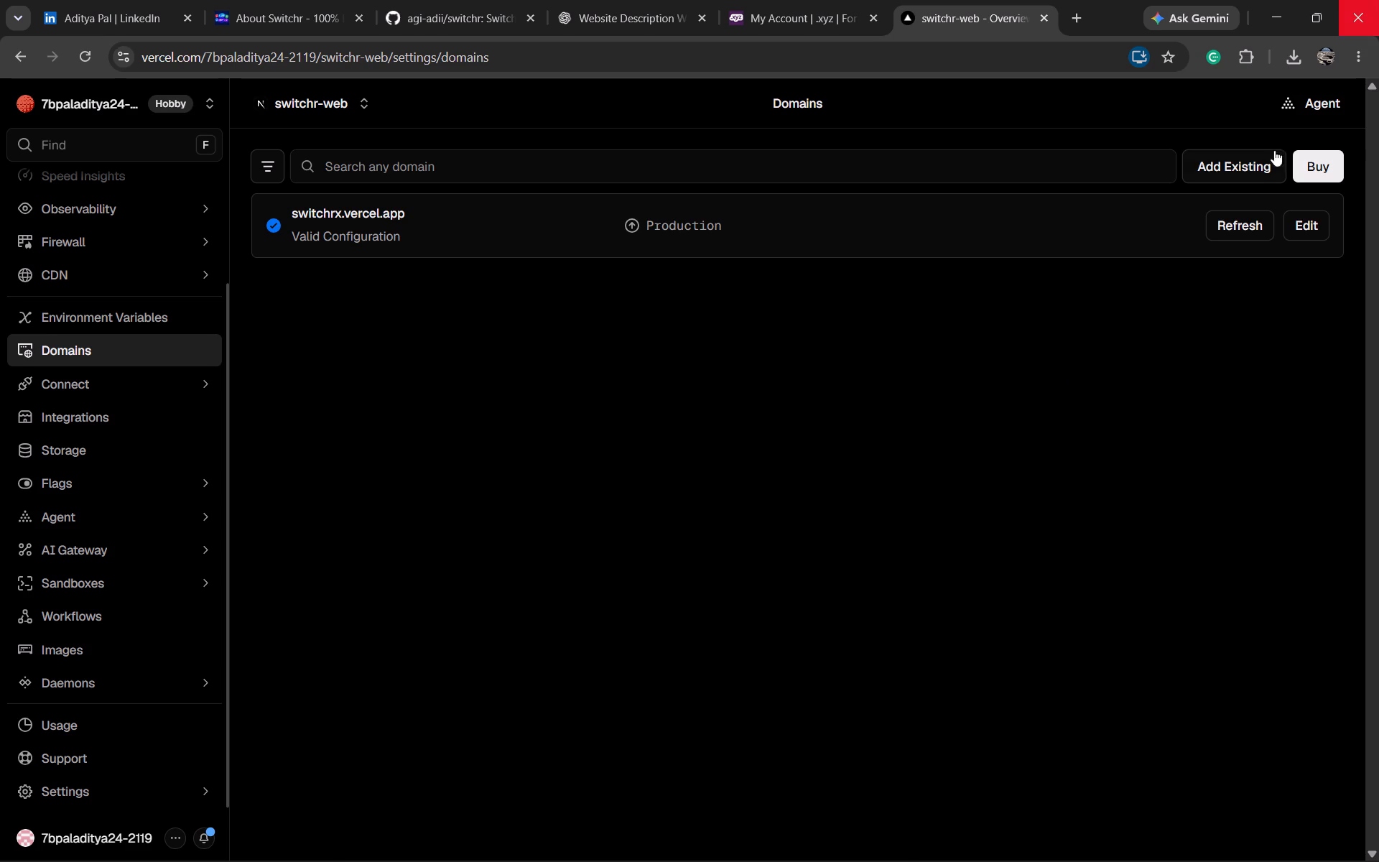
pyautogui.click(1219, 170)
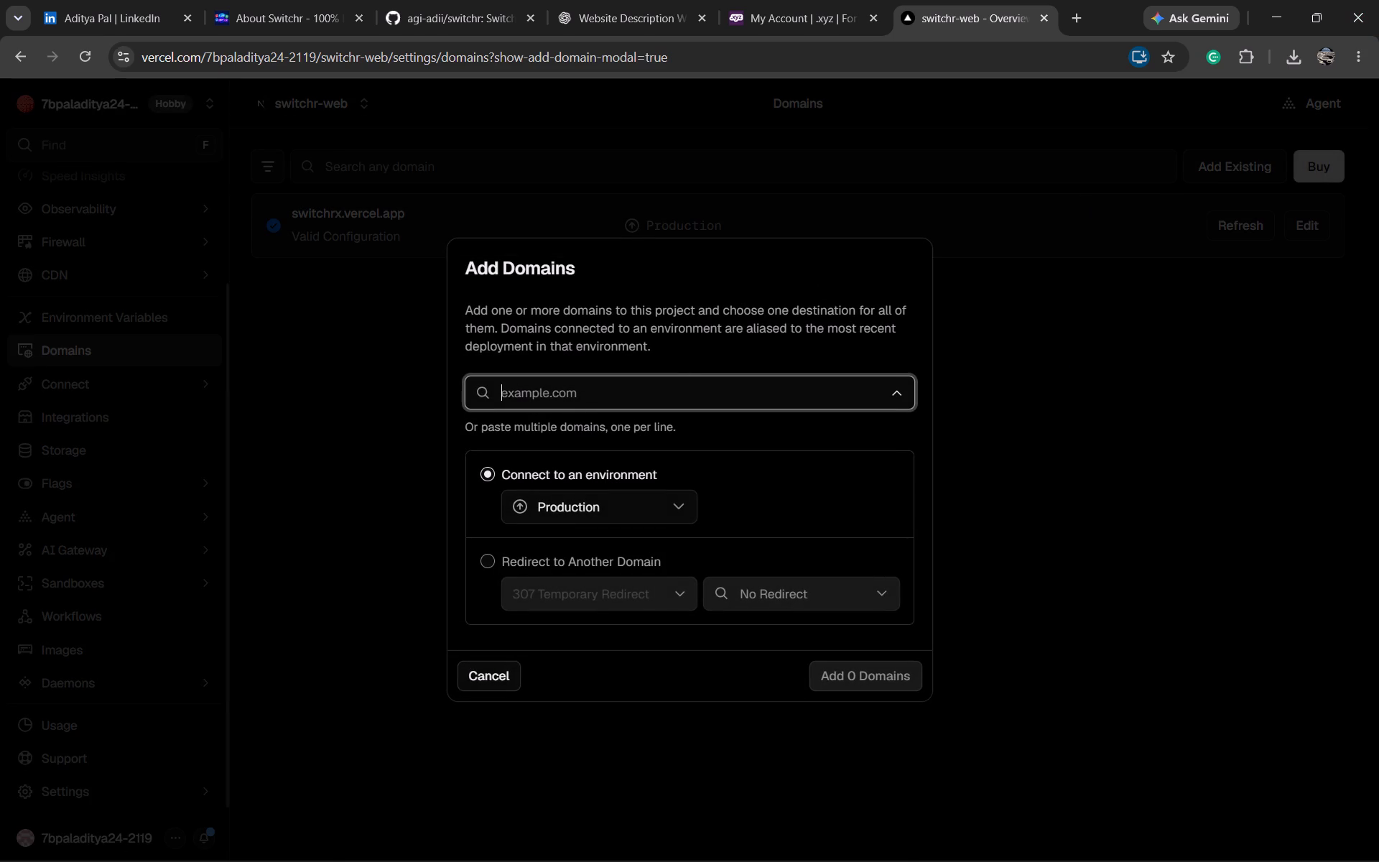
pyautogui.click(669, 384)
pyautogui.click(620, 397)
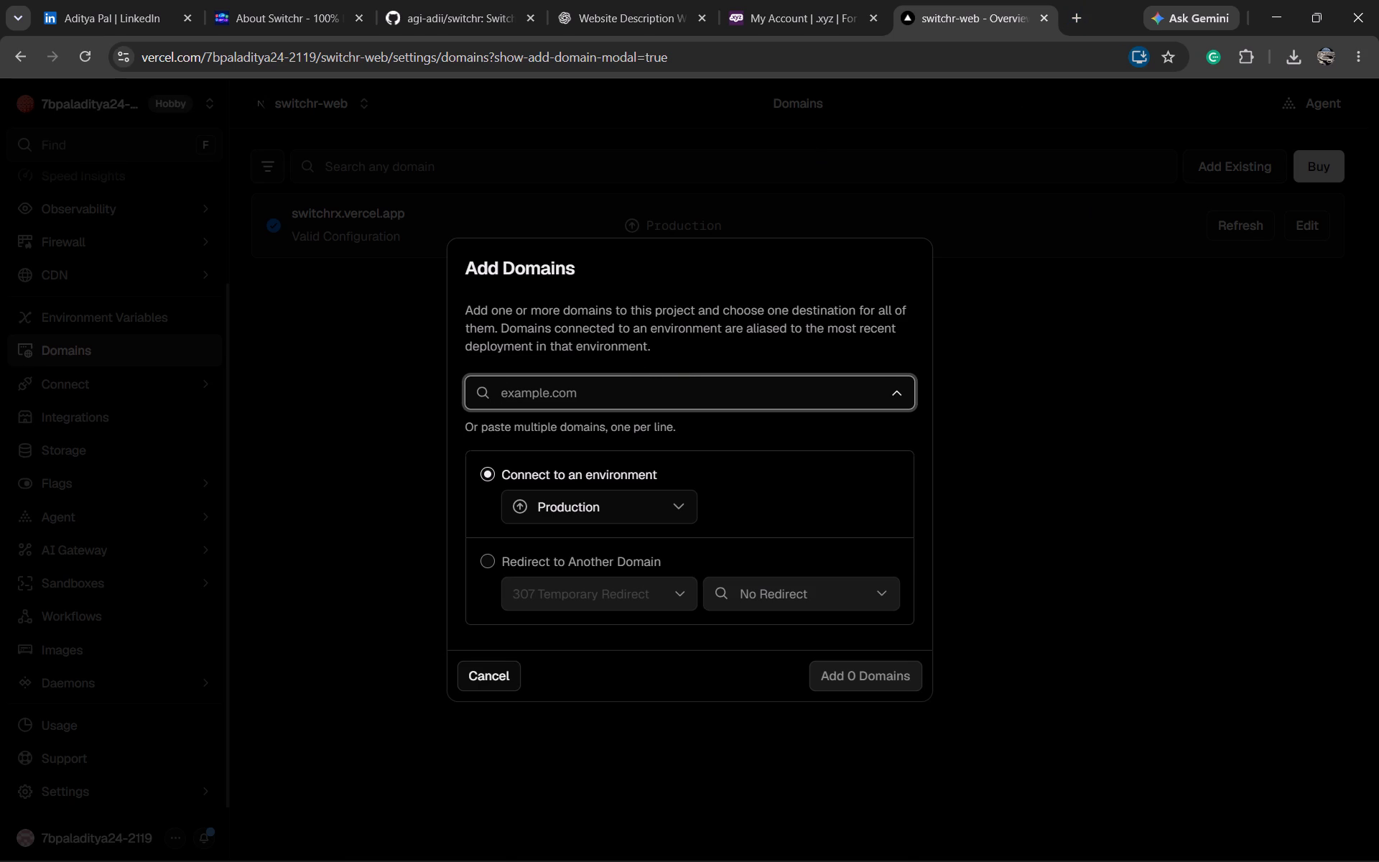
pyautogui.write('sw')
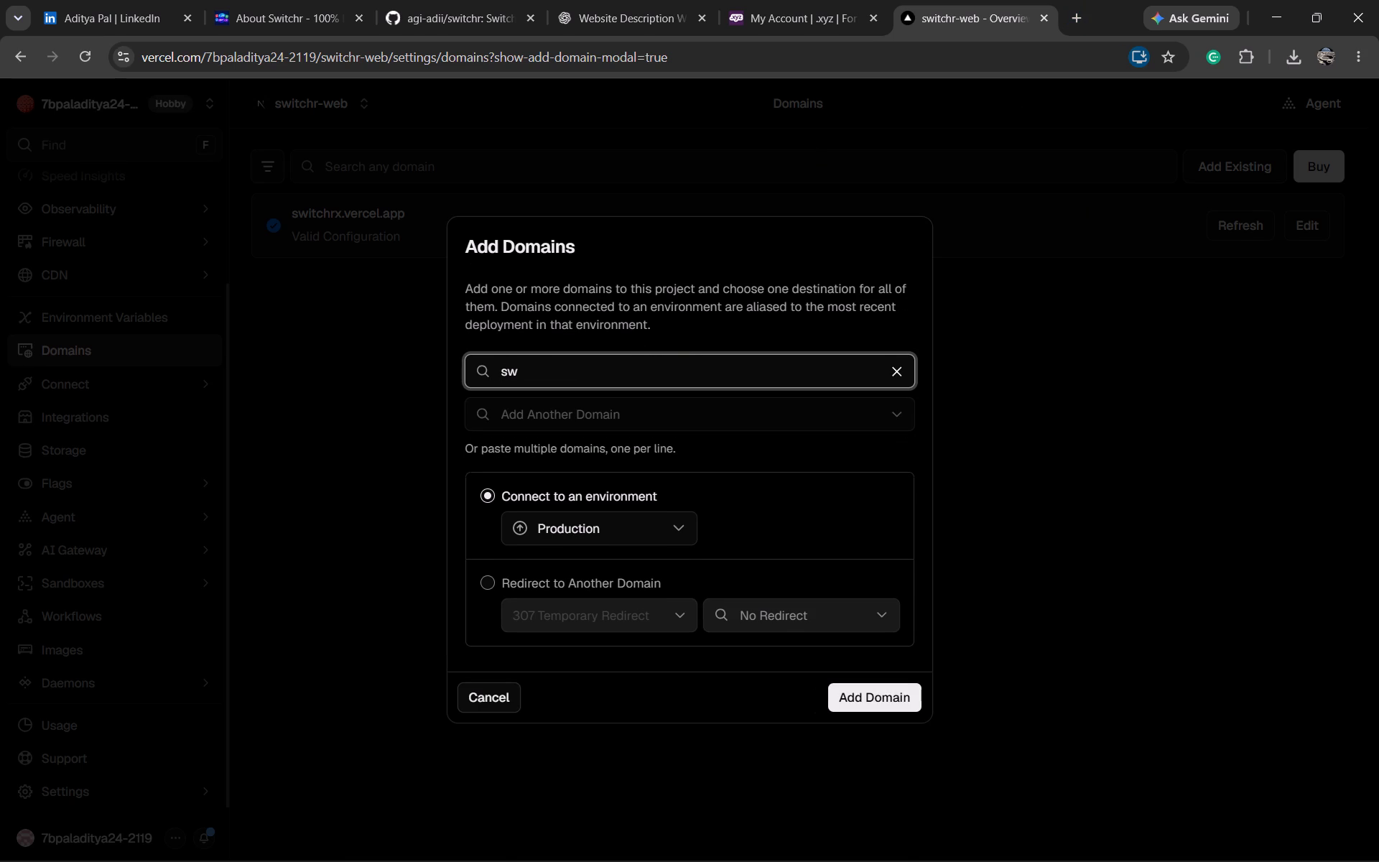
pyautogui.write('itchrsite')
pyautogui.write('.xyz')
pyautogui.scroll(-1, 594, 393)
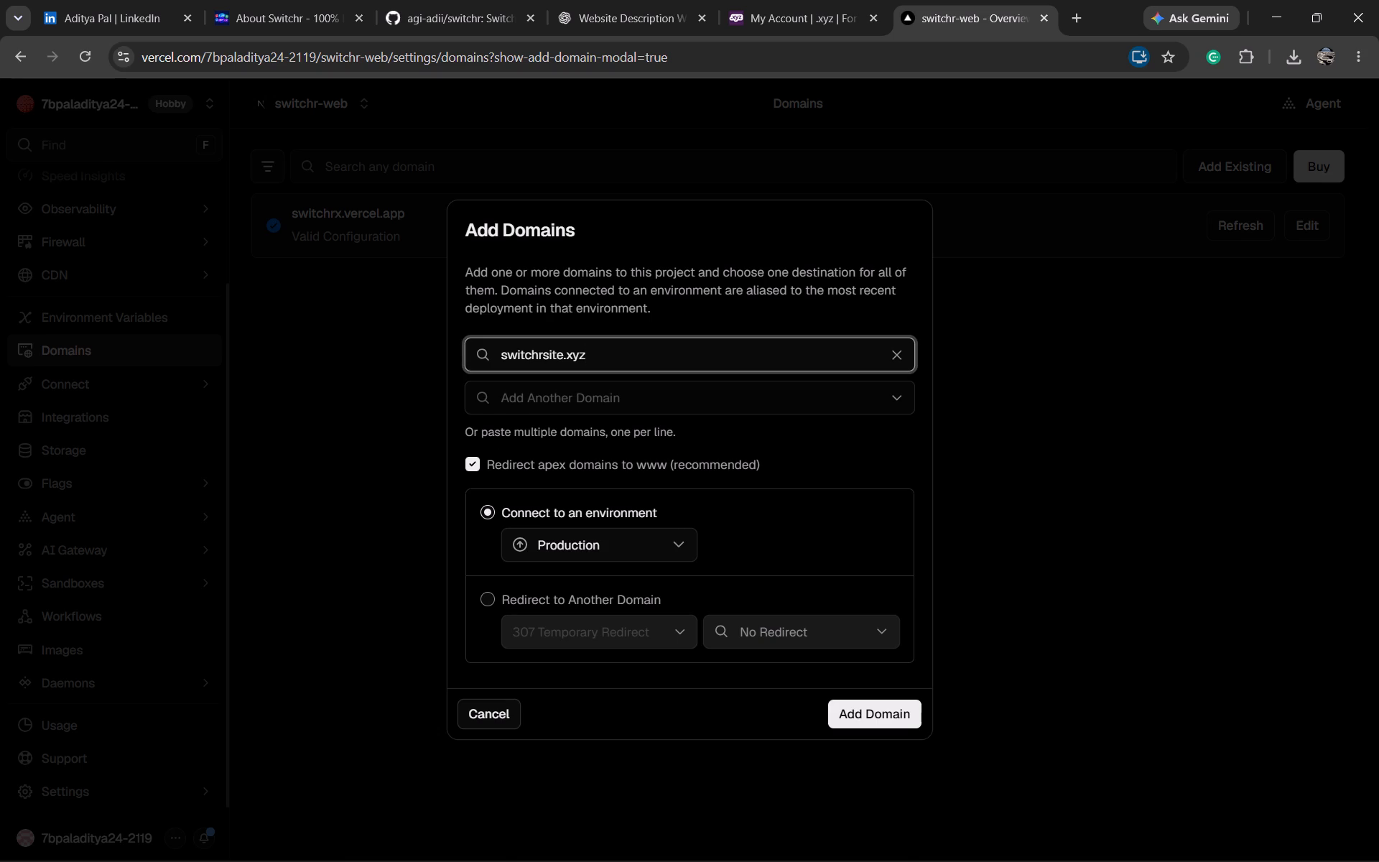
pyautogui.scroll(-1, 677, 407)
pyautogui.scroll(-2, 627, 570)
pyautogui.click(845, 719)
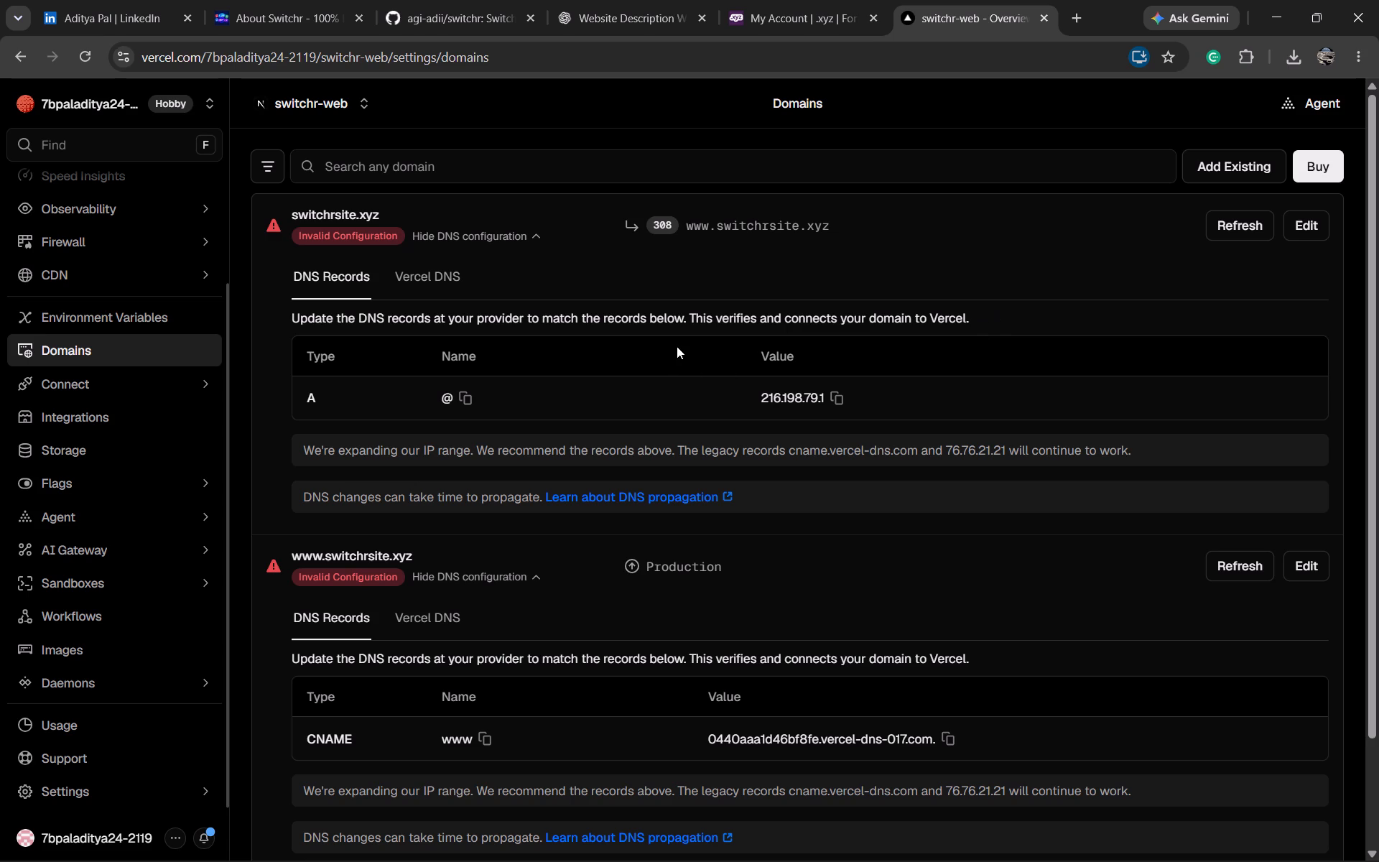
# Open Notepad and dismiss its missing-file messages.
pyautogui.scroll(2, 645, 352)
pyautogui.click(501, 853)
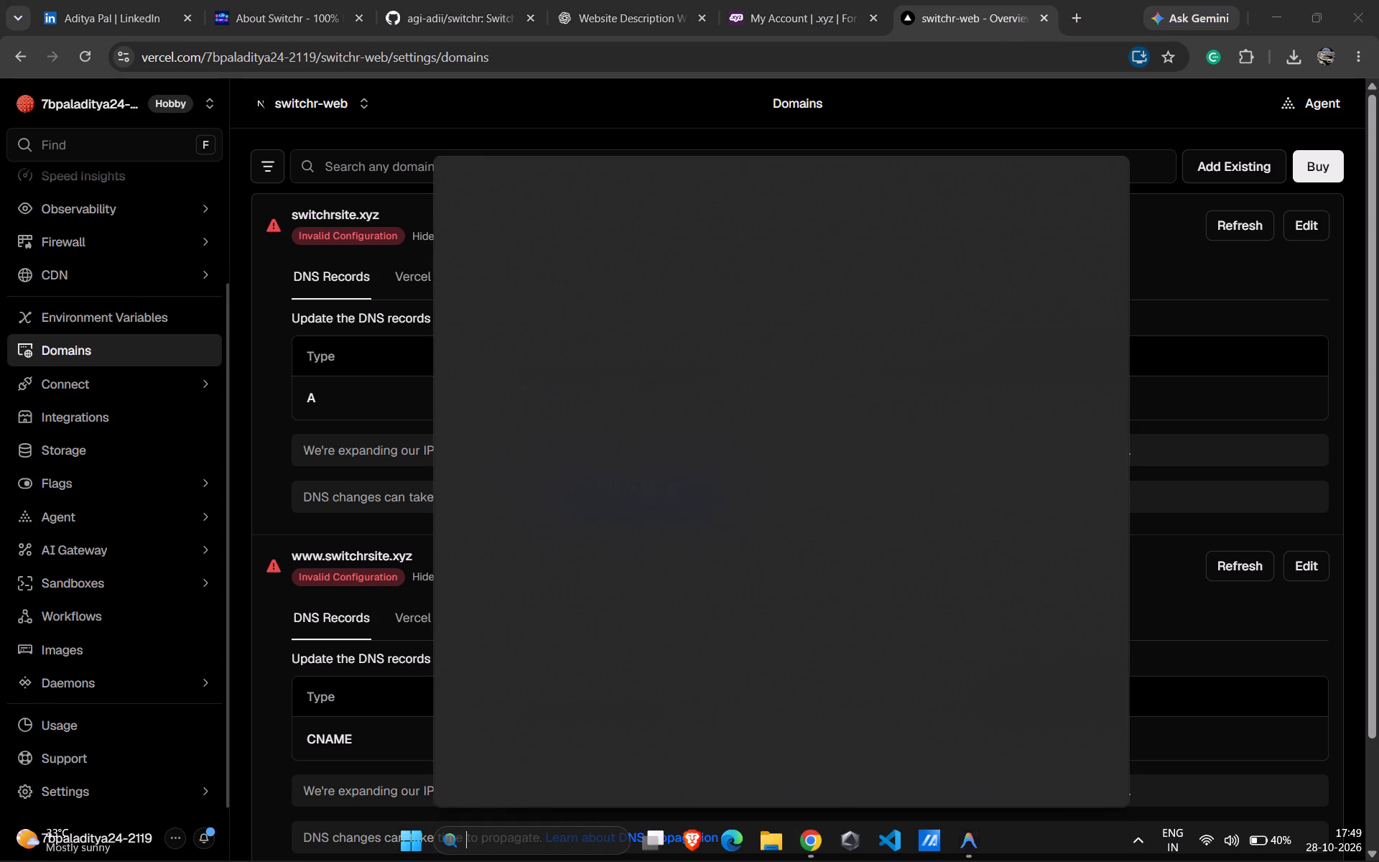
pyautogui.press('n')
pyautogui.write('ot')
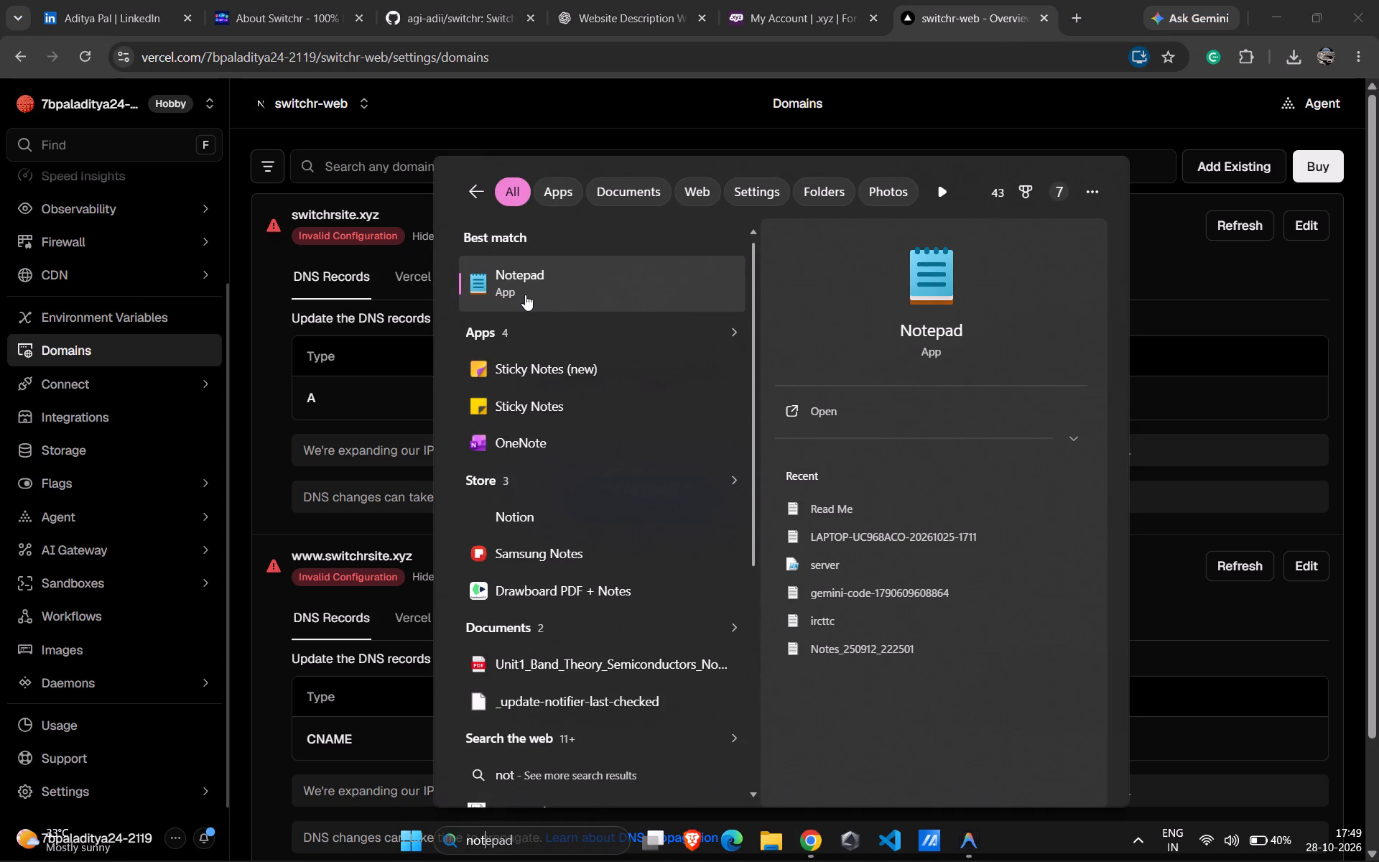
pyautogui.click(525, 295)
pyautogui.click(603, 310)
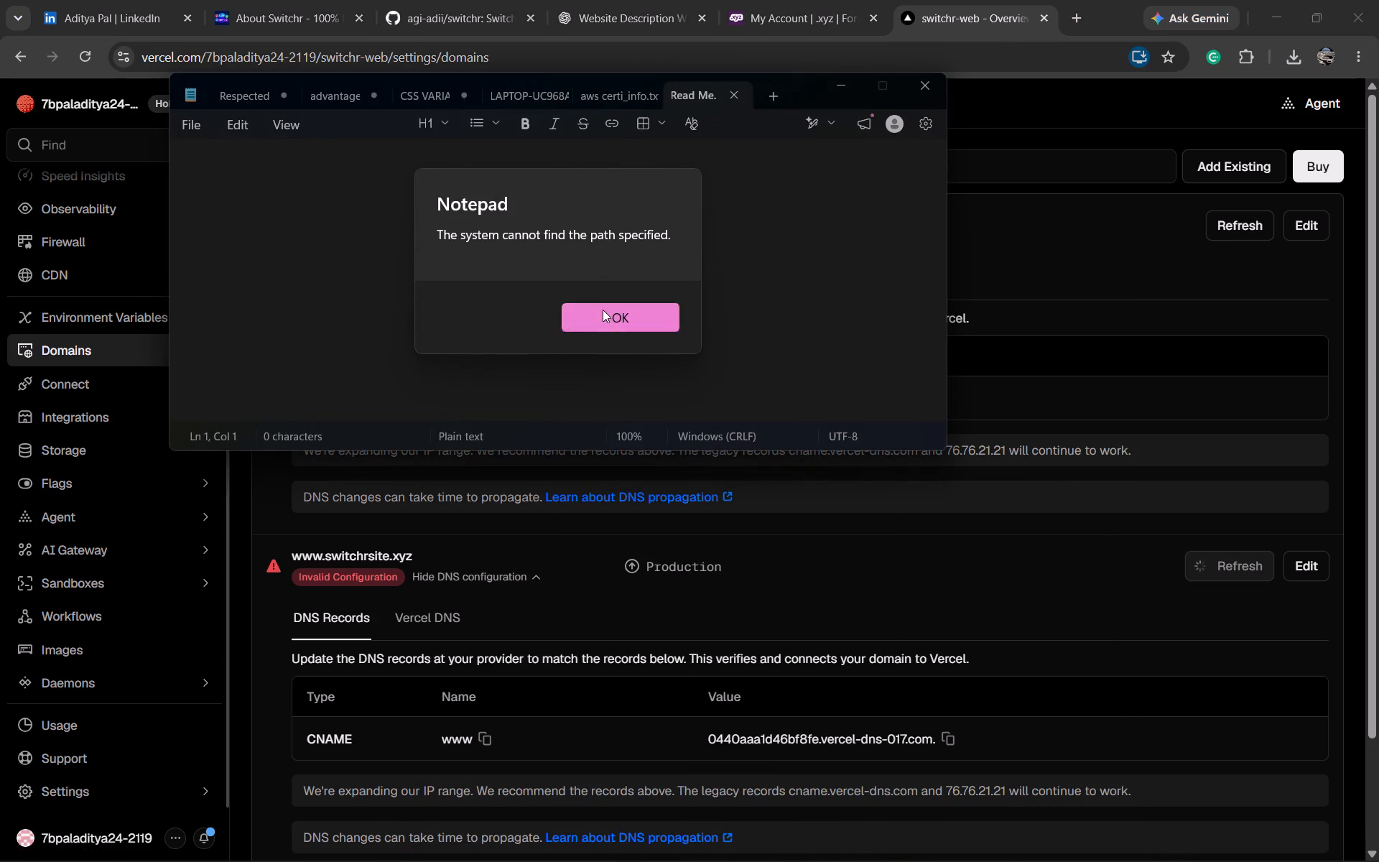
pyautogui.click(636, 321)
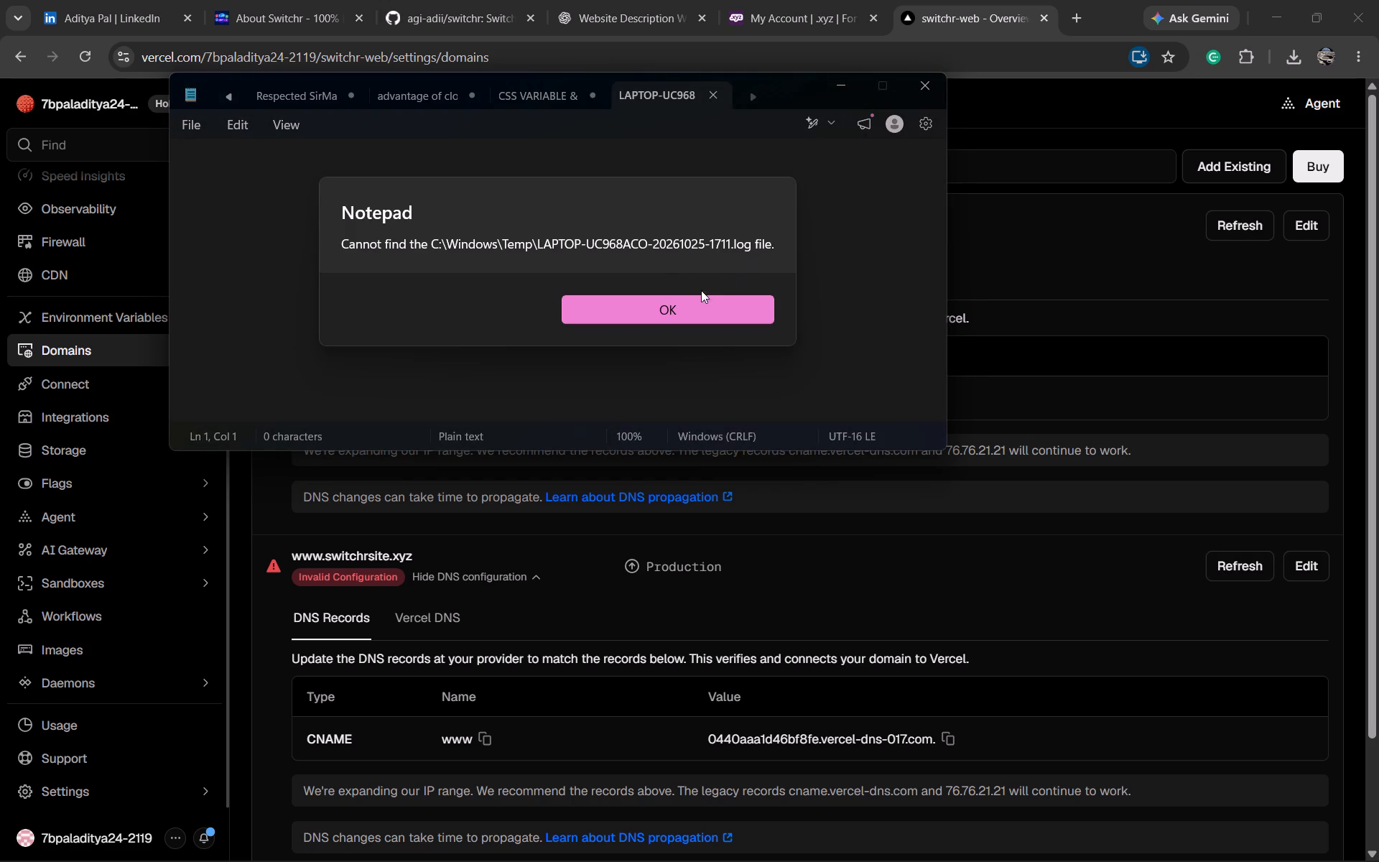
pyautogui.click(675, 304)
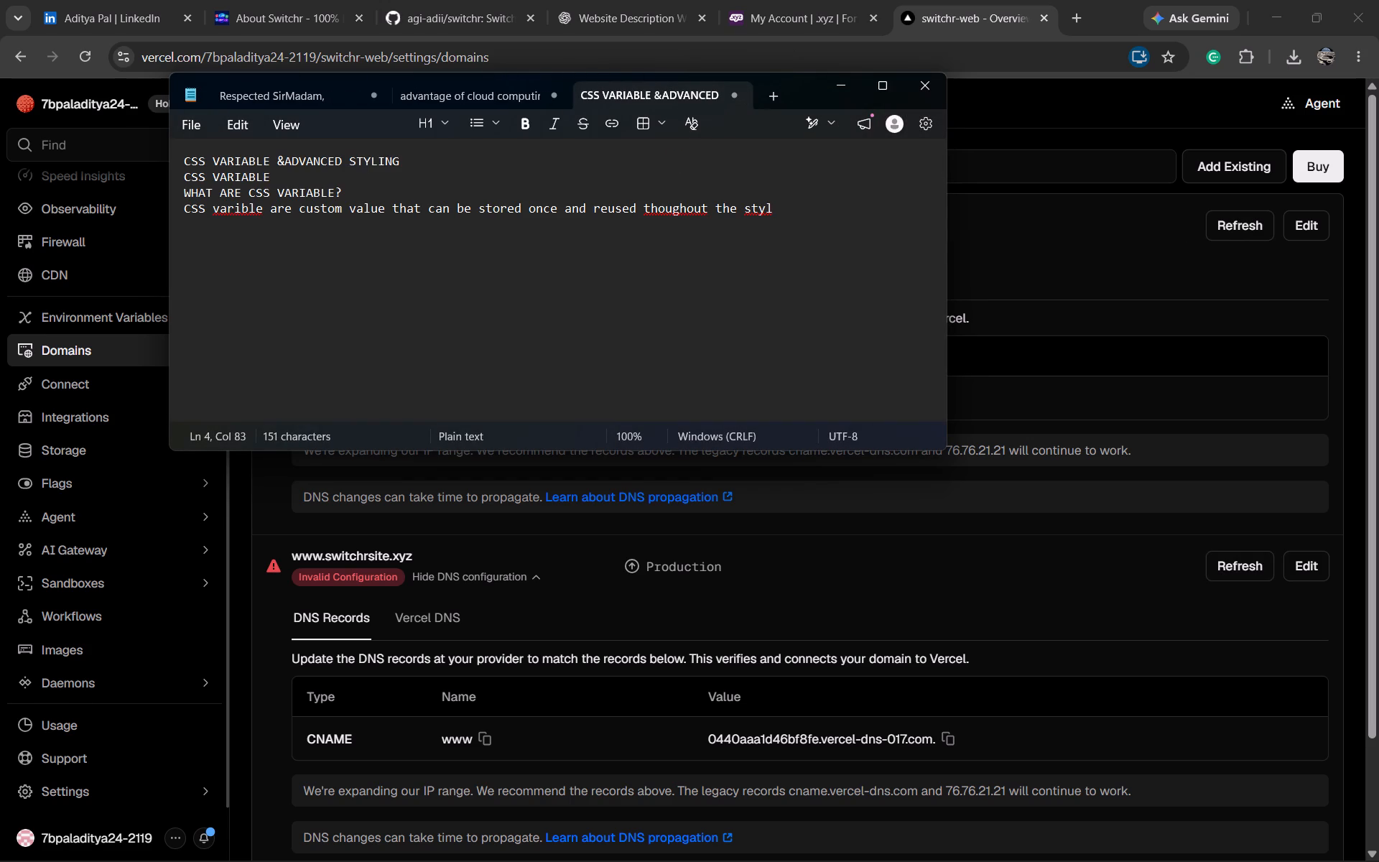
# Delete all the text in the CSS VARIABLE & ADVANCED STYLING note.
pyautogui.moveTo(789, 238); pyautogui.dragTo(183, 159)
pyautogui.press('BackSpace')
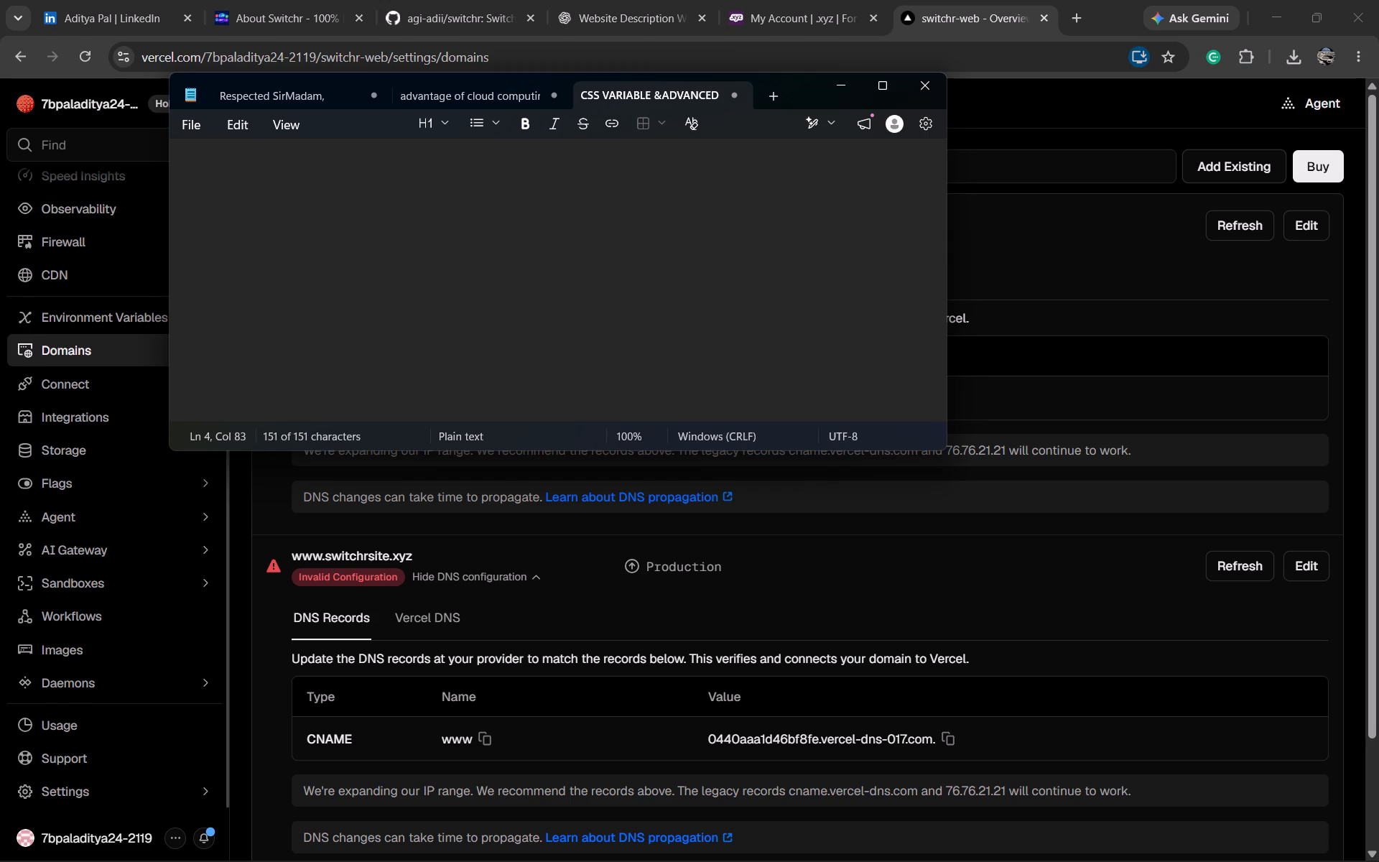
pyautogui.scroll(3, 584, 611)
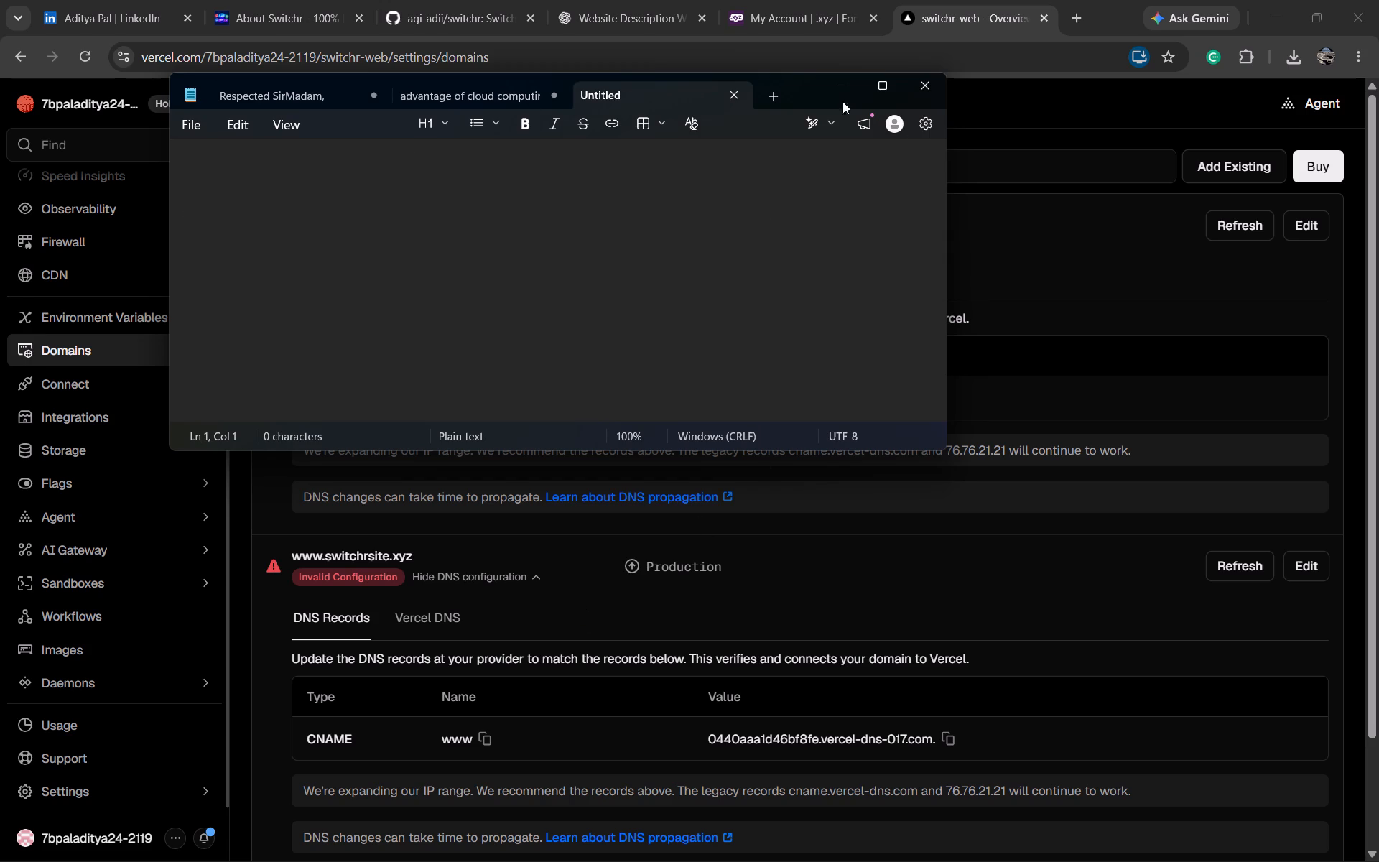
# Arrange the Vercel browser window and Notepad side by side.
pyautogui.moveTo(794, 85); pyautogui.dragTo(817, 547)
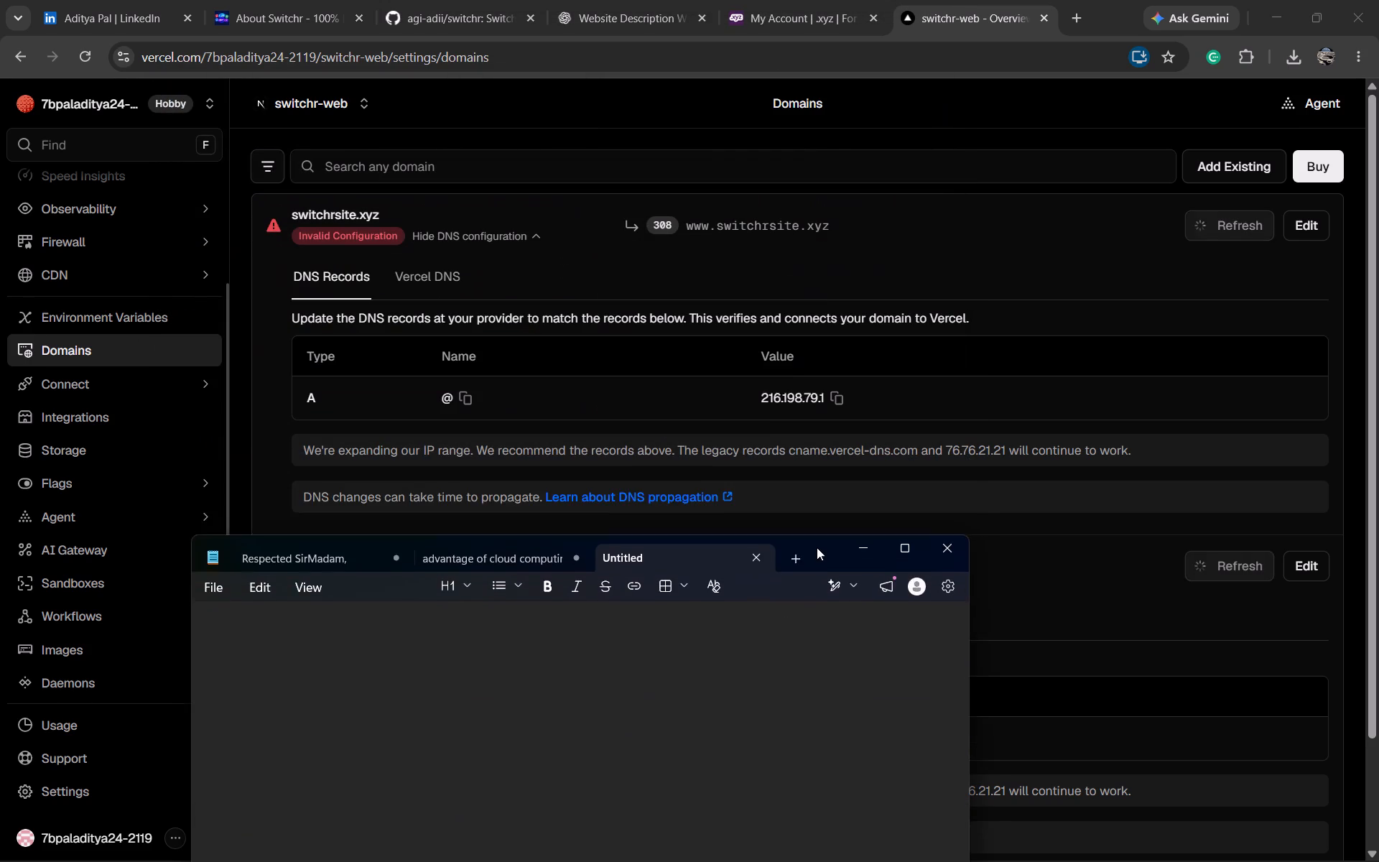
pyautogui.moveTo(817, 547); pyautogui.dragTo(824, 499)
pyautogui.click(471, 392)
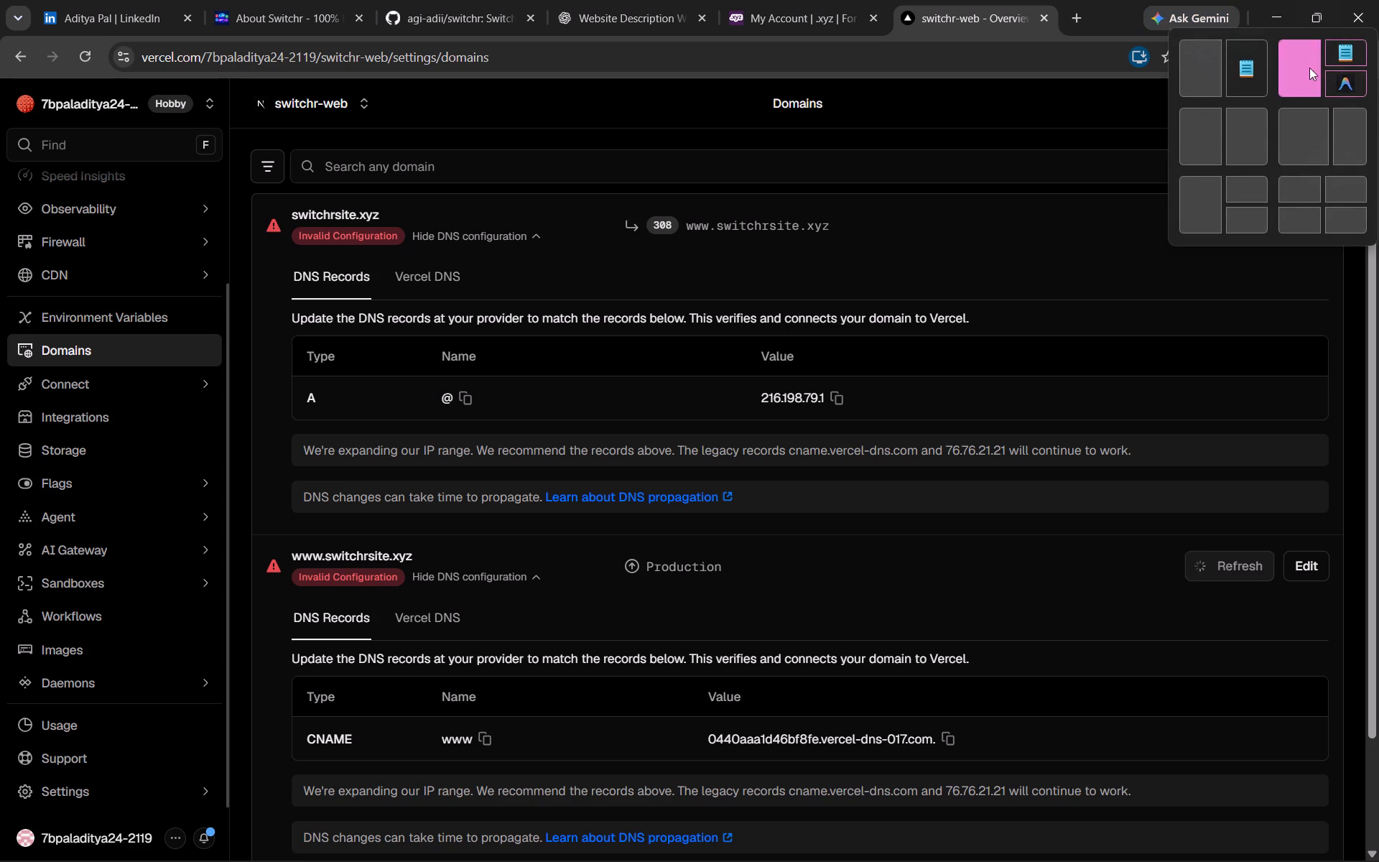
pyautogui.click(1211, 81)
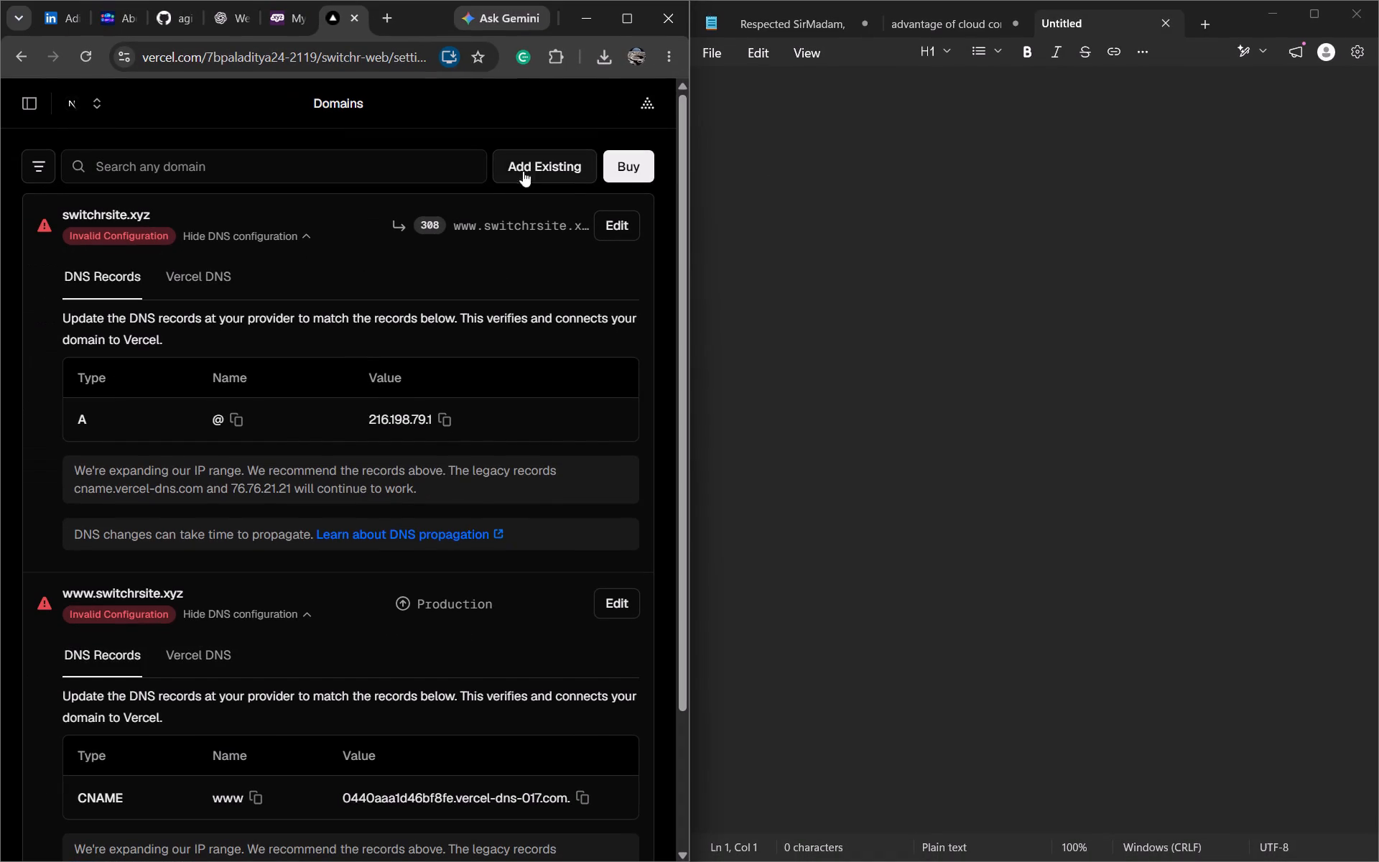
# Copy switchrsite.xyz's A record name @ and value 216.198.79.1 from Vercel into the empty note, on separate lines.
pyautogui.click(243, 411)
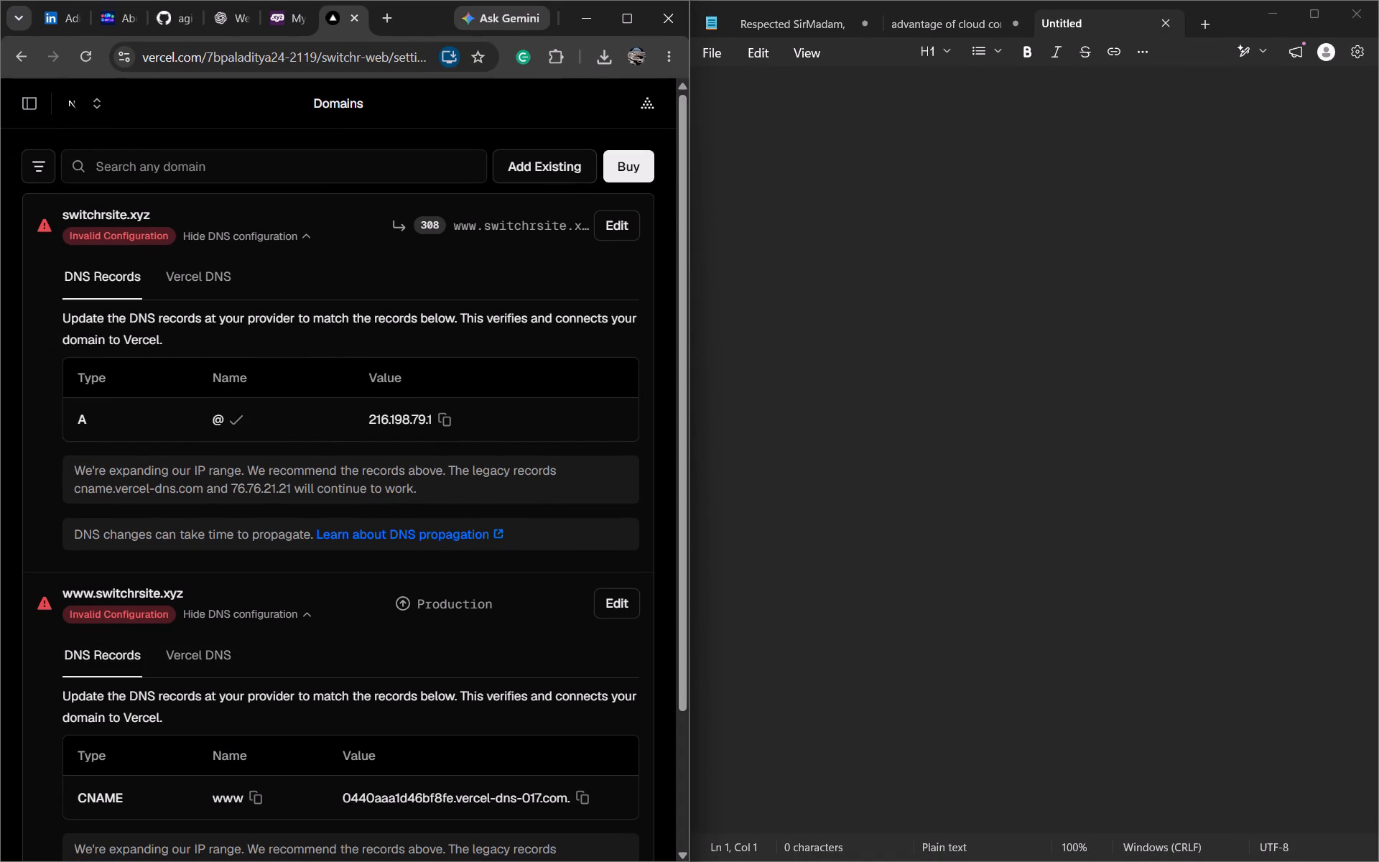
pyautogui.rightClick(789, 143)
pyautogui.click(923, 170)
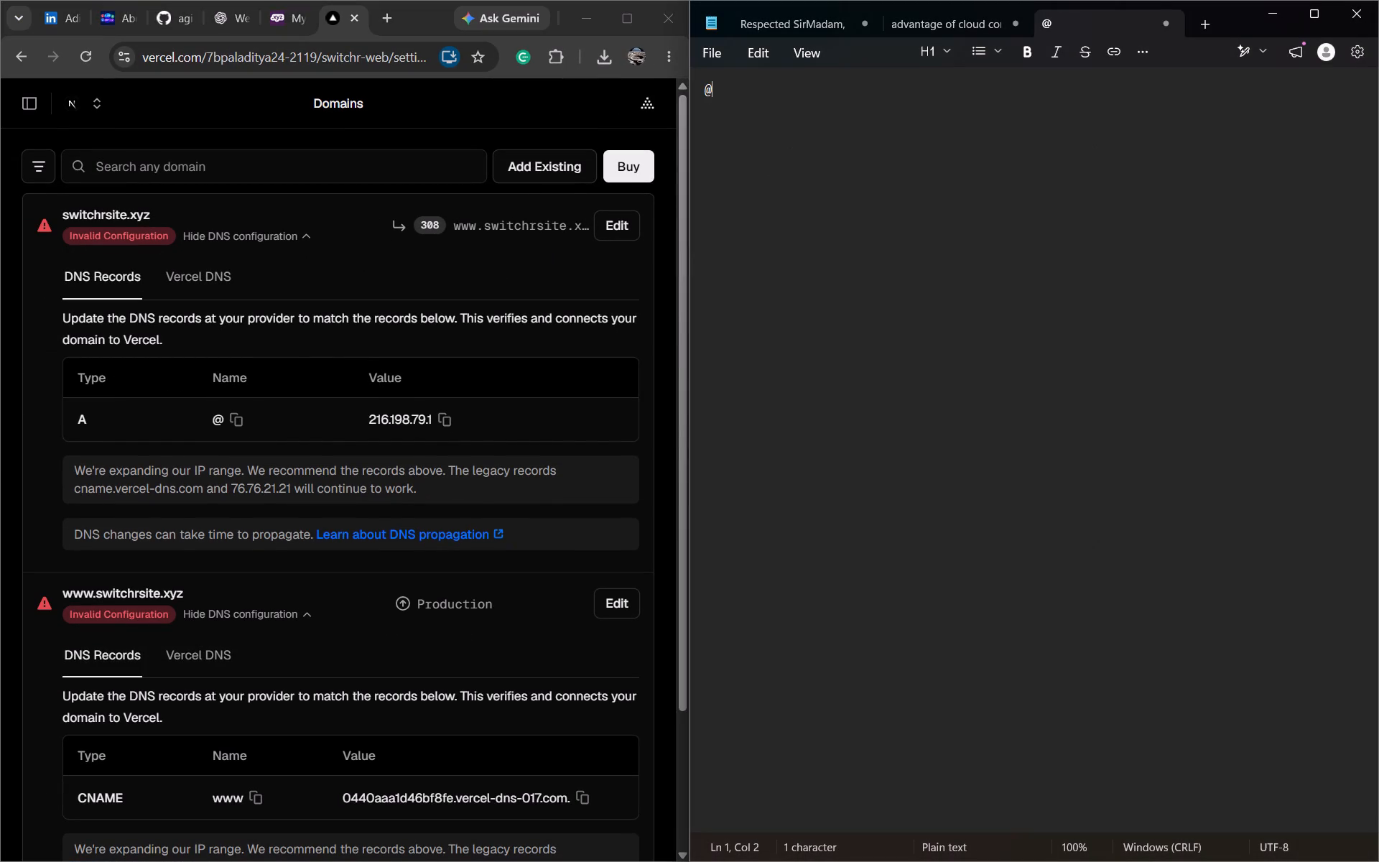
pyautogui.click(436, 415)
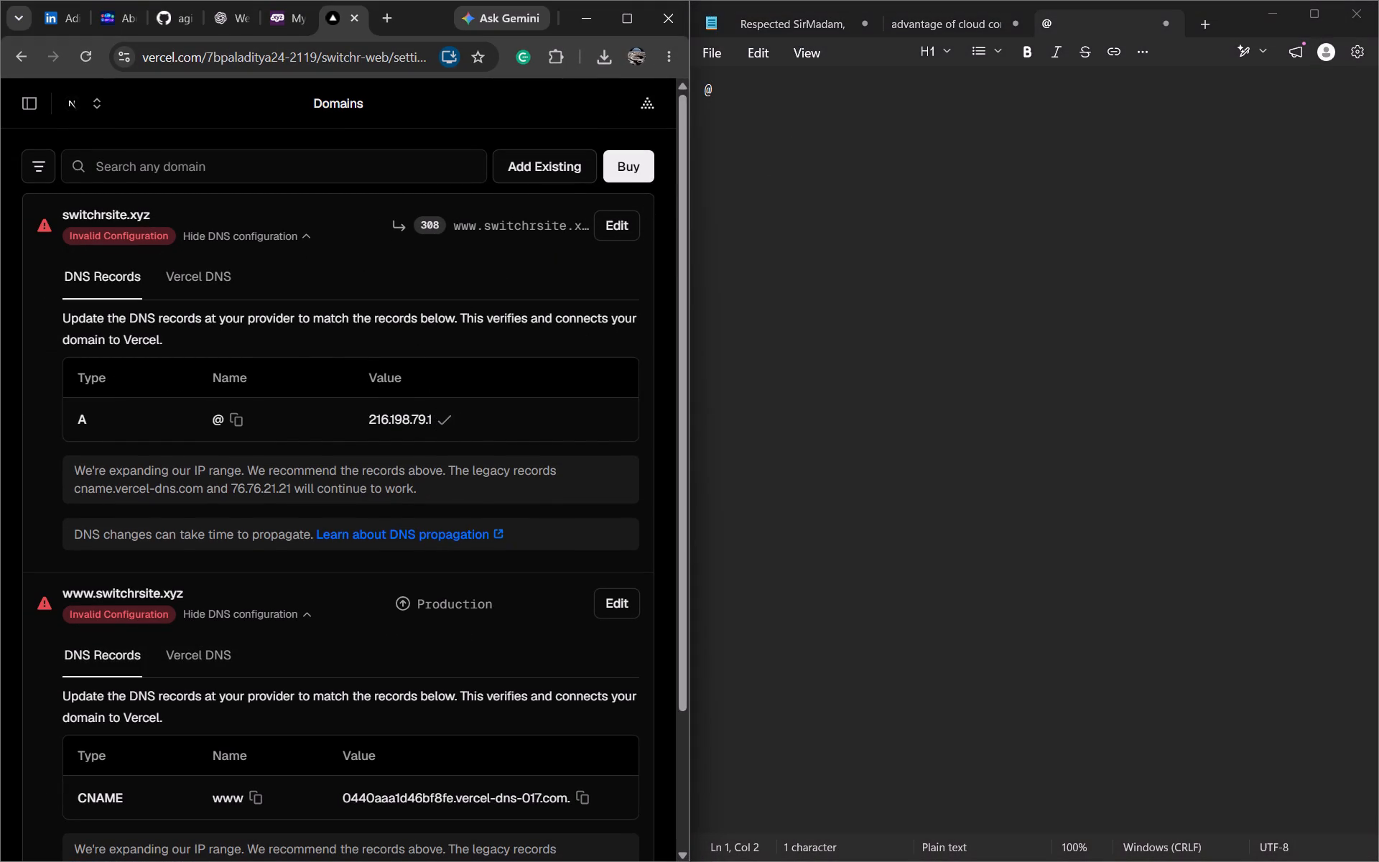
pyautogui.click(712, 126)
pyautogui.click(704, 125)
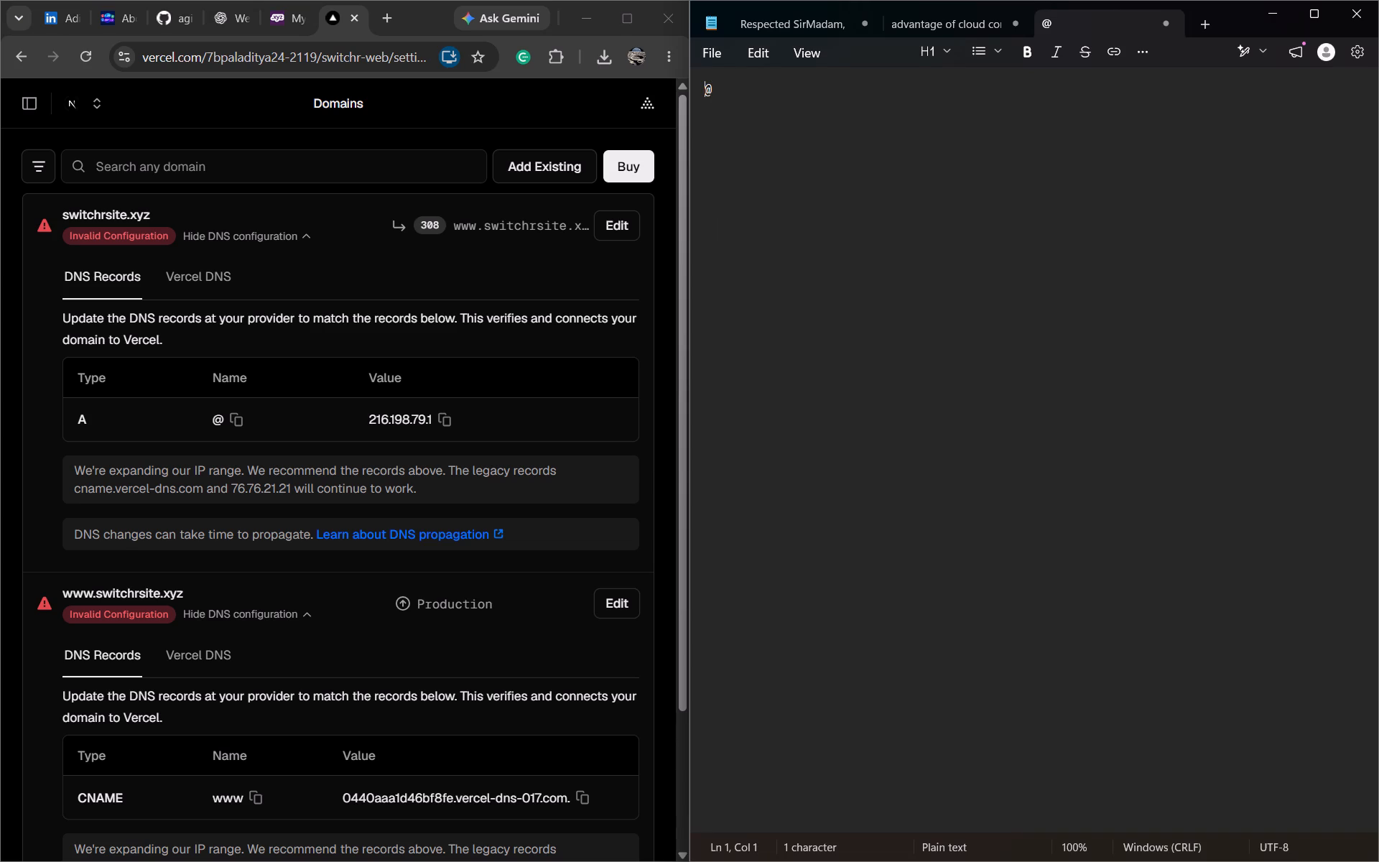
pyautogui.click(705, 121)
pyautogui.press('Down')
pyautogui.press('Down')
pyautogui.press('Return')
pyautogui.hotkey('ctrl', 'v')
# Copy the CNAME record's name www and value 0440aaa1d46bf8fe.vercel-dns-017.com. onto new lines of the note.
pyautogui.scroll(-1, 366, 437)
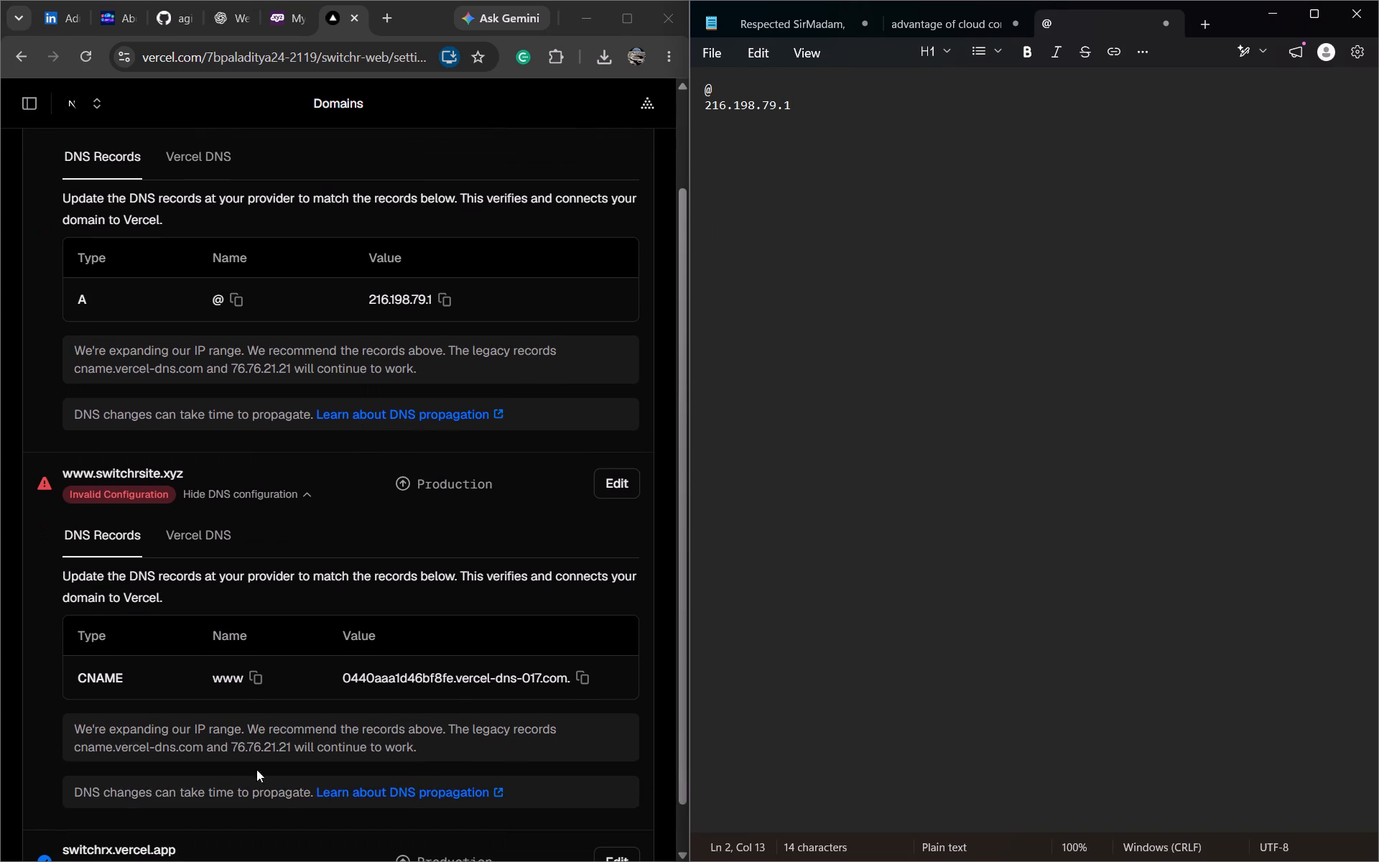
pyautogui.click(249, 678)
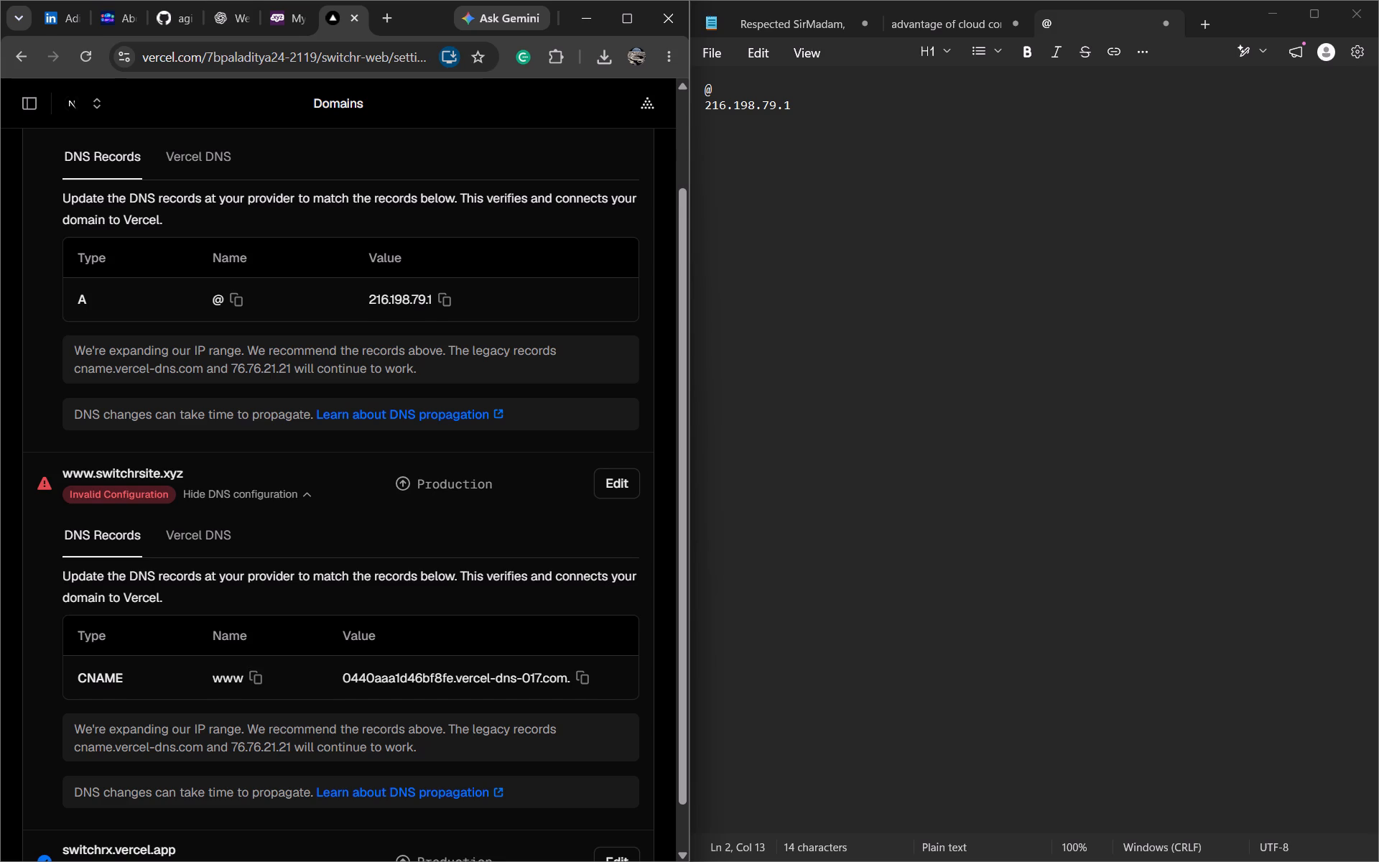
pyautogui.press('Down')
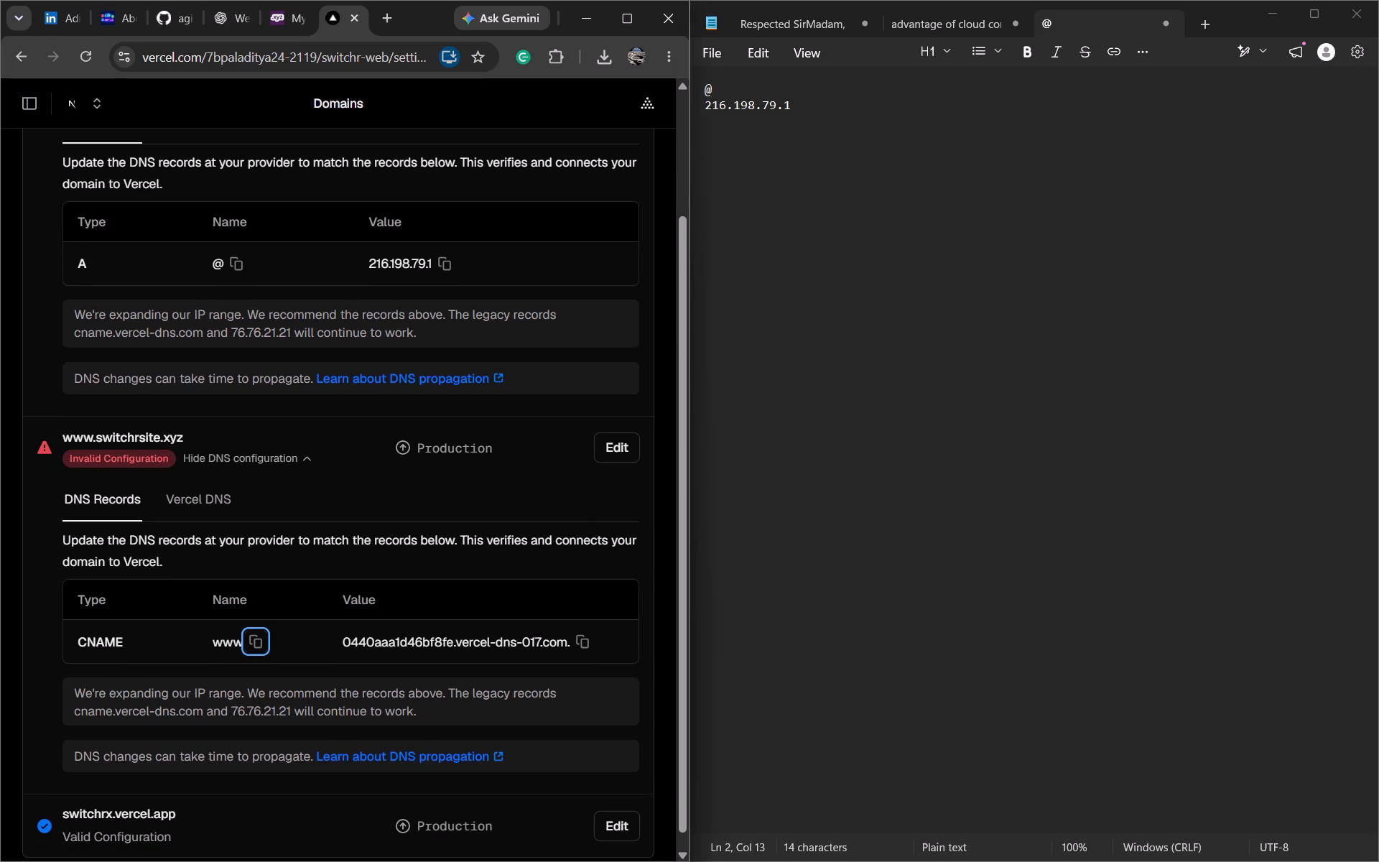
pyautogui.click(721, 153)
pyautogui.press('Down')
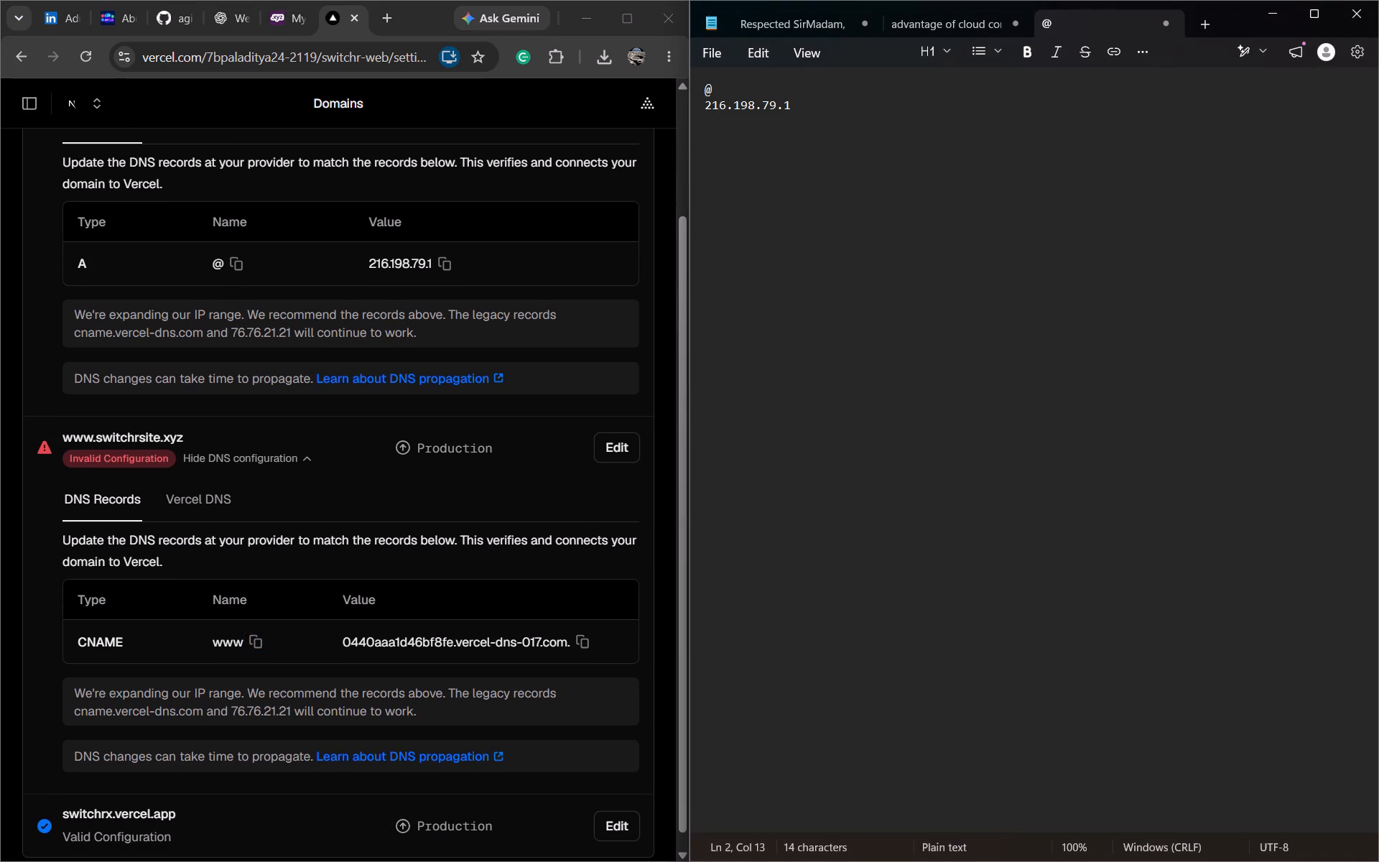
pyautogui.press('Return')
pyautogui.hotkey('ctrl', 'v')
pyautogui.click(585, 643)
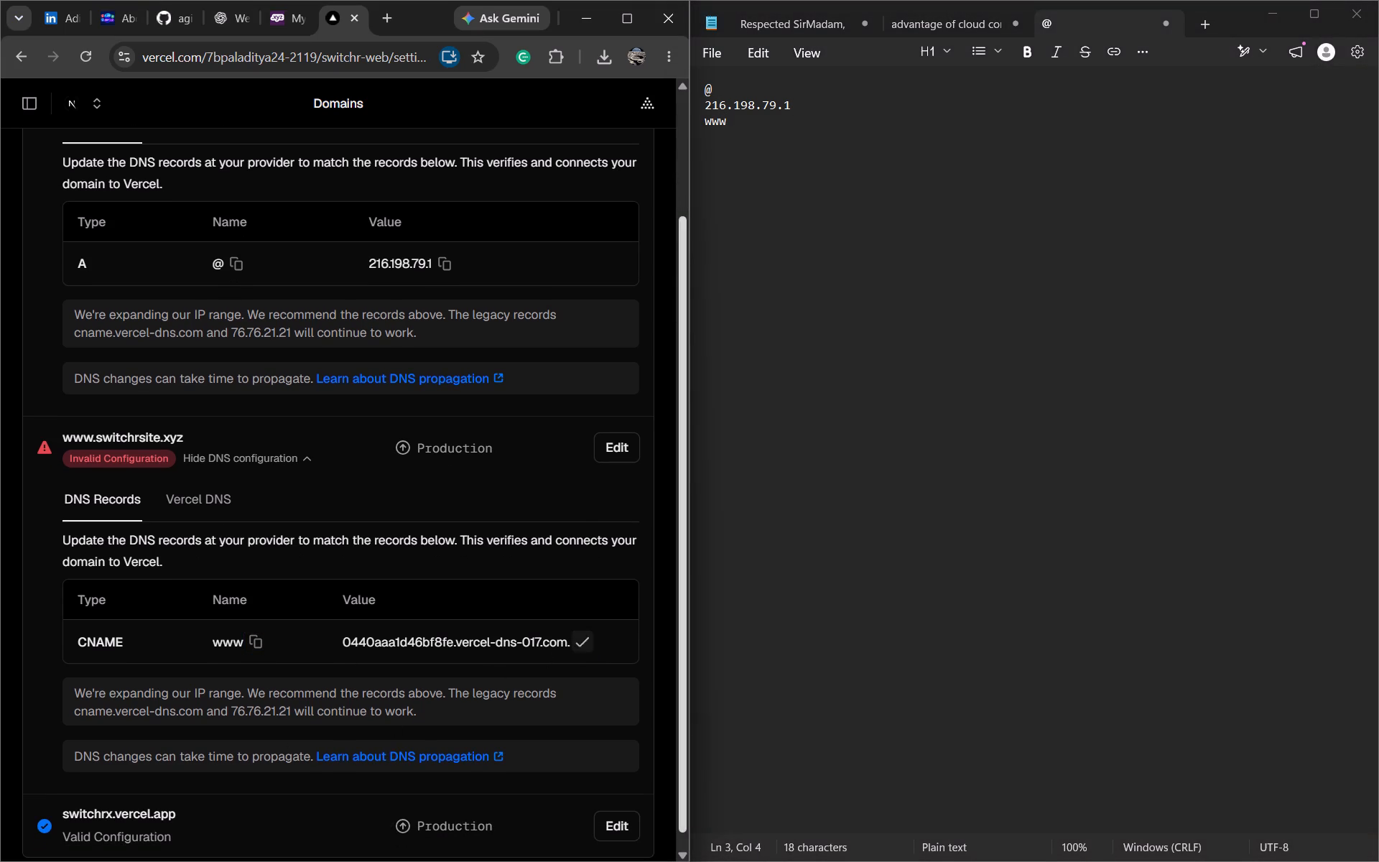
pyautogui.click(840, 231)
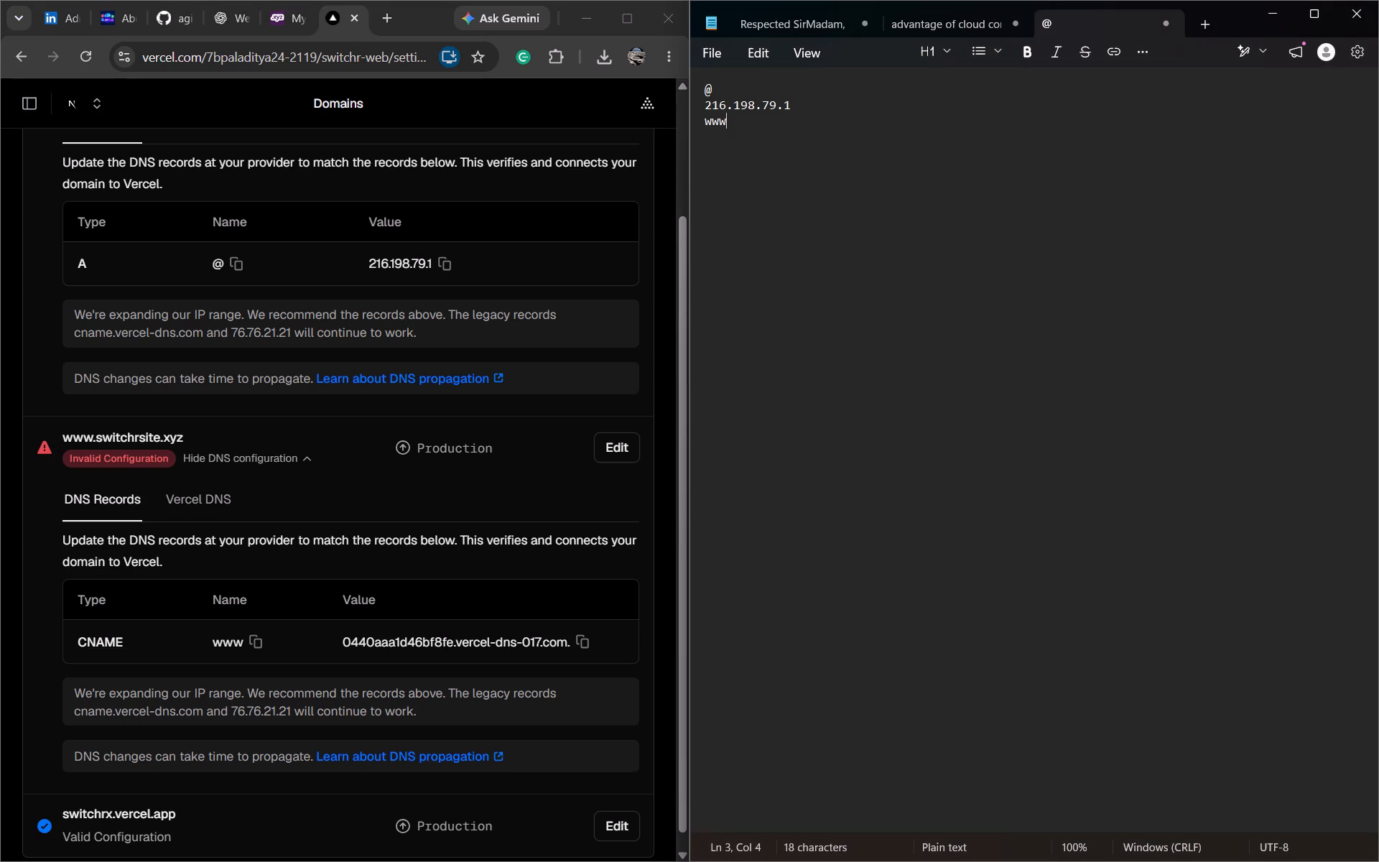
pyautogui.press('Return')
pyautogui.hotkey('ctrl', 'v')
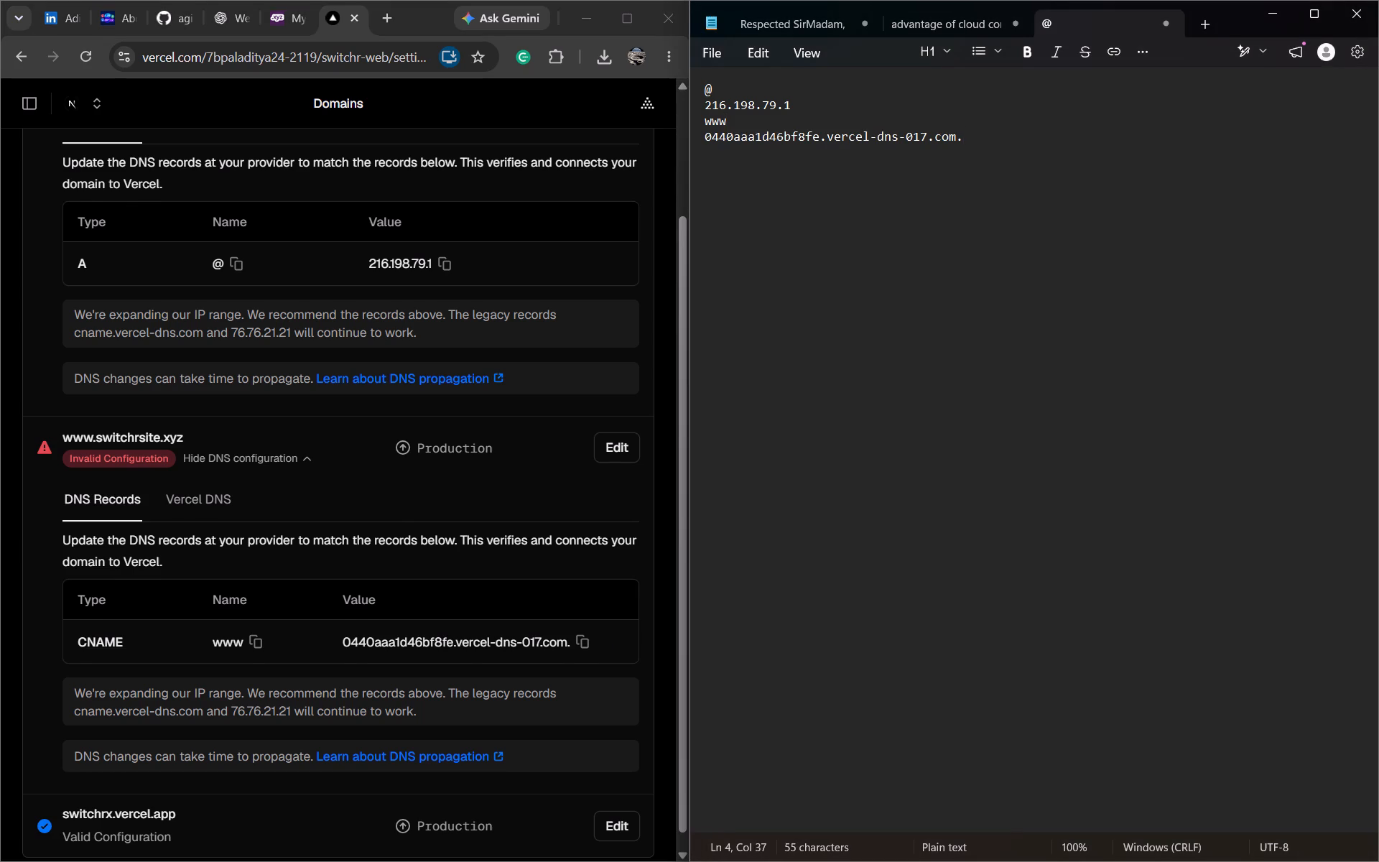
# Insert a new first line in the note containing the record type A, above the @ entry.
pyautogui.scroll(-2, 569, 277)
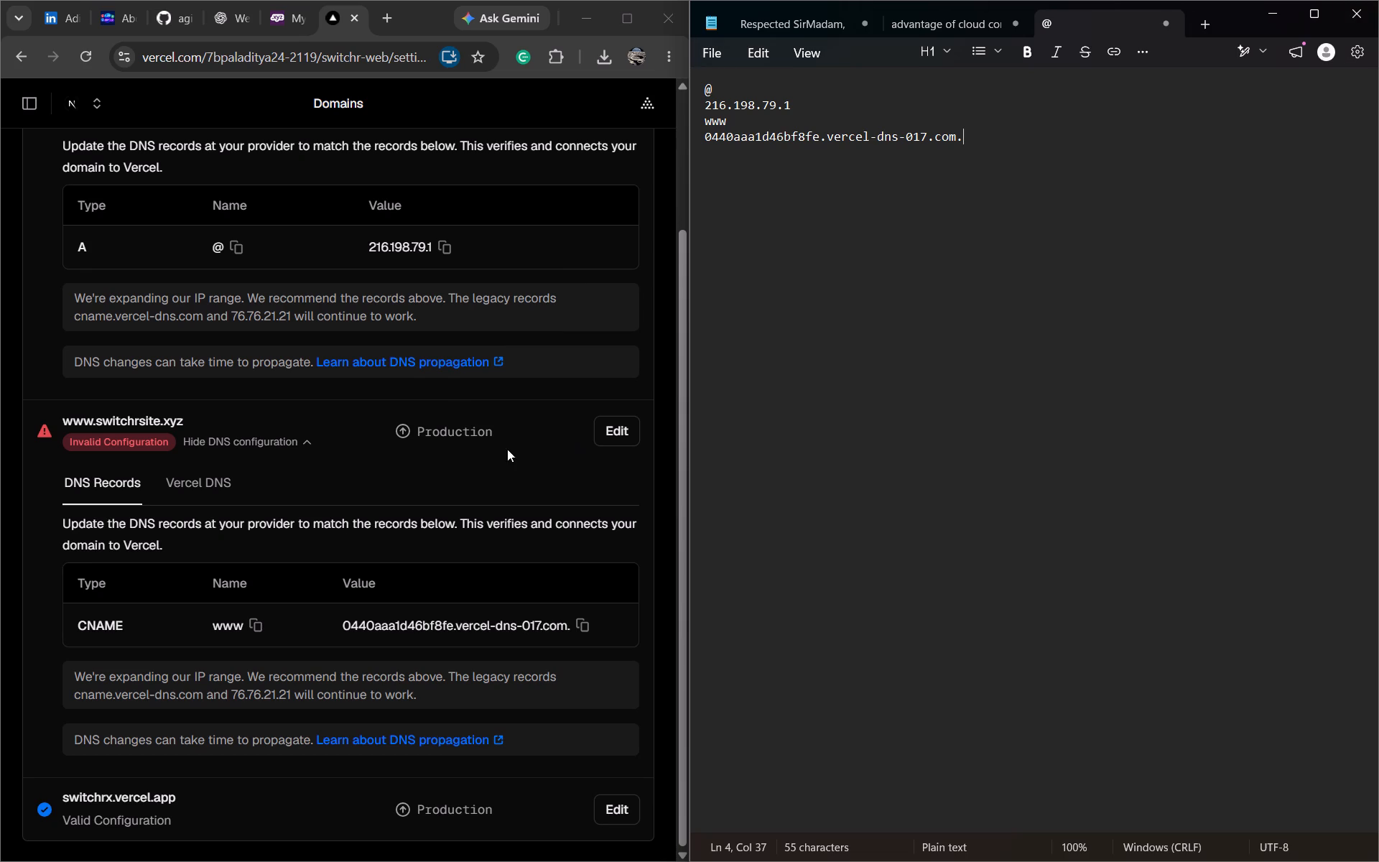
pyautogui.scroll(2, 443, 381)
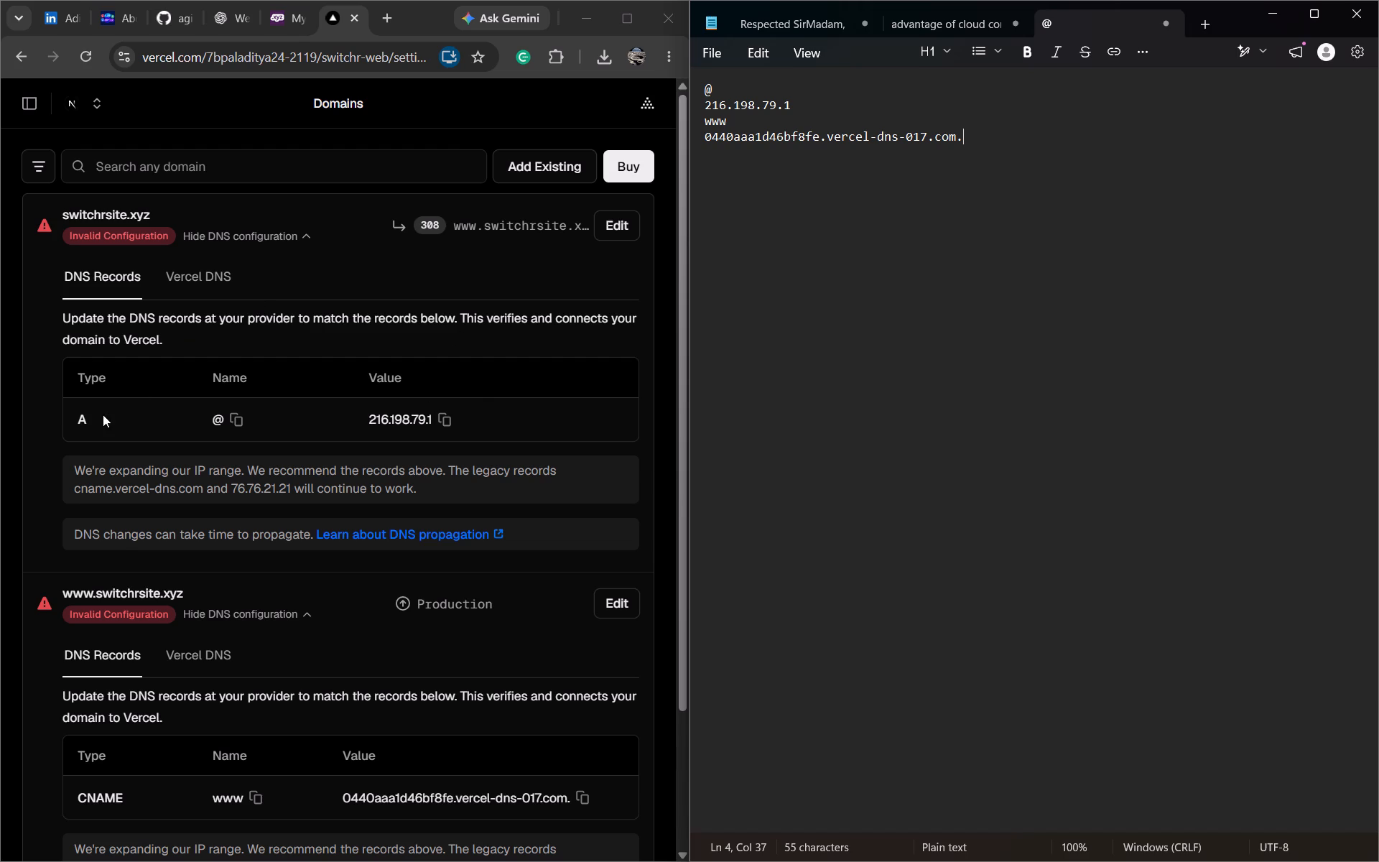
pyautogui.scroll(-2, 172, 422)
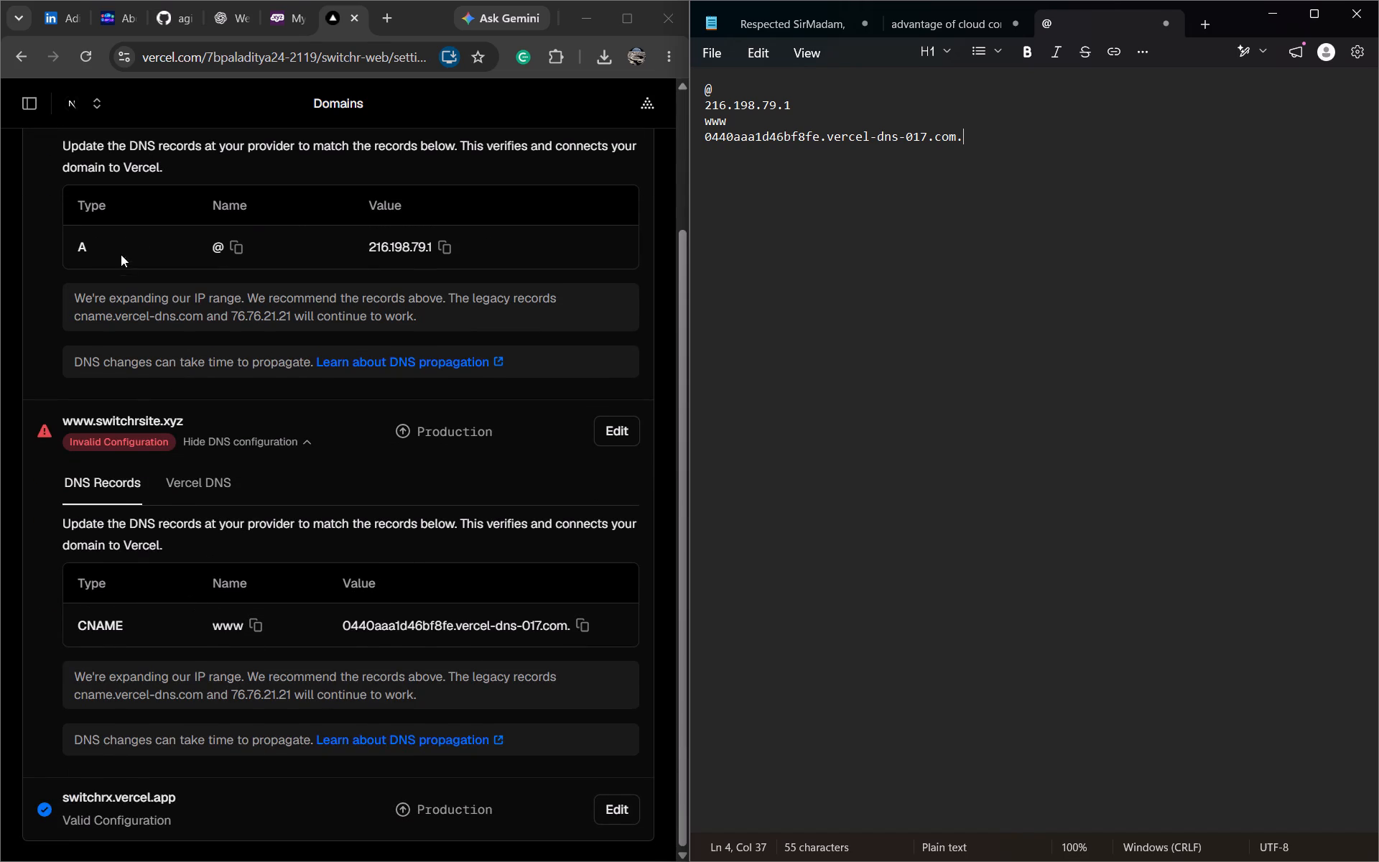
pyautogui.click(725, 88)
pyautogui.press('Return')
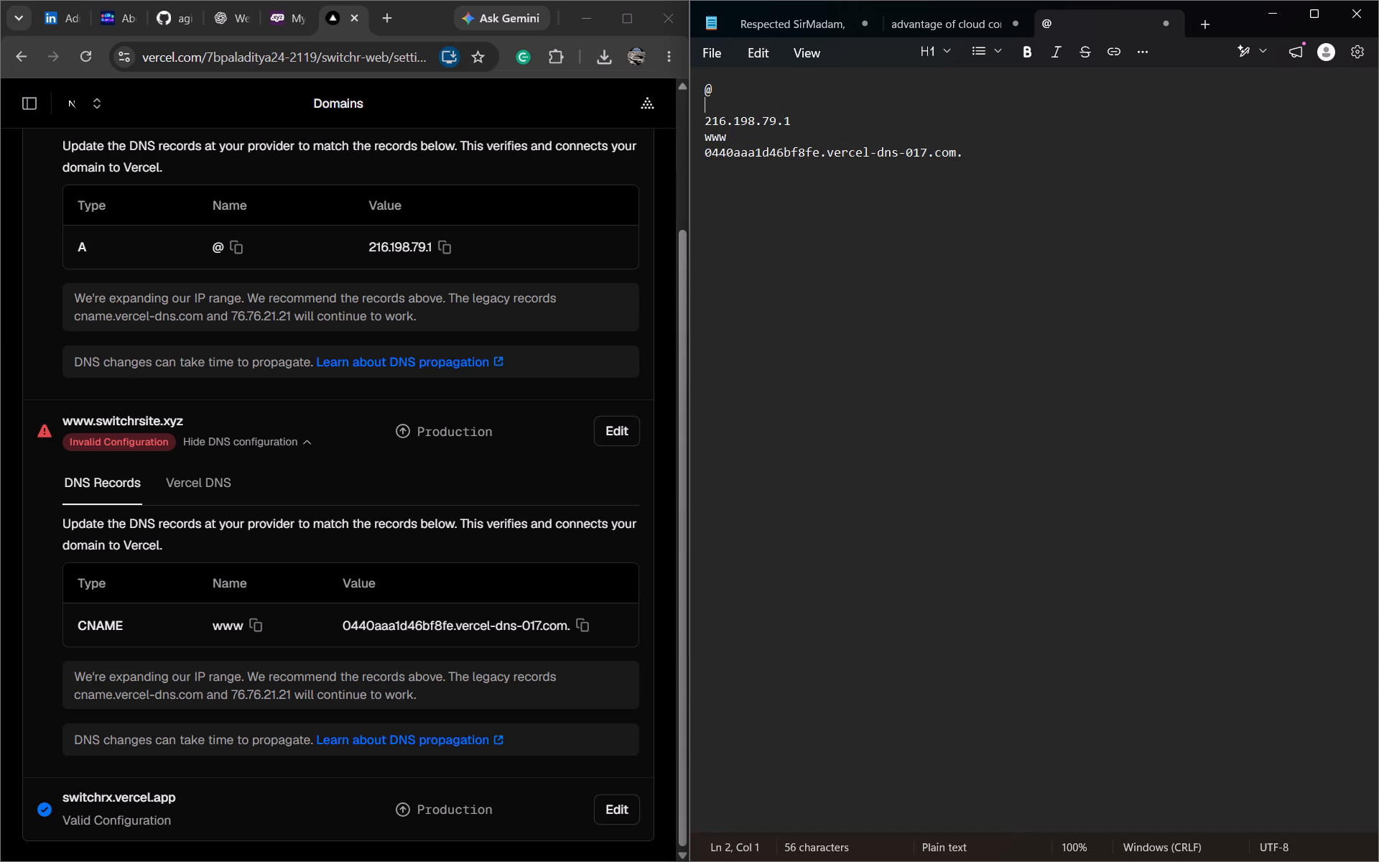
pyautogui.press('BackSpace')
pyautogui.press('Up')
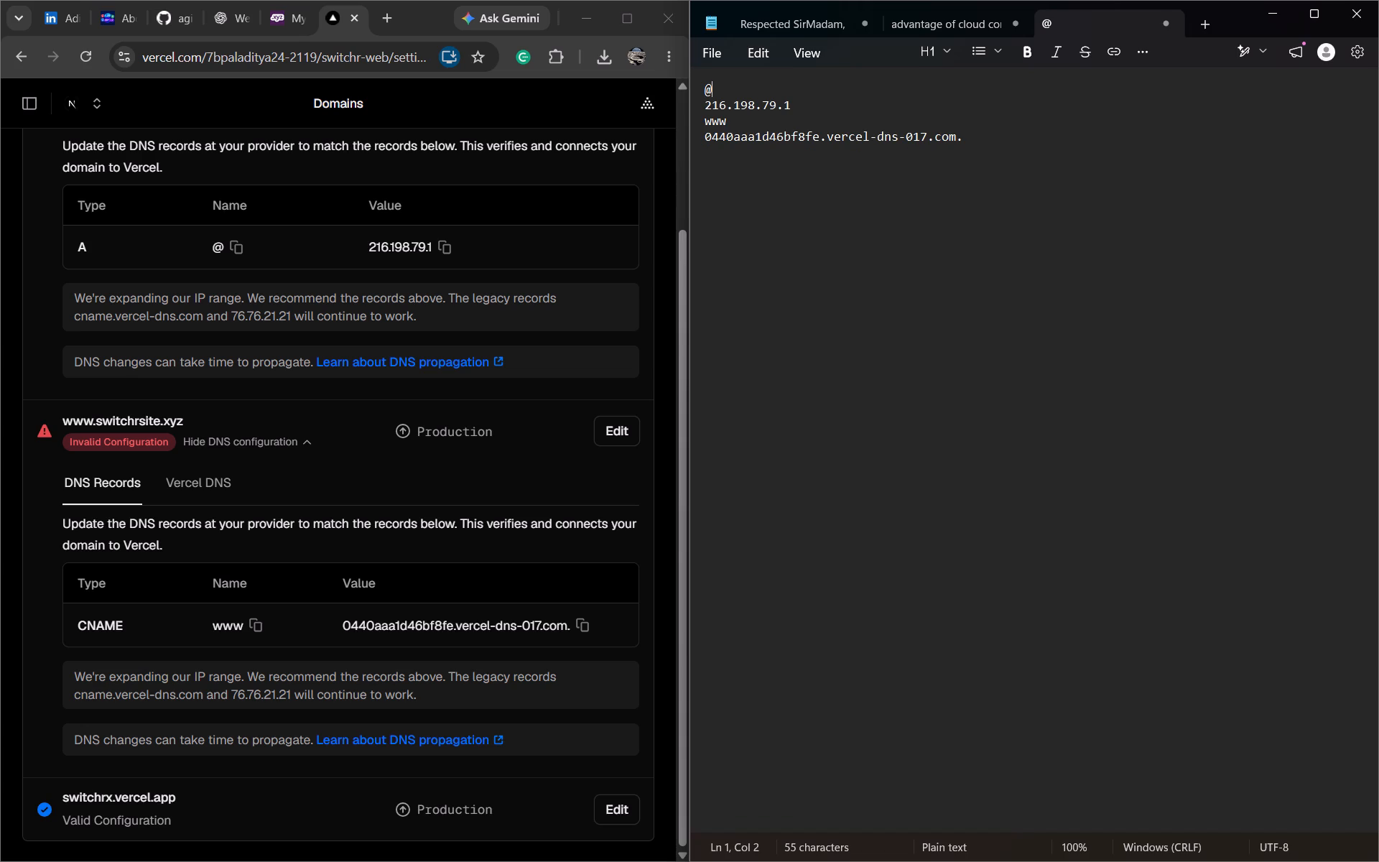
pyautogui.press('Up')
pyautogui.press('Left')
pyautogui.press('Return')
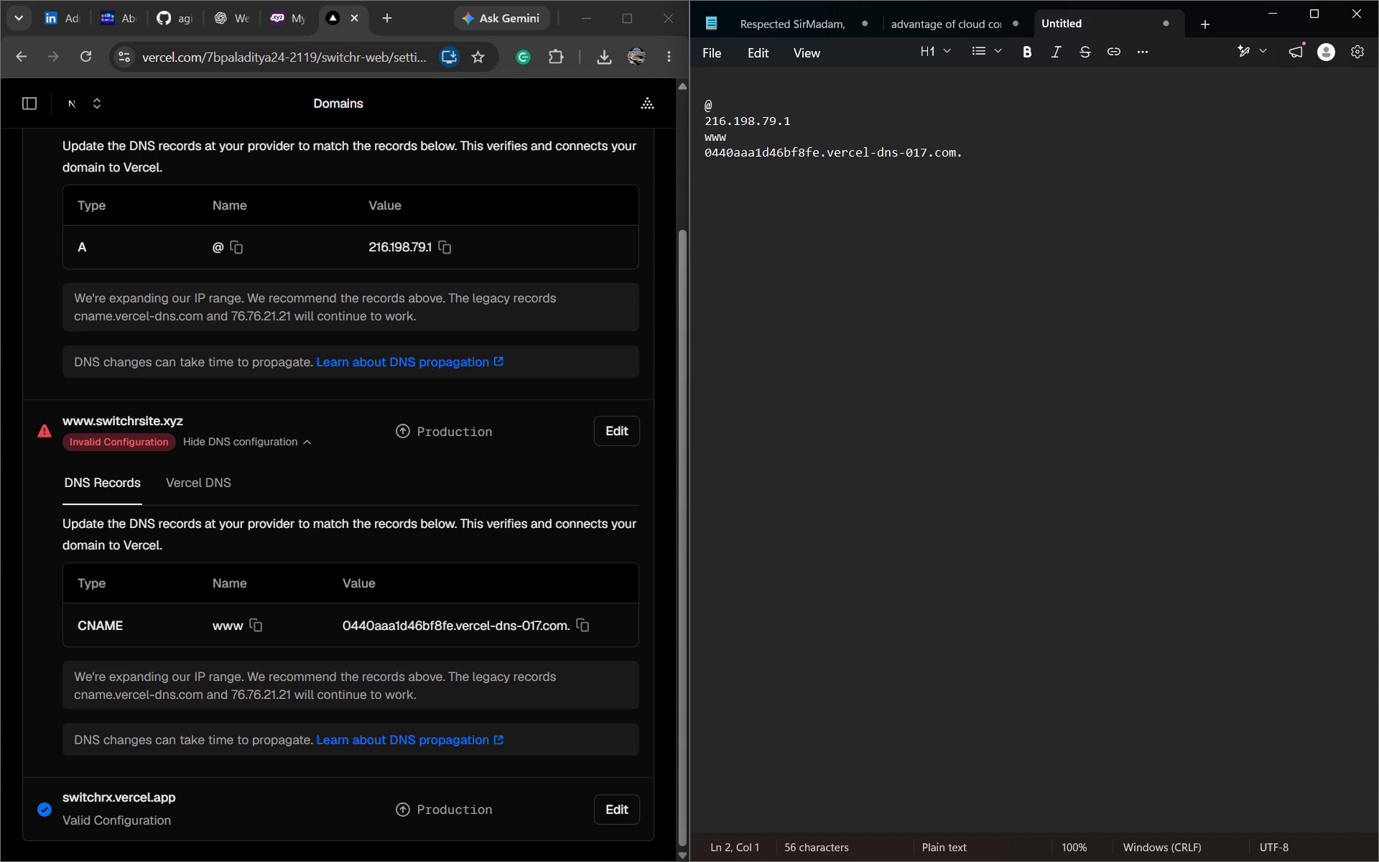
pyautogui.press('Up')
pyautogui.press('a')
pyautogui.press('BackSpace')
pyautogui.hotkey('shift', 'a')
# Insert a line reading CNAME in the note, between the 216.198.79.1 line and the www line.
pyautogui.click(795, 115)
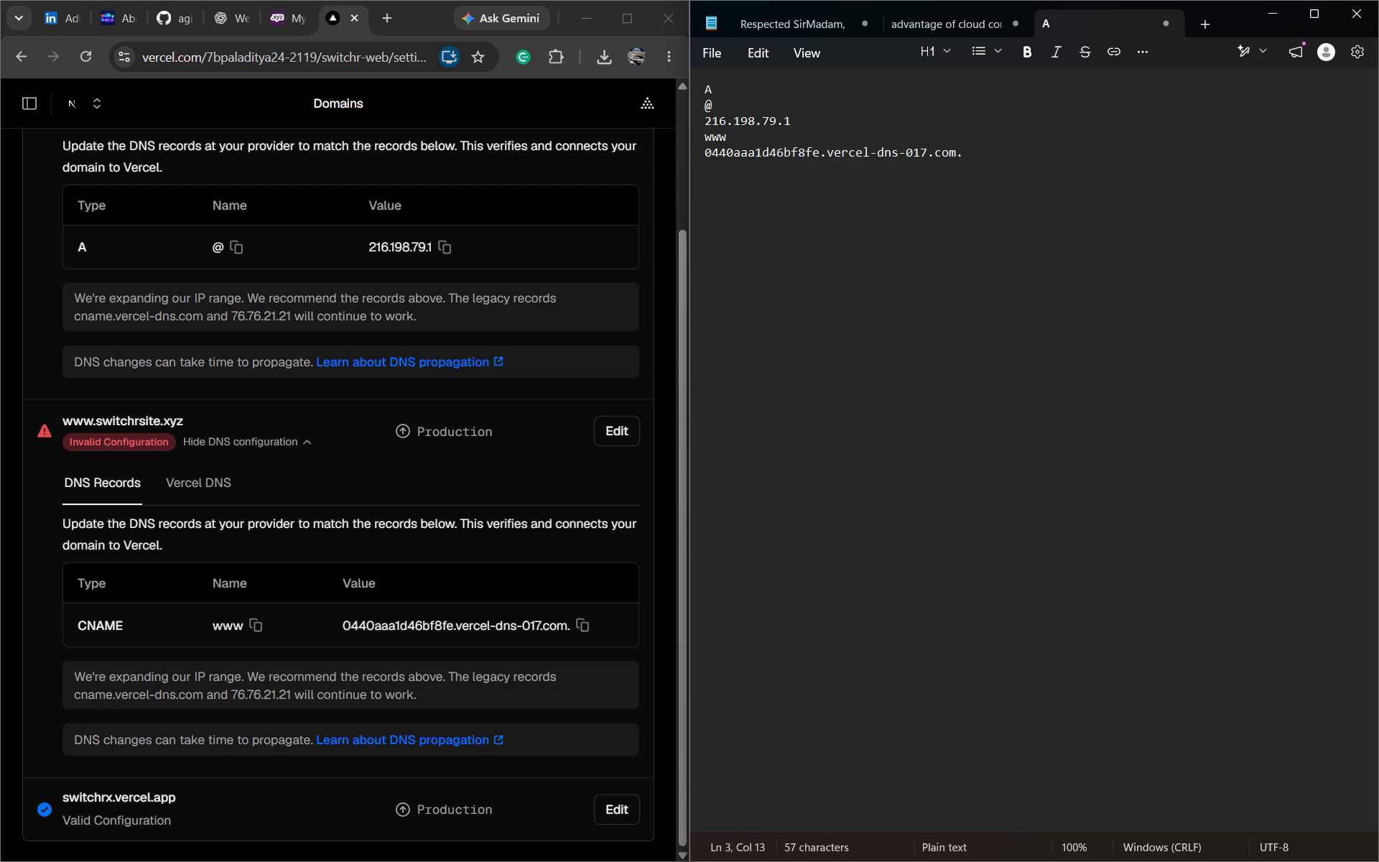
pyautogui.press('Return')
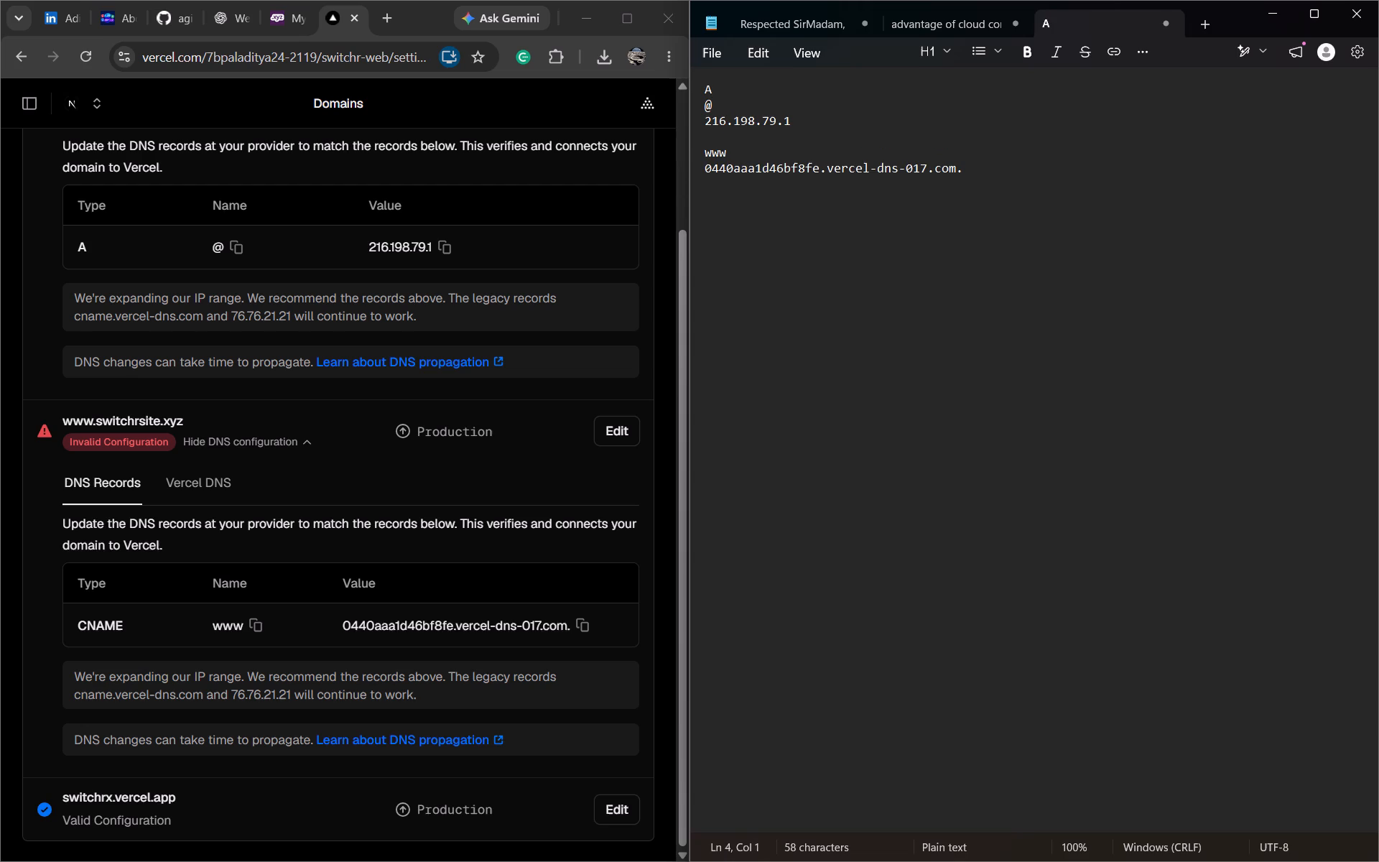
pyautogui.write('CNAME')
pyautogui.scroll(-2, 394, 501)
# Return to the gen.xyz account dashboard and open the management page for the domain switchrsite.xyz.
pyautogui.click(293, 17)
pyautogui.scroll(4, 311, 437)
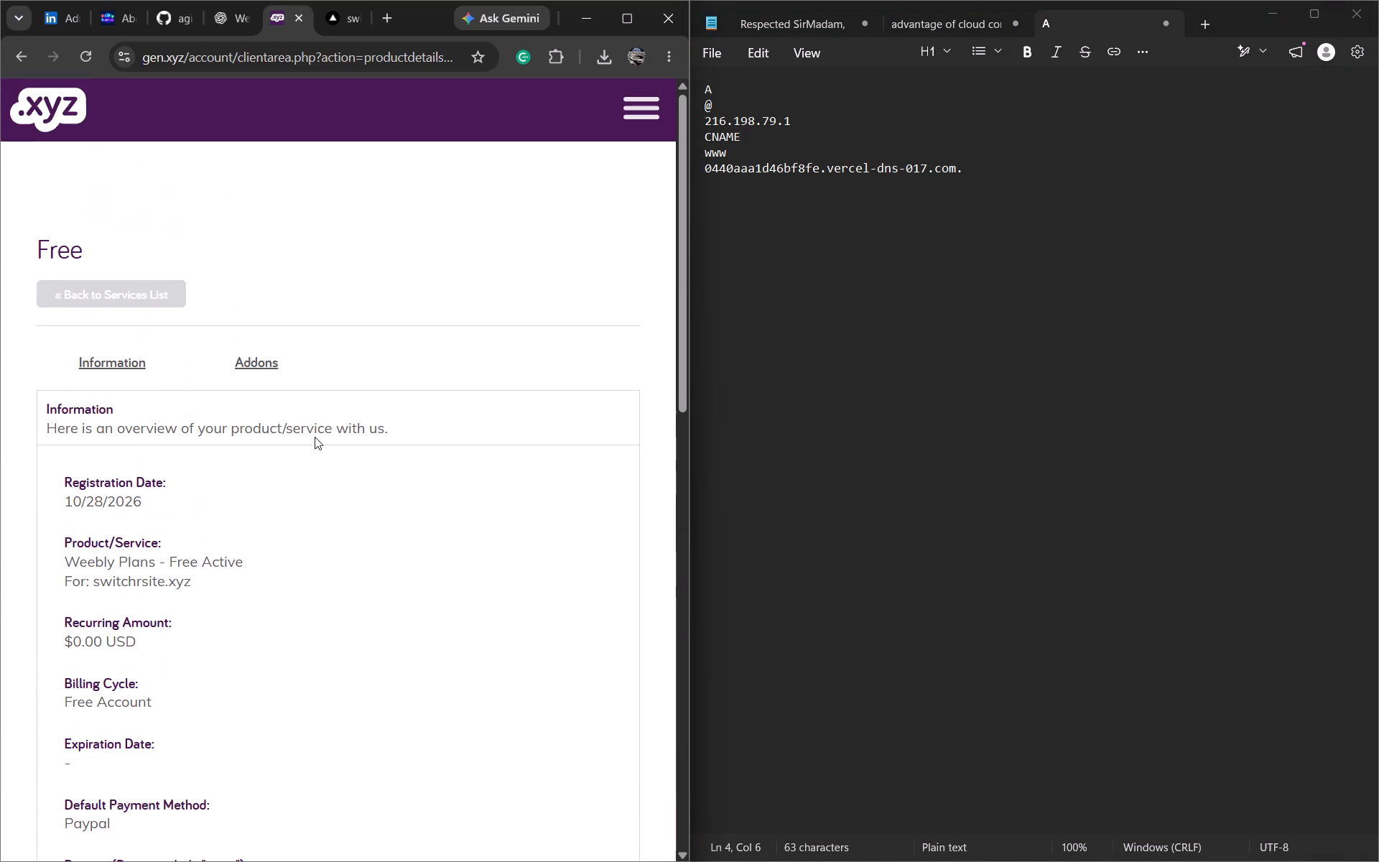
pyautogui.click(640, 112)
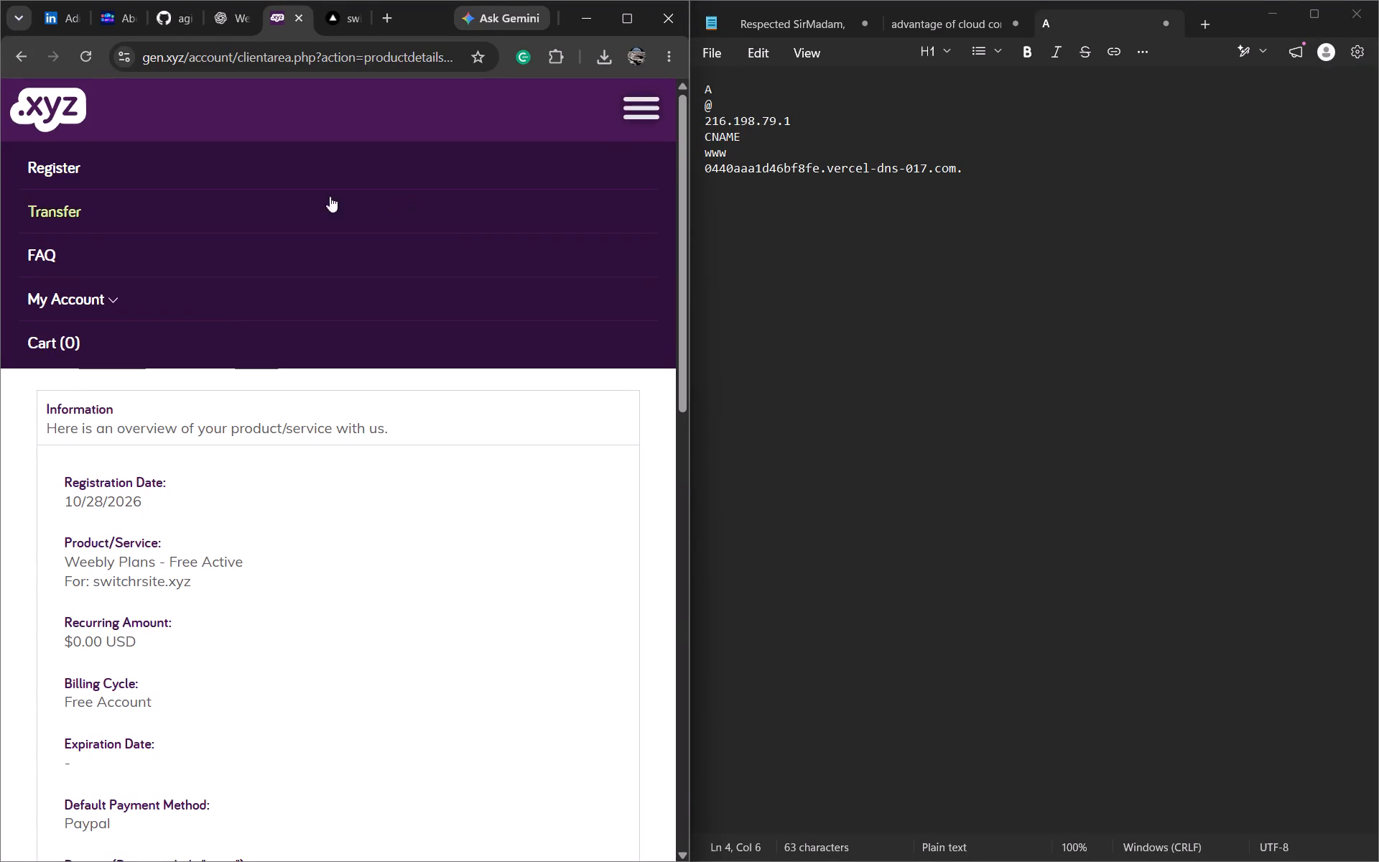
pyautogui.click(303, 520)
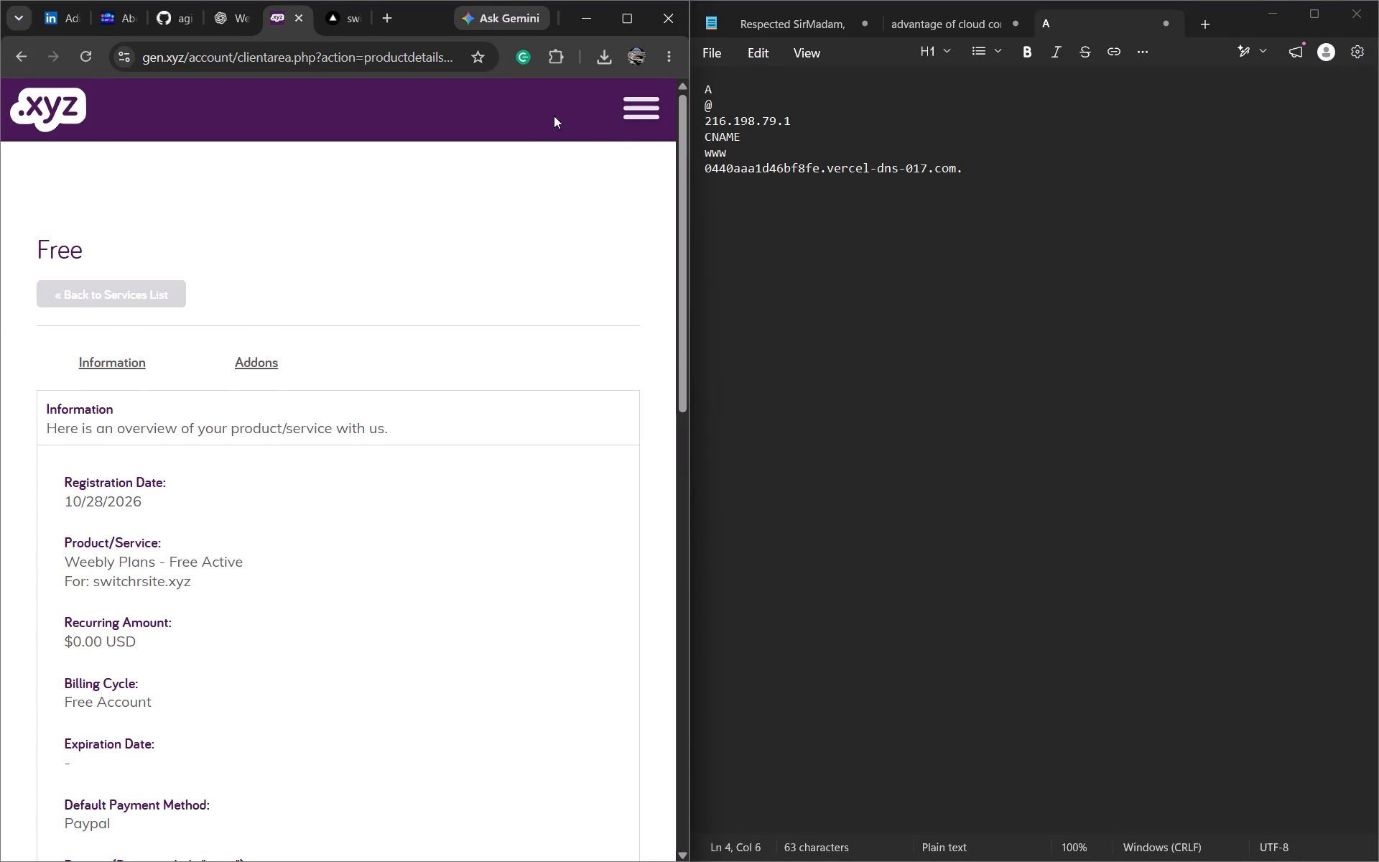
pyautogui.click(623, 124)
pyautogui.click(96, 287)
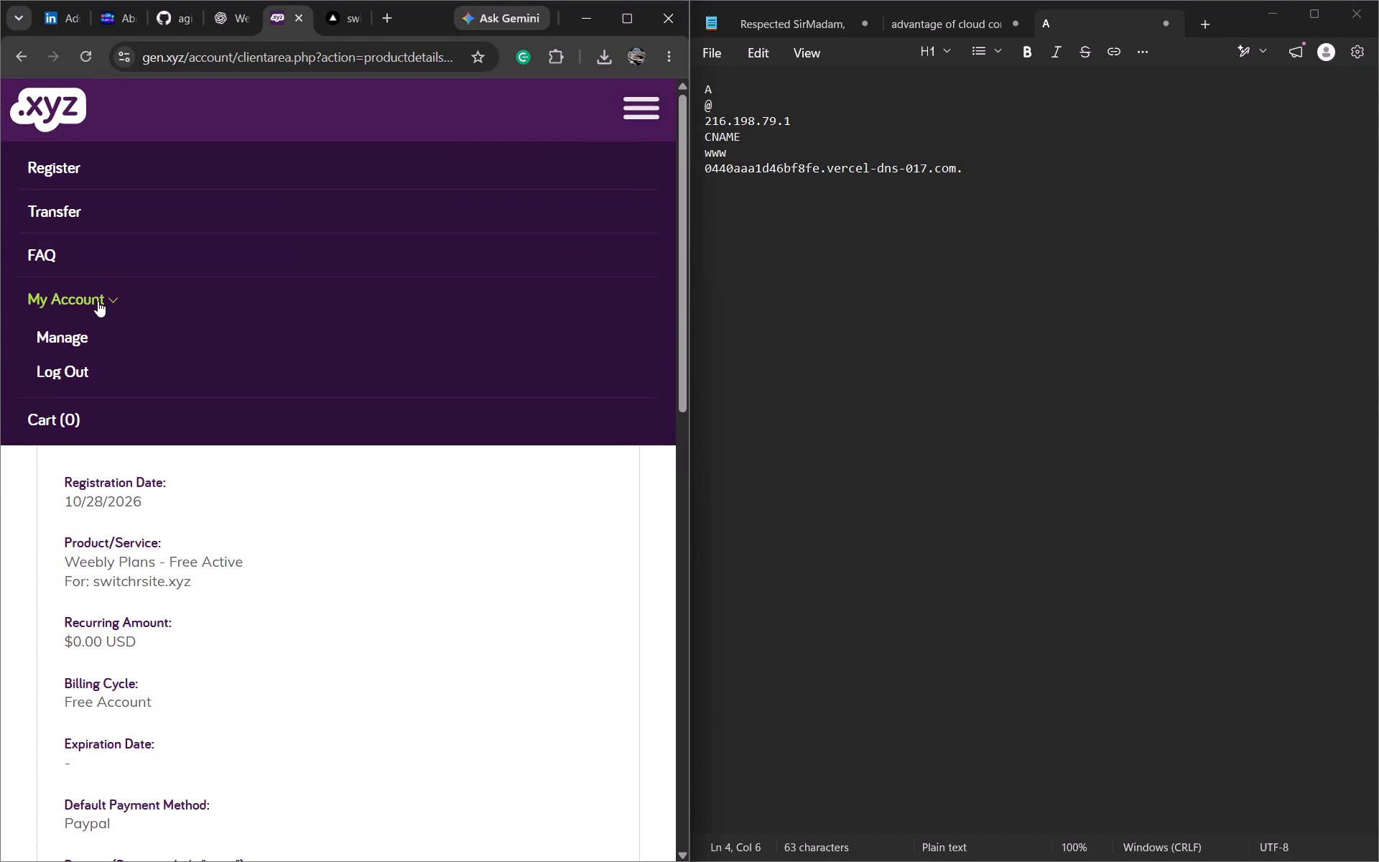
pyautogui.click(71, 334)
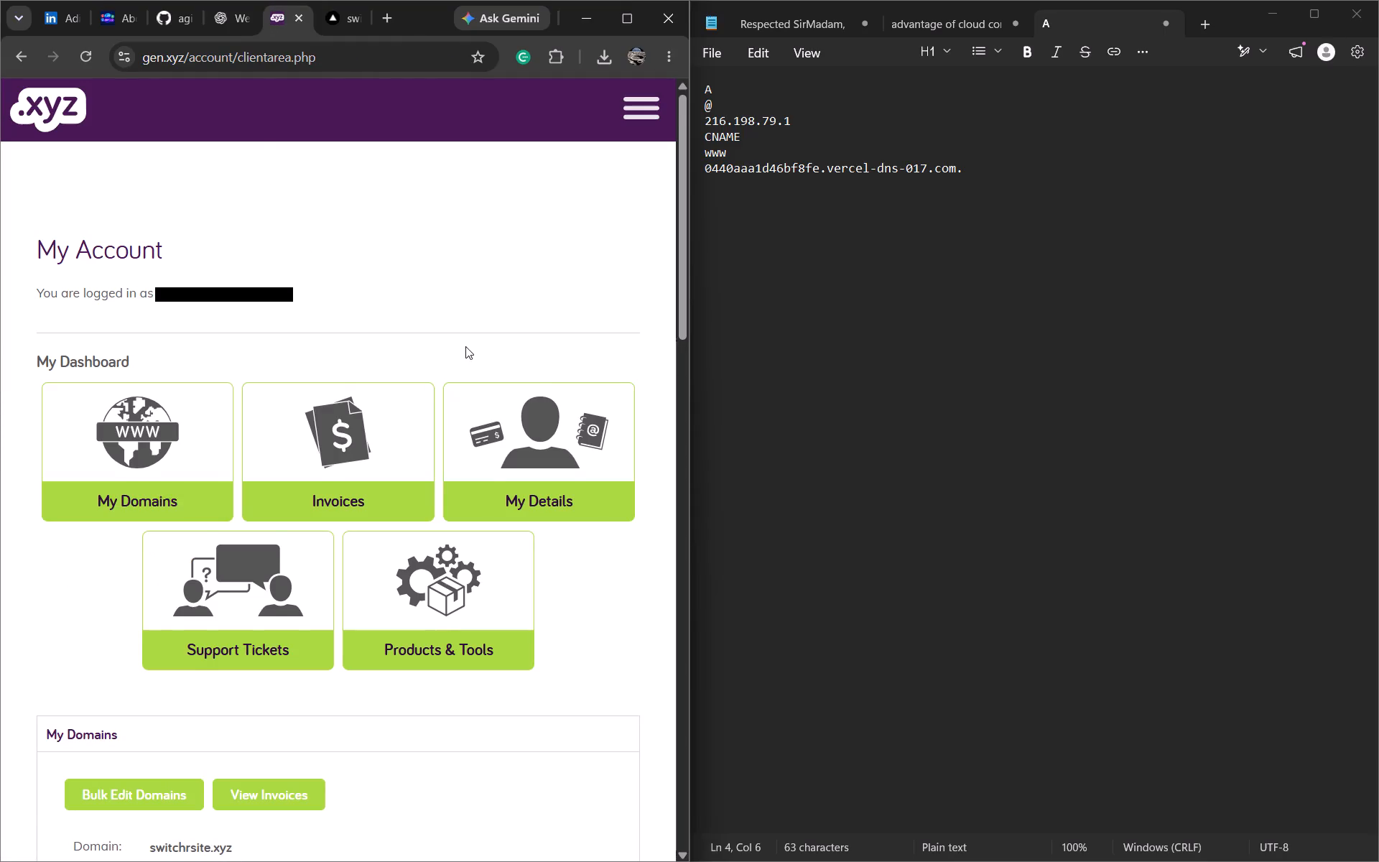
pyautogui.scroll(-2, 465, 346)
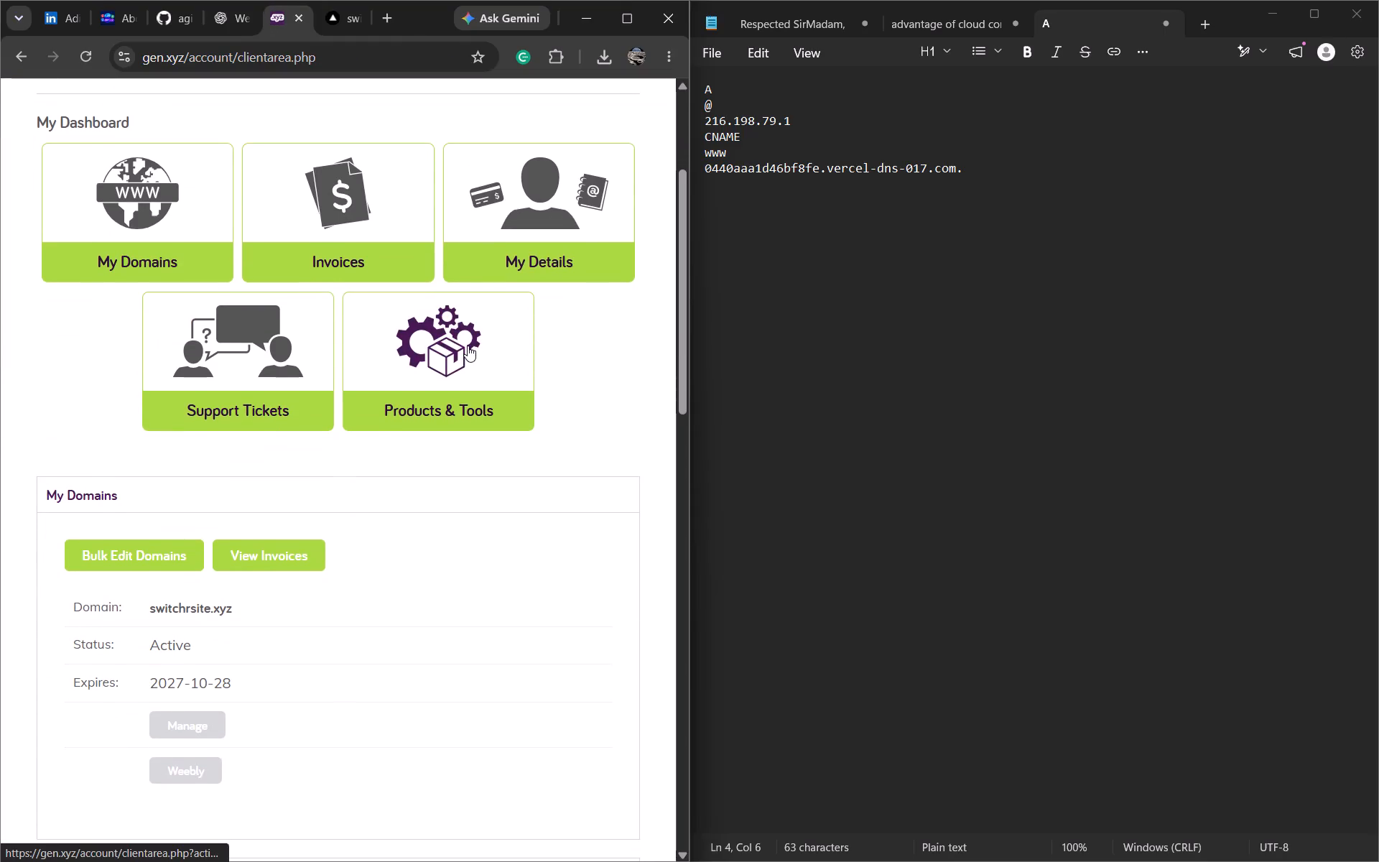
pyautogui.scroll(-1, 468, 346)
pyautogui.click(198, 606)
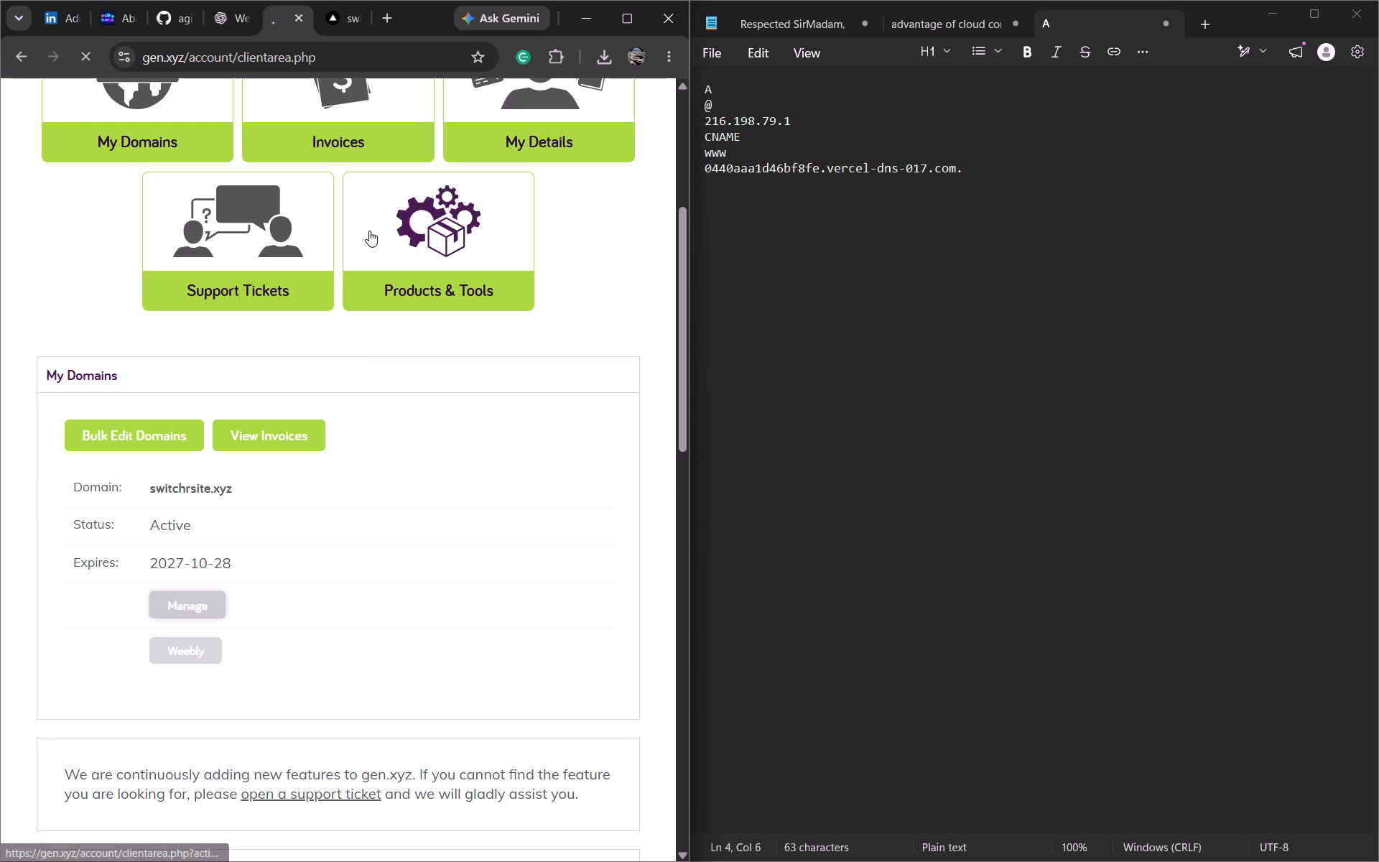
# Examine the domain's management page for DNS options, including its nameserver, registrar lock and addon settings.
pyautogui.scroll(-3, 257, 466)
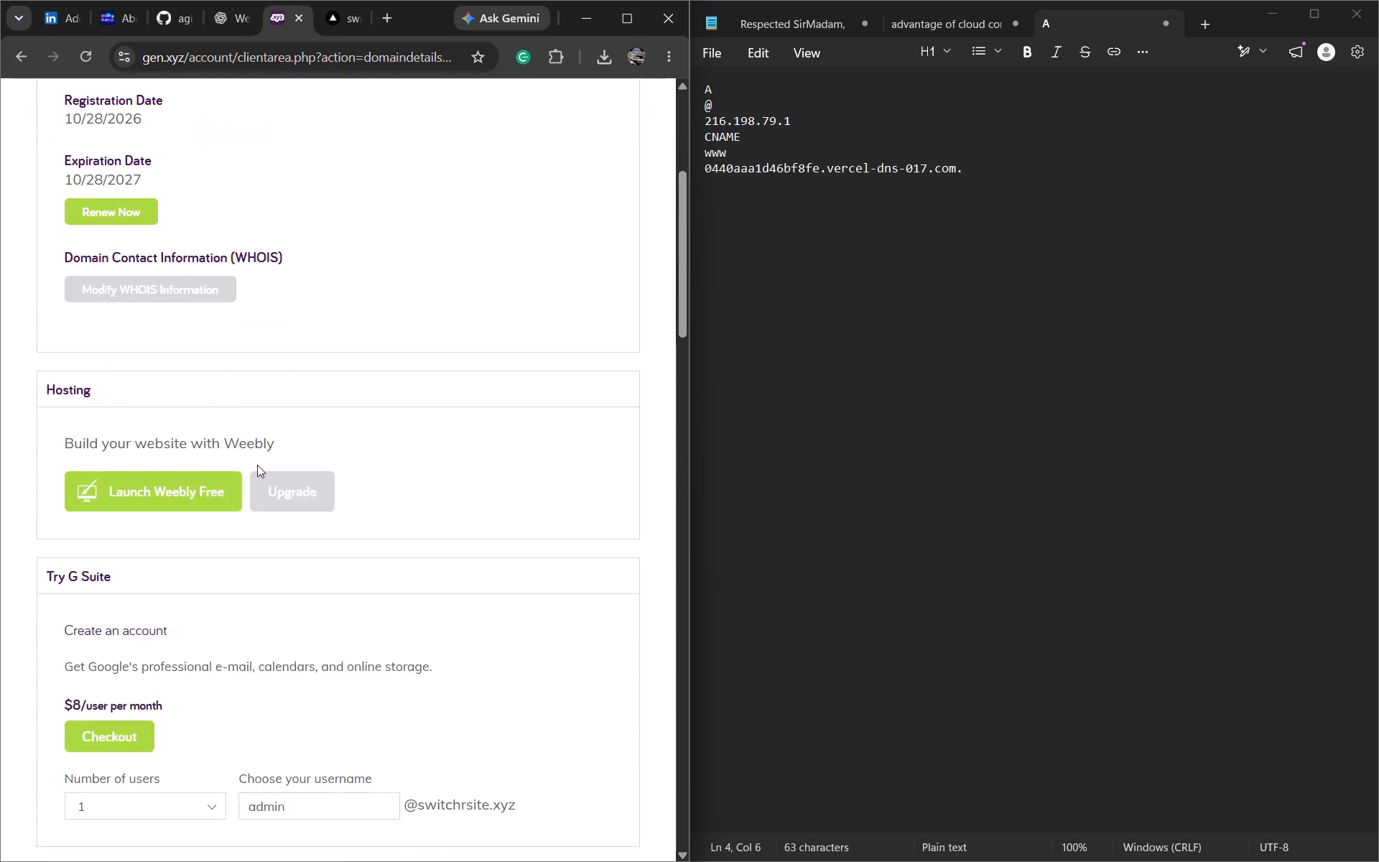
pyautogui.scroll(-5, 257, 465)
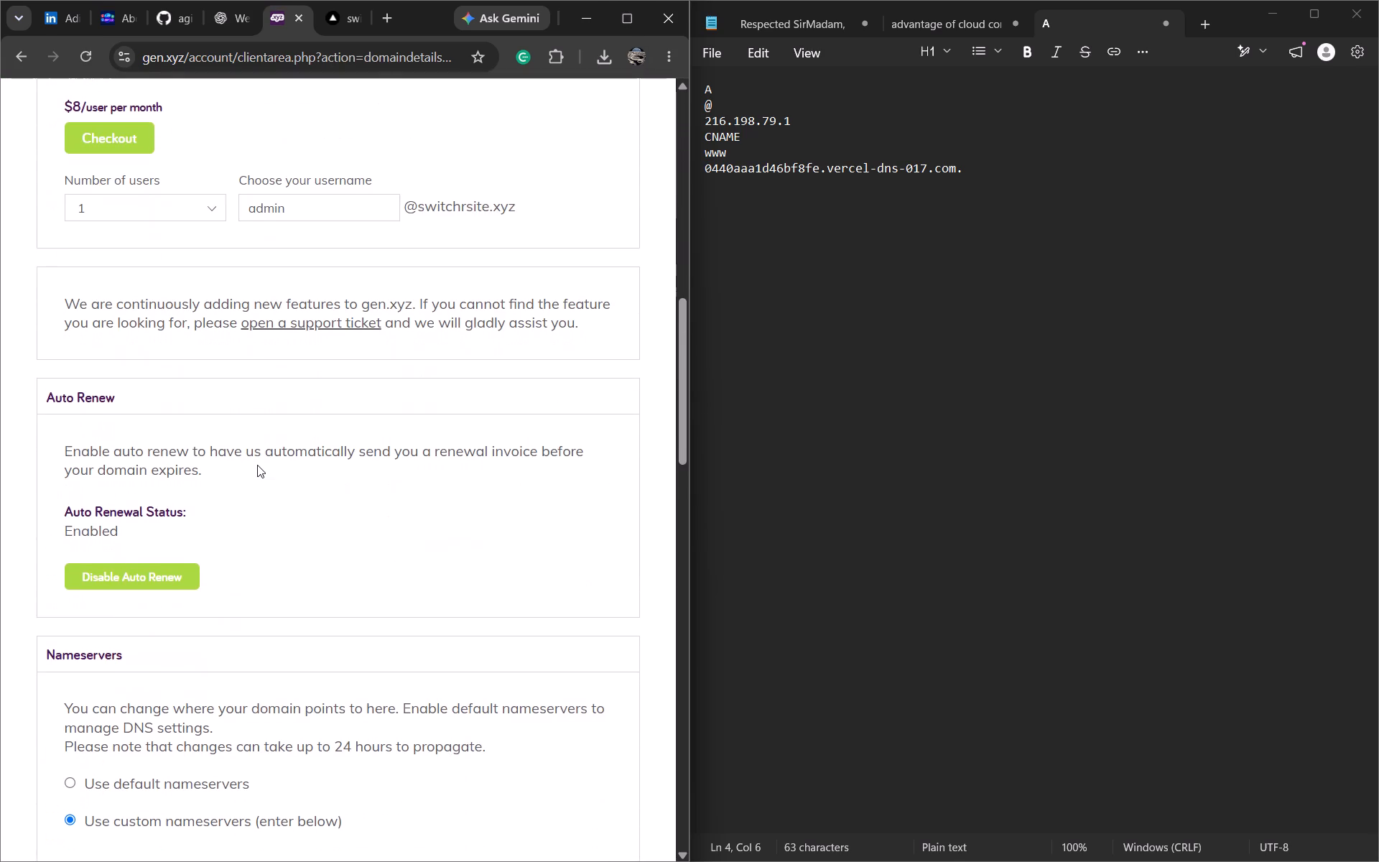
pyautogui.scroll(-4, 257, 465)
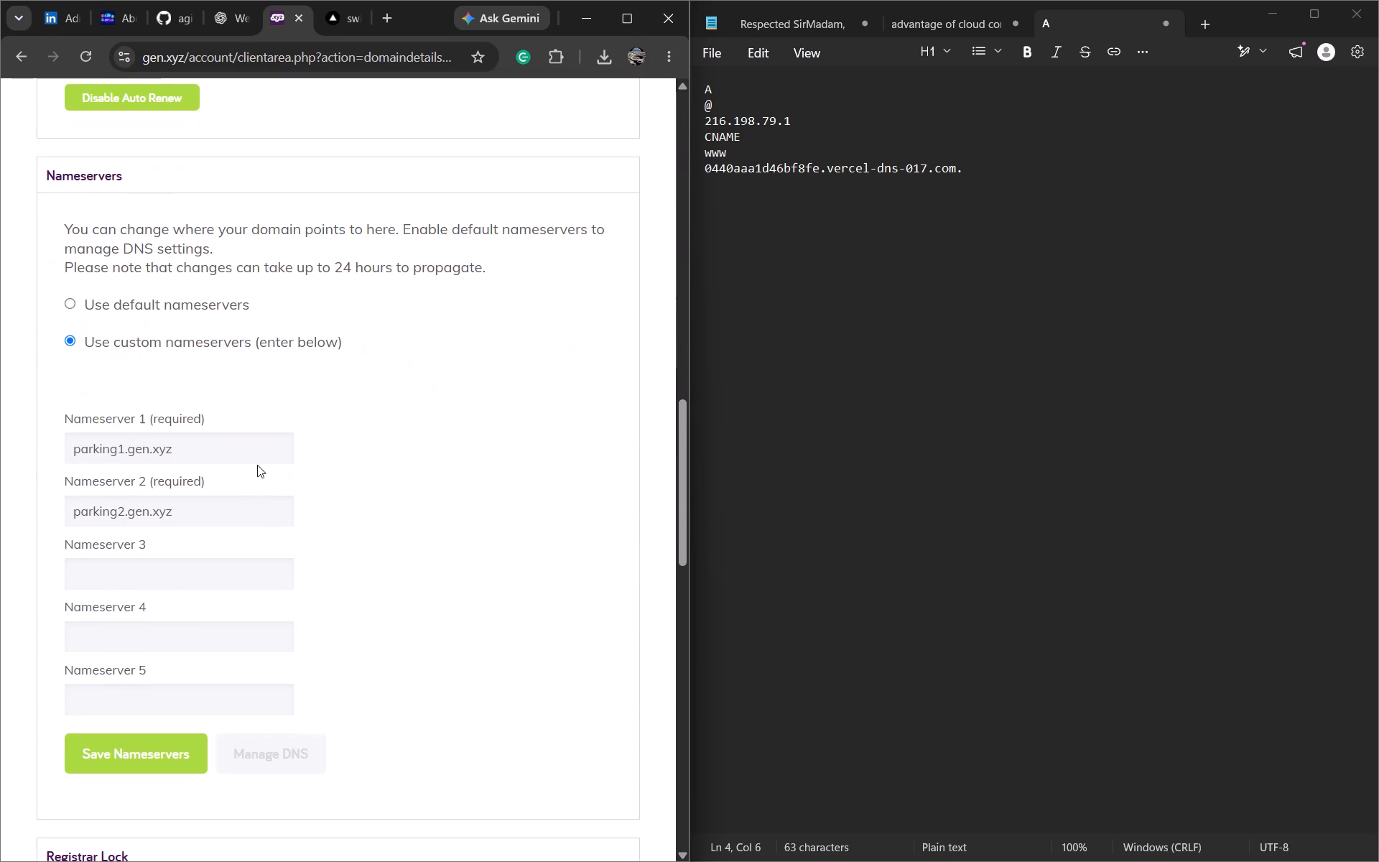
pyautogui.scroll(-1, 257, 465)
pyautogui.scroll(1, 257, 465)
pyautogui.scroll(-3, 279, 456)
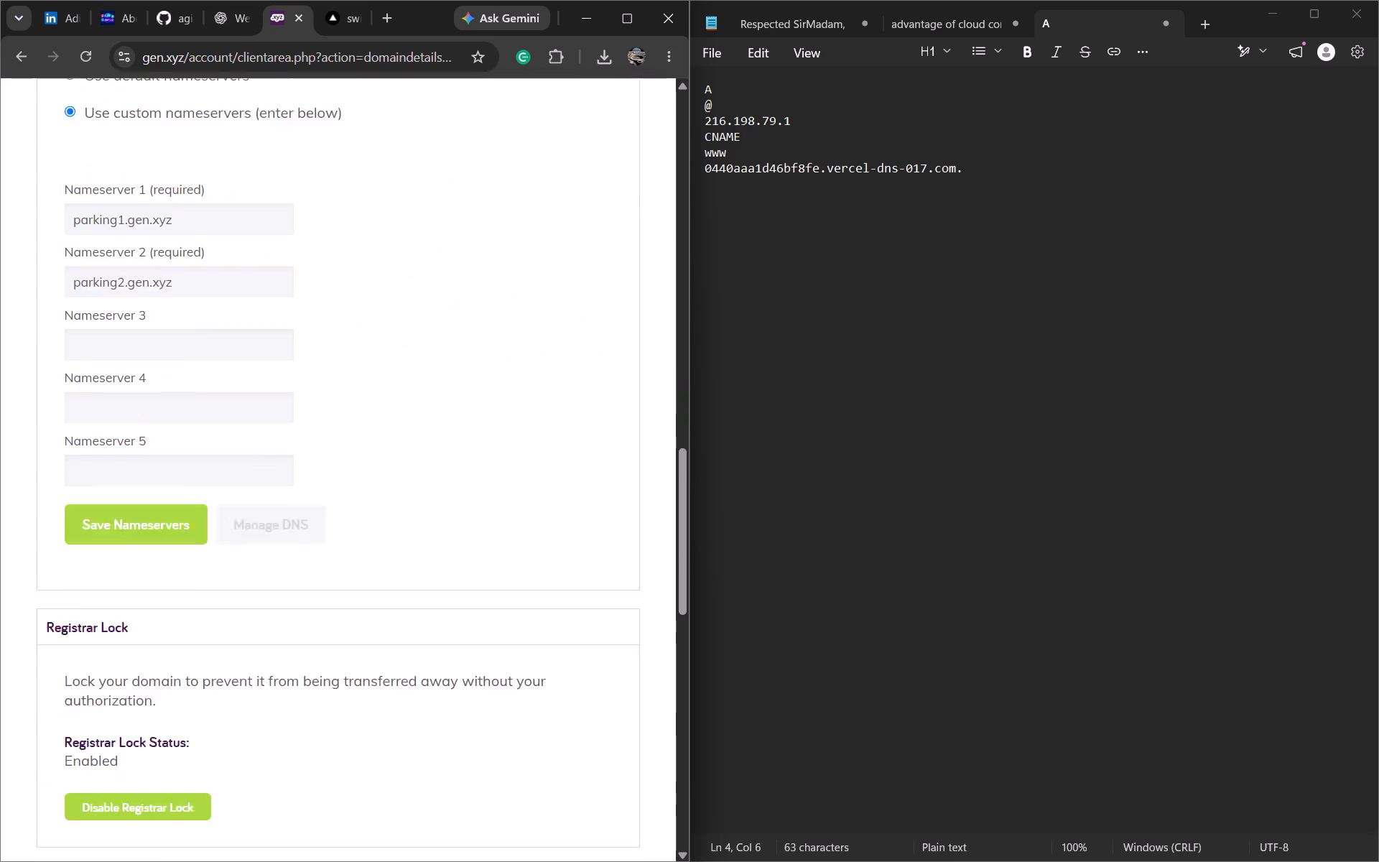
pyautogui.scroll(-2, 279, 456)
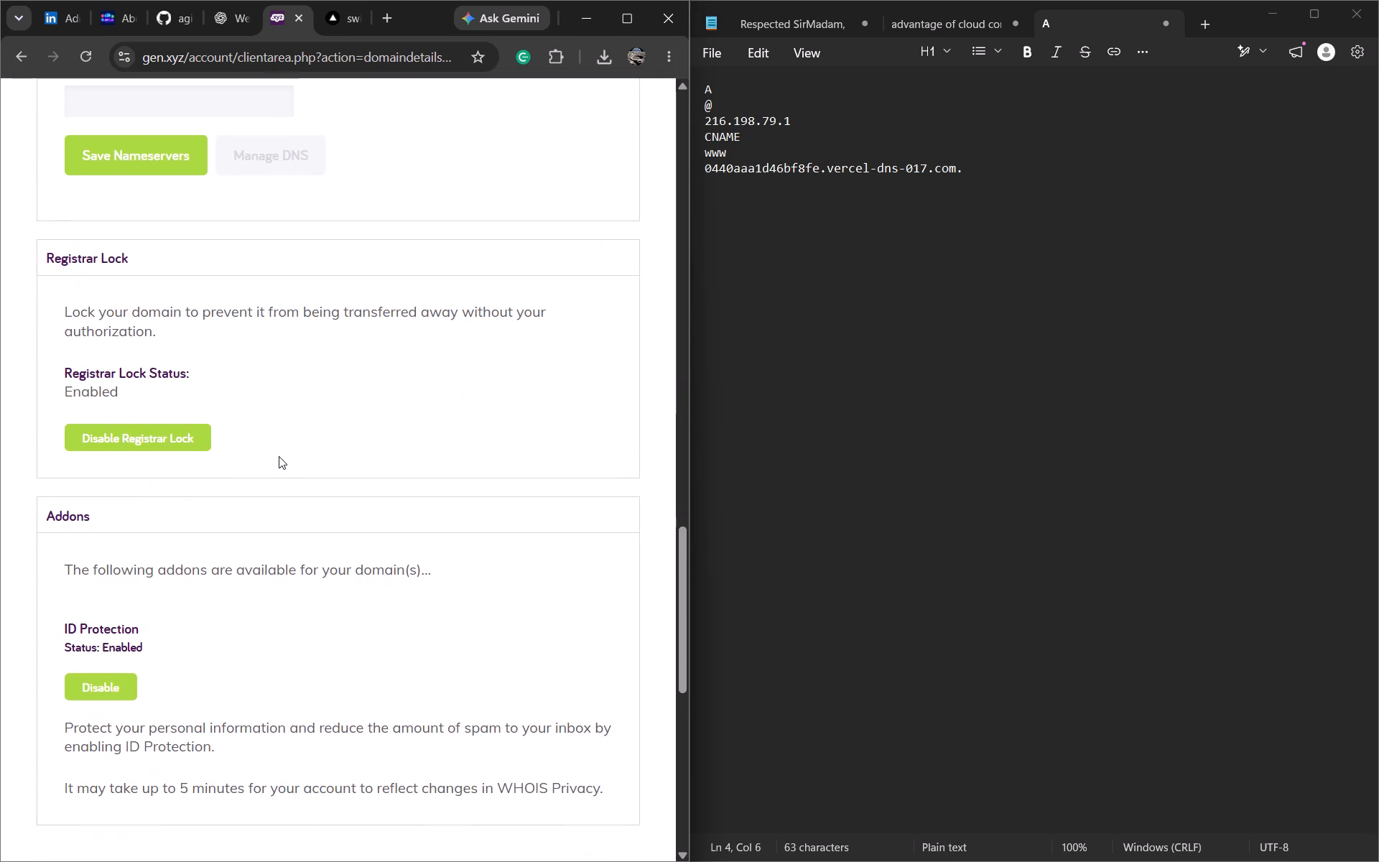
pyautogui.scroll(-2, 279, 456)
pyautogui.scroll(8, 279, 456)
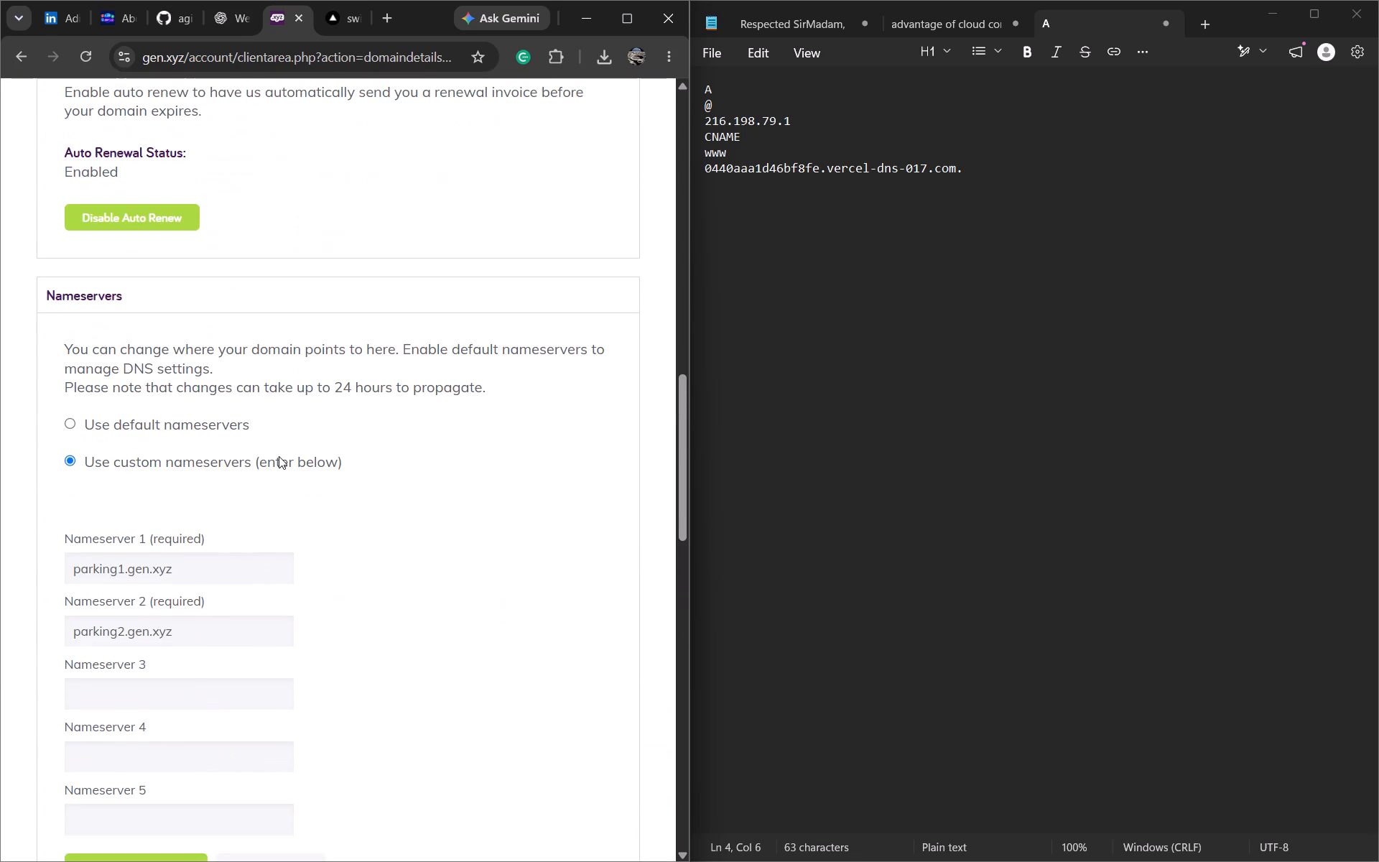
pyautogui.scroll(-1, 279, 456)
pyautogui.scroll(5, 279, 456)
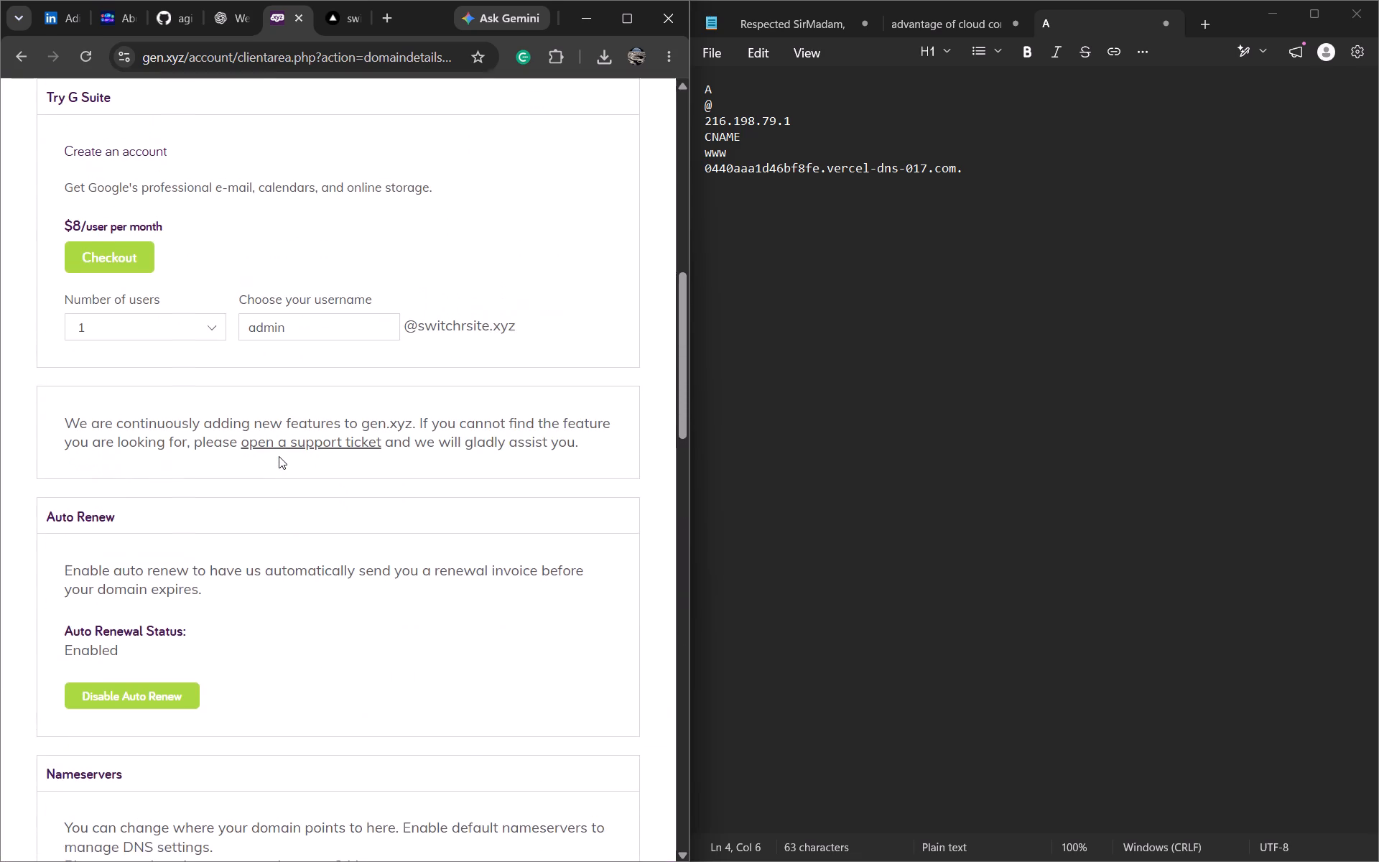
pyautogui.scroll(2, 279, 455)
pyautogui.scroll(-5, 279, 455)
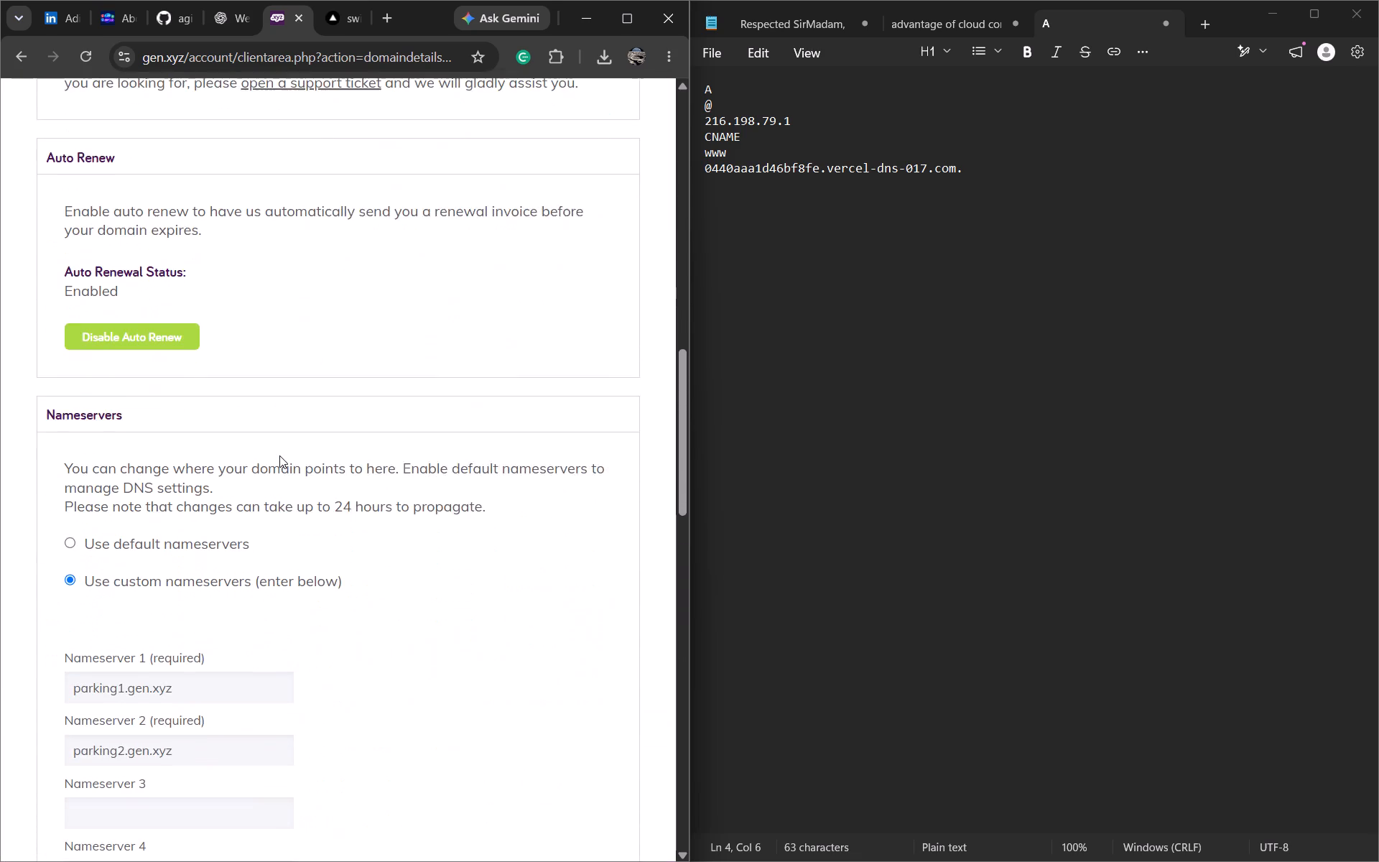
pyautogui.scroll(-2, 279, 455)
pyautogui.scroll(1, 279, 455)
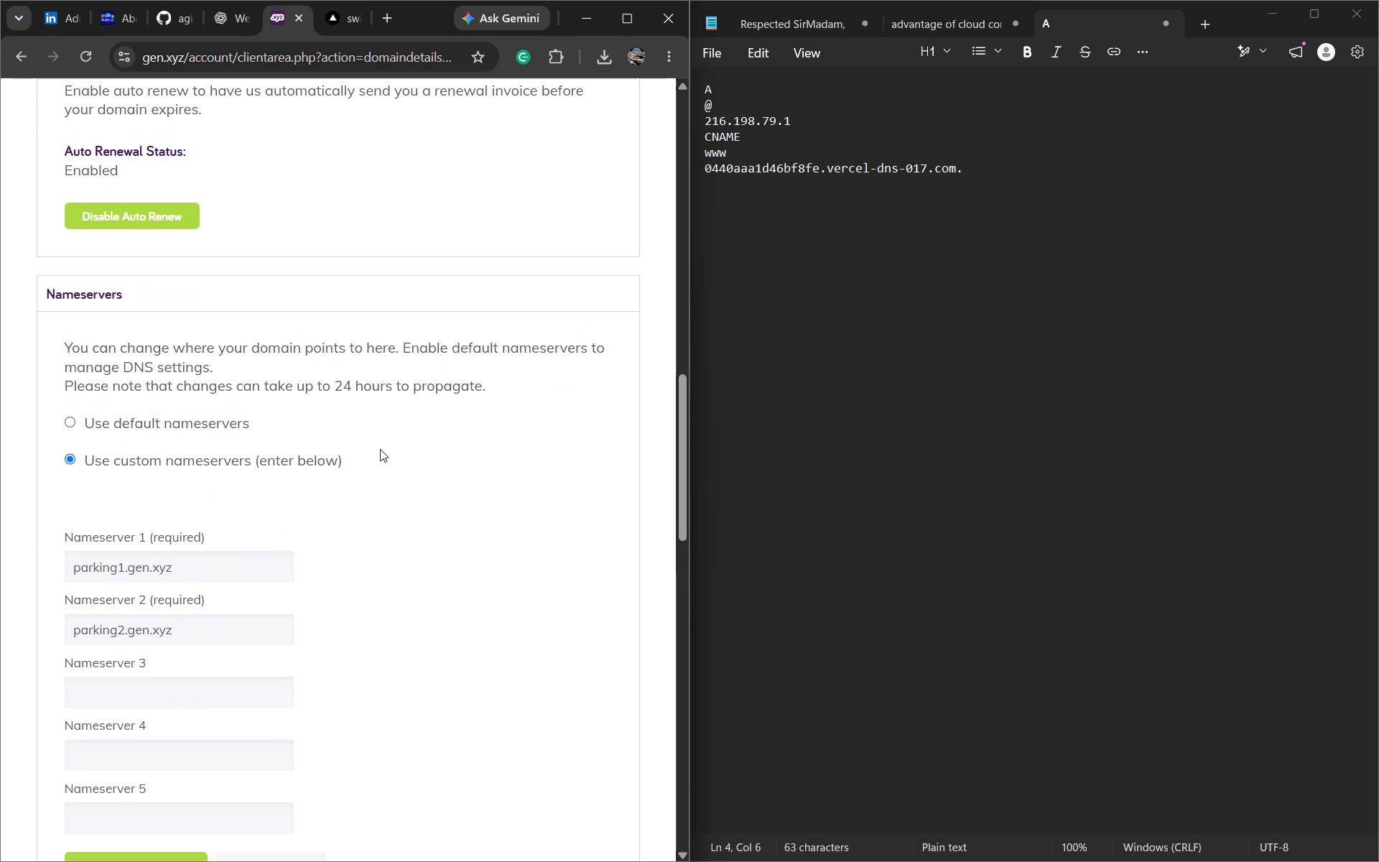
pyautogui.scroll(-1, 379, 388)
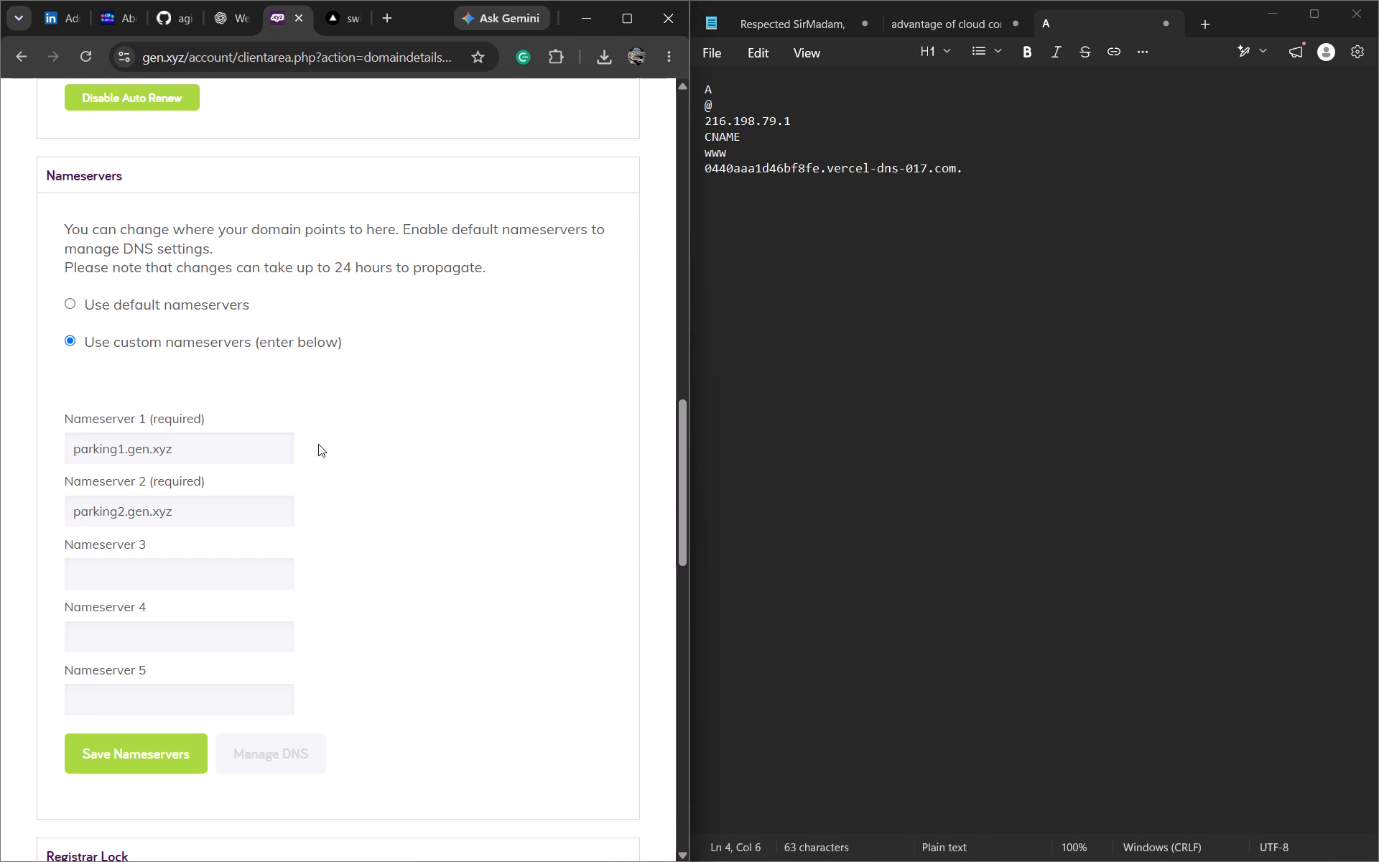
pyautogui.scroll(-1, 285, 516)
pyautogui.scroll(1, 292, 493)
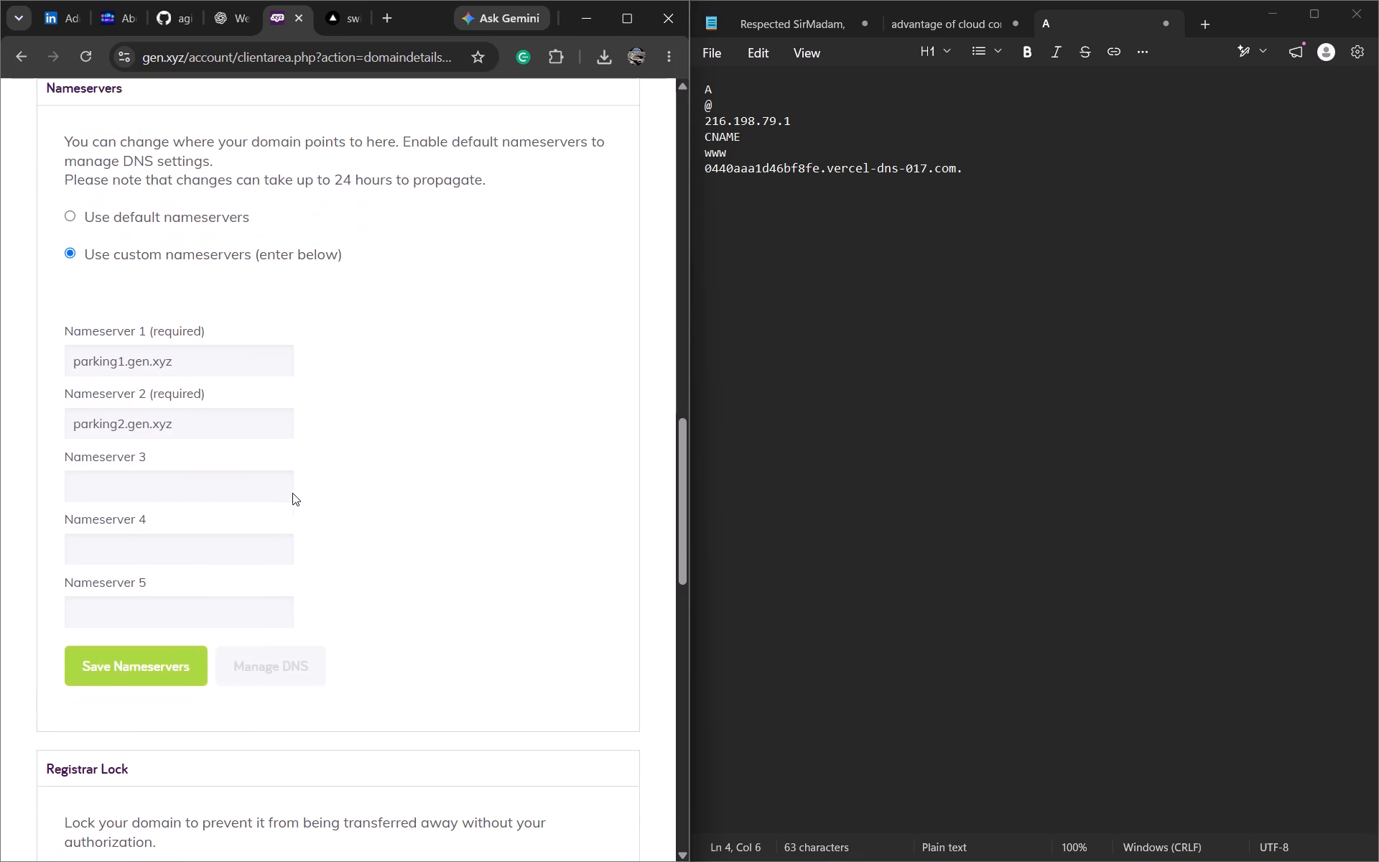
pyautogui.scroll(2, 292, 493)
# Select the default nameservers for switchrsite.xyz and open its DNS management page.
pyautogui.click(621, 24)
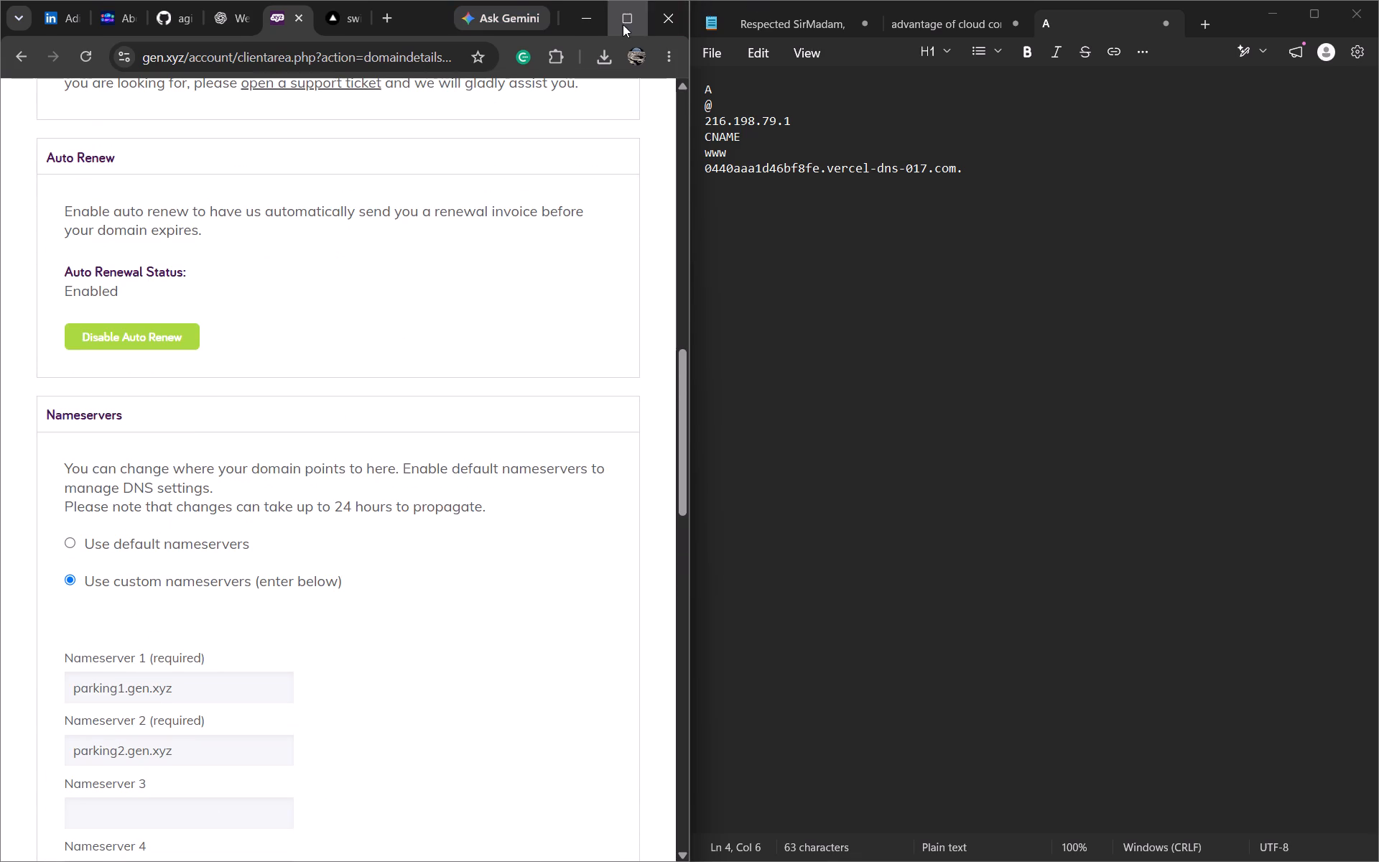
pyautogui.scroll(1, 855, 500)
pyautogui.click(342, 545)
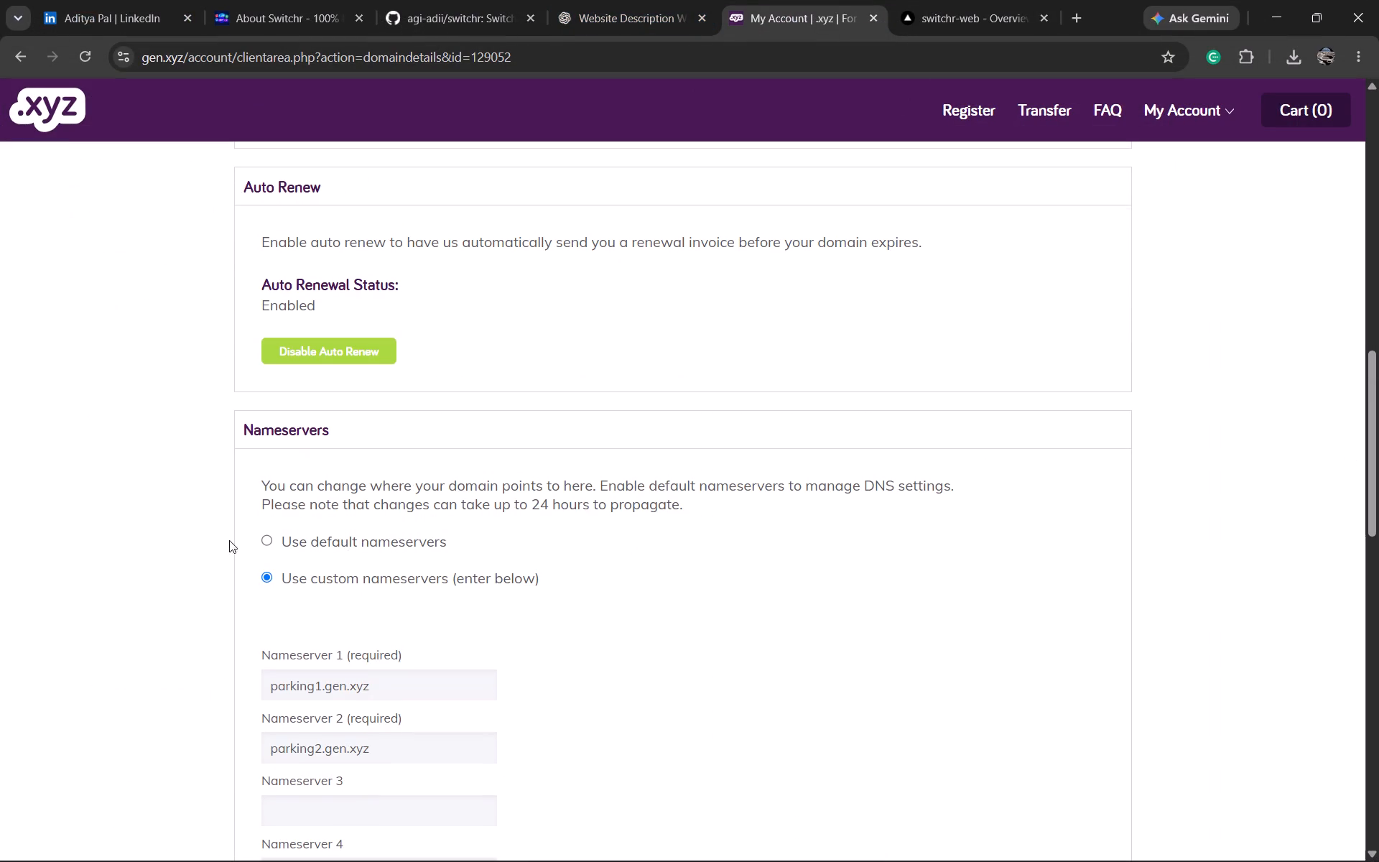
pyautogui.click(265, 537)
pyautogui.scroll(-1, 348, 556)
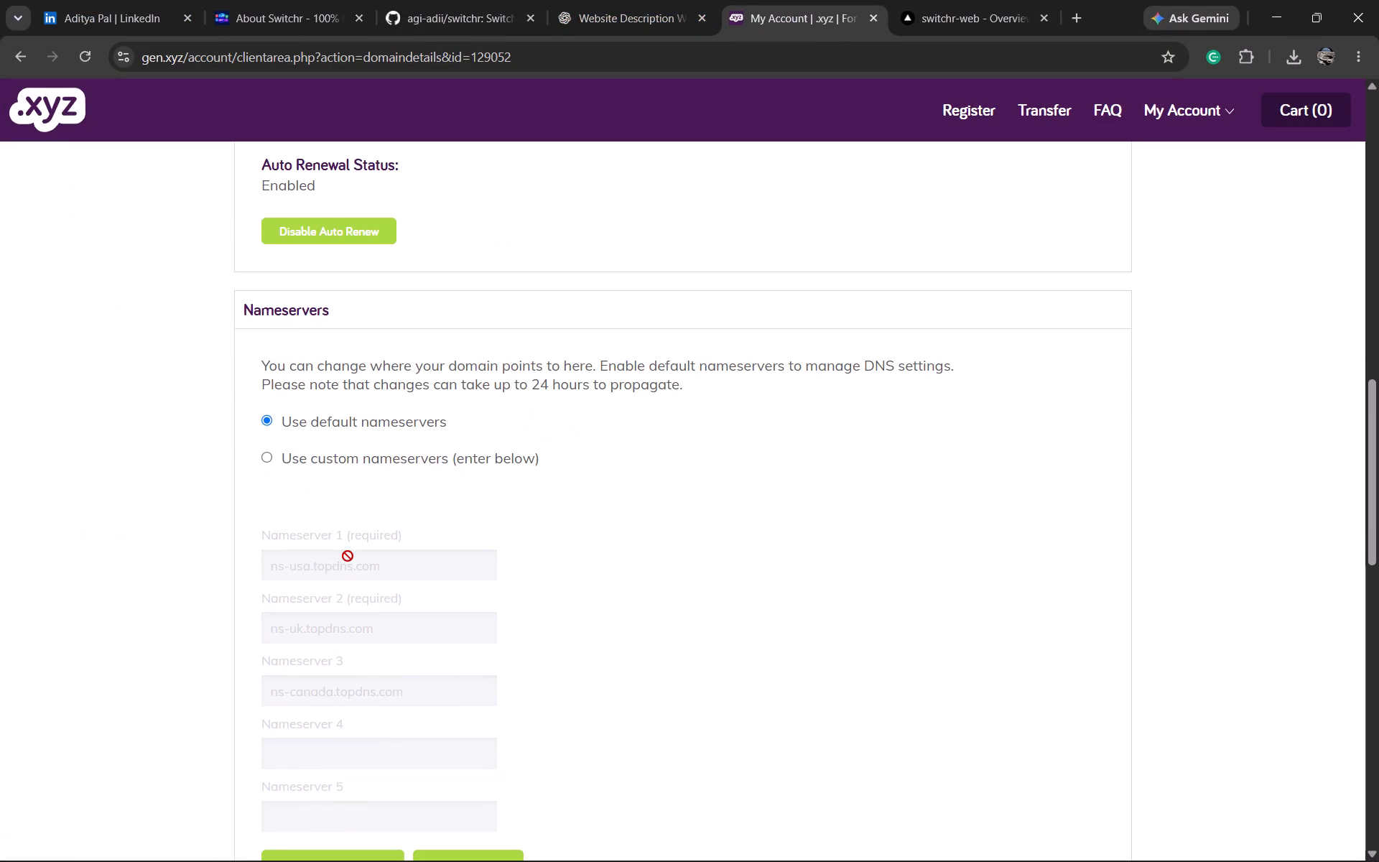
pyautogui.click(348, 556)
pyautogui.scroll(-2, 432, 561)
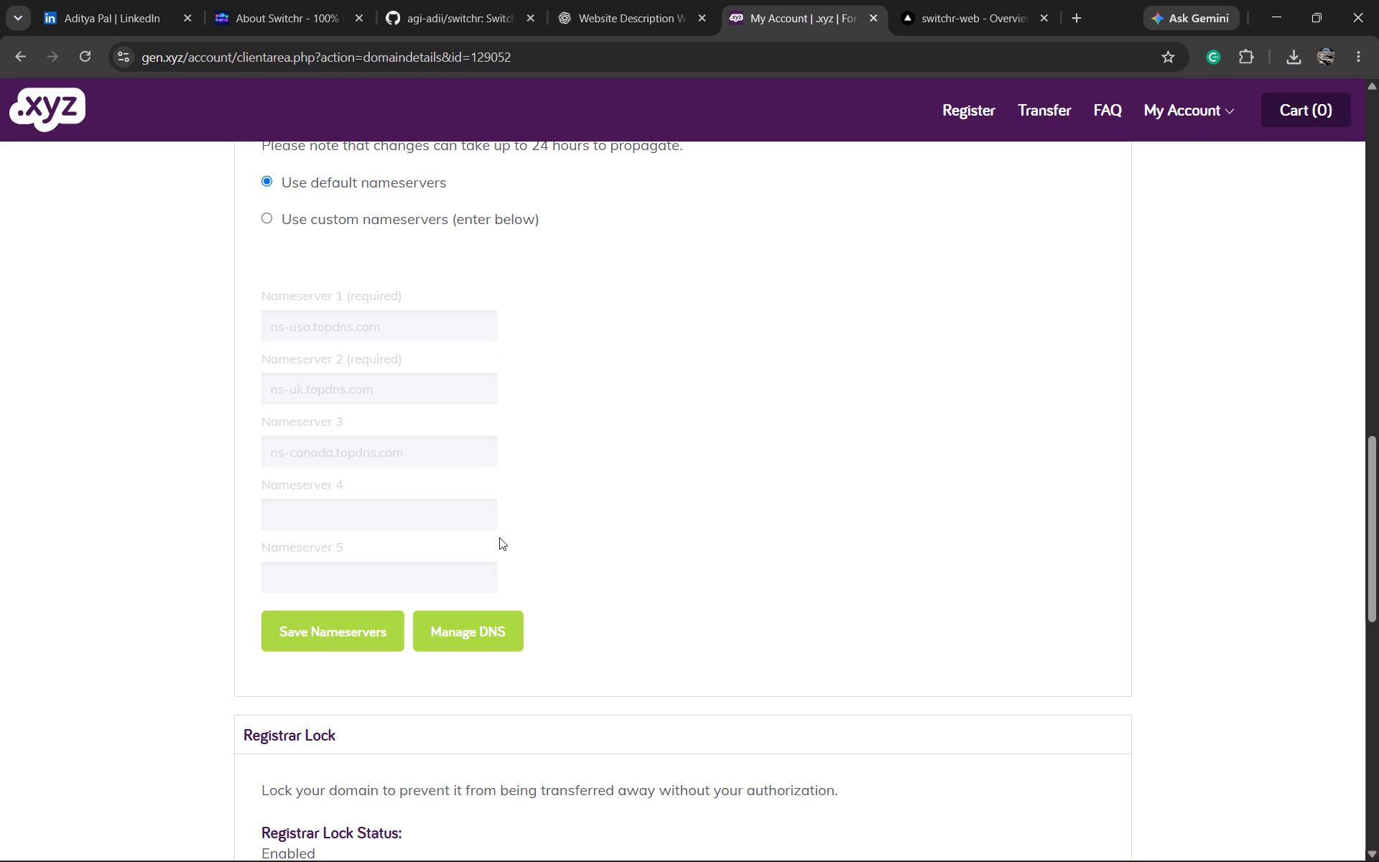
pyautogui.scroll(1, 497, 527)
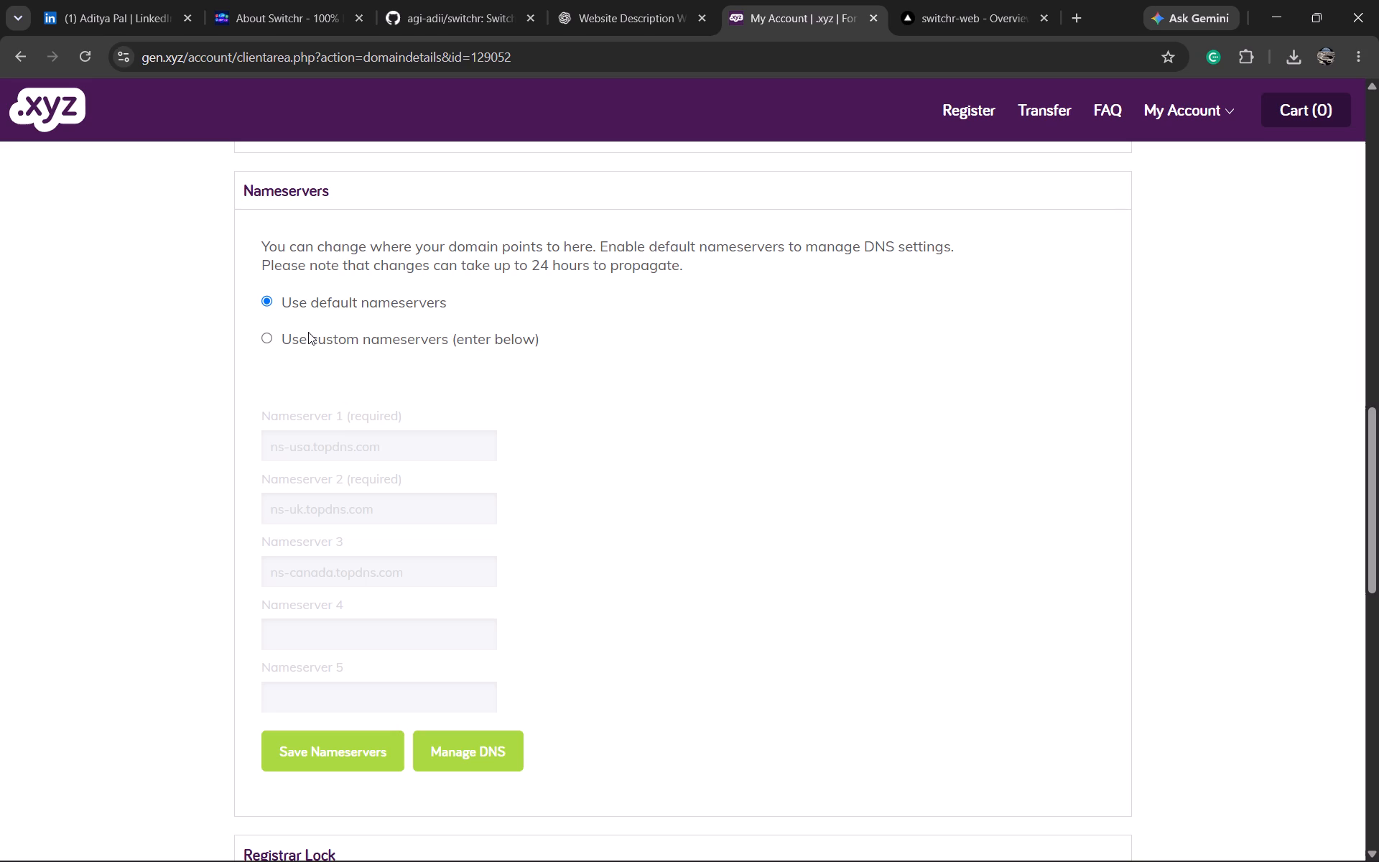
pyautogui.click(440, 743)
pyautogui.scroll(-1, 448, 624)
pyautogui.scroll(-2, 539, 588)
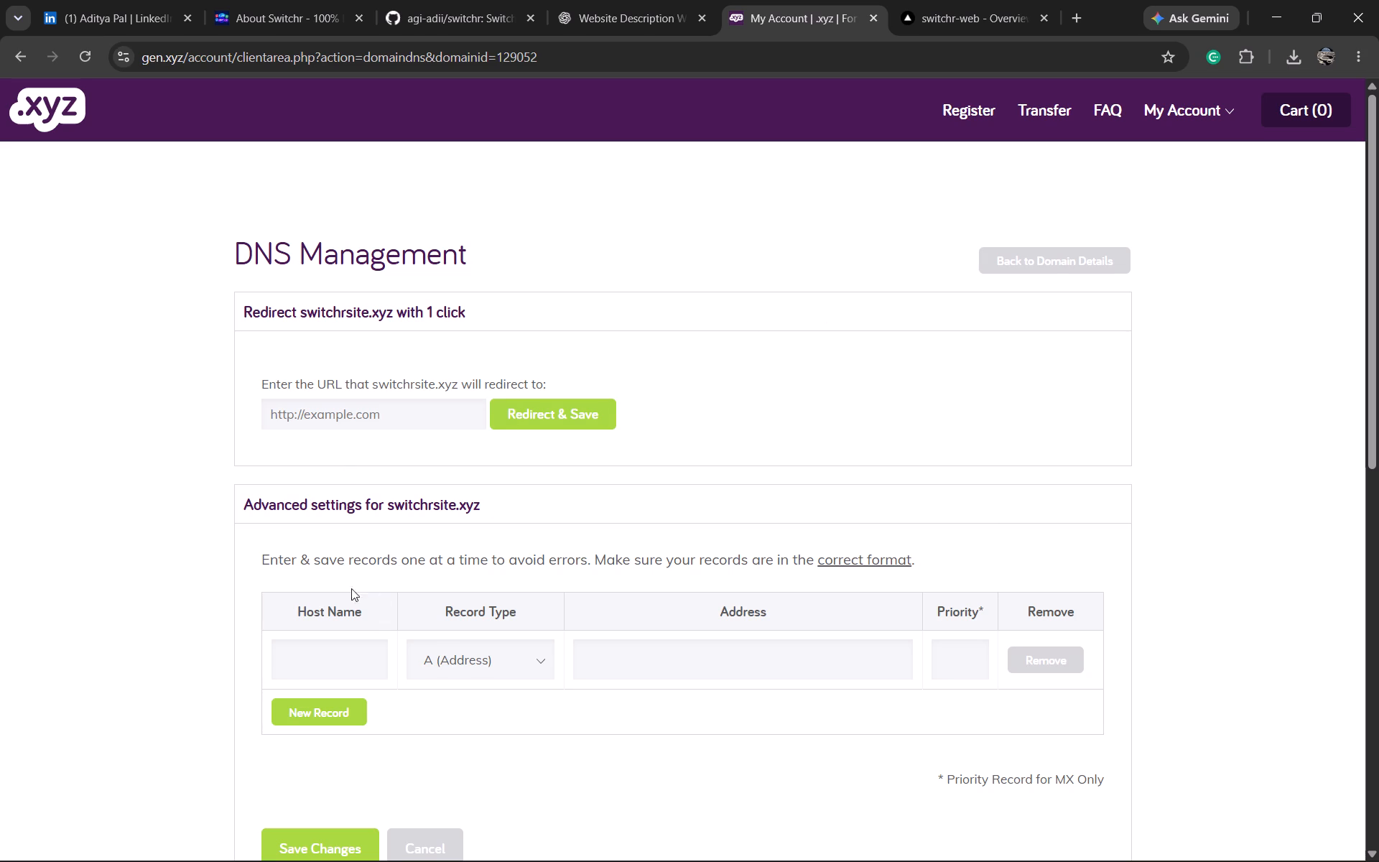
# Enter @ as the first DNS record's host name and compare it with the noted records and Vercel's required records.
pyautogui.moveTo(294, 638); pyautogui.dragTo(307, 668)
pyautogui.click(307, 659)
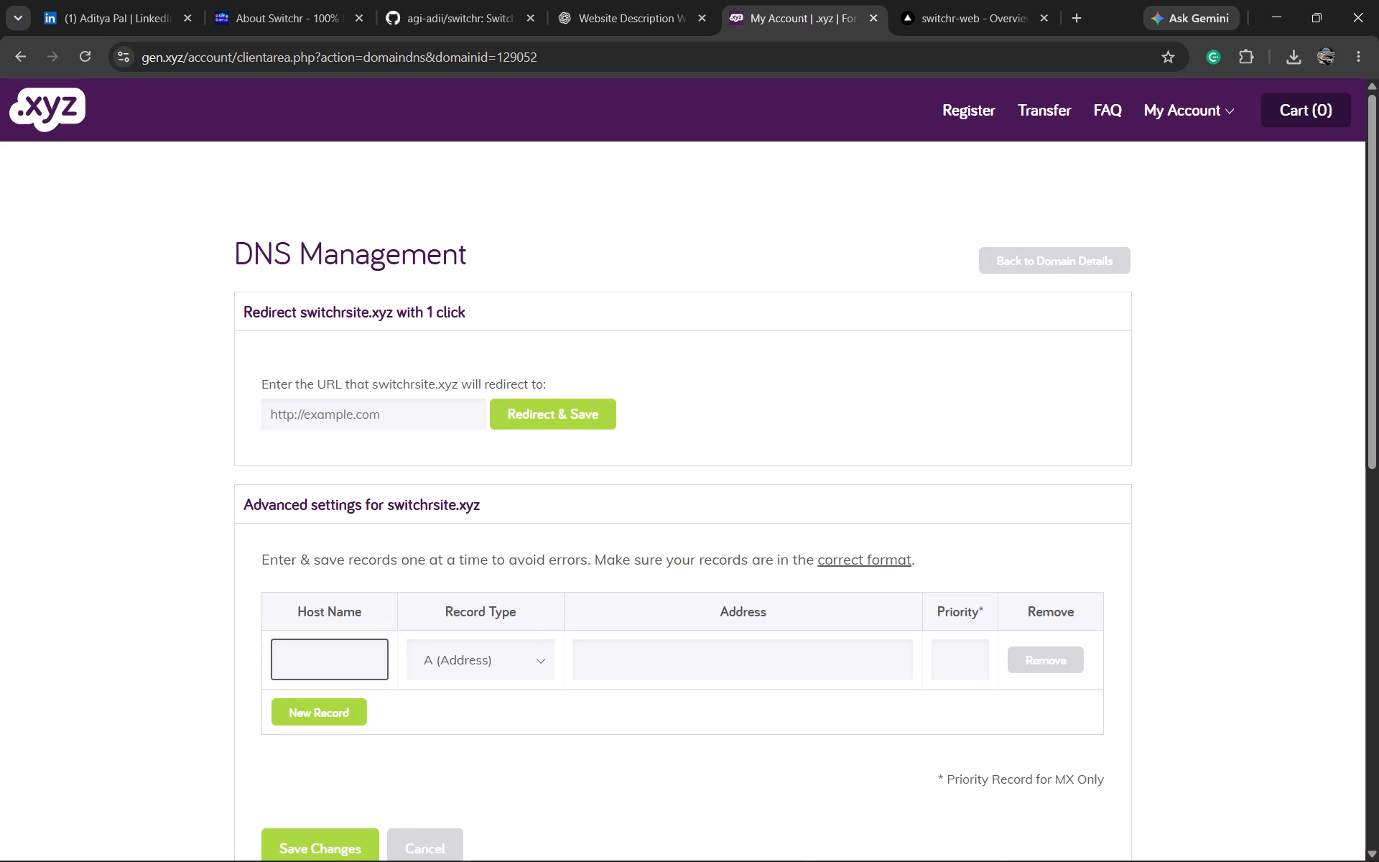
pyautogui.hotkey('shift', '@')
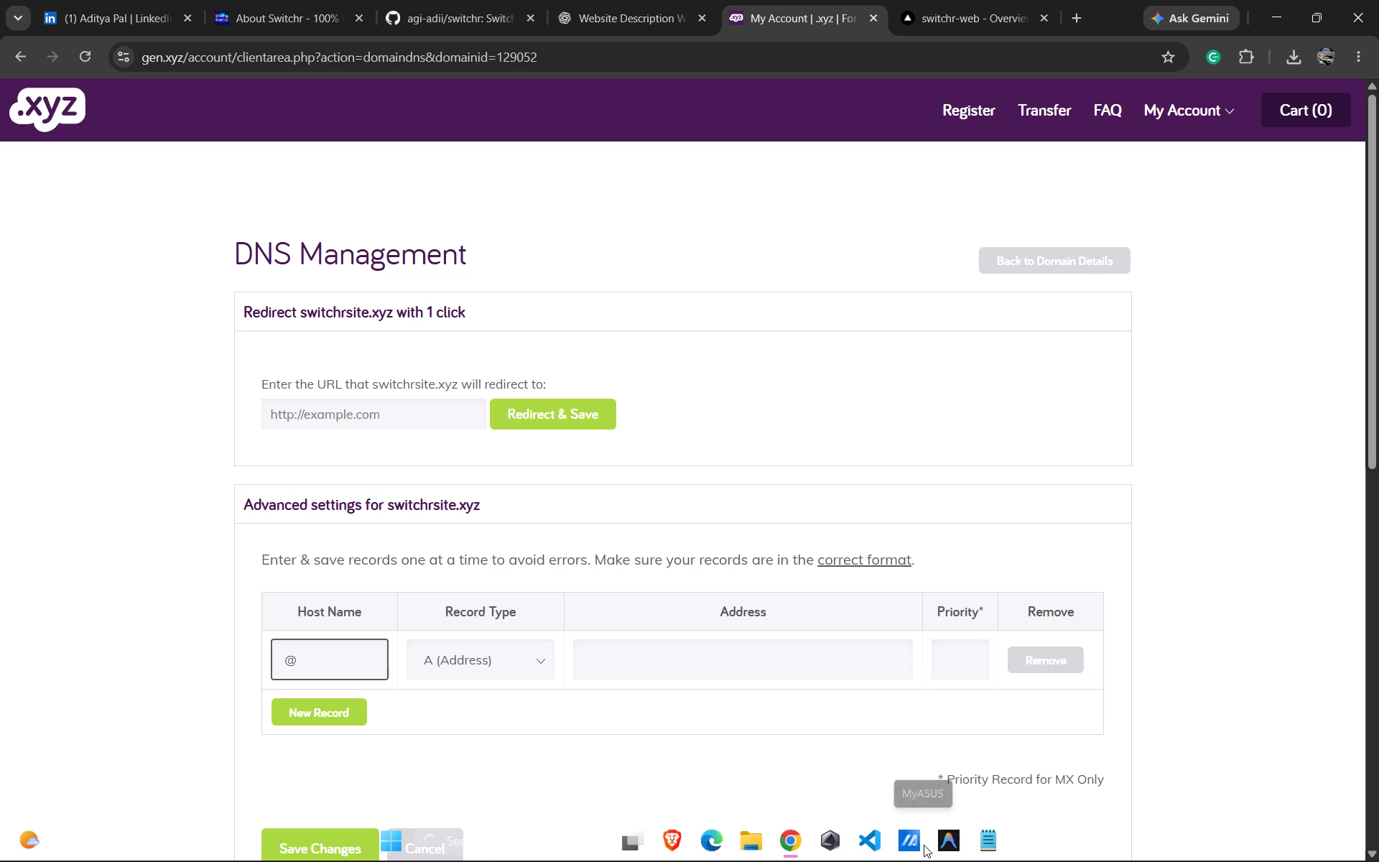
pyautogui.click(987, 842)
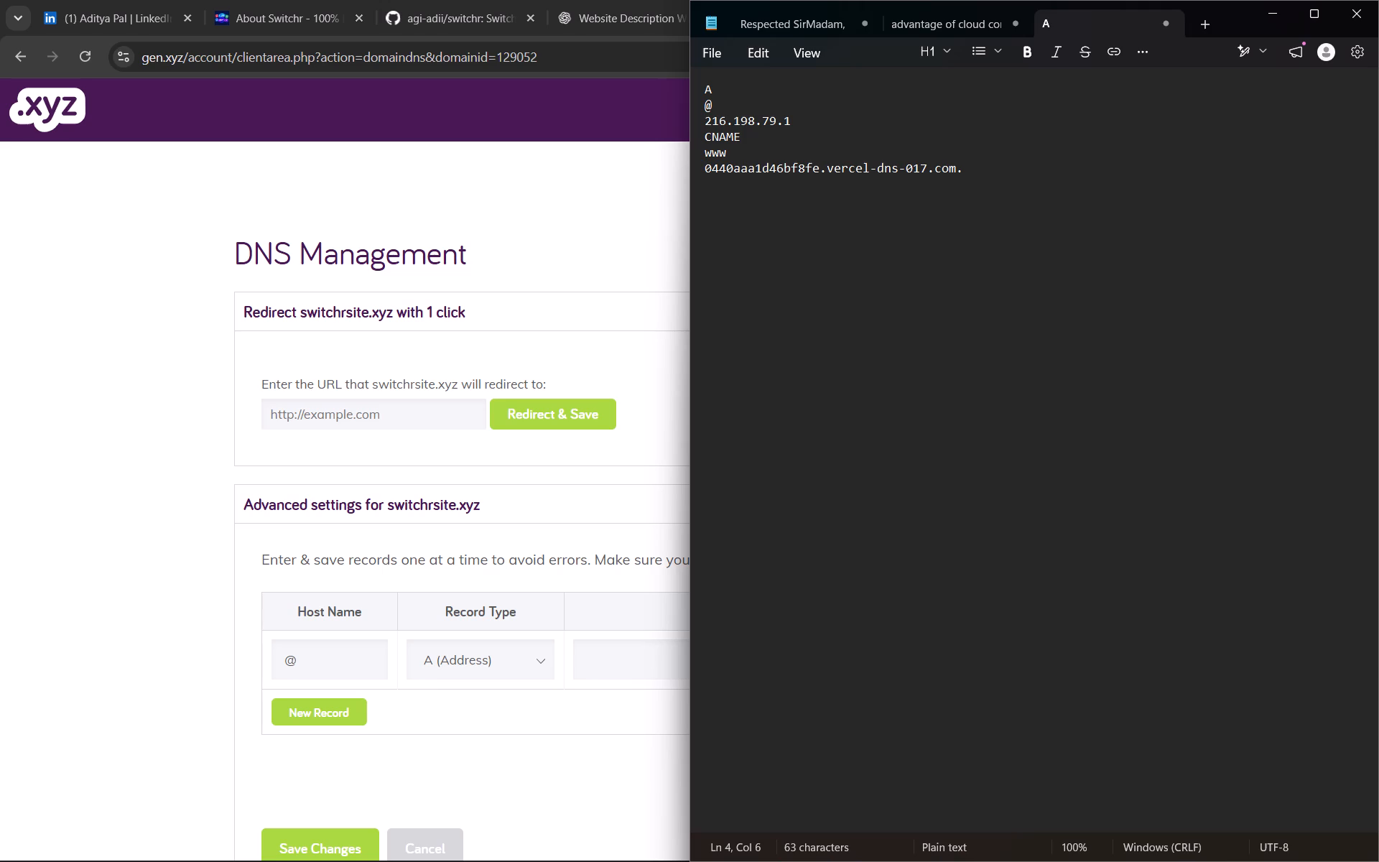
pyautogui.click(1274, 16)
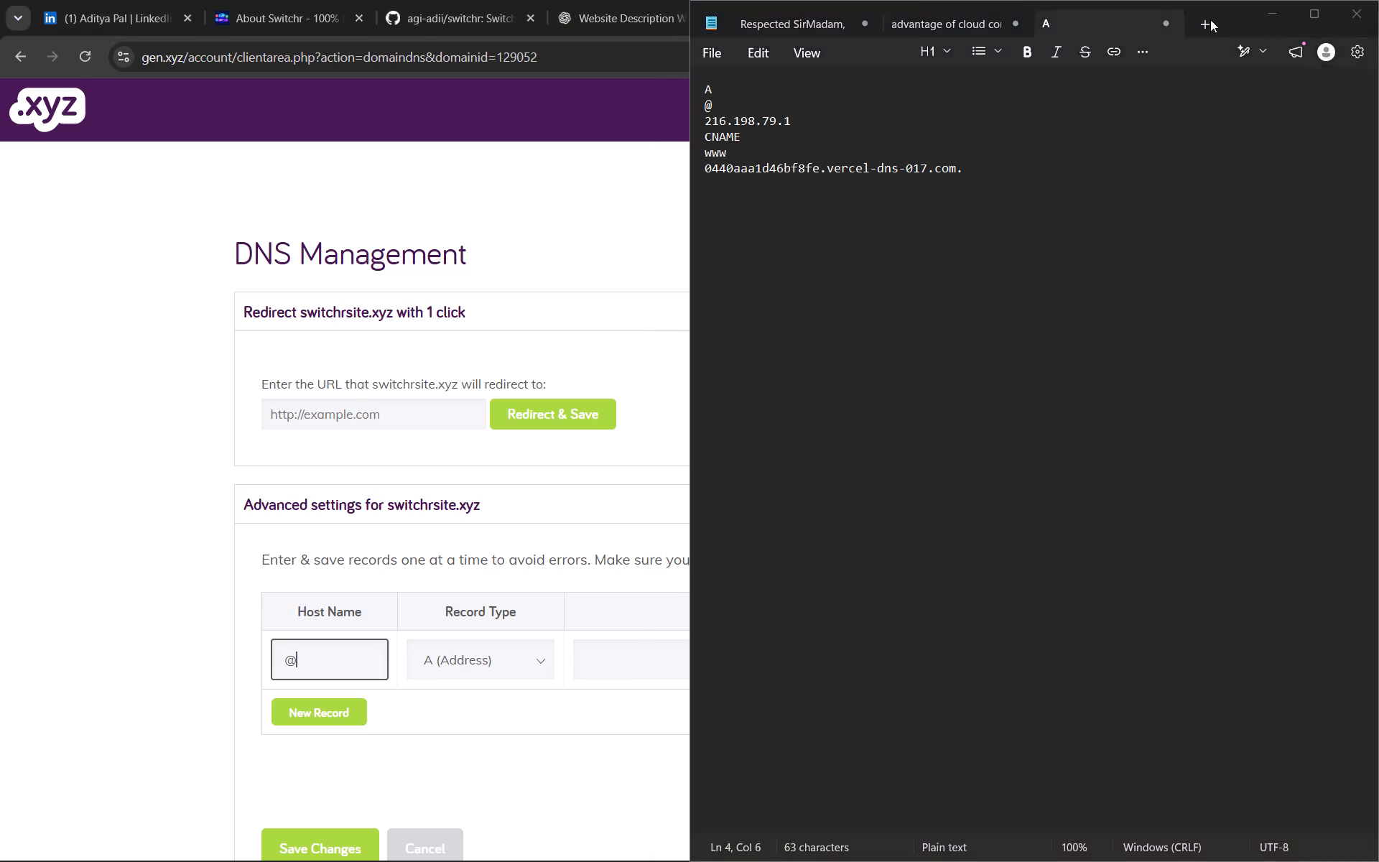
pyautogui.click(932, 19)
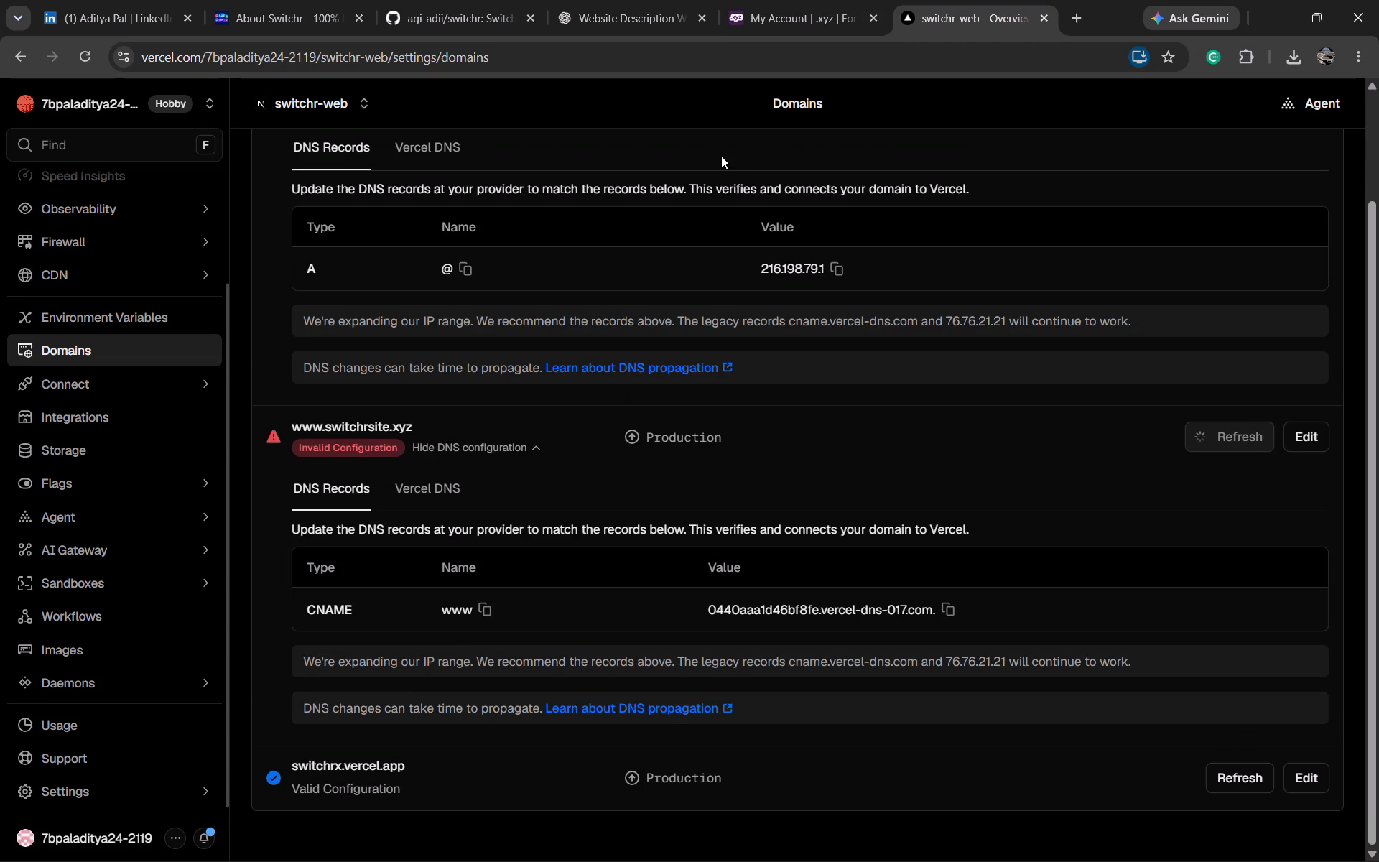
pyautogui.click(758, 1)
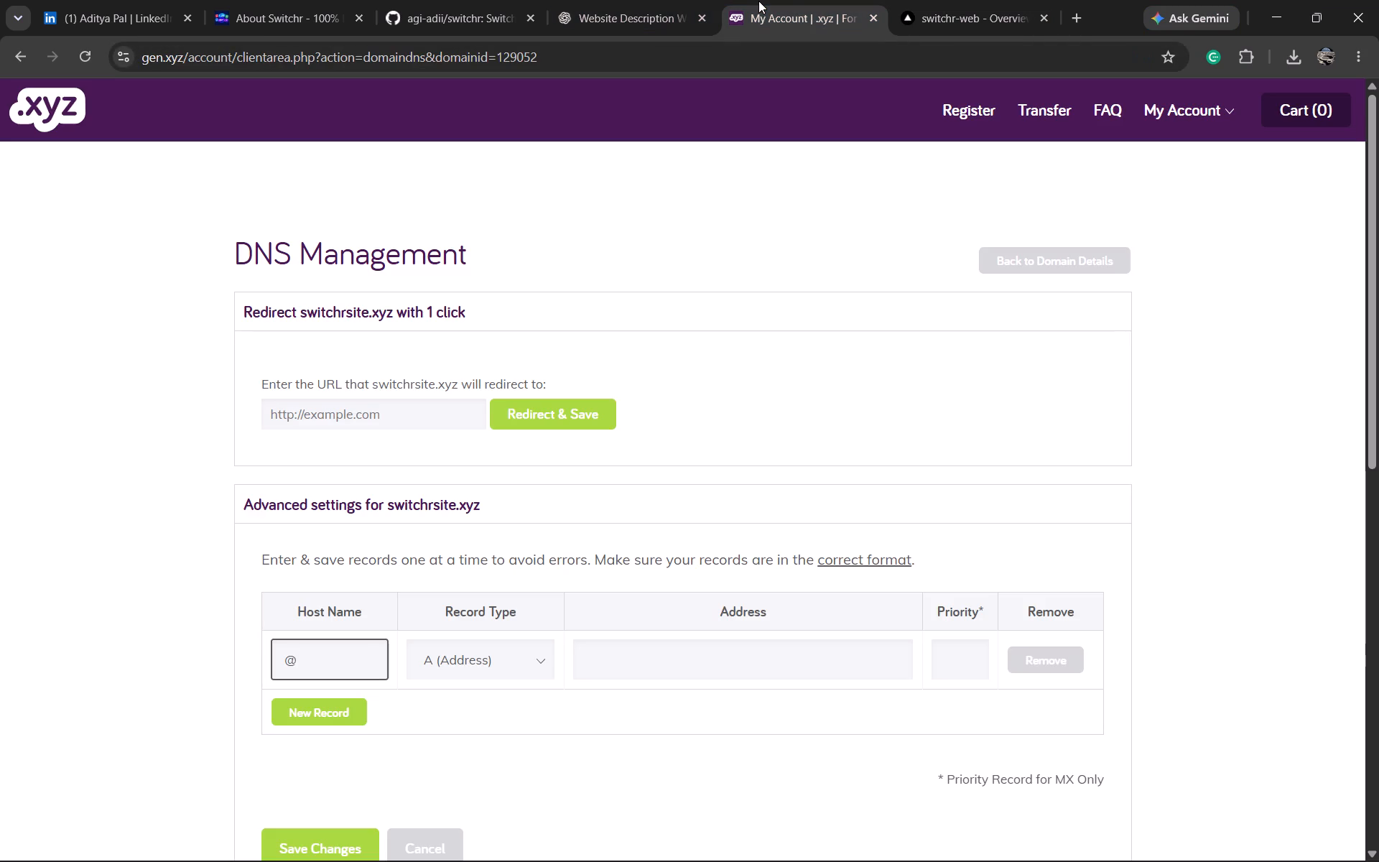
pyautogui.click(933, 0)
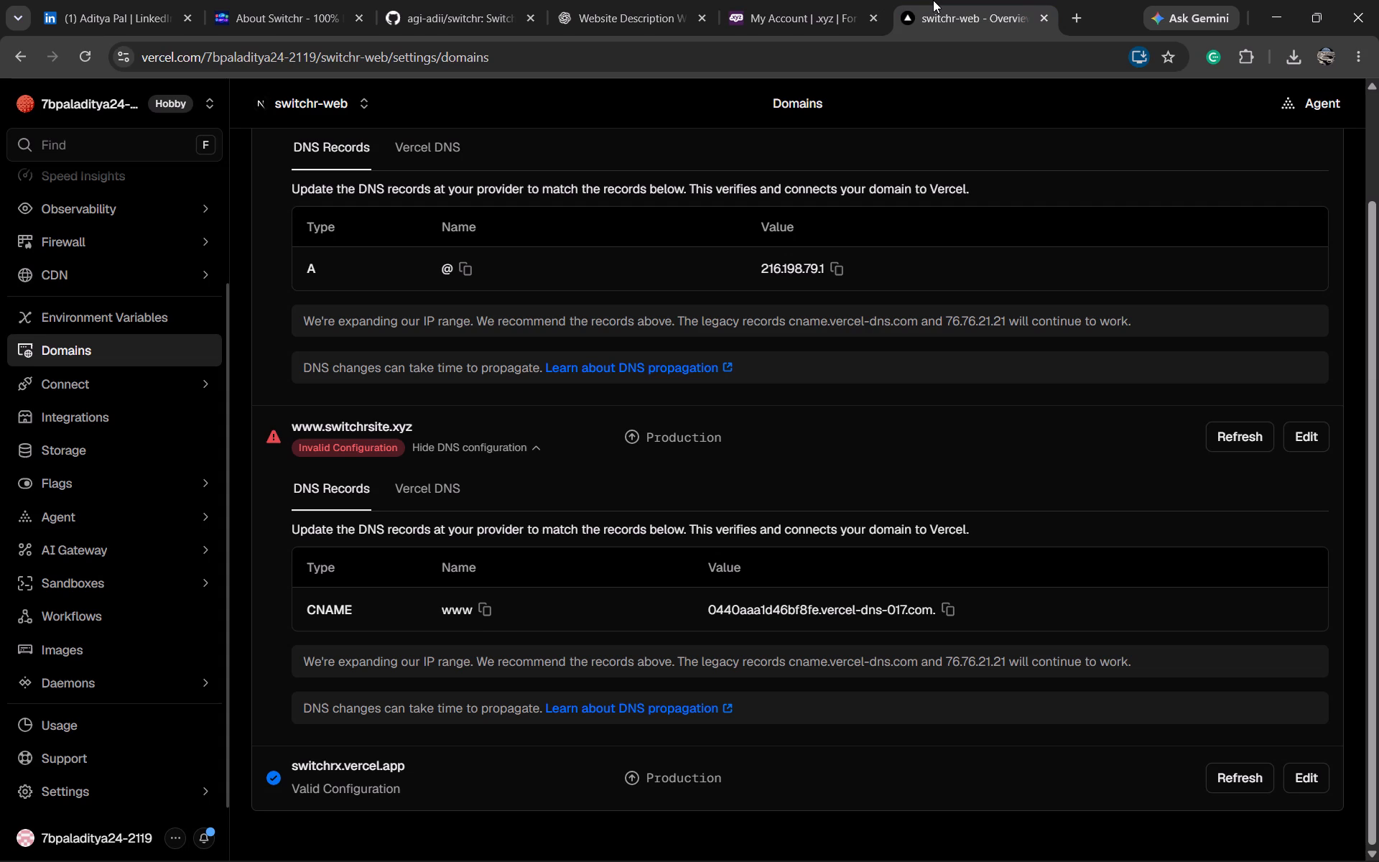
pyautogui.click(836, 0)
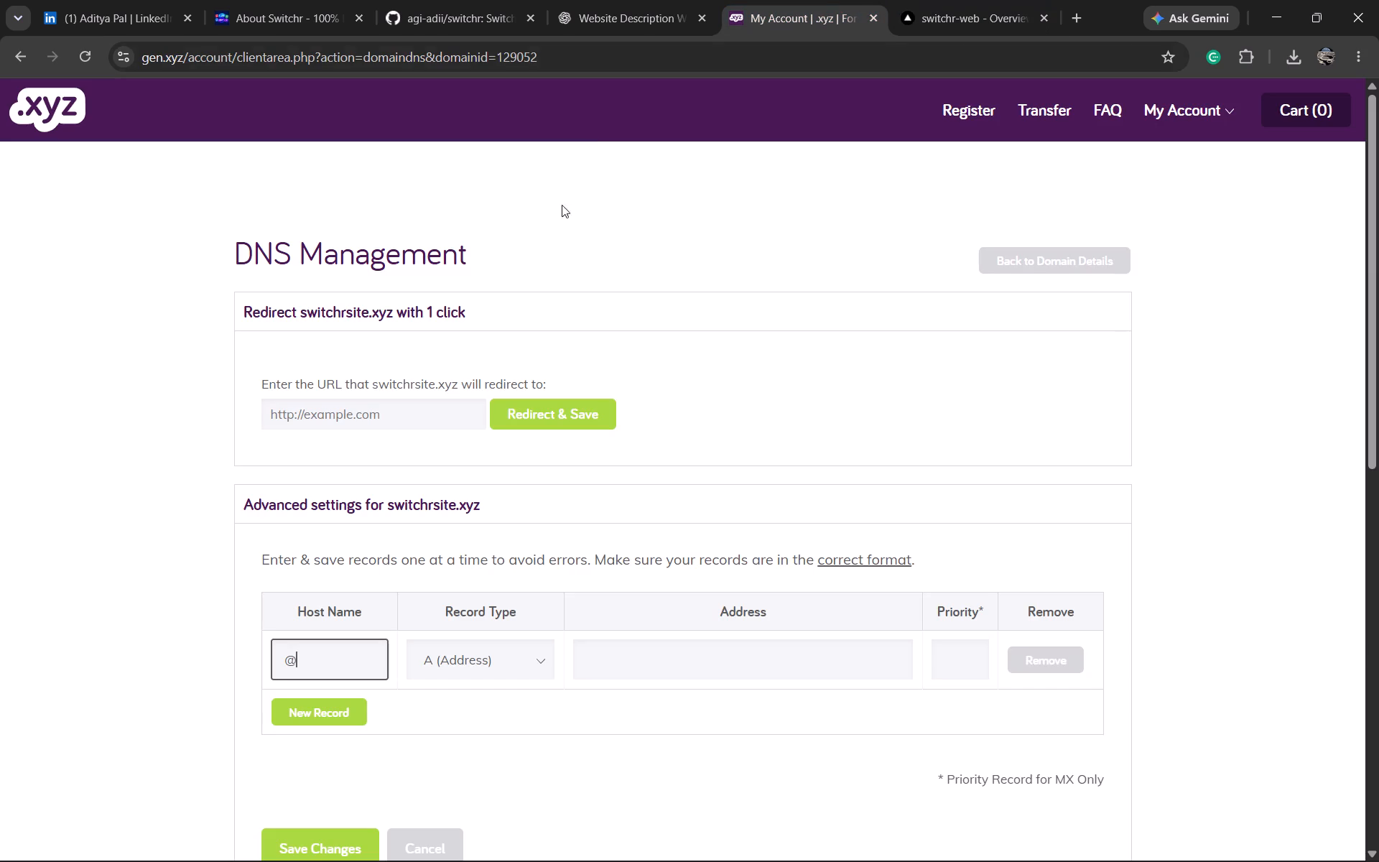
# Set the @ record's type to A (Address) and its address to 216.198.79.1, copied from Vercel's domain settings.
pyautogui.click(486, 654)
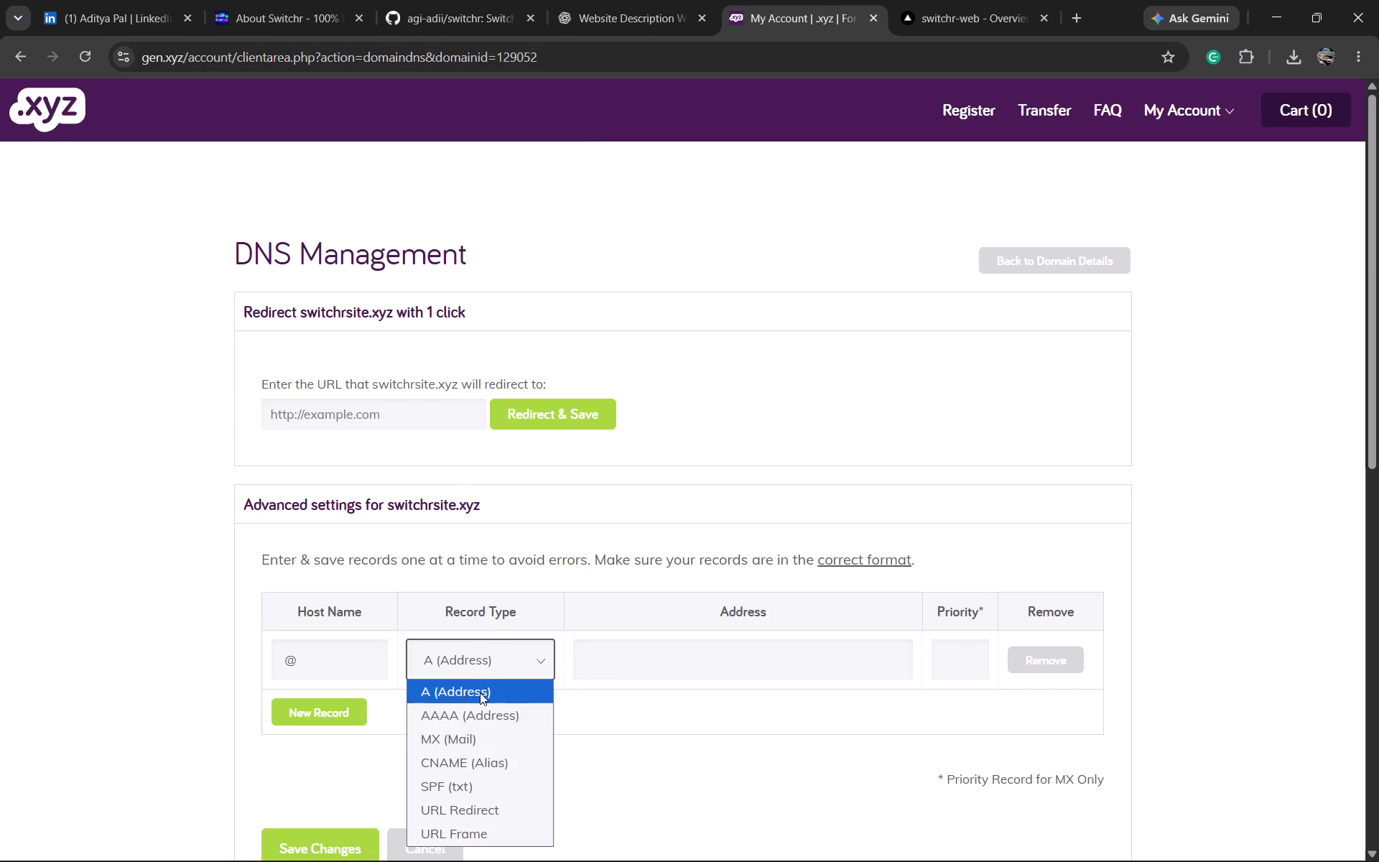
pyautogui.click(480, 692)
pyautogui.click(919, 0)
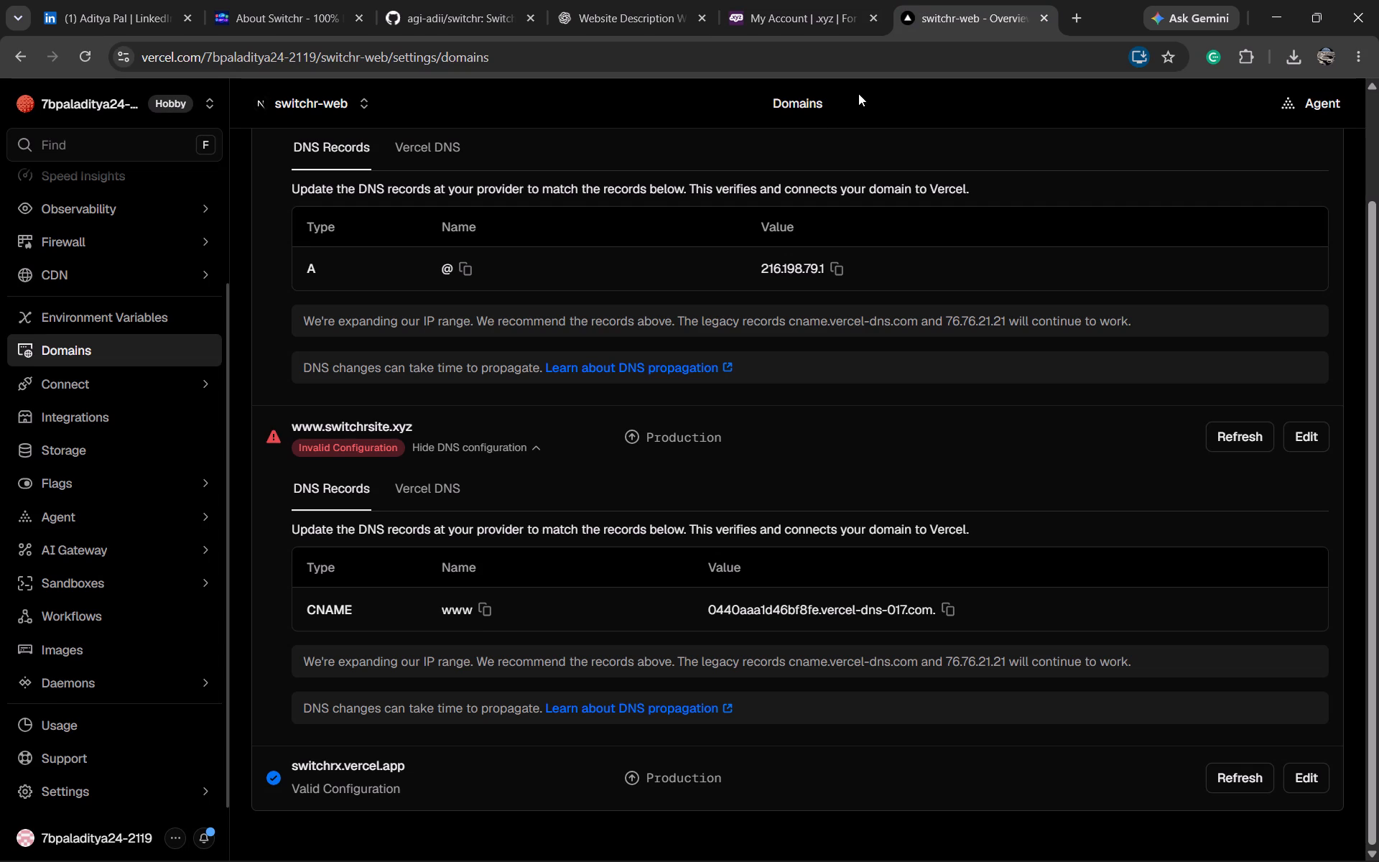
pyautogui.click(774, 0)
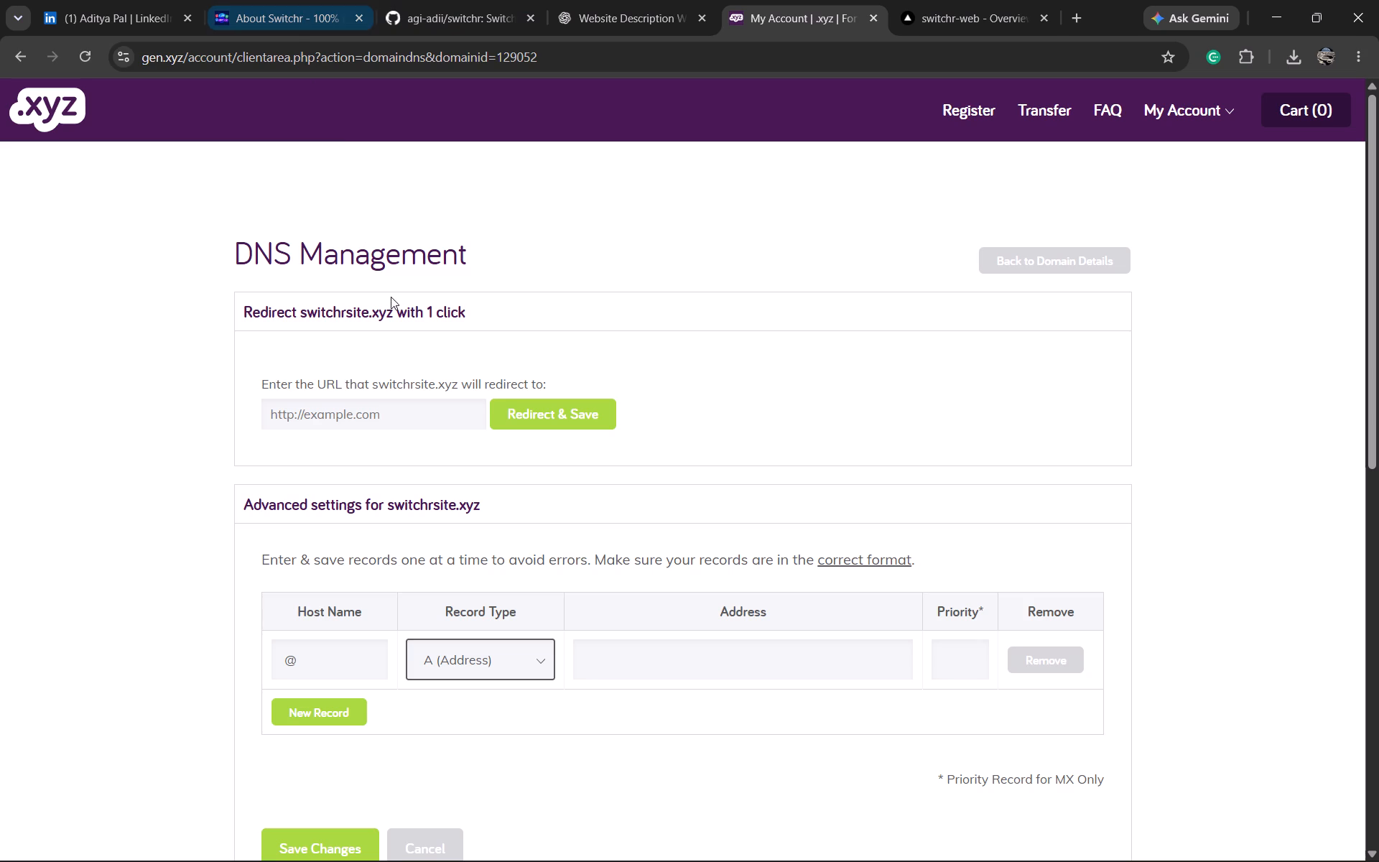
pyautogui.click(900, 0)
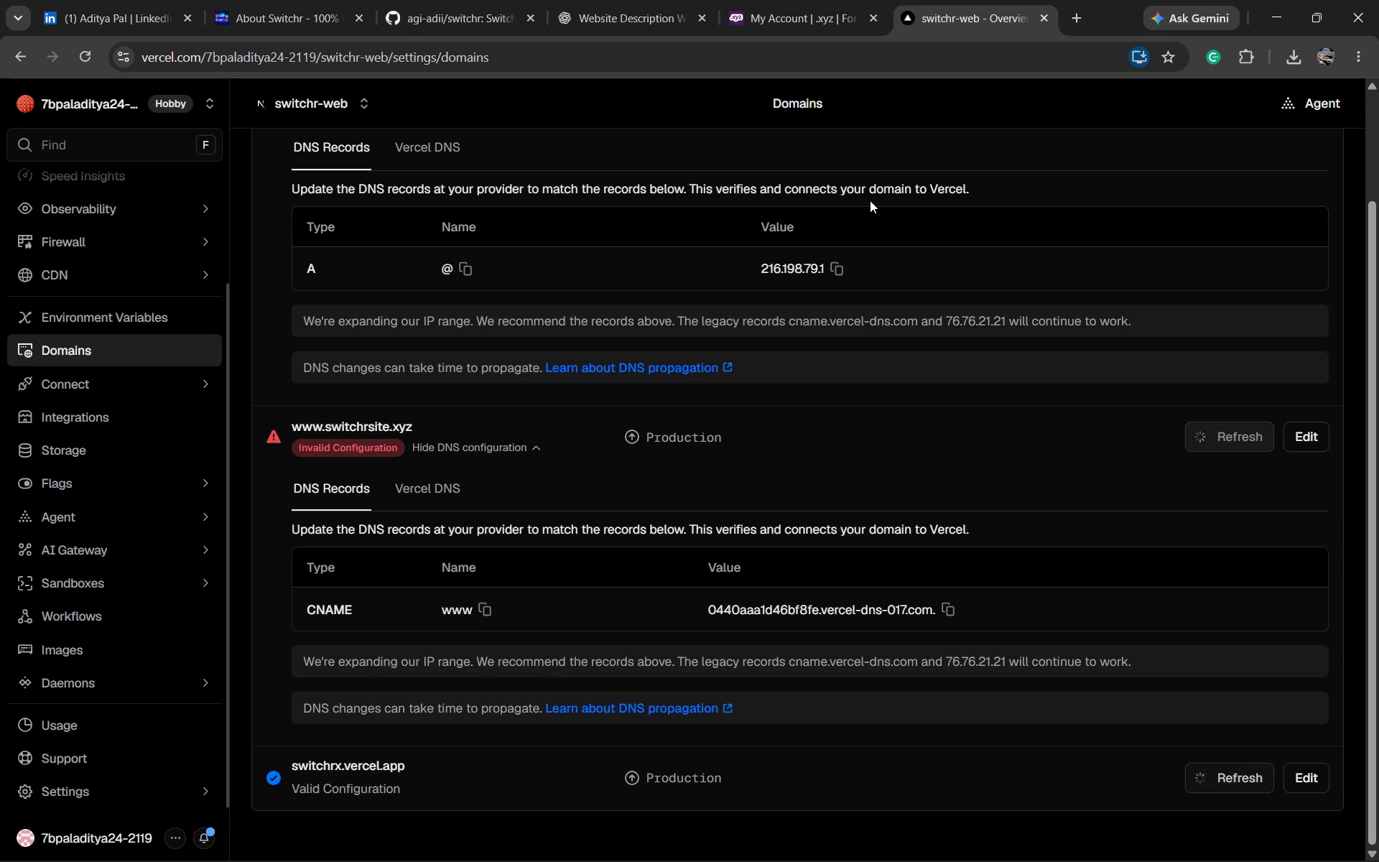
pyautogui.click(837, 266)
pyautogui.click(776, 0)
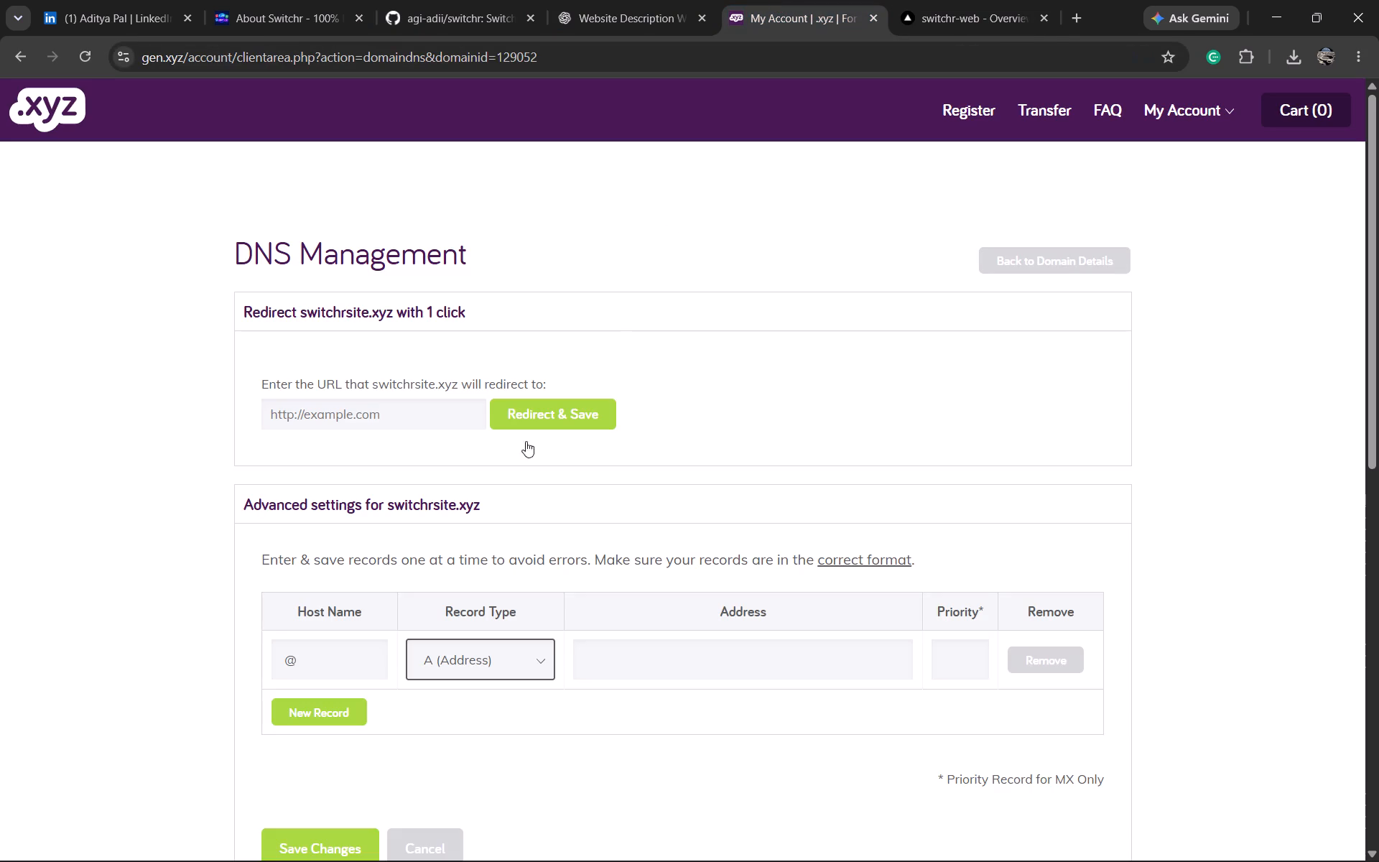
pyautogui.click(667, 669)
pyautogui.hotkey('ctrl', 'v')
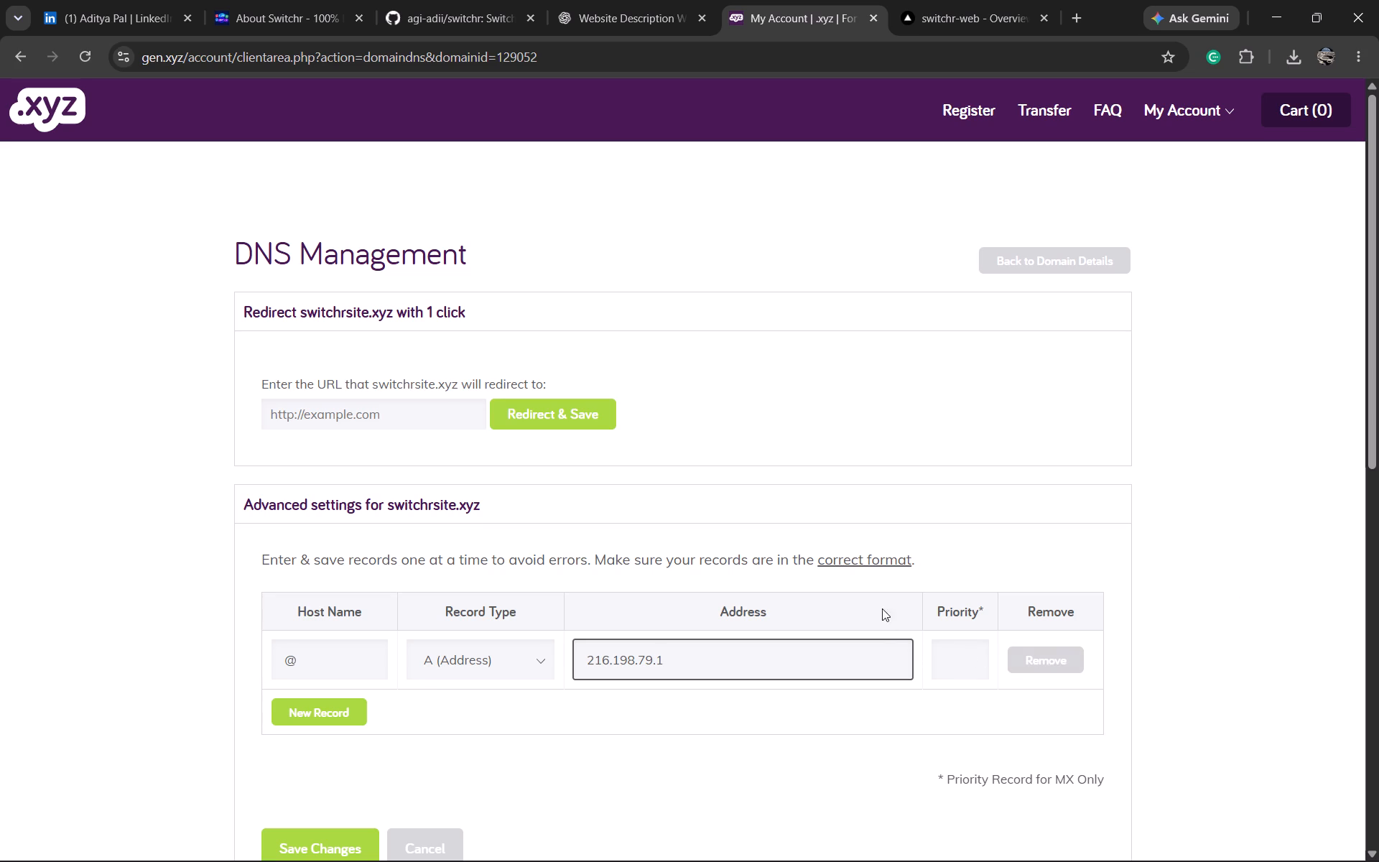
# Add a second DNS record with host name www and record type CNAME (Alias).
pyautogui.scroll(-1, 890, 586)
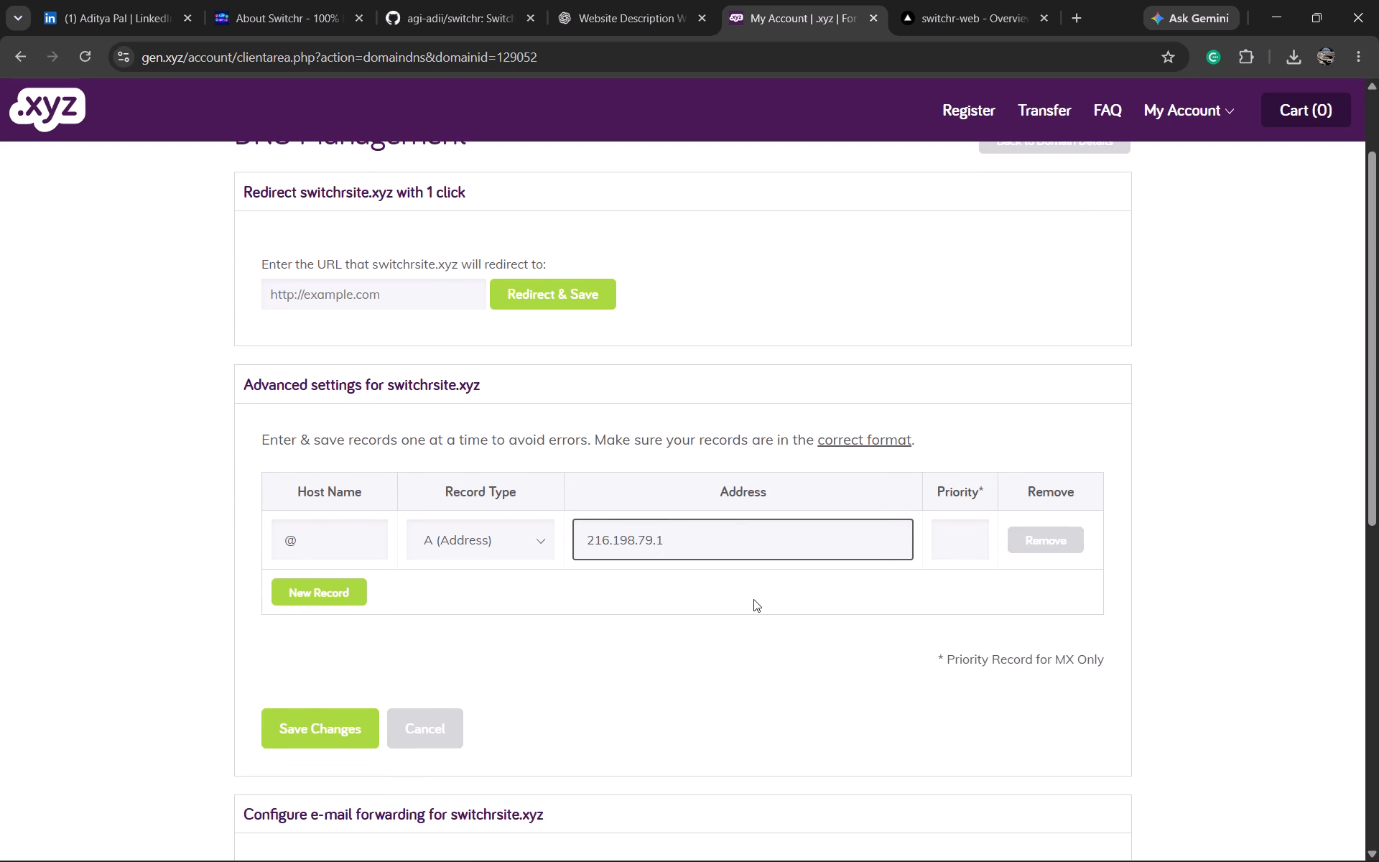
pyautogui.click(315, 585)
pyautogui.click(320, 594)
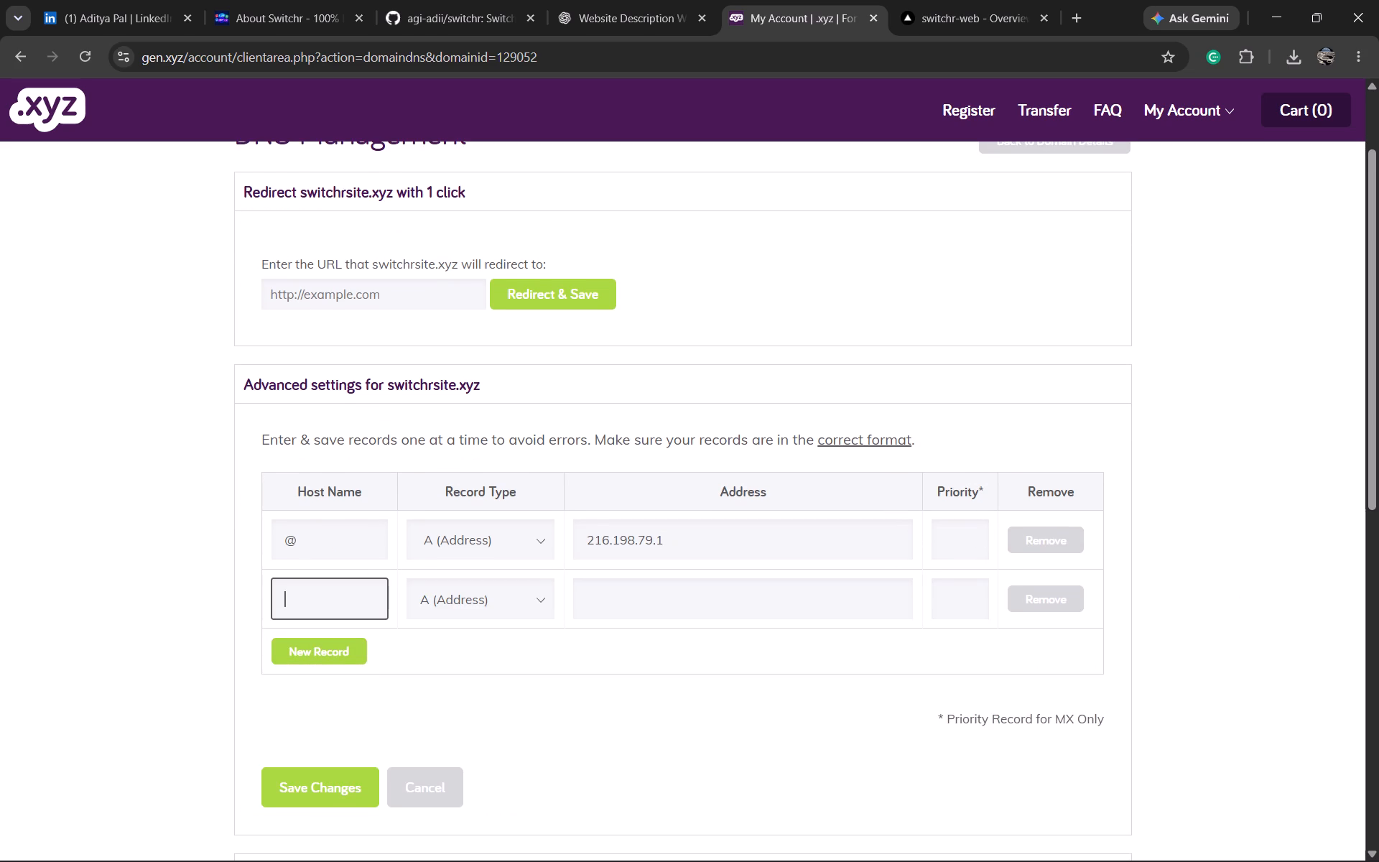
pyautogui.press('w')
pyautogui.write('ww')
pyautogui.click(456, 593)
pyautogui.scroll(-3, 461, 646)
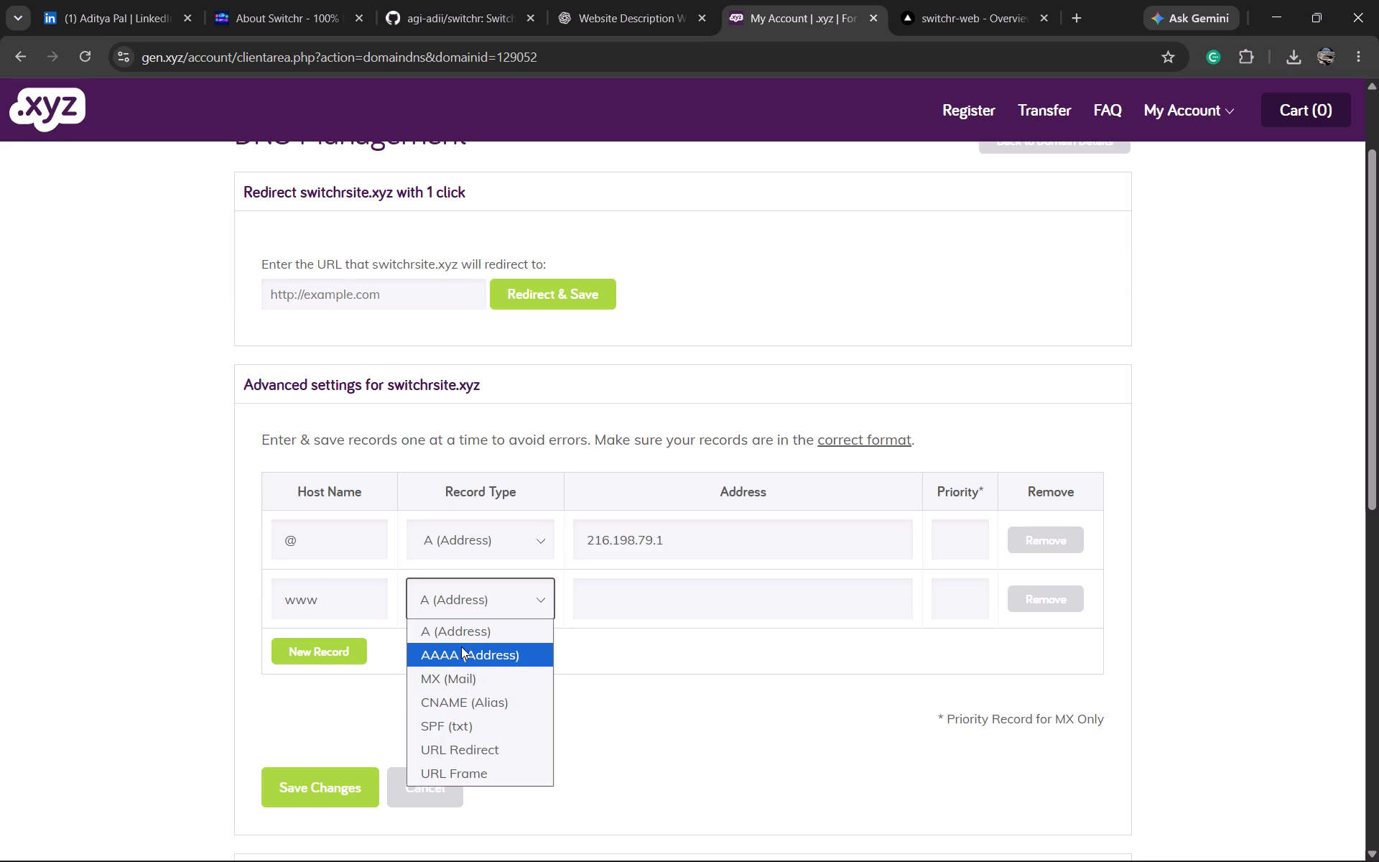
pyautogui.scroll(-3, 461, 646)
pyautogui.click(476, 694)
# Copy Vercel's CNAME value 0440aaa1d46bf8fe.vercel-dns-017.com. into the www record's address.
pyautogui.click(664, 601)
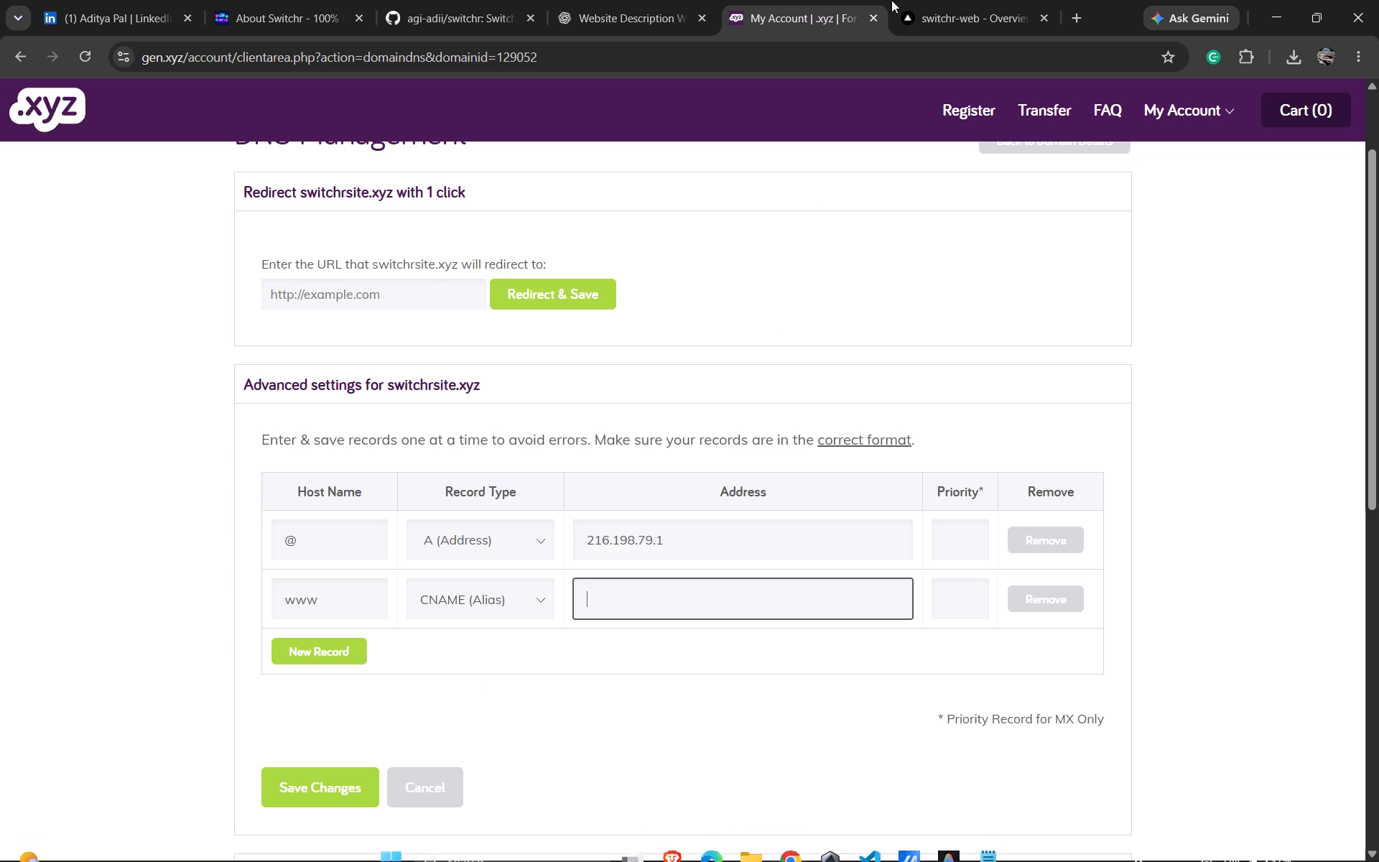
pyautogui.click(925, 0)
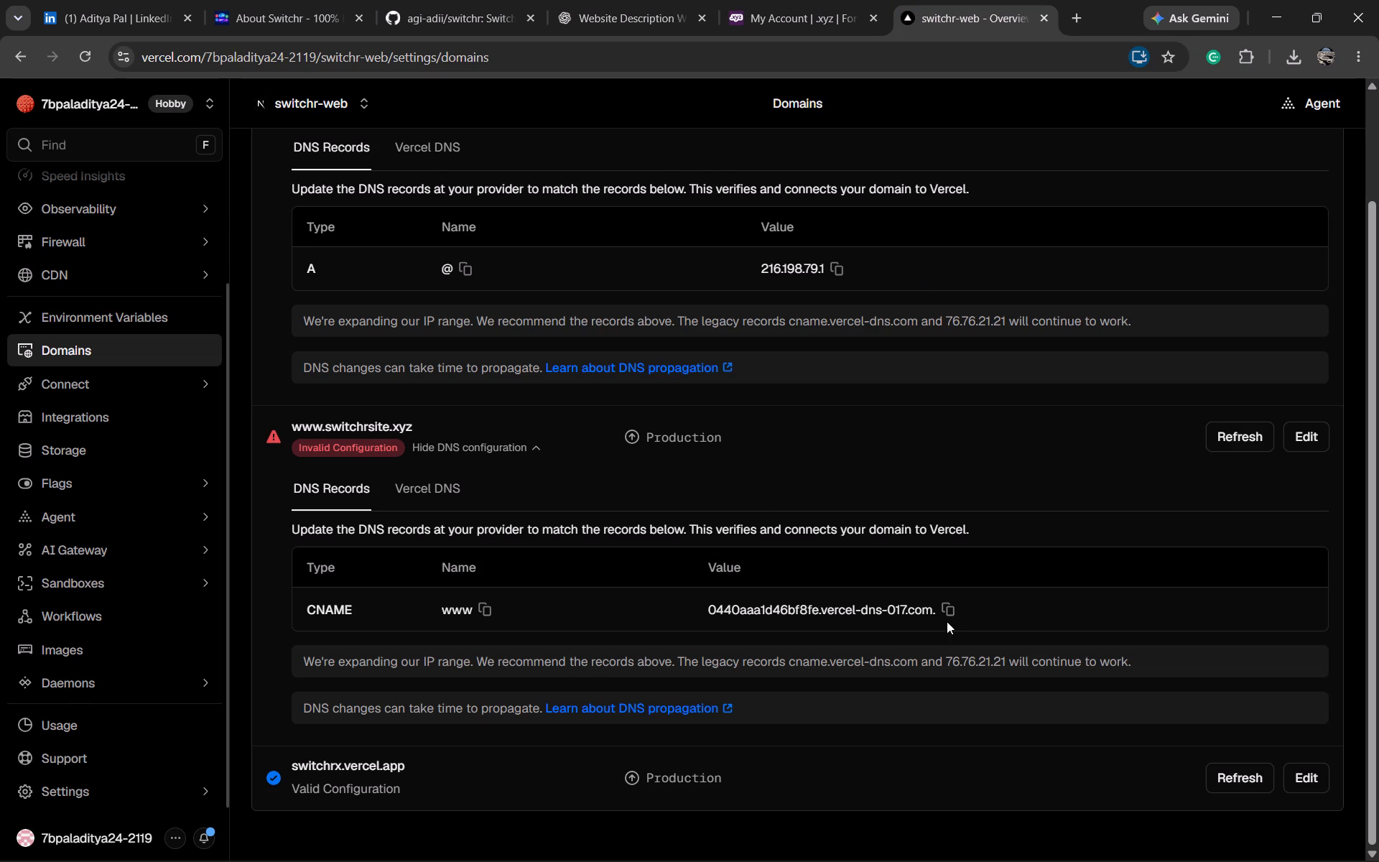
pyautogui.click(945, 608)
pyautogui.click(819, 0)
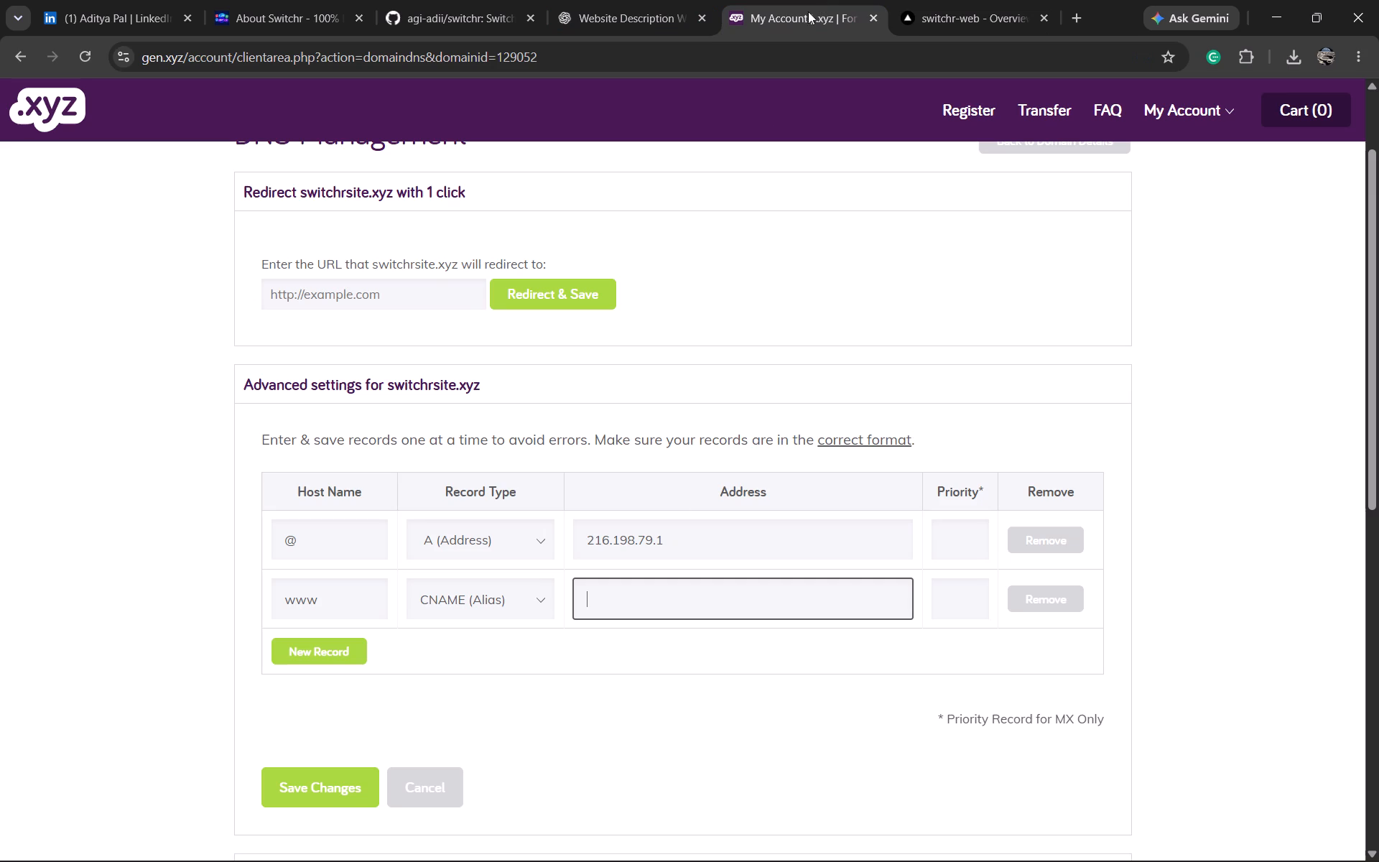
pyautogui.click(668, 606)
pyautogui.hotkey('ctrl', 'v')
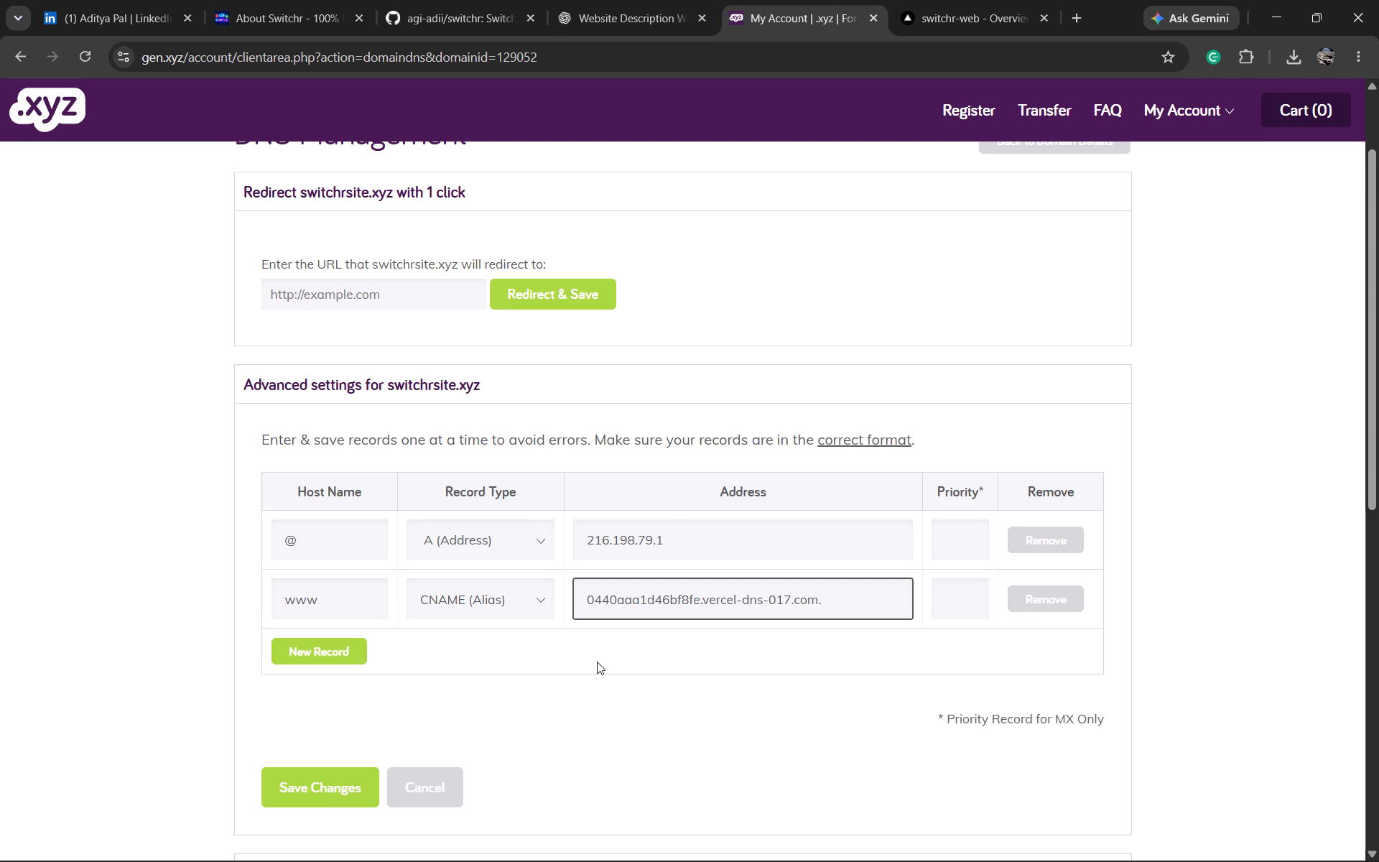
# Review the A and CNAME records entered for switchrsite.xyz and save the DNS changes.
pyautogui.scroll(-1, 597, 662)
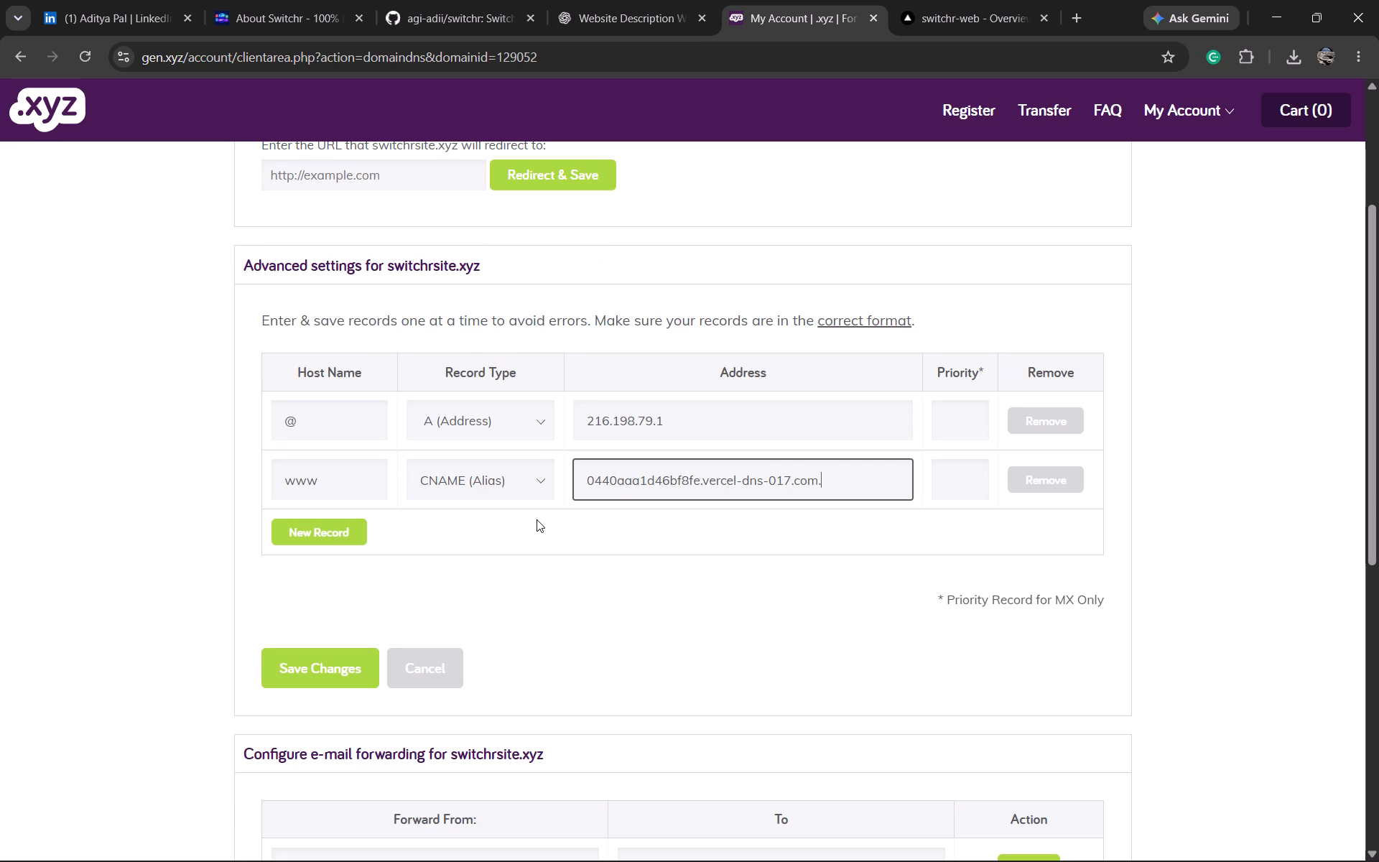
pyautogui.scroll(-1, 520, 154)
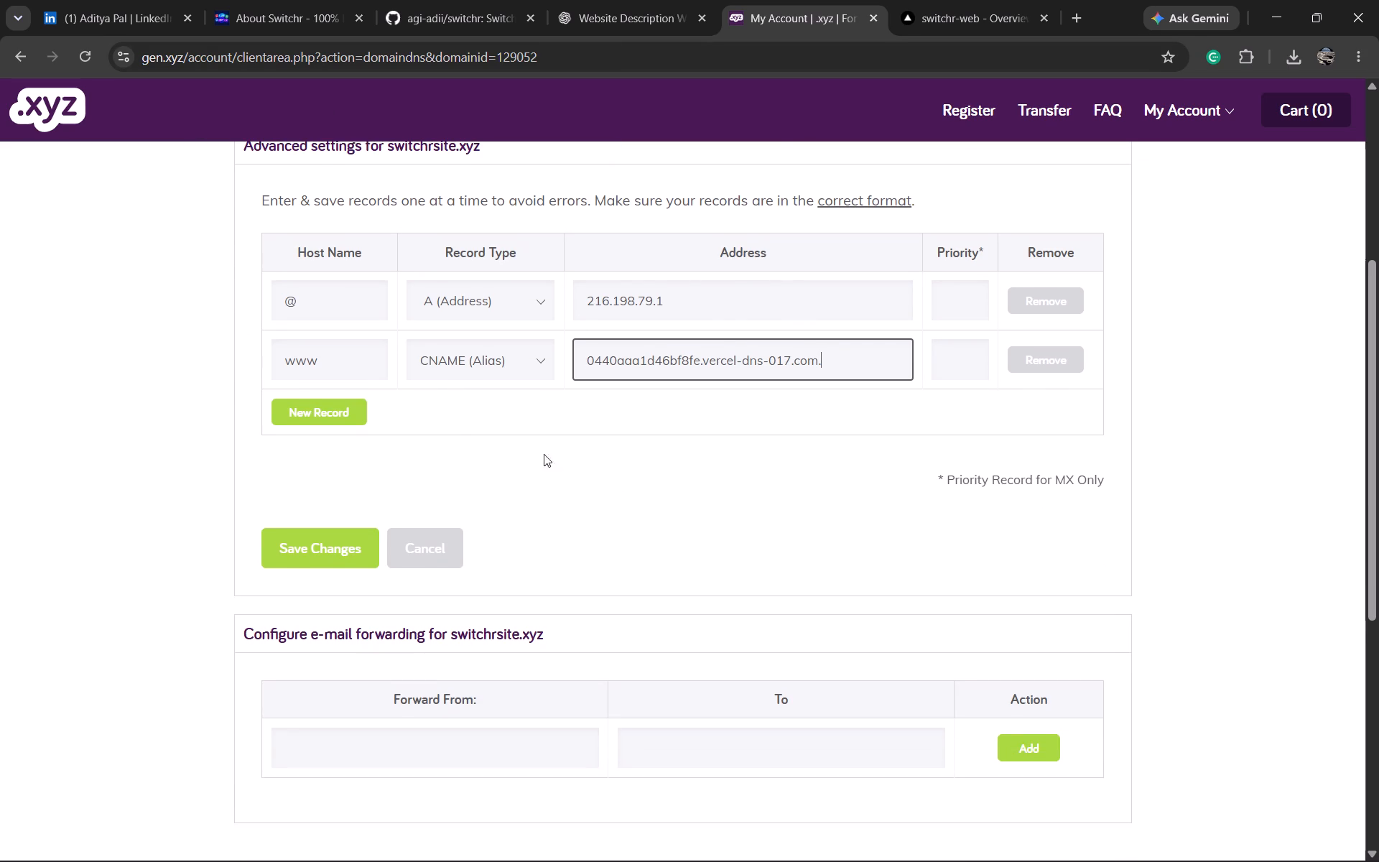
pyautogui.scroll(3, 573, 449)
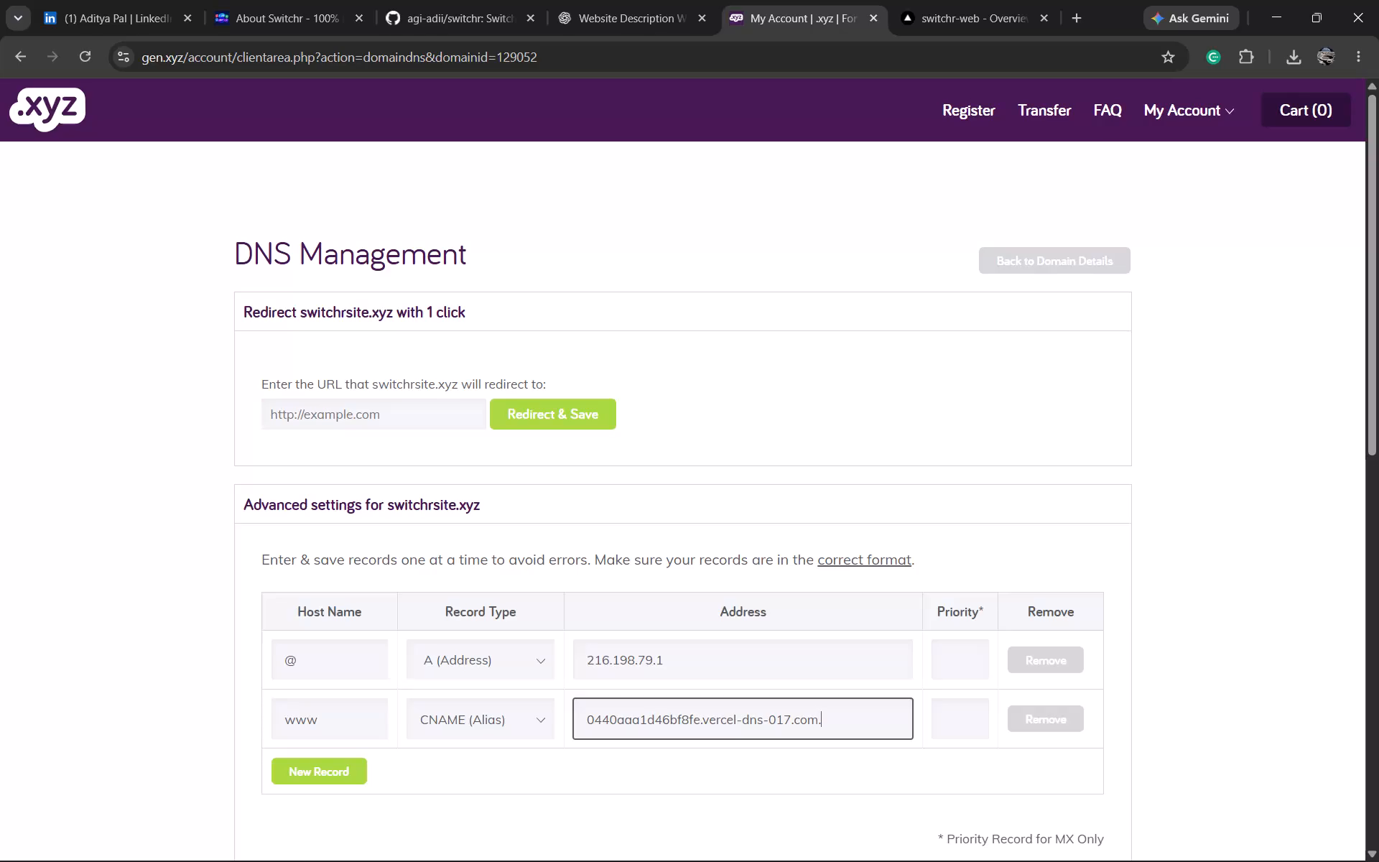
pyautogui.scroll(-2, 330, 712)
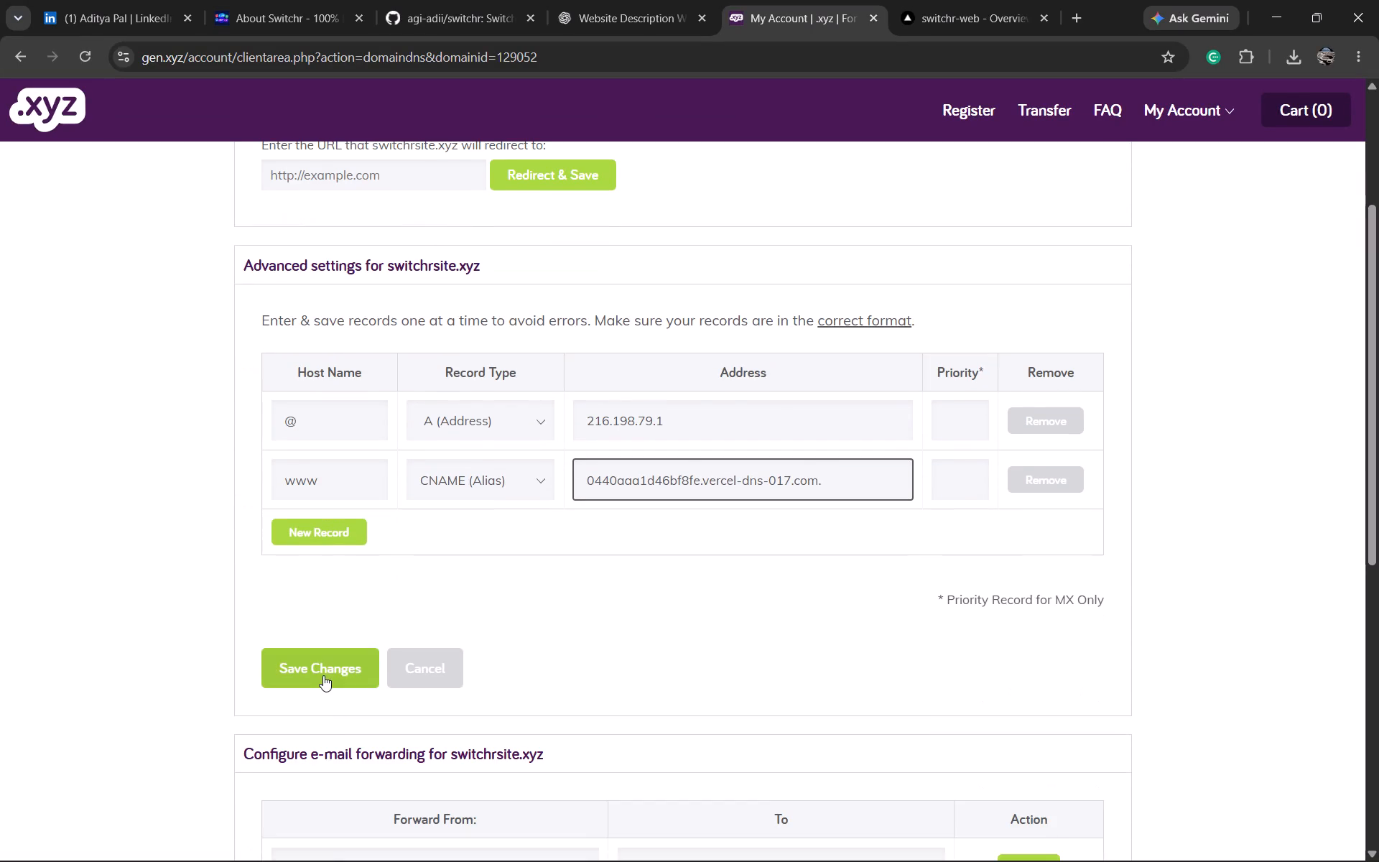
pyautogui.click(323, 675)
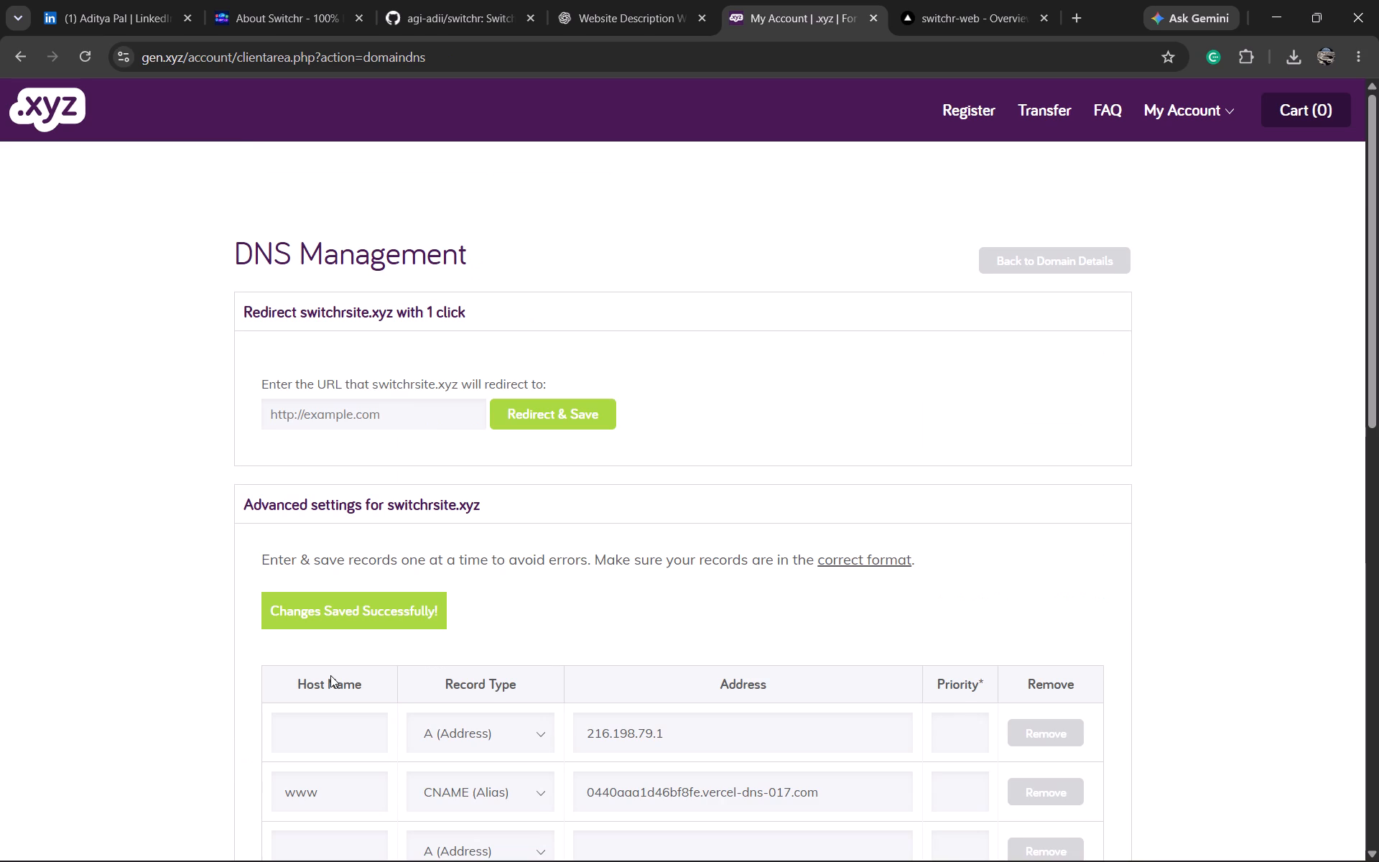
pyautogui.click(990, 9)
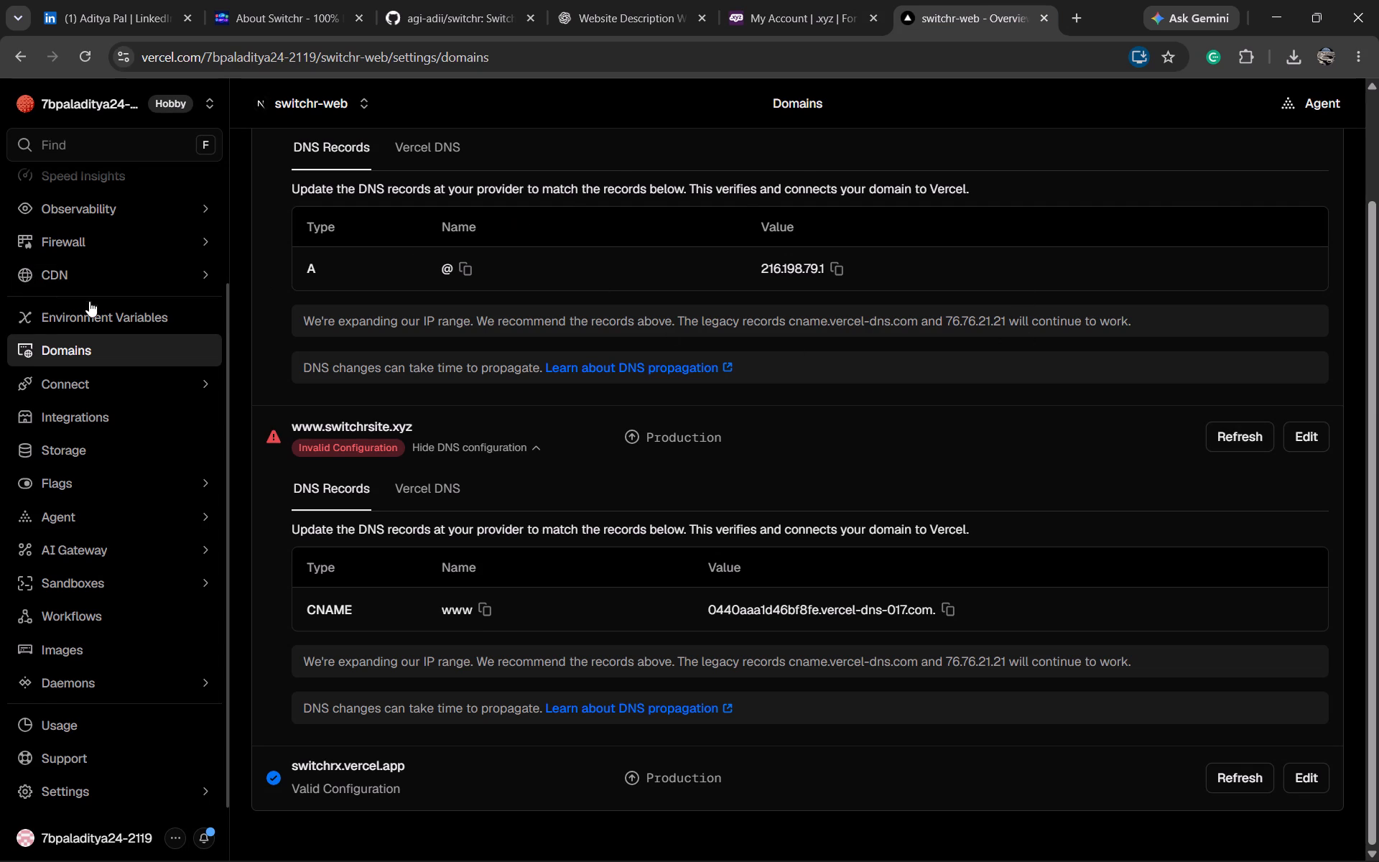
pyautogui.click(91, 338)
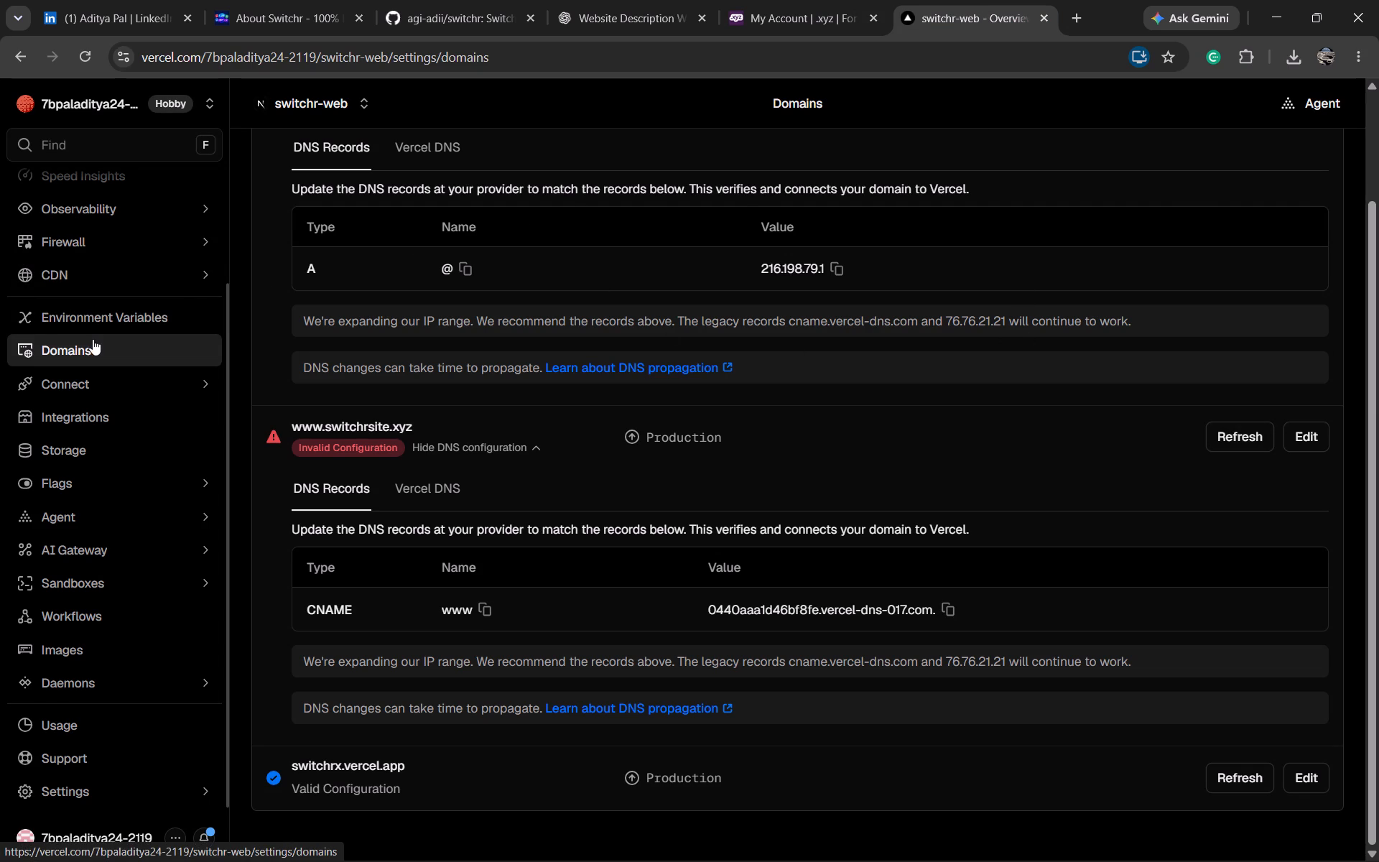
pyautogui.doubleClick(93, 339)
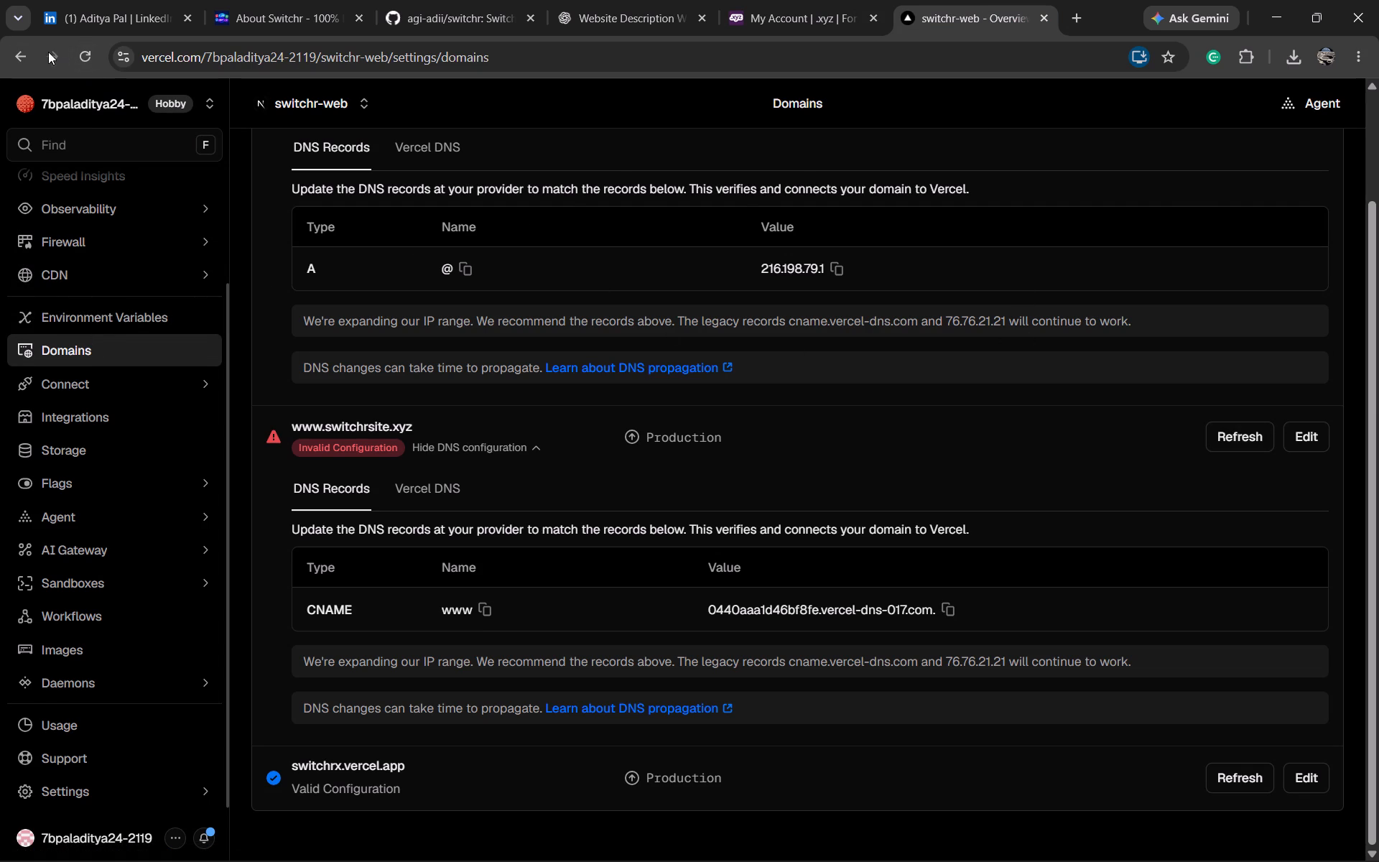
pyautogui.click(22, 52)
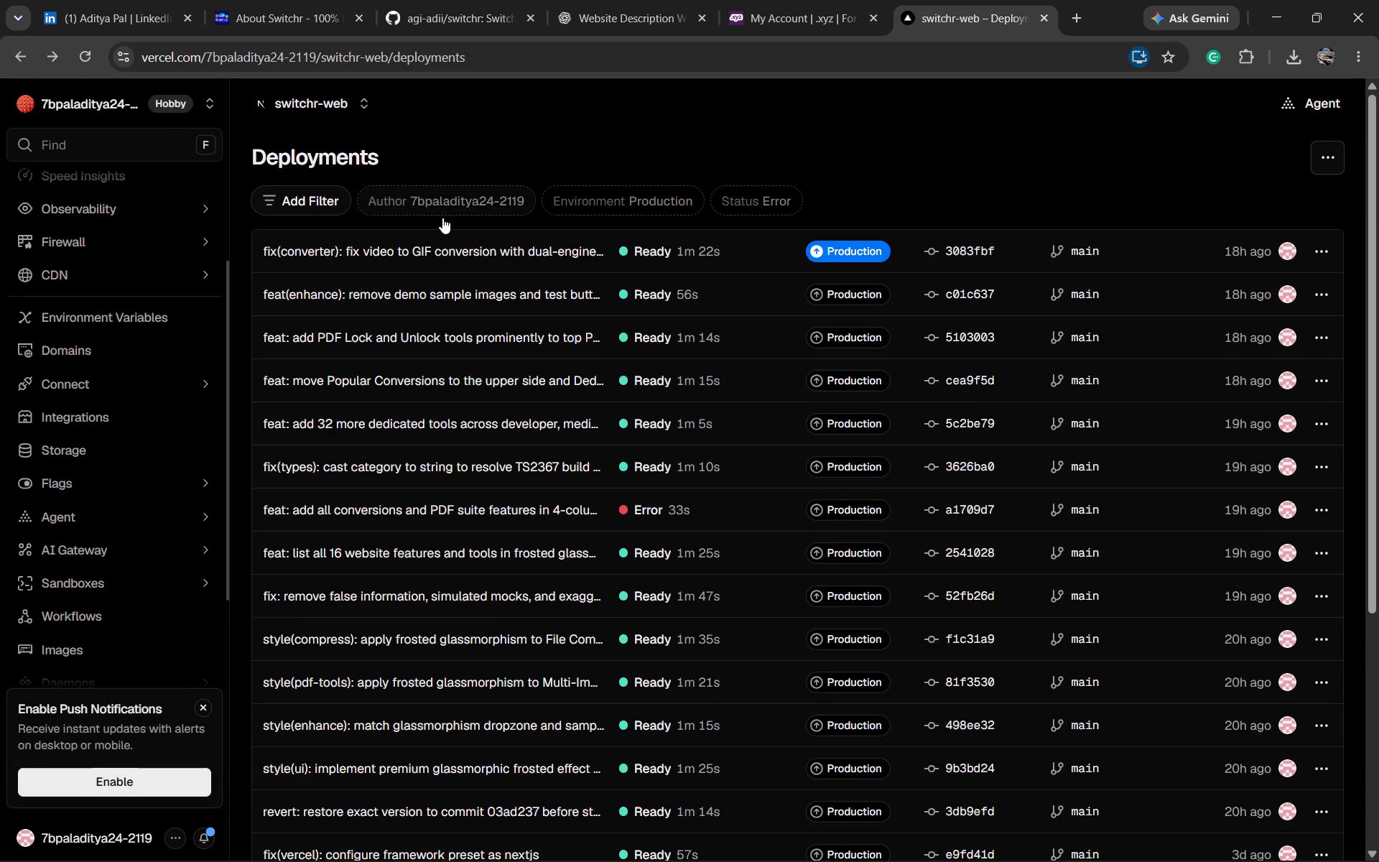
pyautogui.click(101, 346)
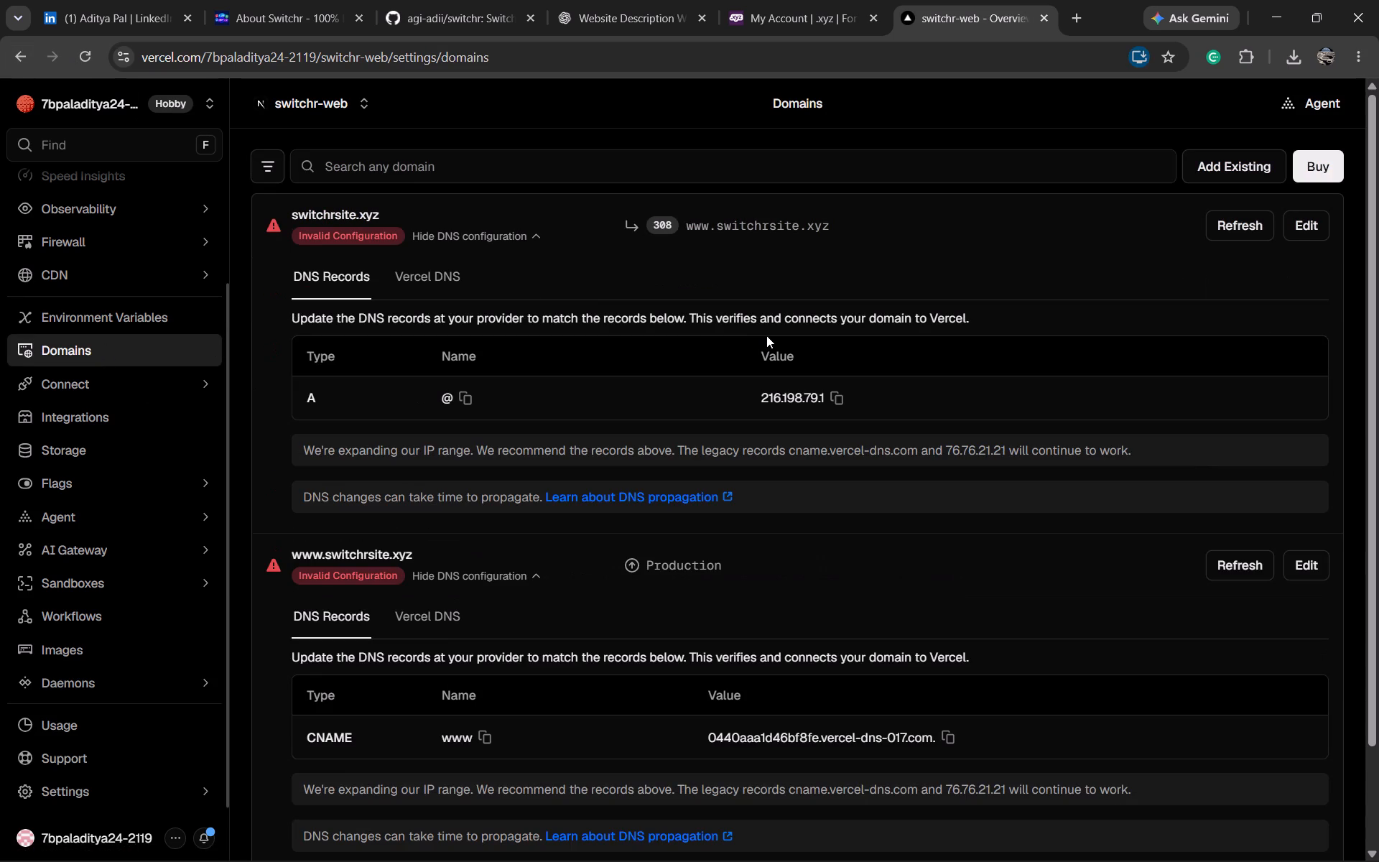
pyautogui.click(1215, 229)
pyautogui.click(1215, 229)
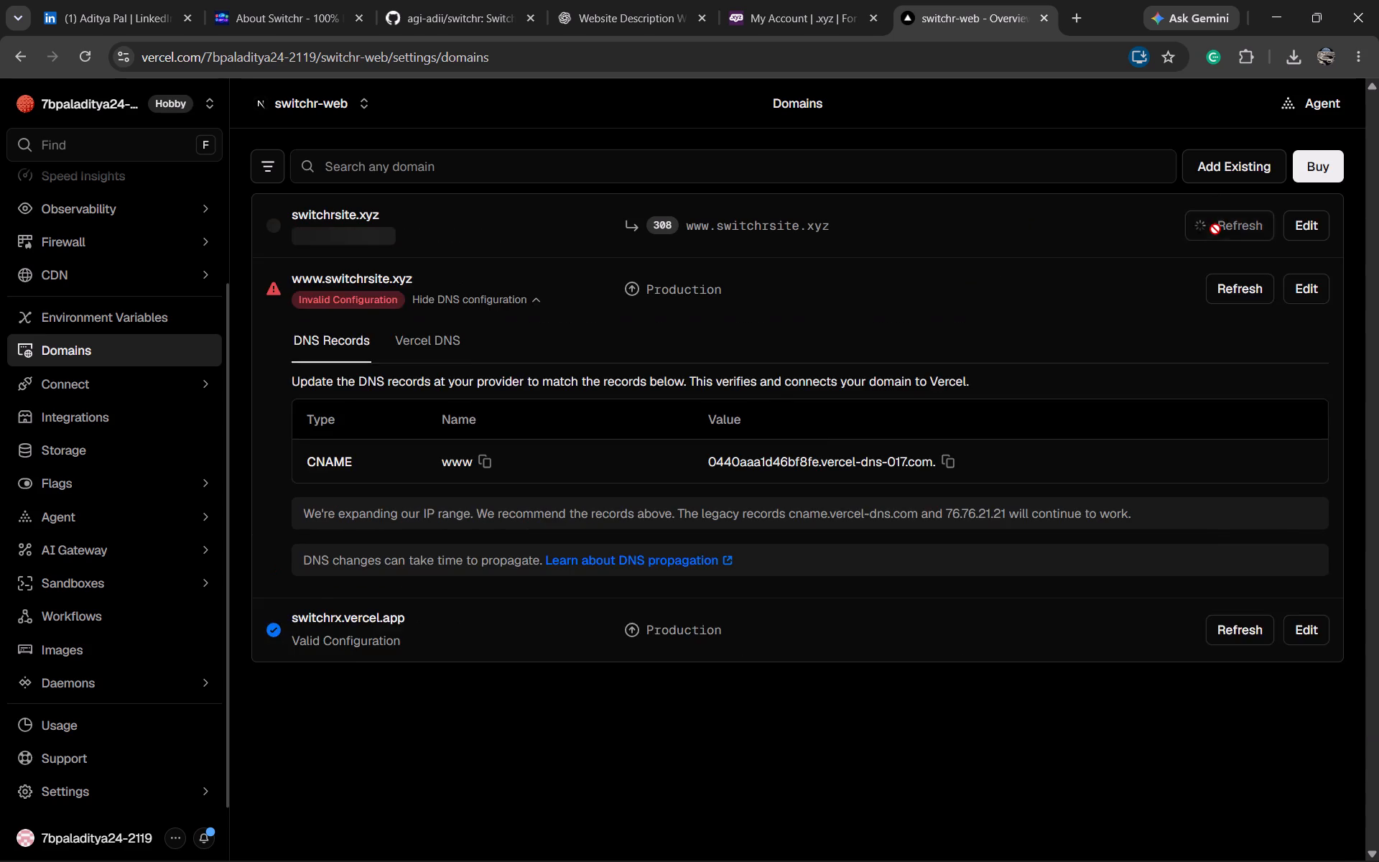
pyautogui.click(1264, 578)
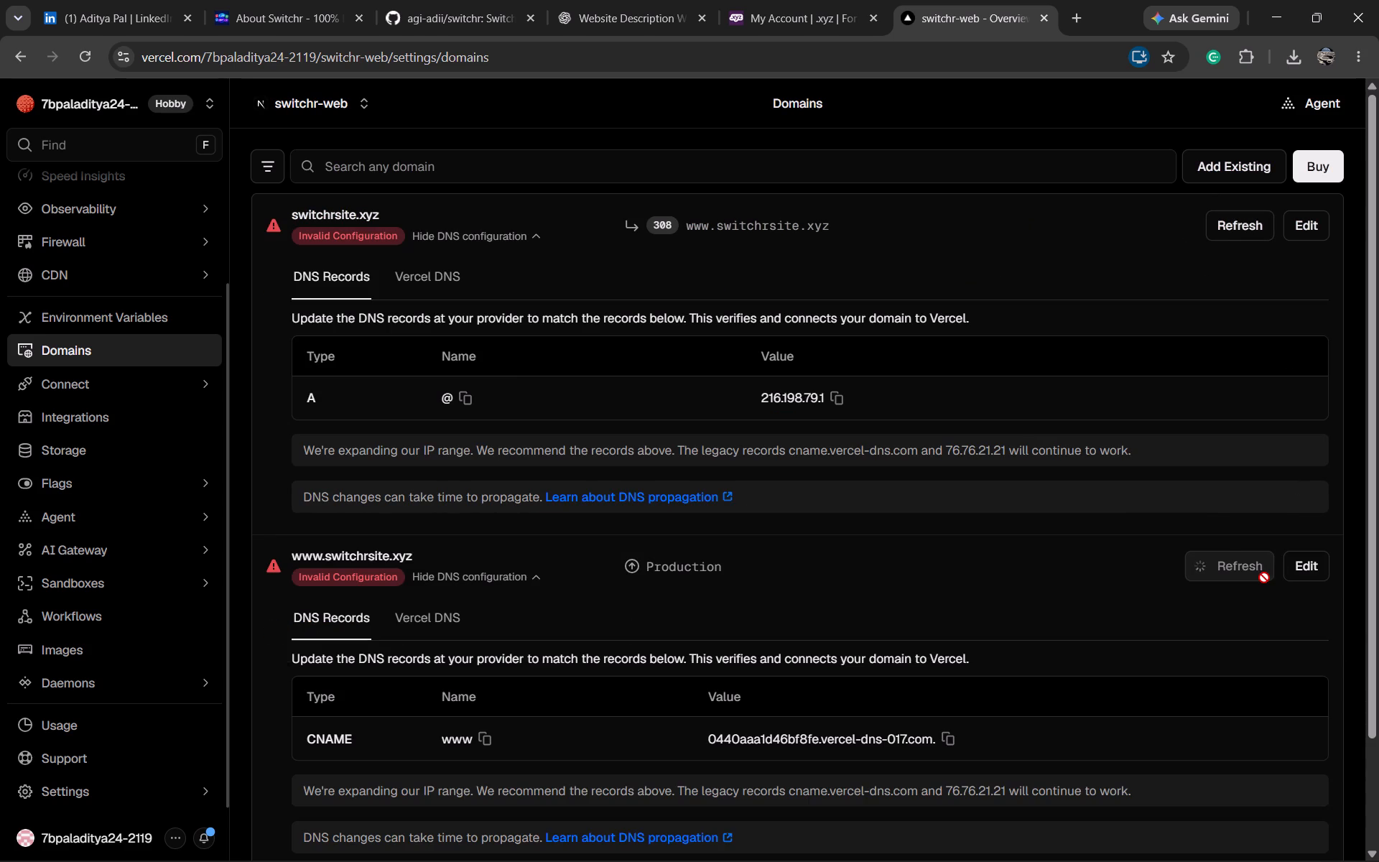
pyautogui.click(1250, 561)
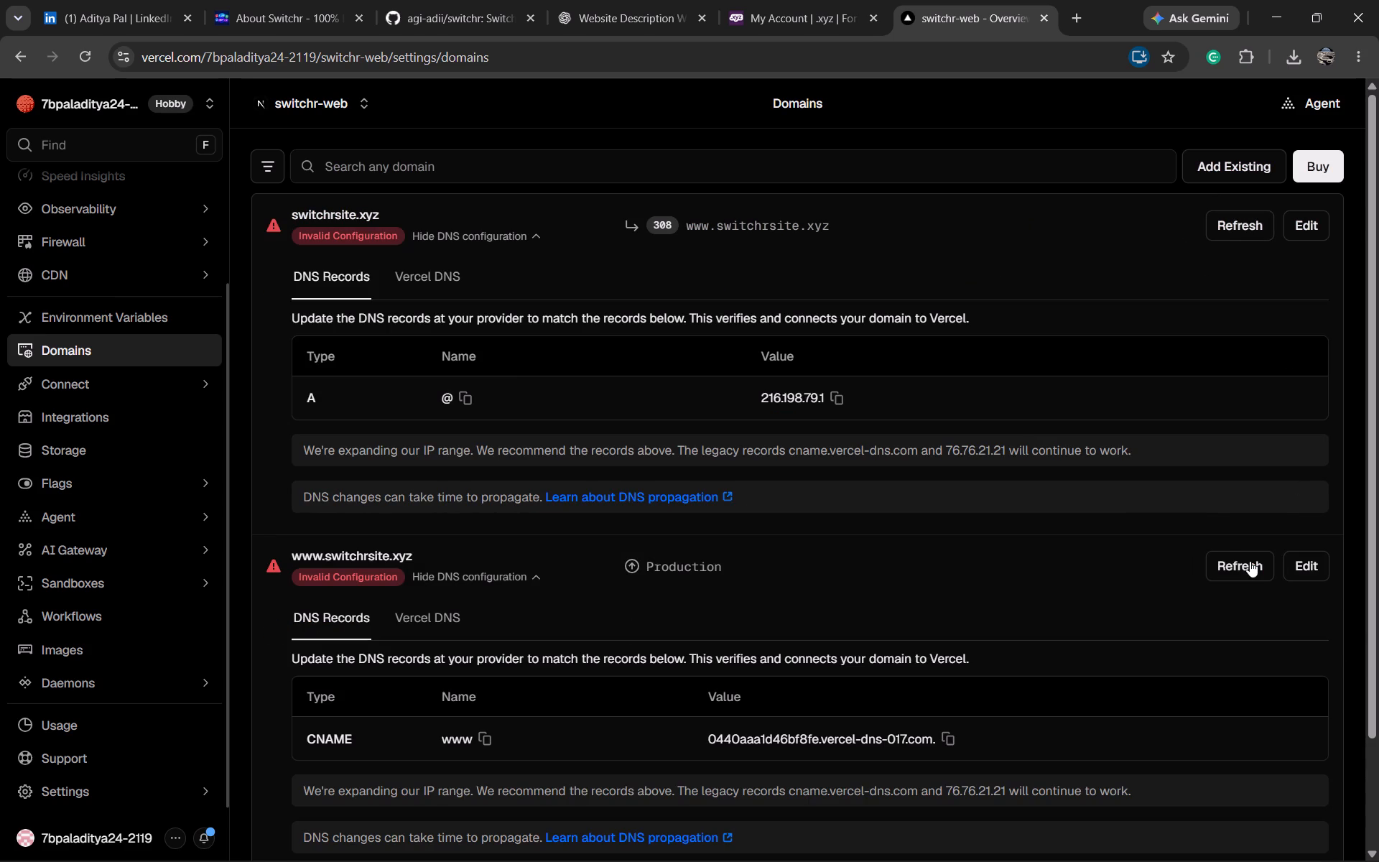
pyautogui.click(1250, 561)
pyautogui.click(1250, 561)
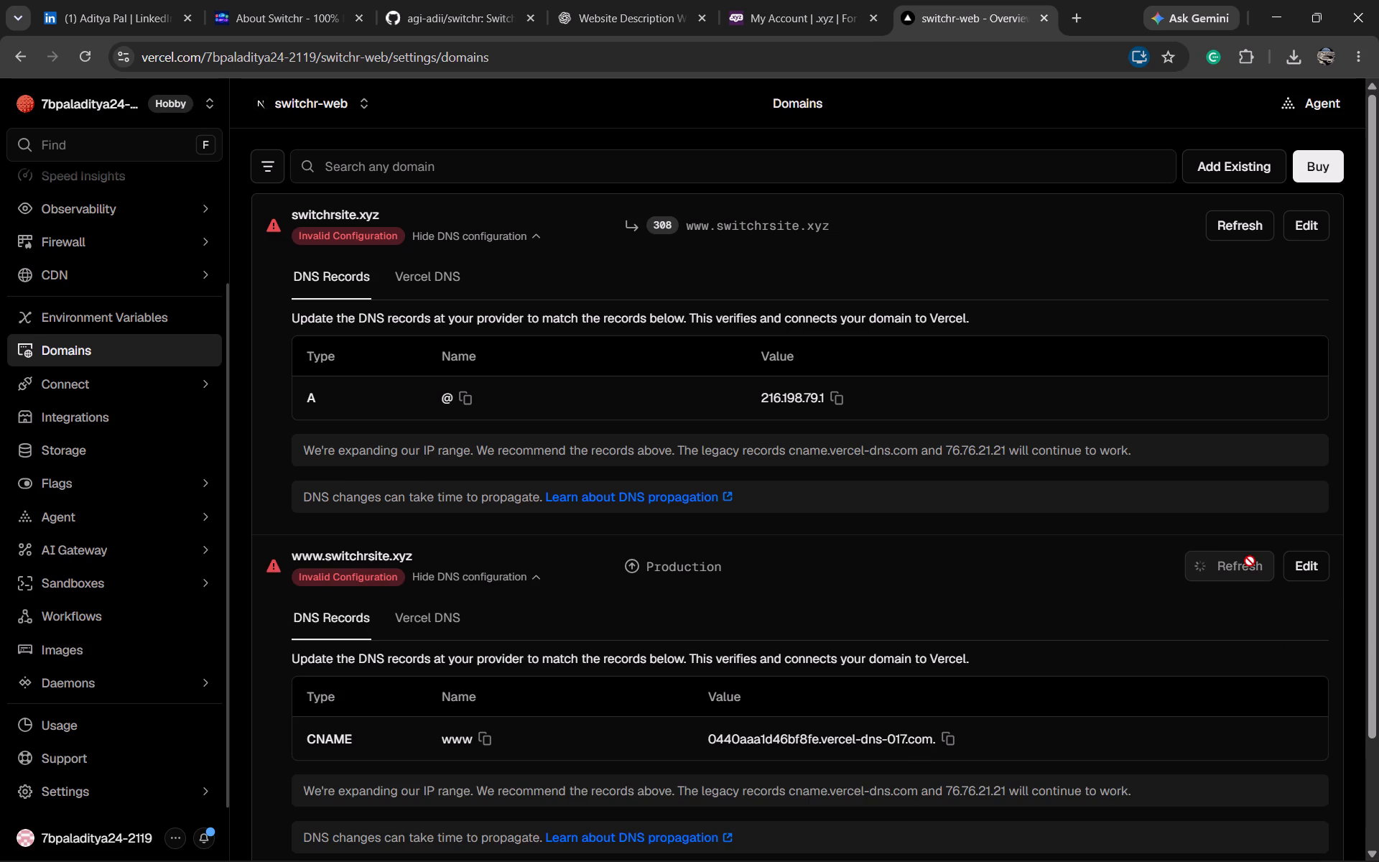
pyautogui.click(1250, 561)
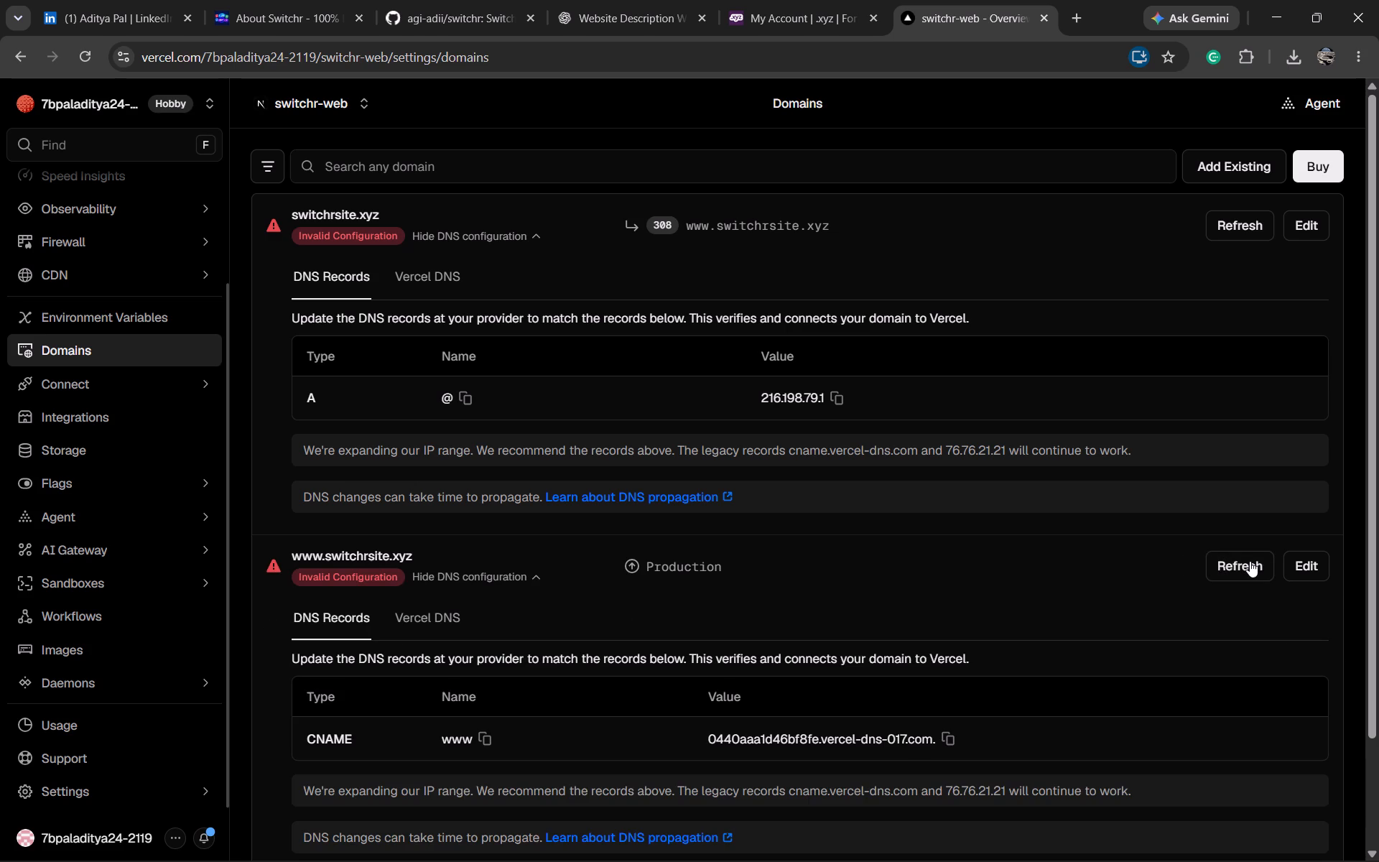
pyautogui.click(1248, 561)
pyautogui.click(1226, 570)
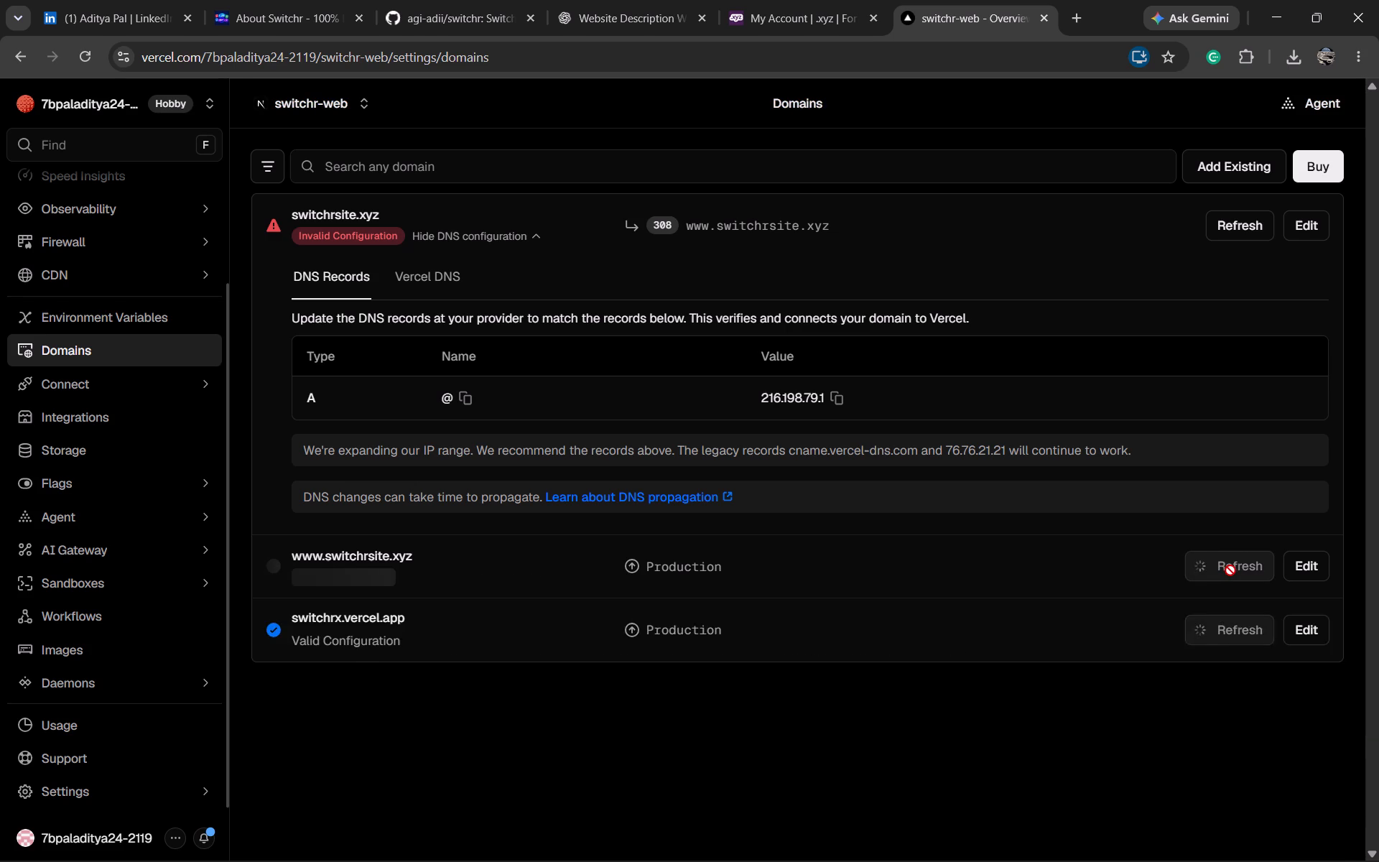
# Recheck the configuration status of switchrsite.xyz in Vercel's domain settings.
pyautogui.click(1245, 231)
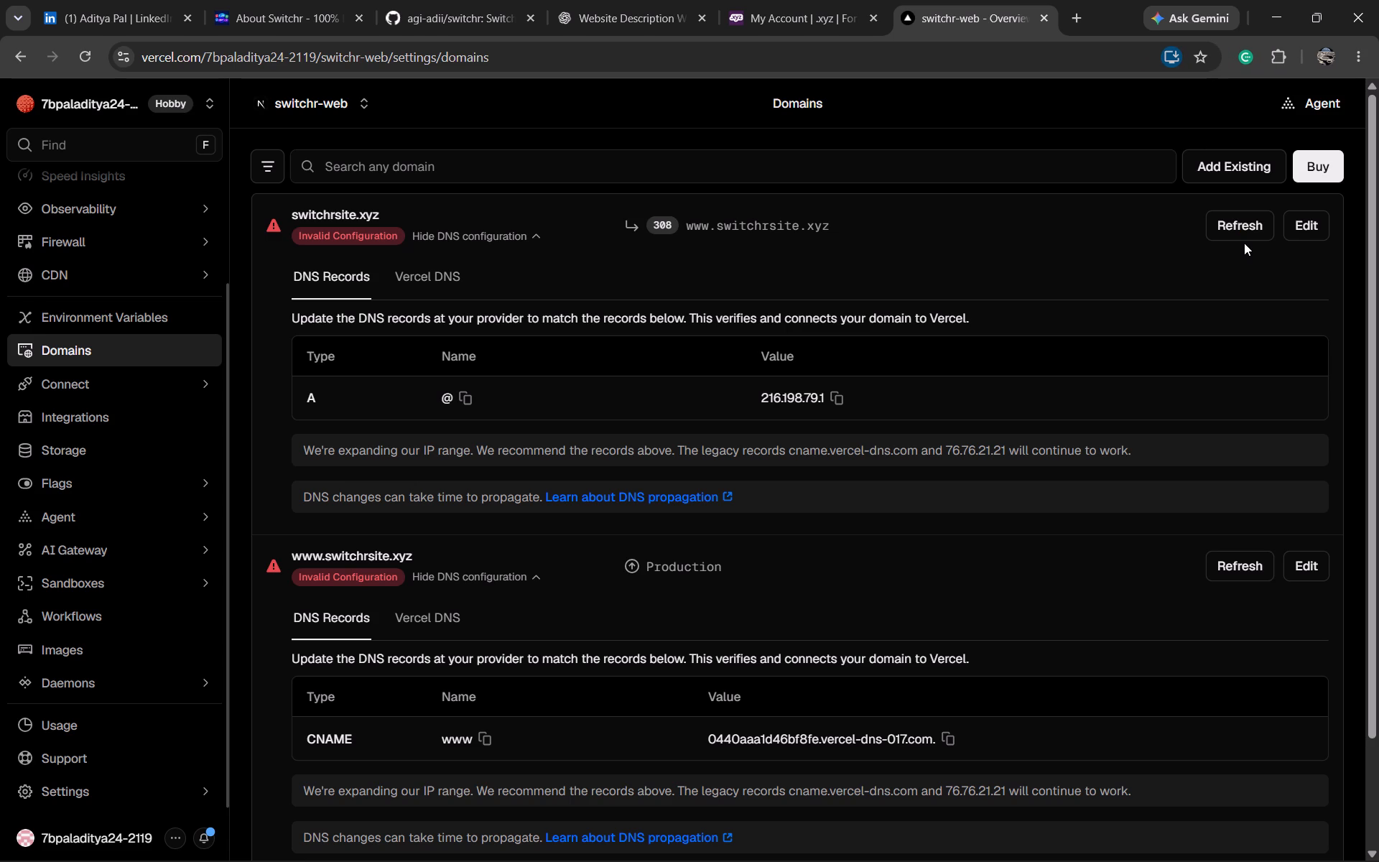
pyautogui.click(1225, 217)
pyautogui.click(1243, 218)
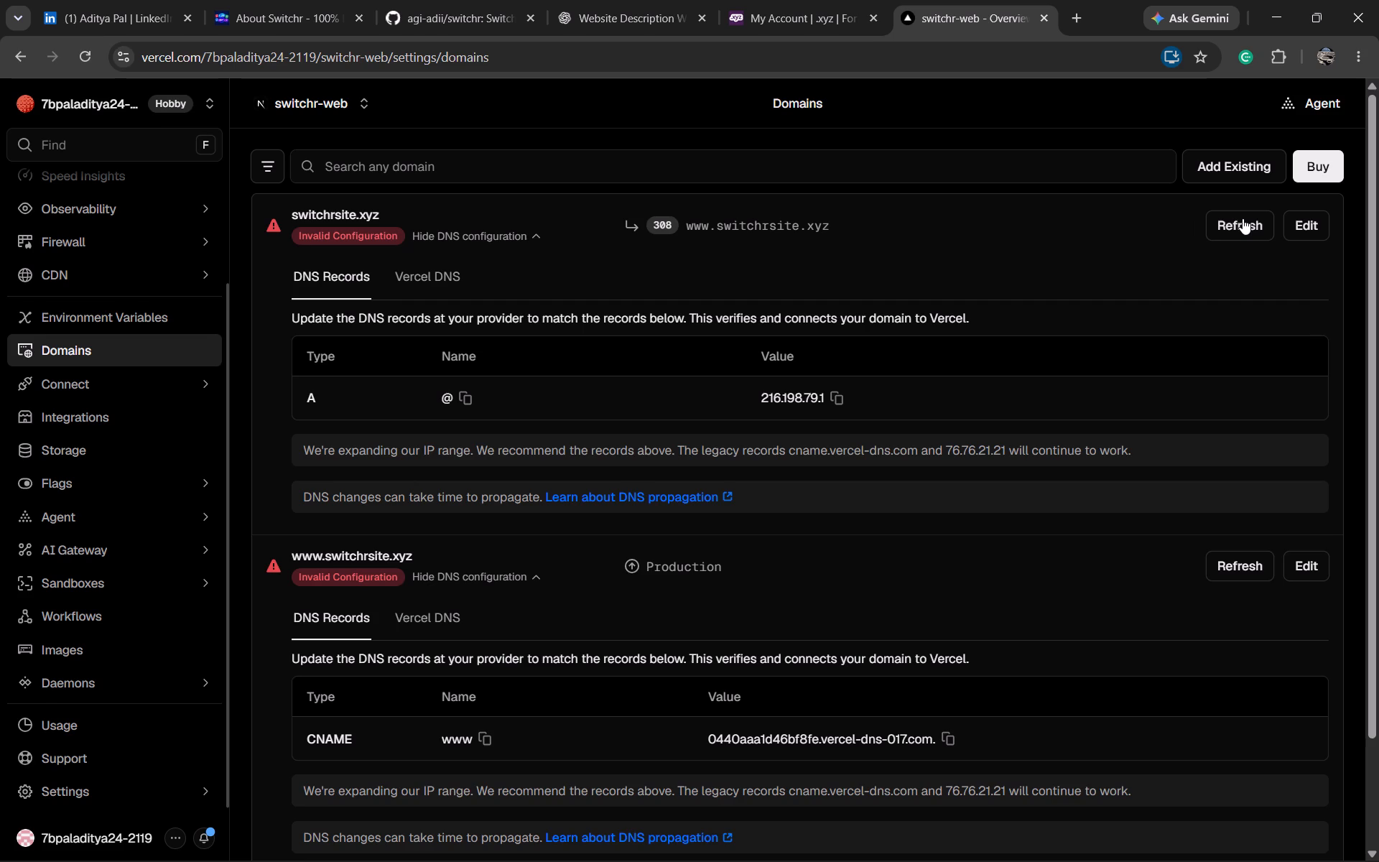
pyautogui.click(1243, 218)
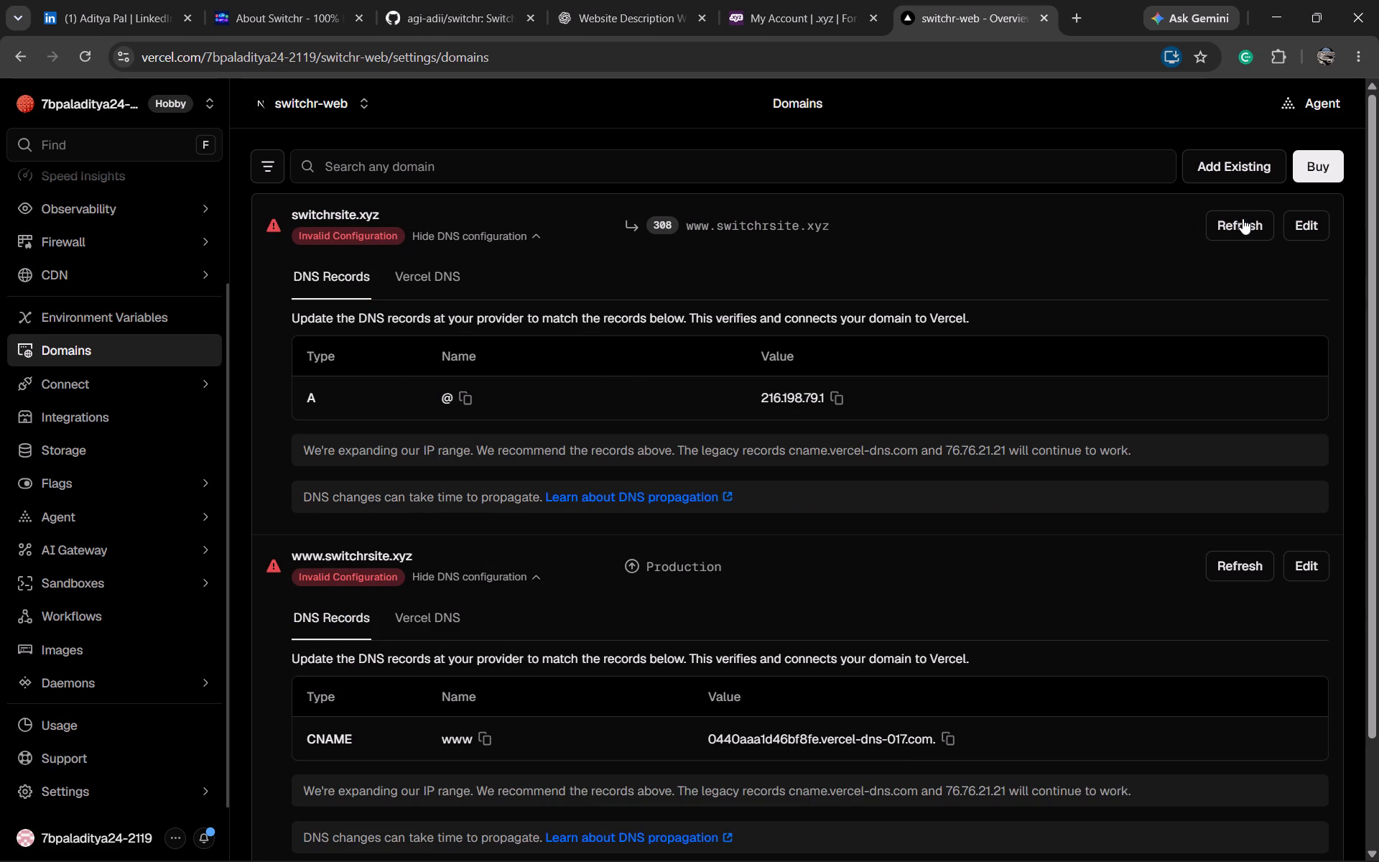
pyautogui.click(1243, 218)
# Return to gen.xyz's DNS management for switchrsite.xyz and save the existing A and CNAME records again.
pyautogui.click(822, 0)
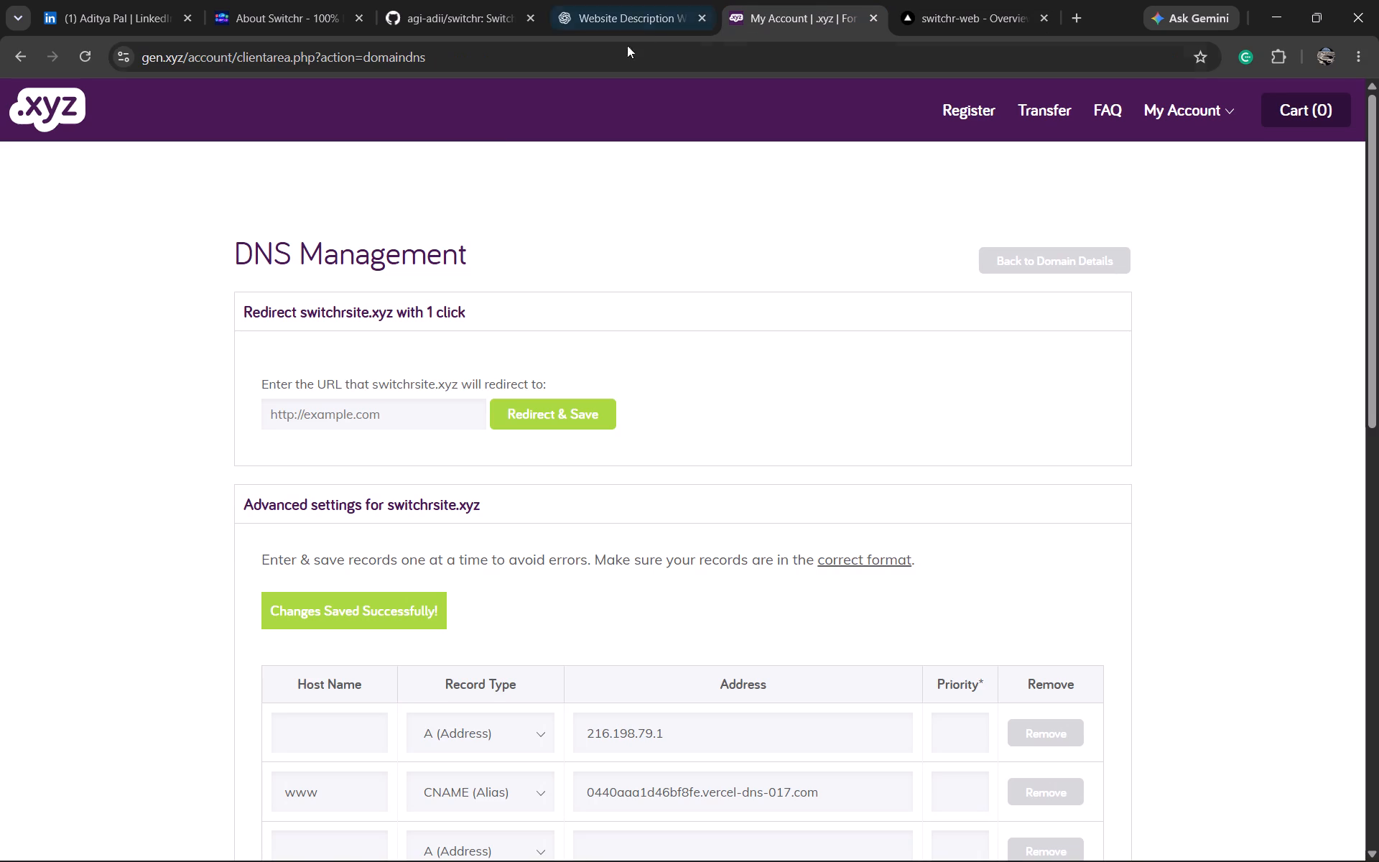
pyautogui.scroll(-5, 740, 528)
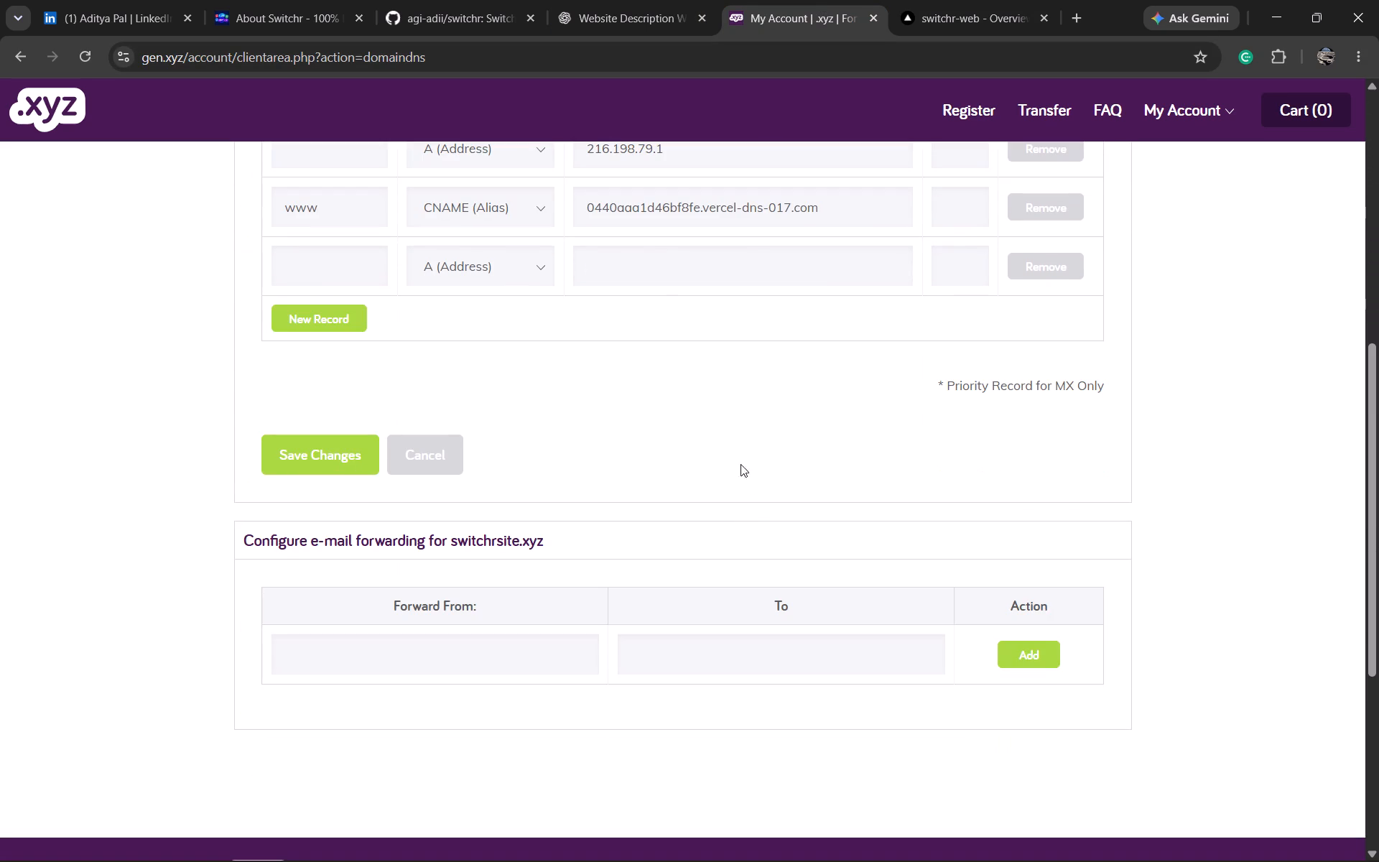
pyautogui.click(295, 448)
pyautogui.scroll(6, 549, 387)
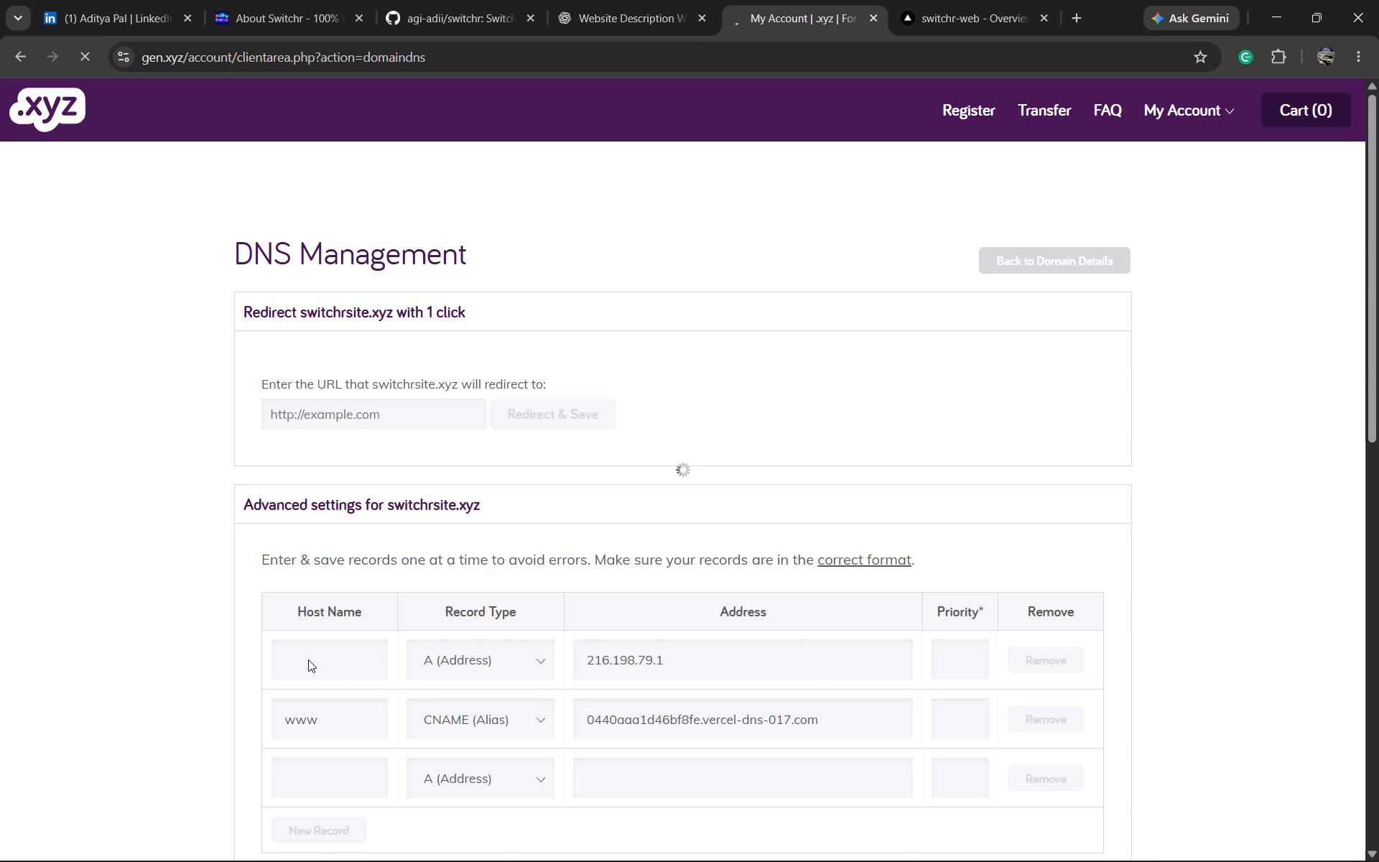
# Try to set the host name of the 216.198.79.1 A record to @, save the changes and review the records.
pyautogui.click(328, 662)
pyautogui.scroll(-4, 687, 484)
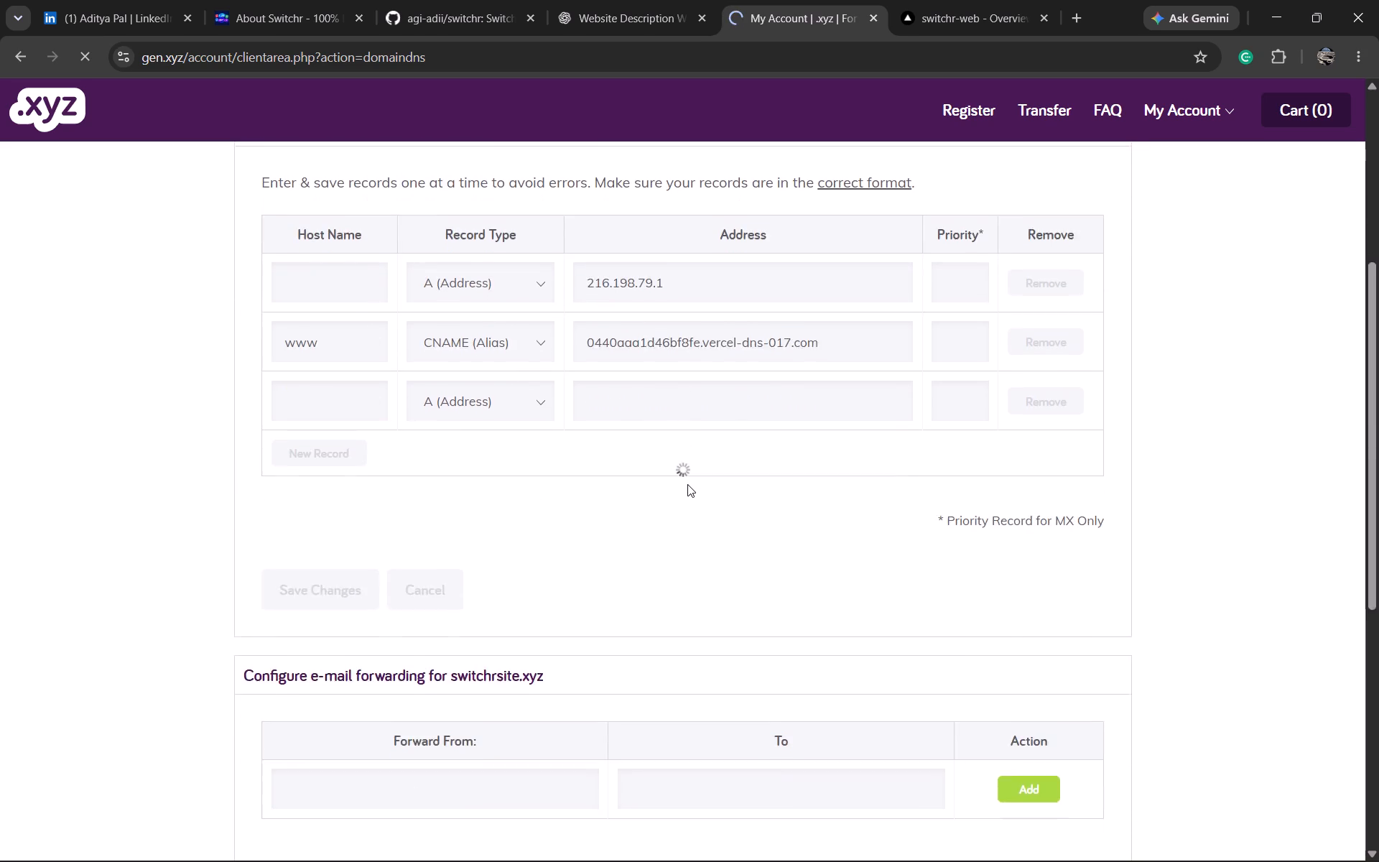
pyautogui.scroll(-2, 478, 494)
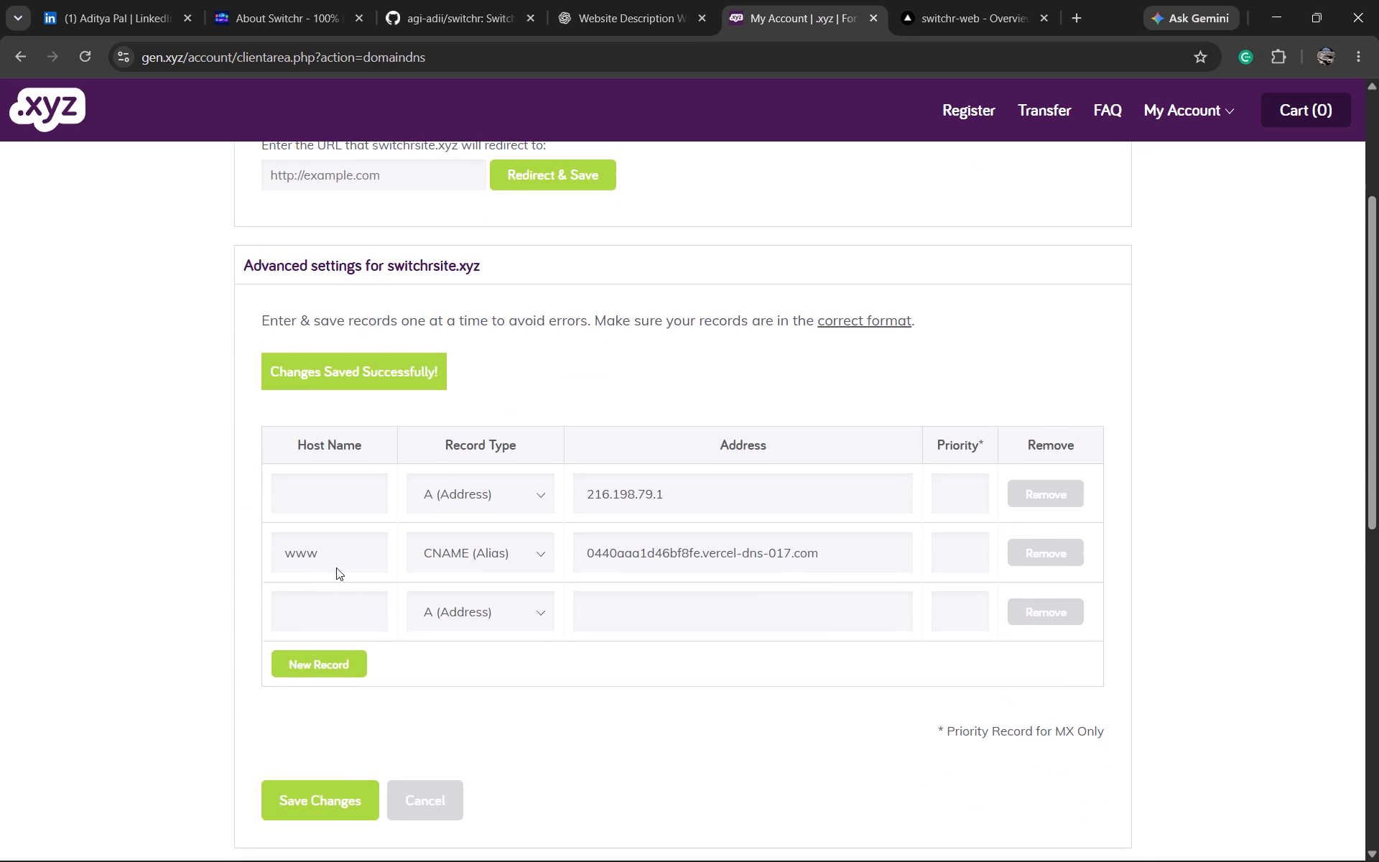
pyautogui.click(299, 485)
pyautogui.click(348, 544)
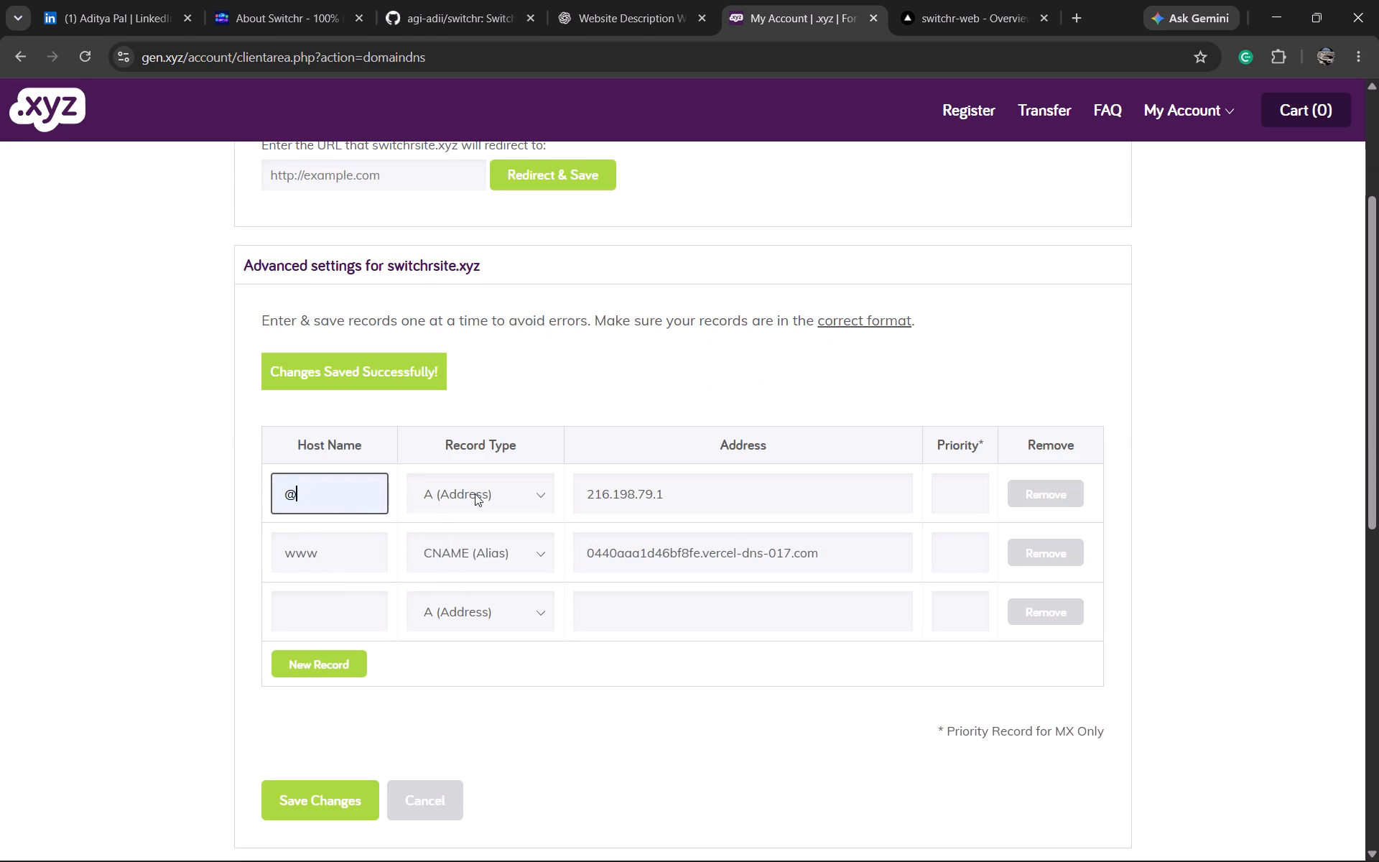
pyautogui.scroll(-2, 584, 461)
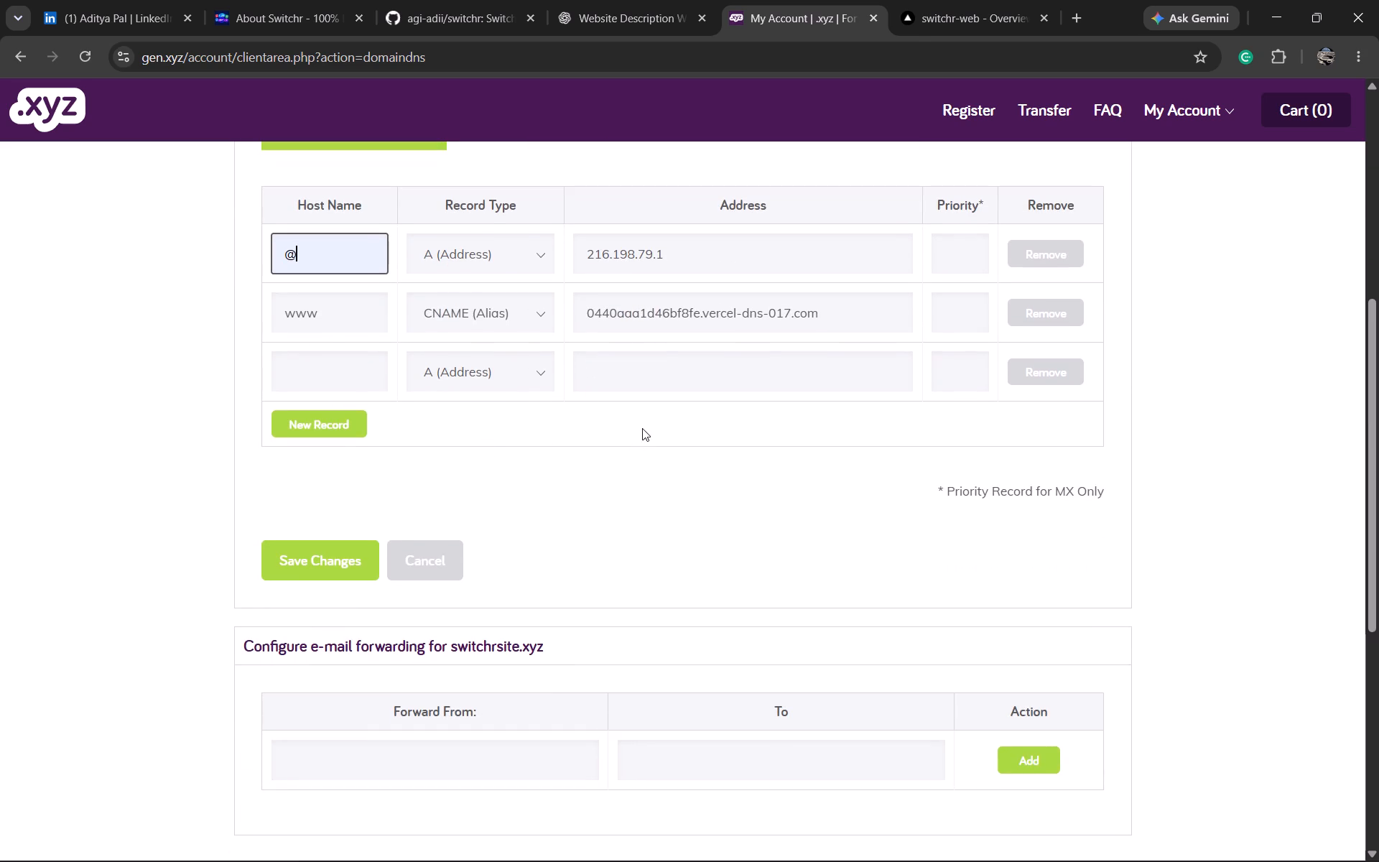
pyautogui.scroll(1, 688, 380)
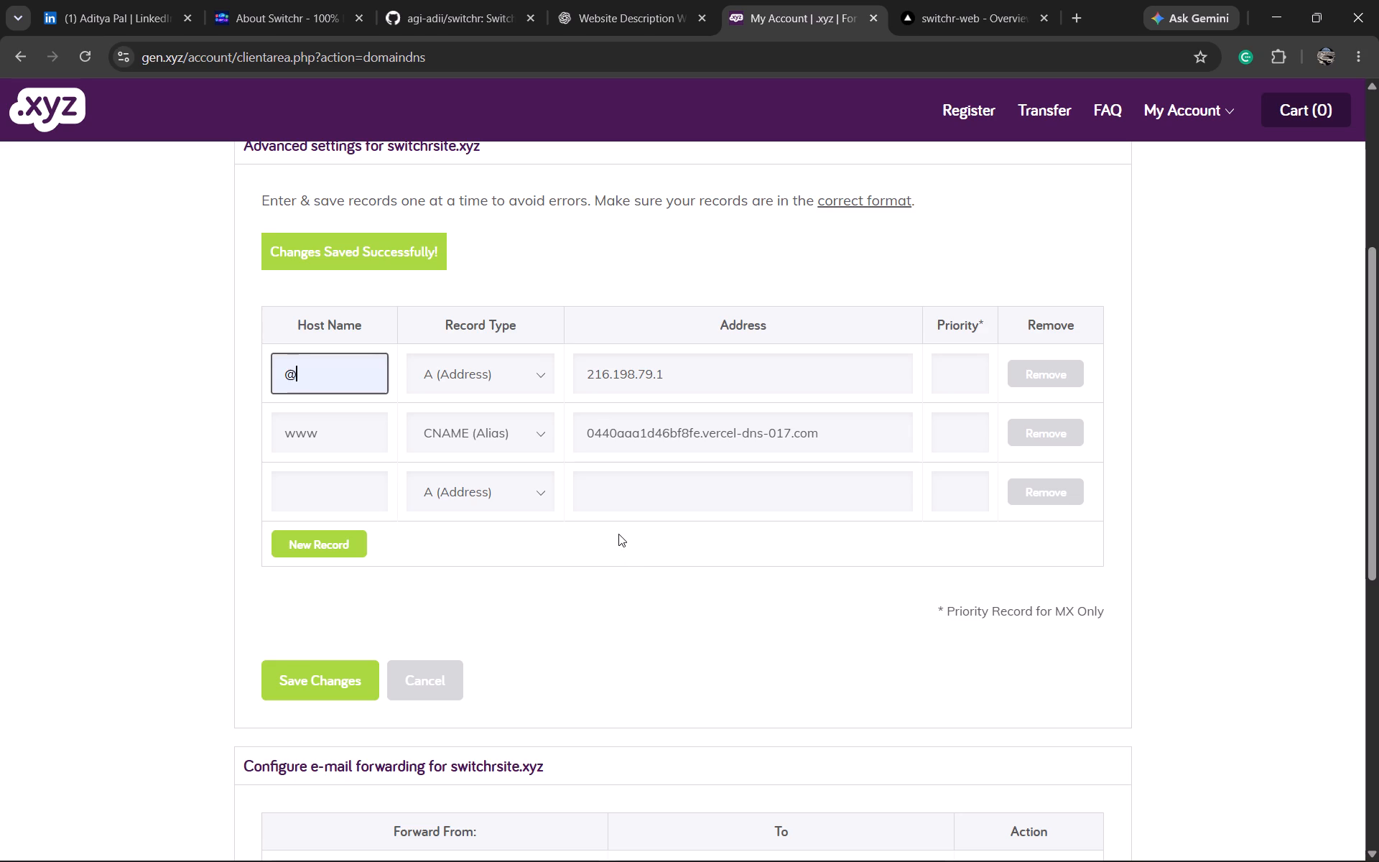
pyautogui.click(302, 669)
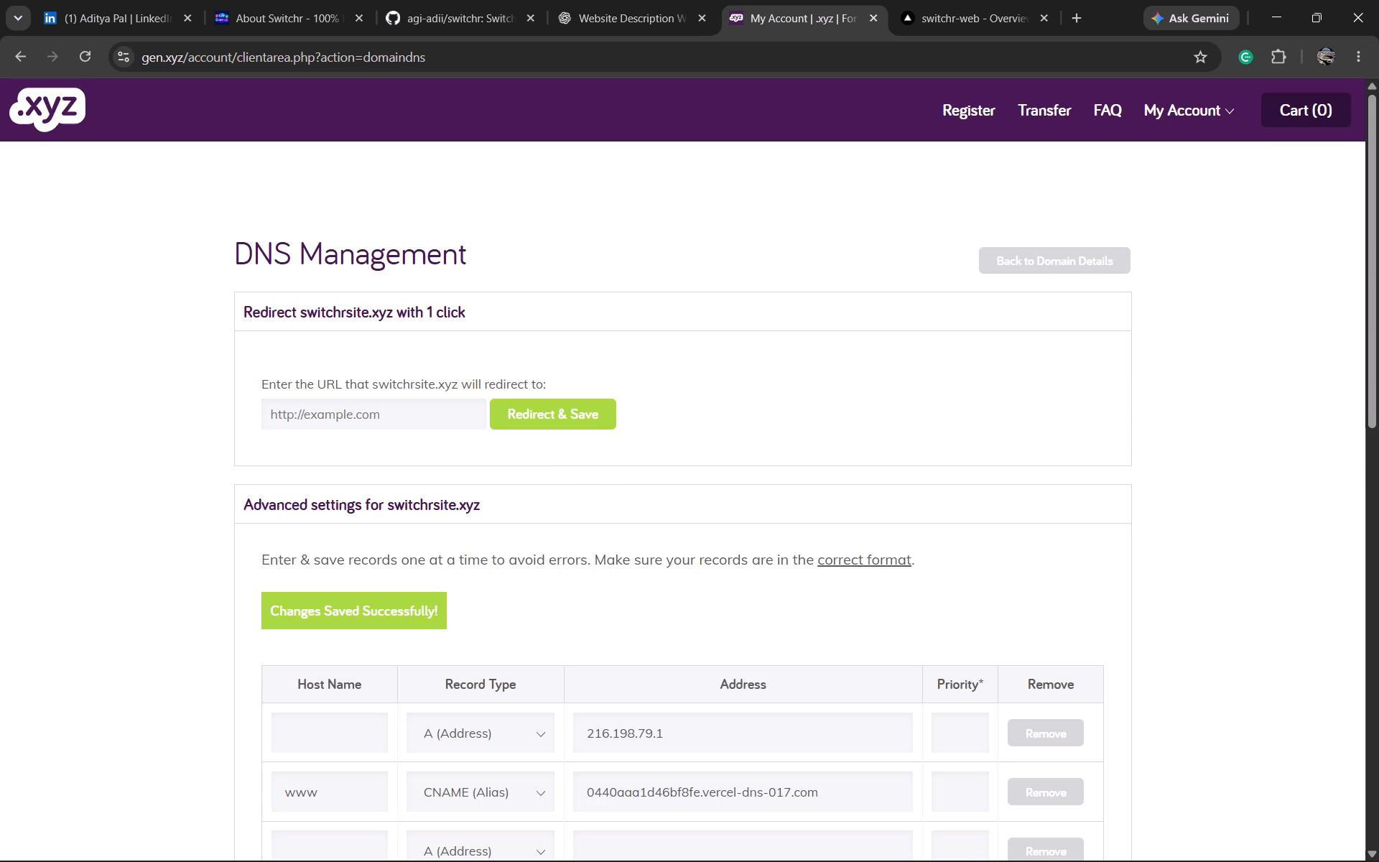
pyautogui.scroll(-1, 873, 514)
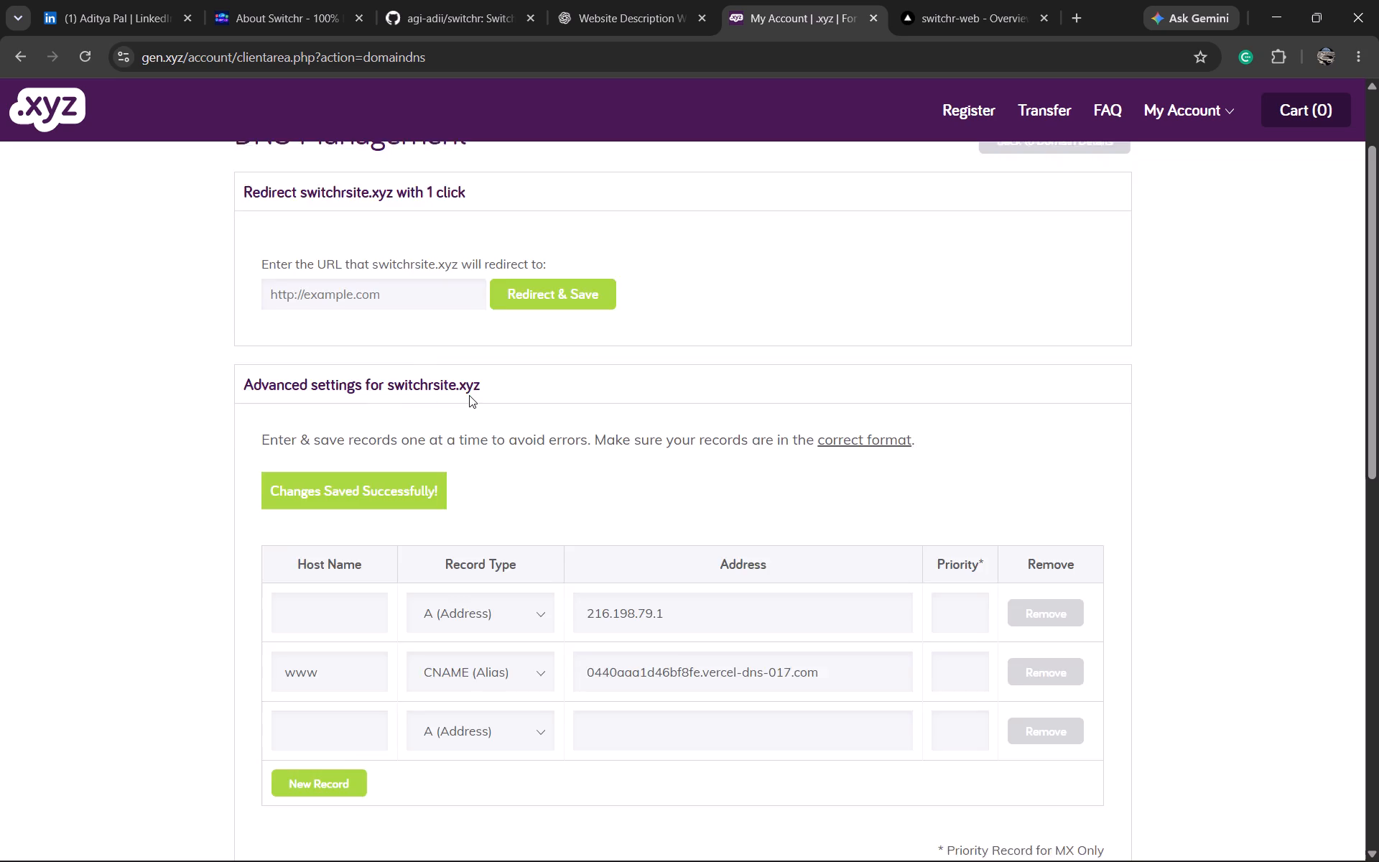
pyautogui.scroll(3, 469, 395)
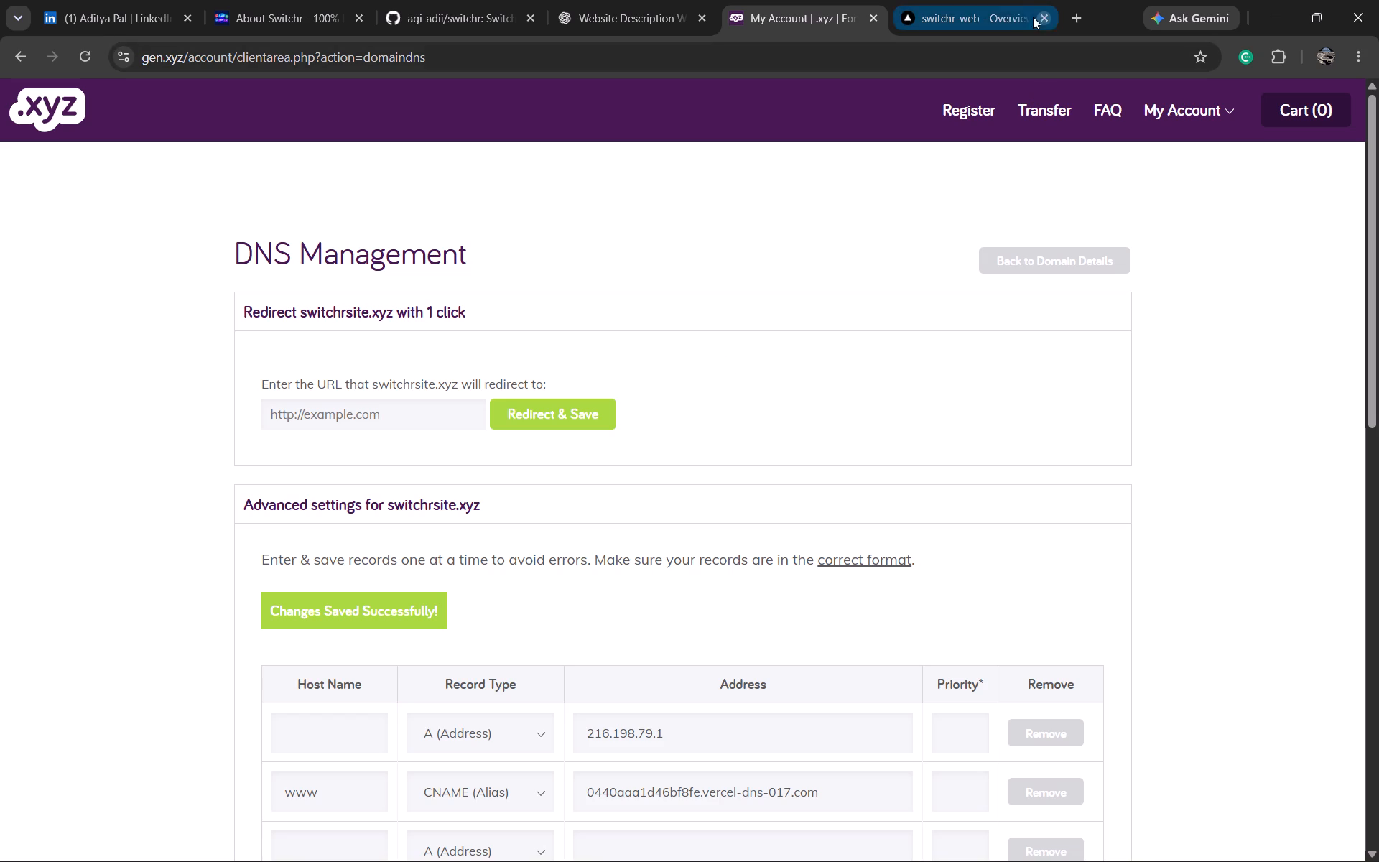
pyautogui.click(1008, 13)
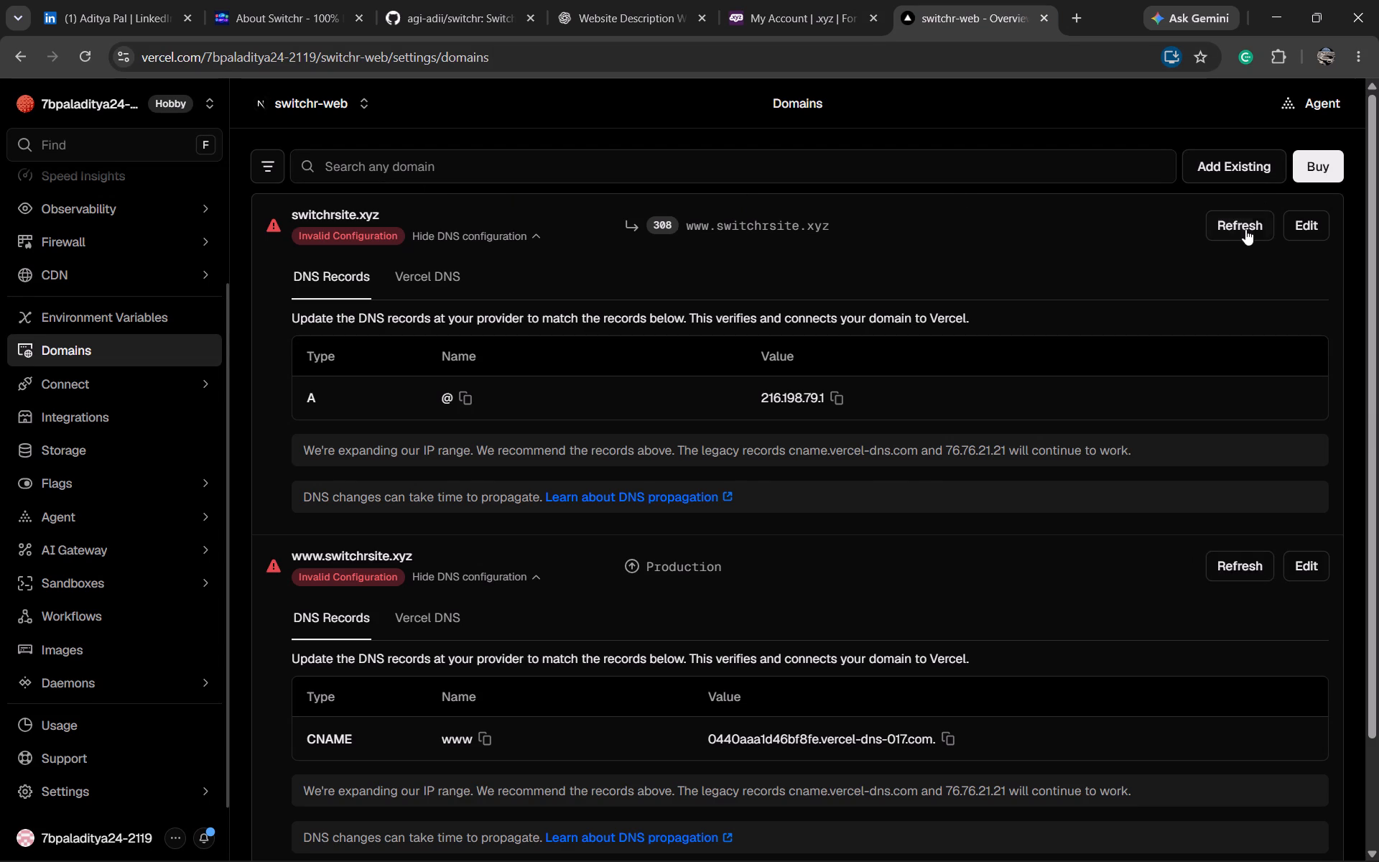
pyautogui.click(1245, 229)
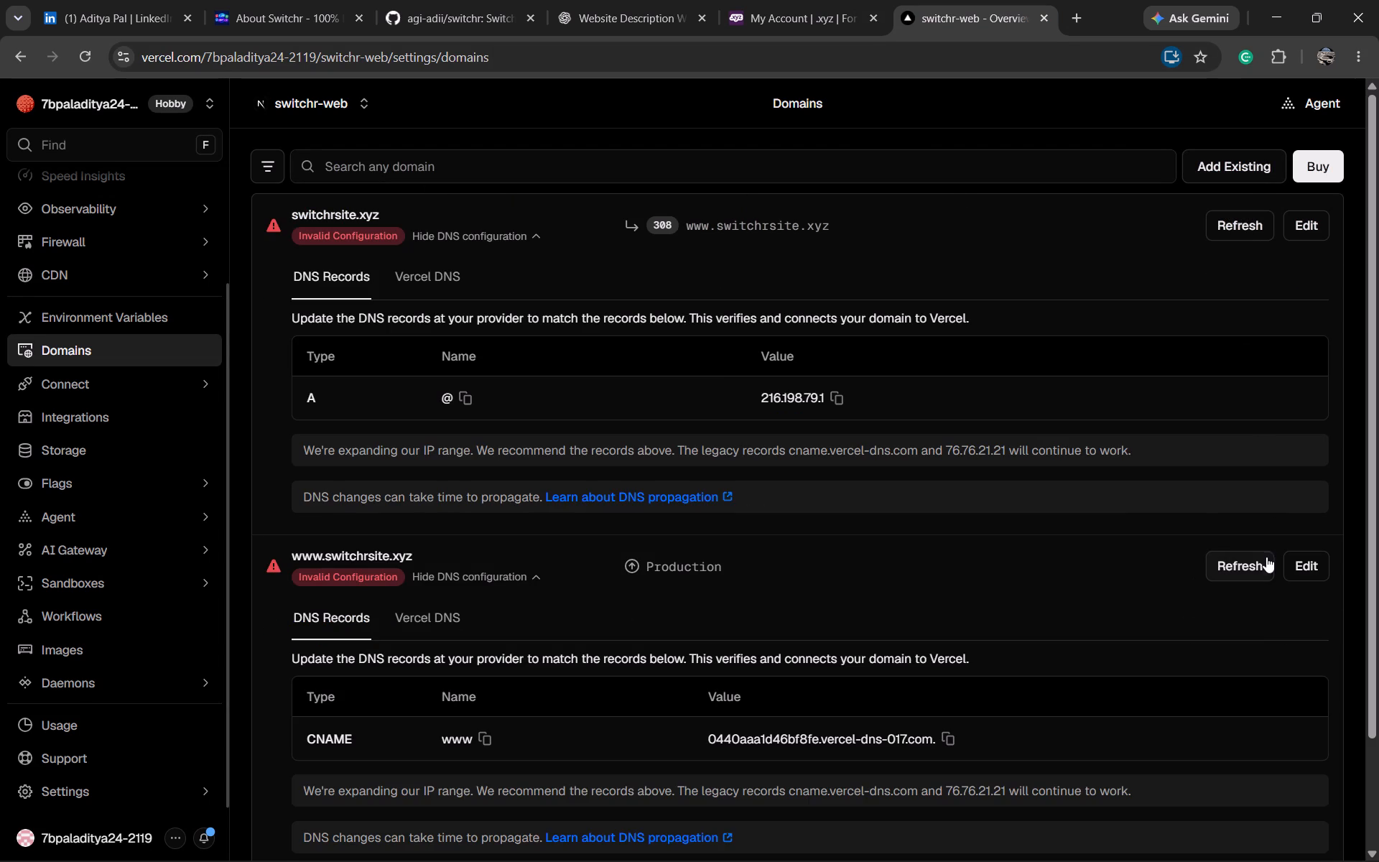
pyautogui.click(1266, 559)
pyautogui.click(1248, 215)
pyautogui.click(542, 233)
pyautogui.click(542, 233)
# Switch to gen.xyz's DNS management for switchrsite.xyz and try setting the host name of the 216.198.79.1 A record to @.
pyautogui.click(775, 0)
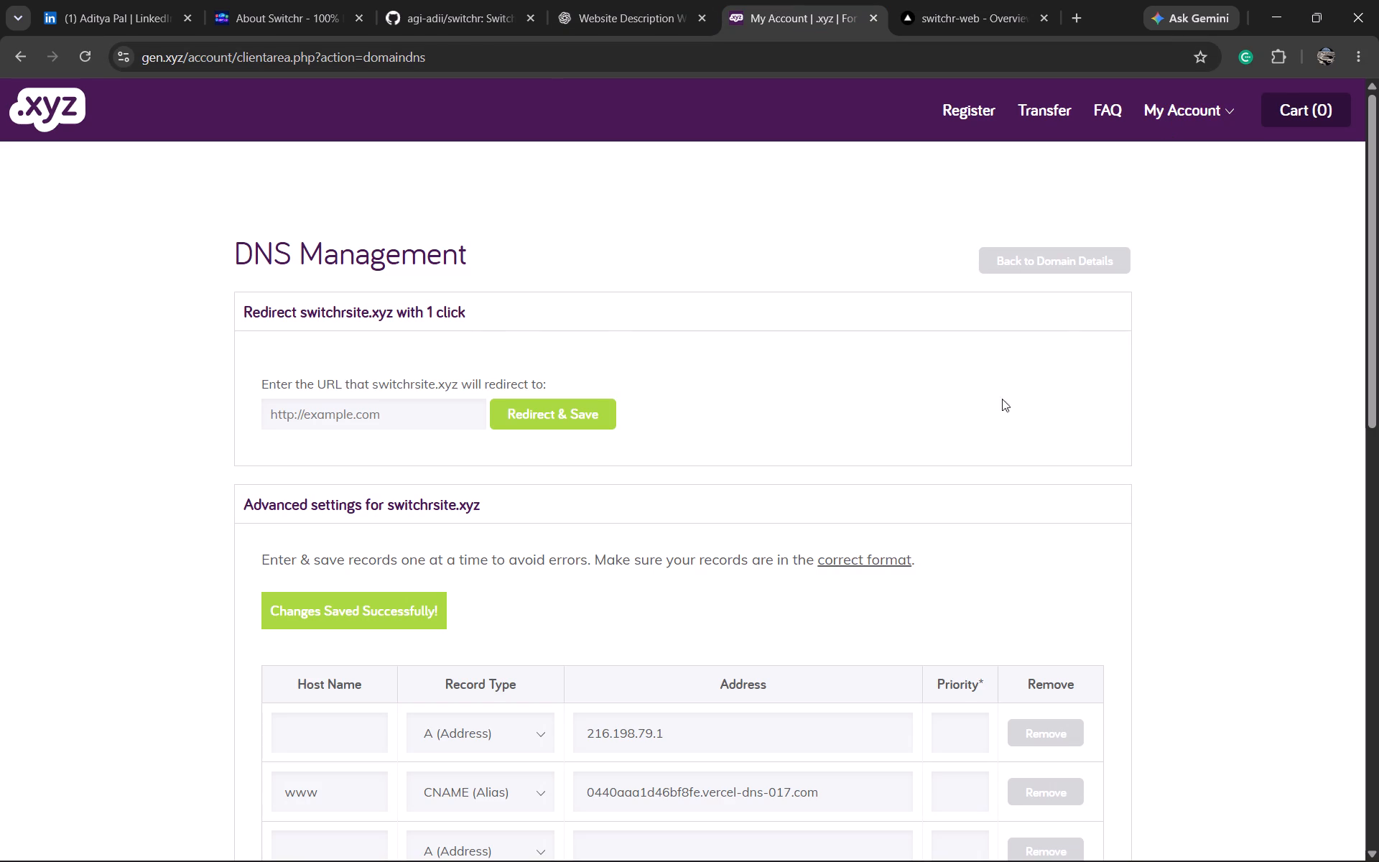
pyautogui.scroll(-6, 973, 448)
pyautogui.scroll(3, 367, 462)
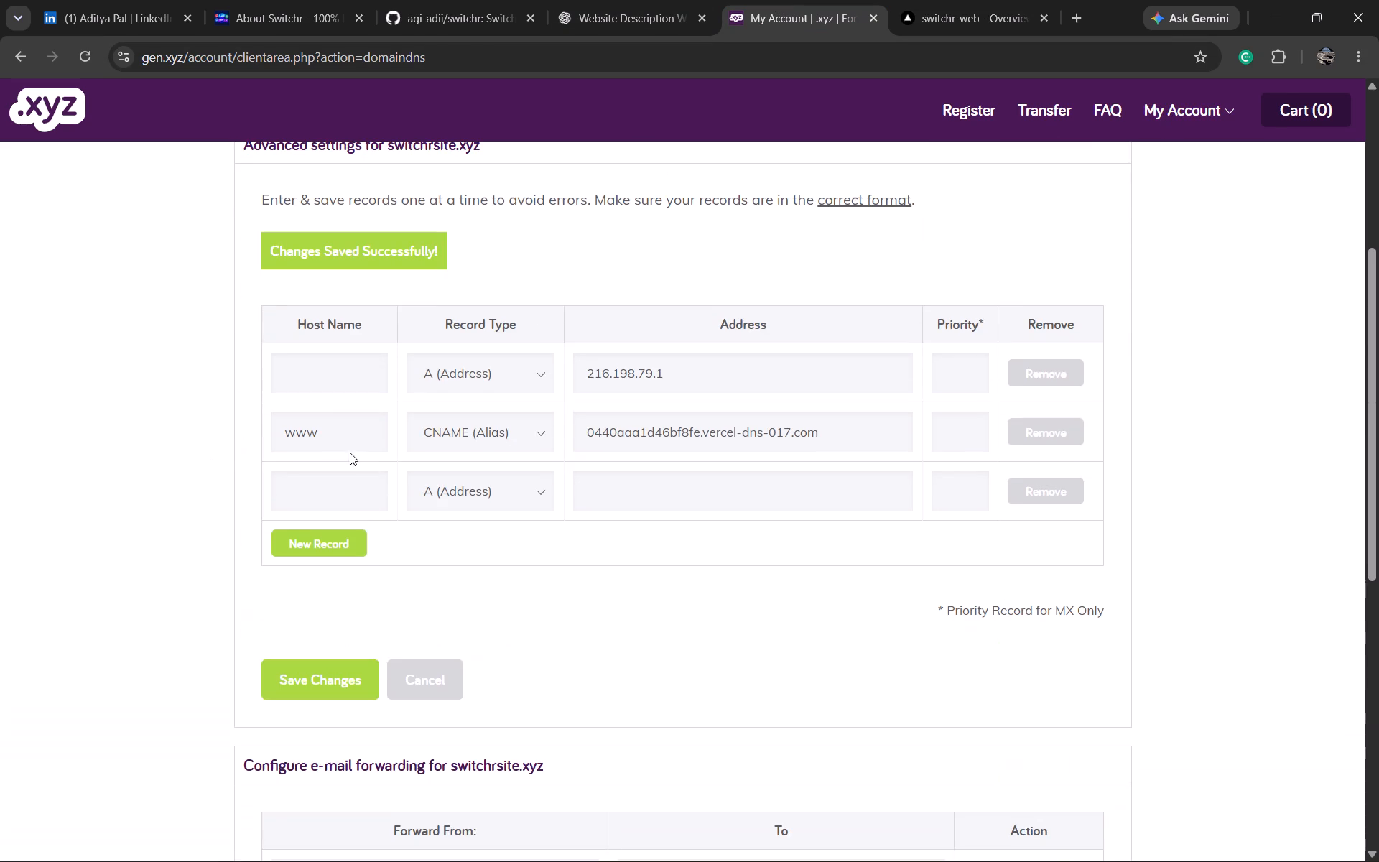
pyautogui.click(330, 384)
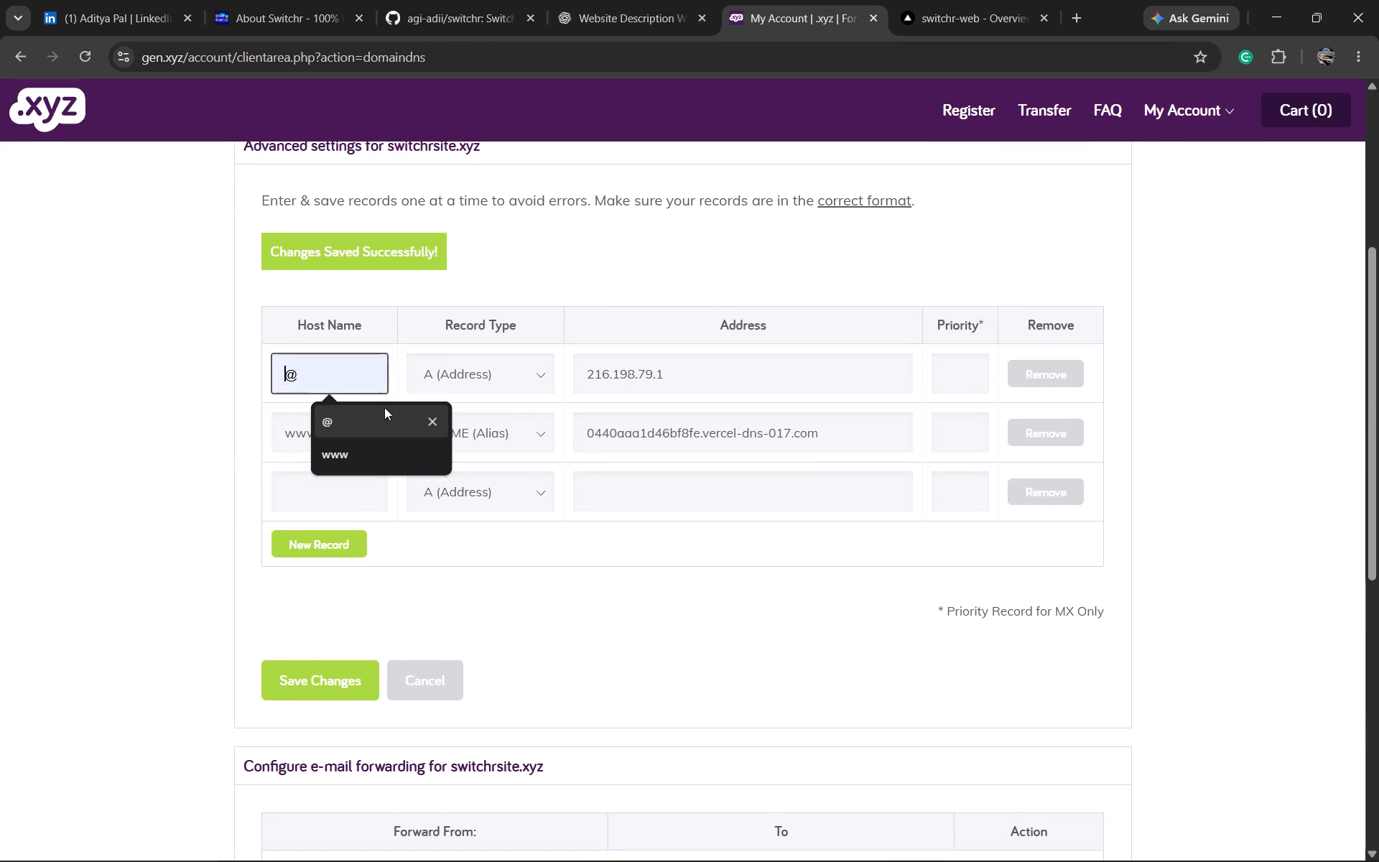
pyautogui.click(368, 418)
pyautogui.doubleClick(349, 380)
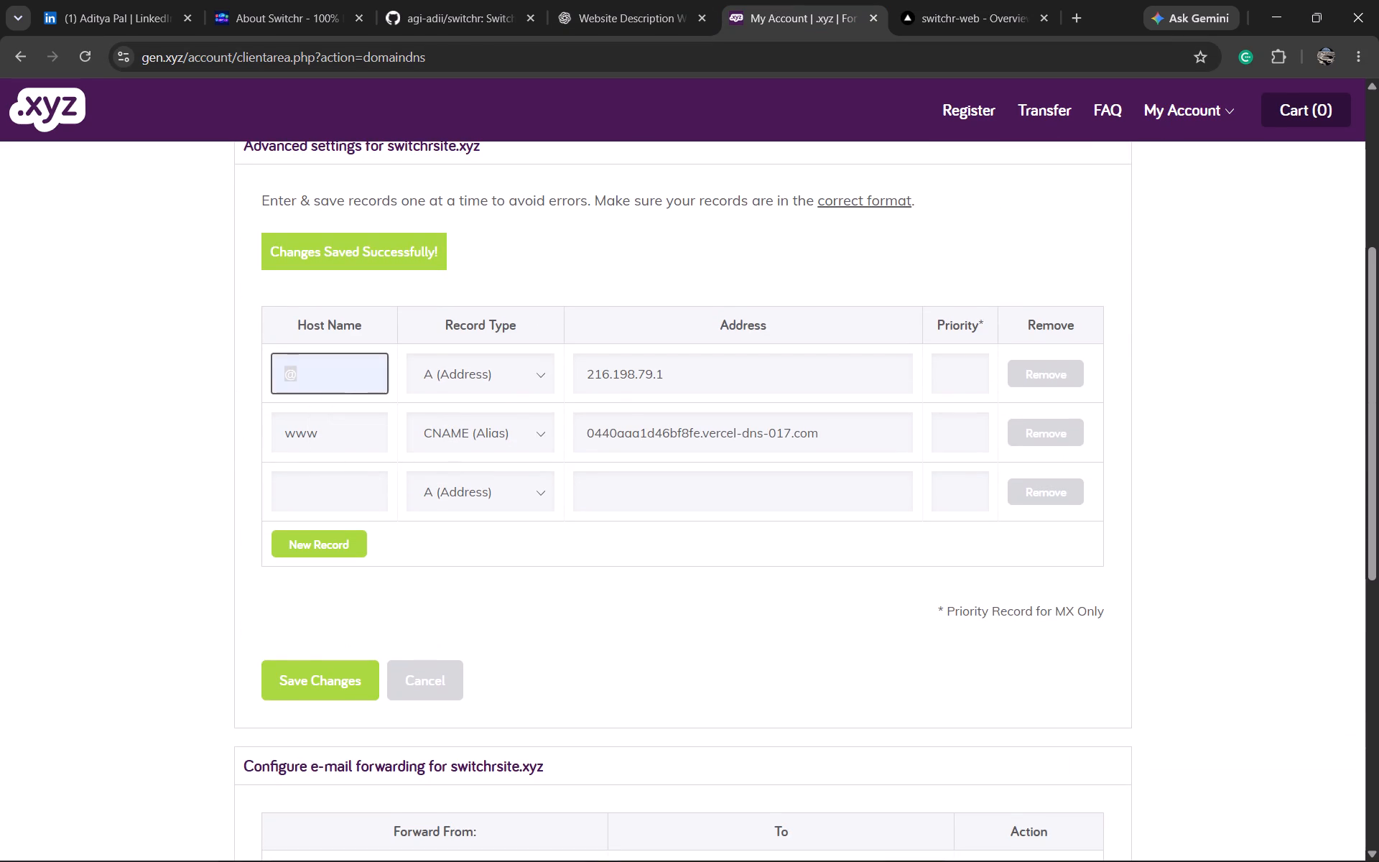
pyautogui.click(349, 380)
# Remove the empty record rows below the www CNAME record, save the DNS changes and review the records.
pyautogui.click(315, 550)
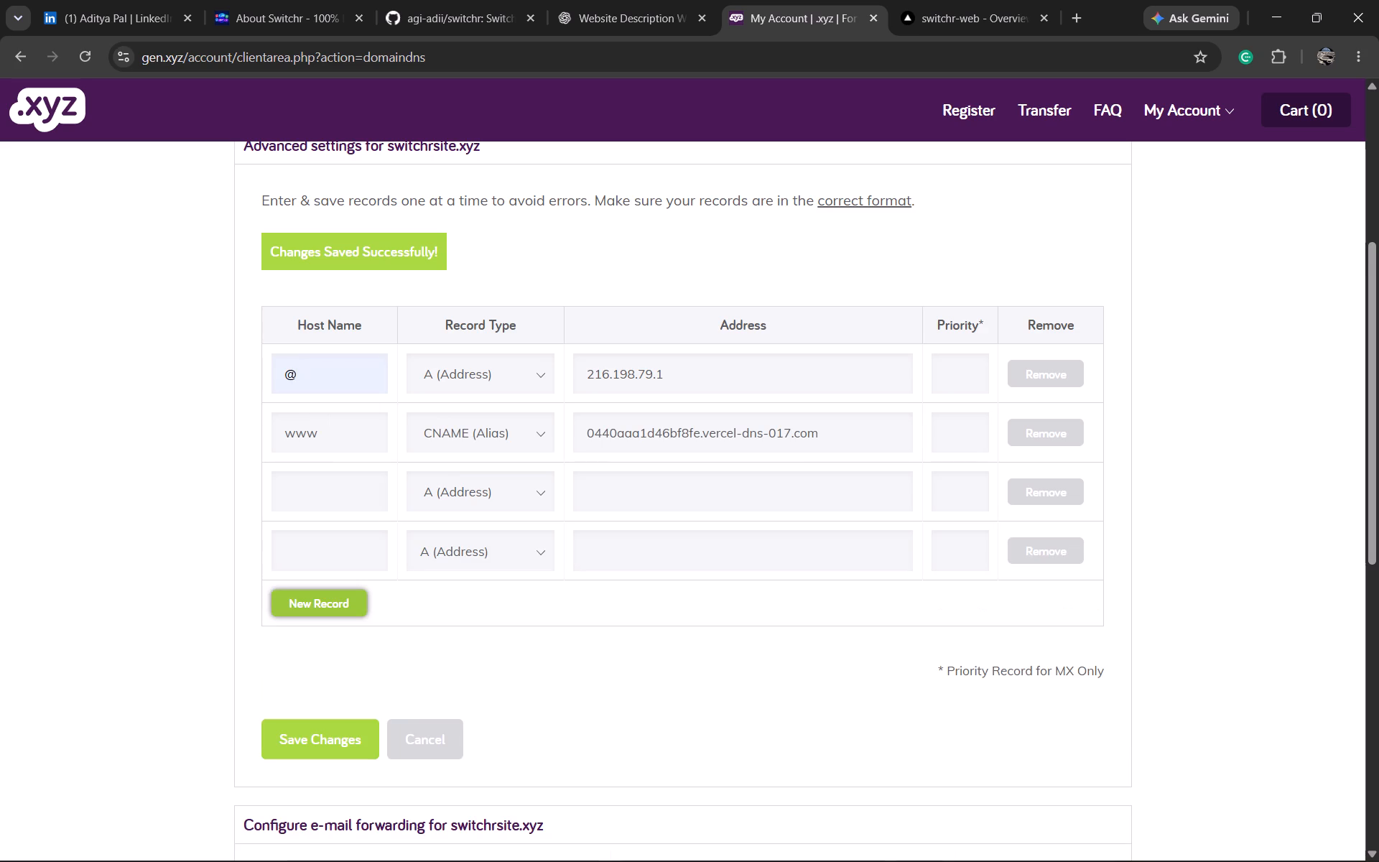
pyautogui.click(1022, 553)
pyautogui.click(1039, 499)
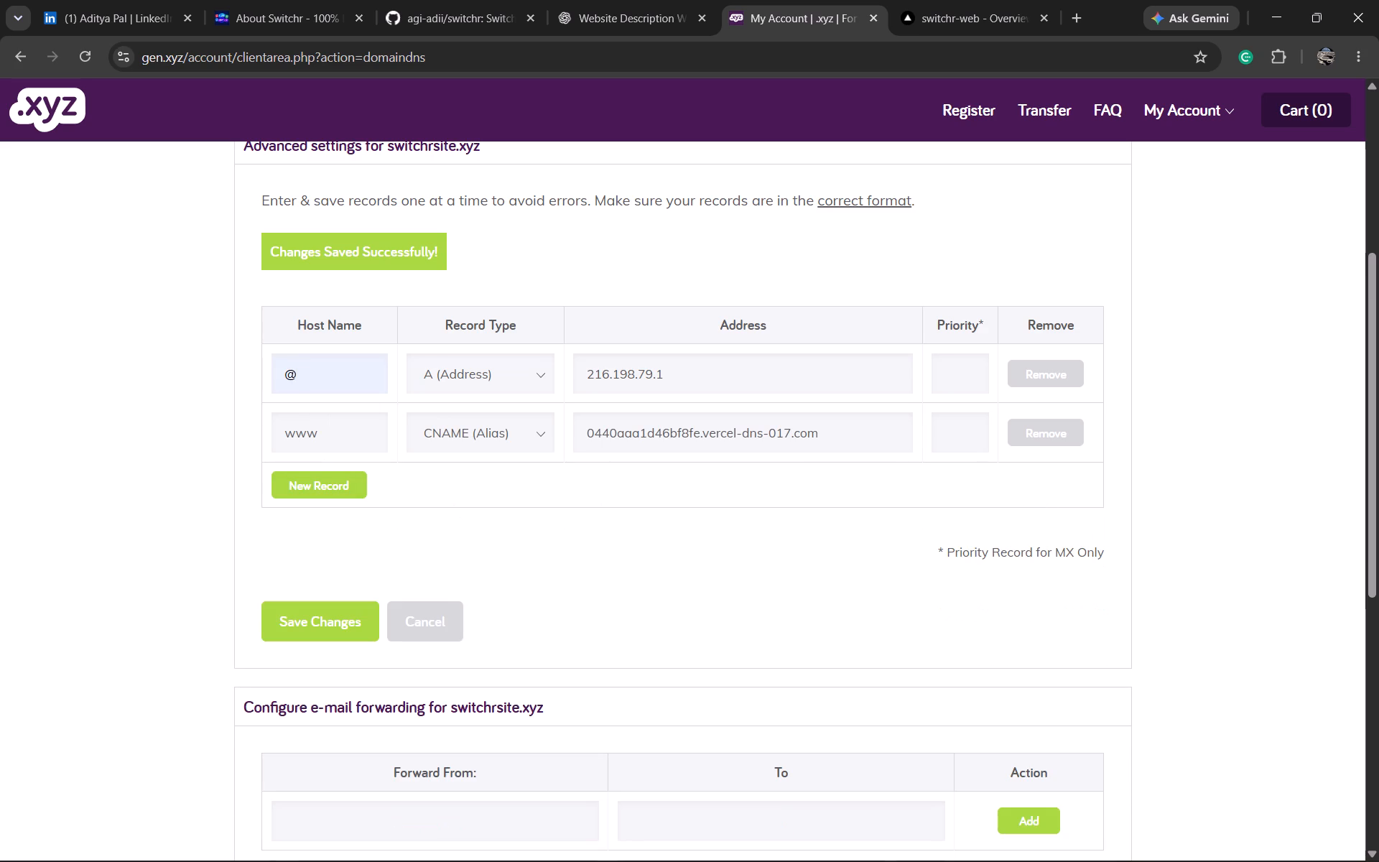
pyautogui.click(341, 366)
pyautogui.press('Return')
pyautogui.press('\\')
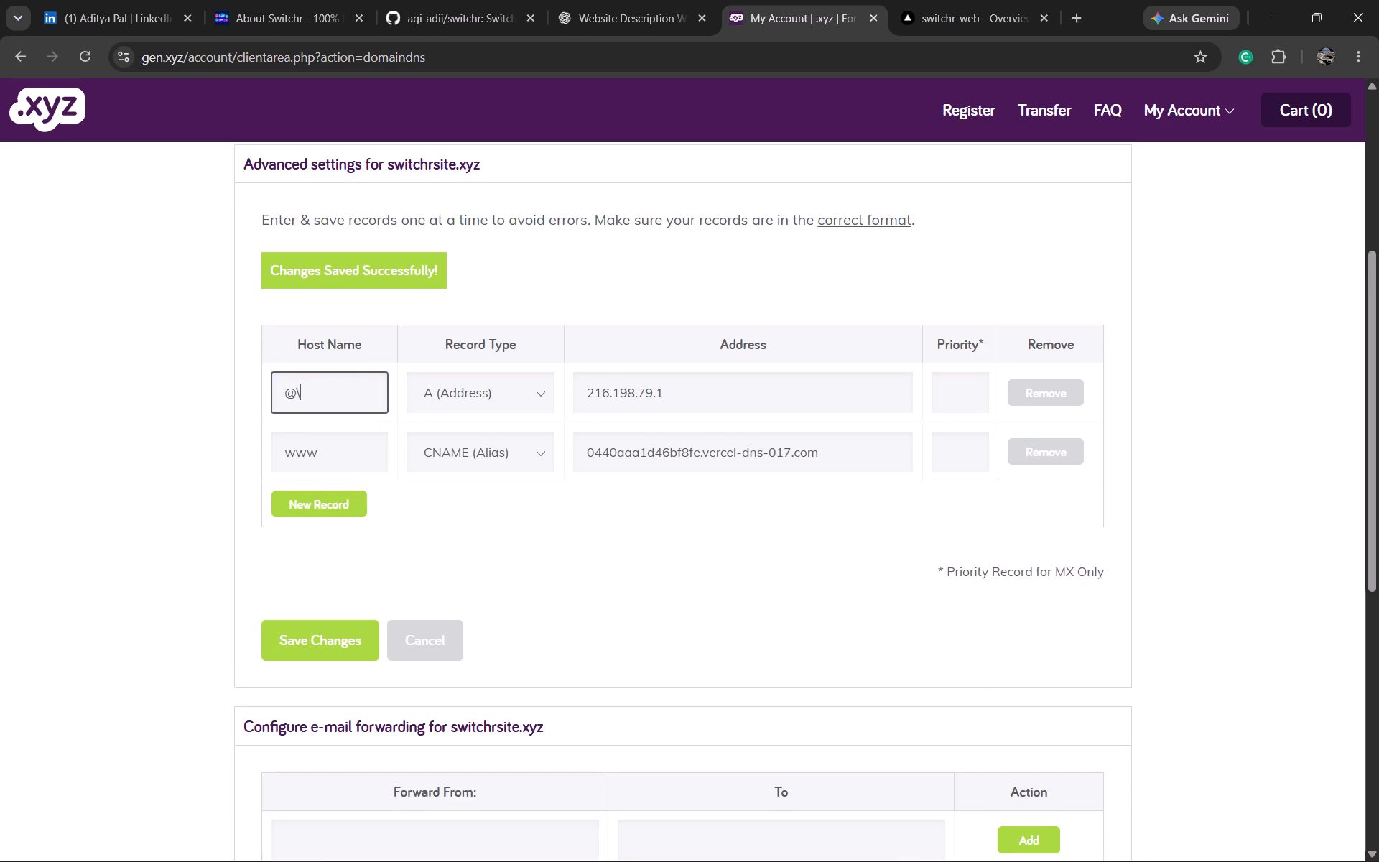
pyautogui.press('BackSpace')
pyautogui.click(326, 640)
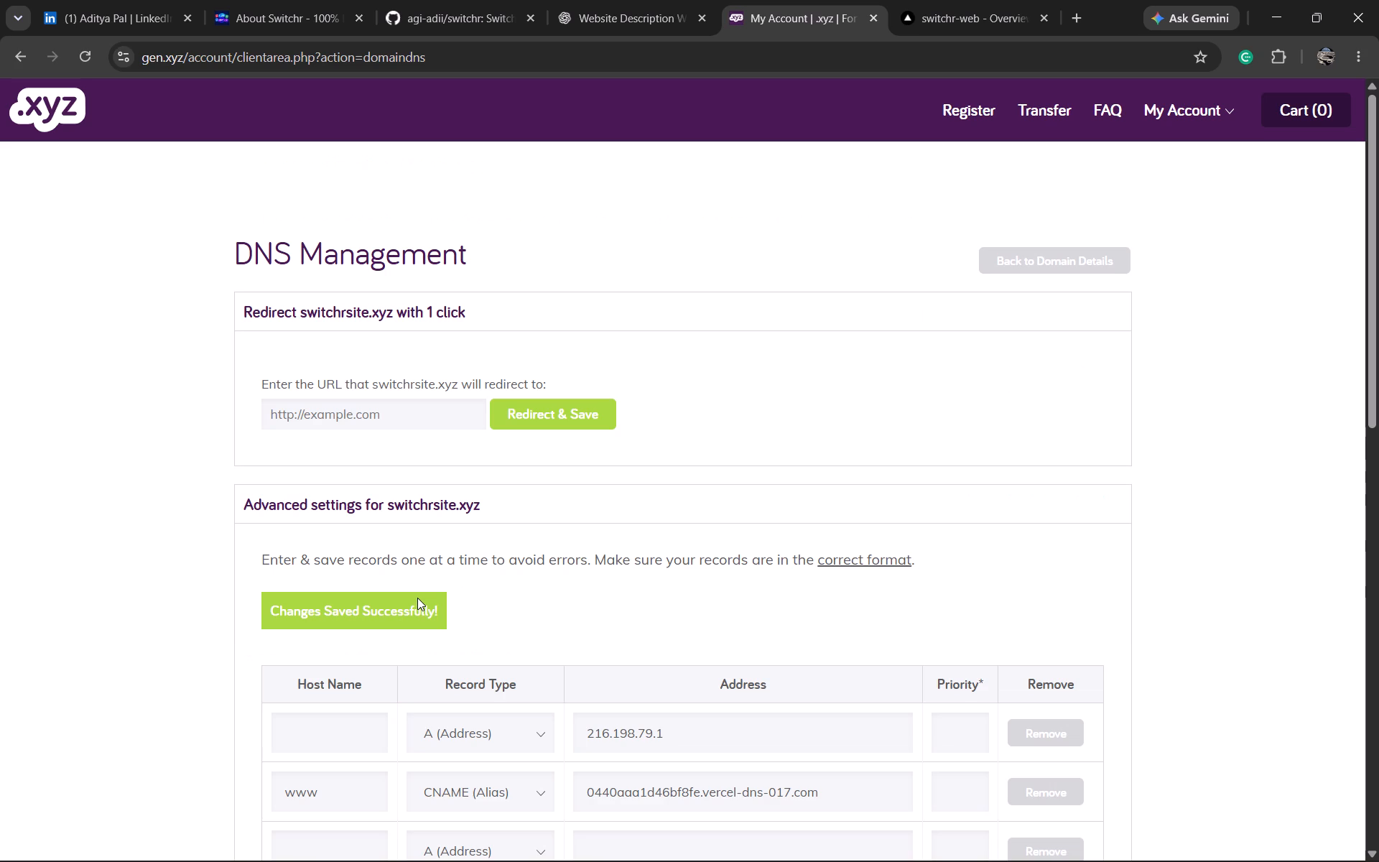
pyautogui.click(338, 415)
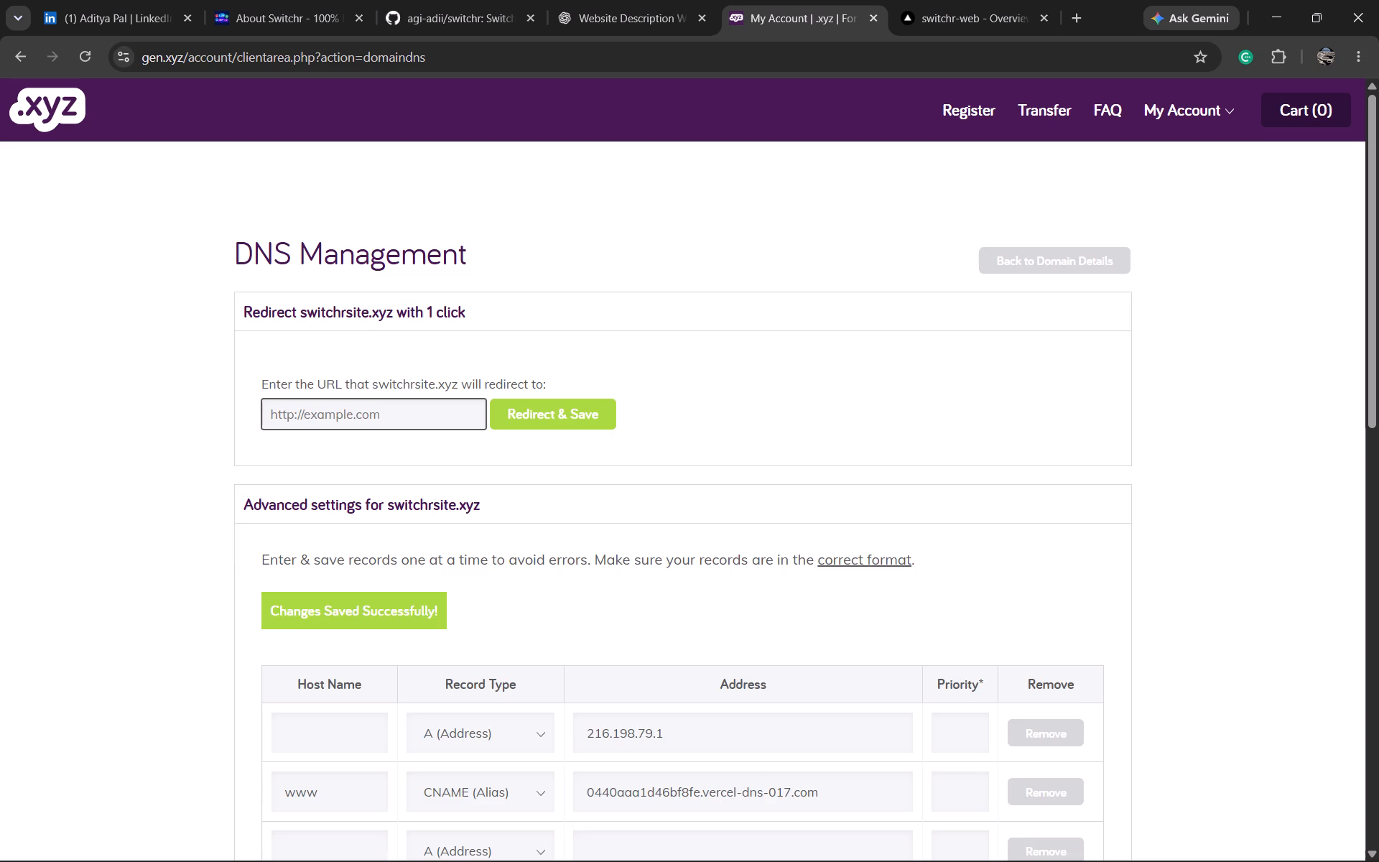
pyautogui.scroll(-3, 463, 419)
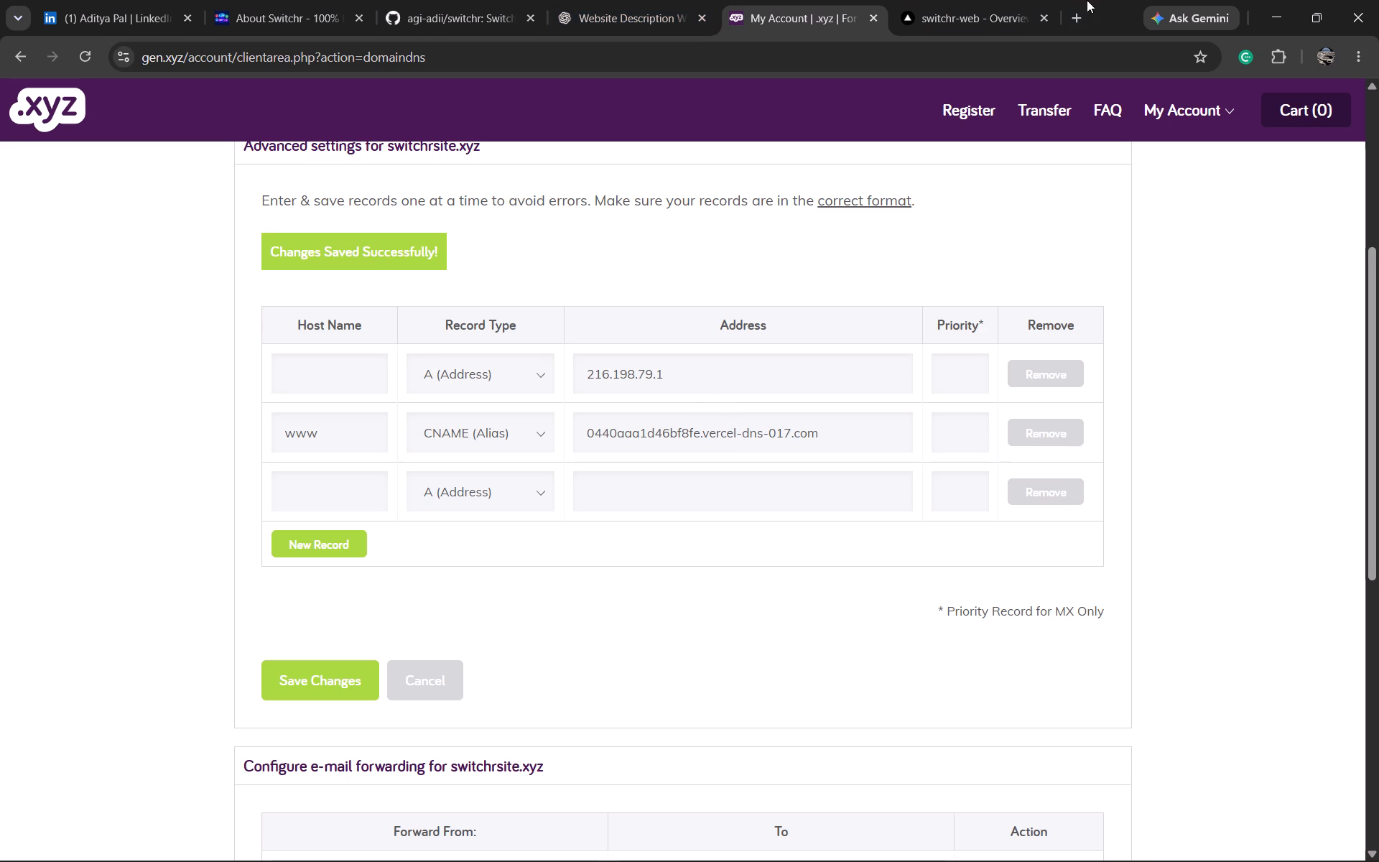
# Switch to Vercel, reload the switchr-web domain settings and expand the DNS configuration of switchrsite.xyz.
pyautogui.click(988, 0)
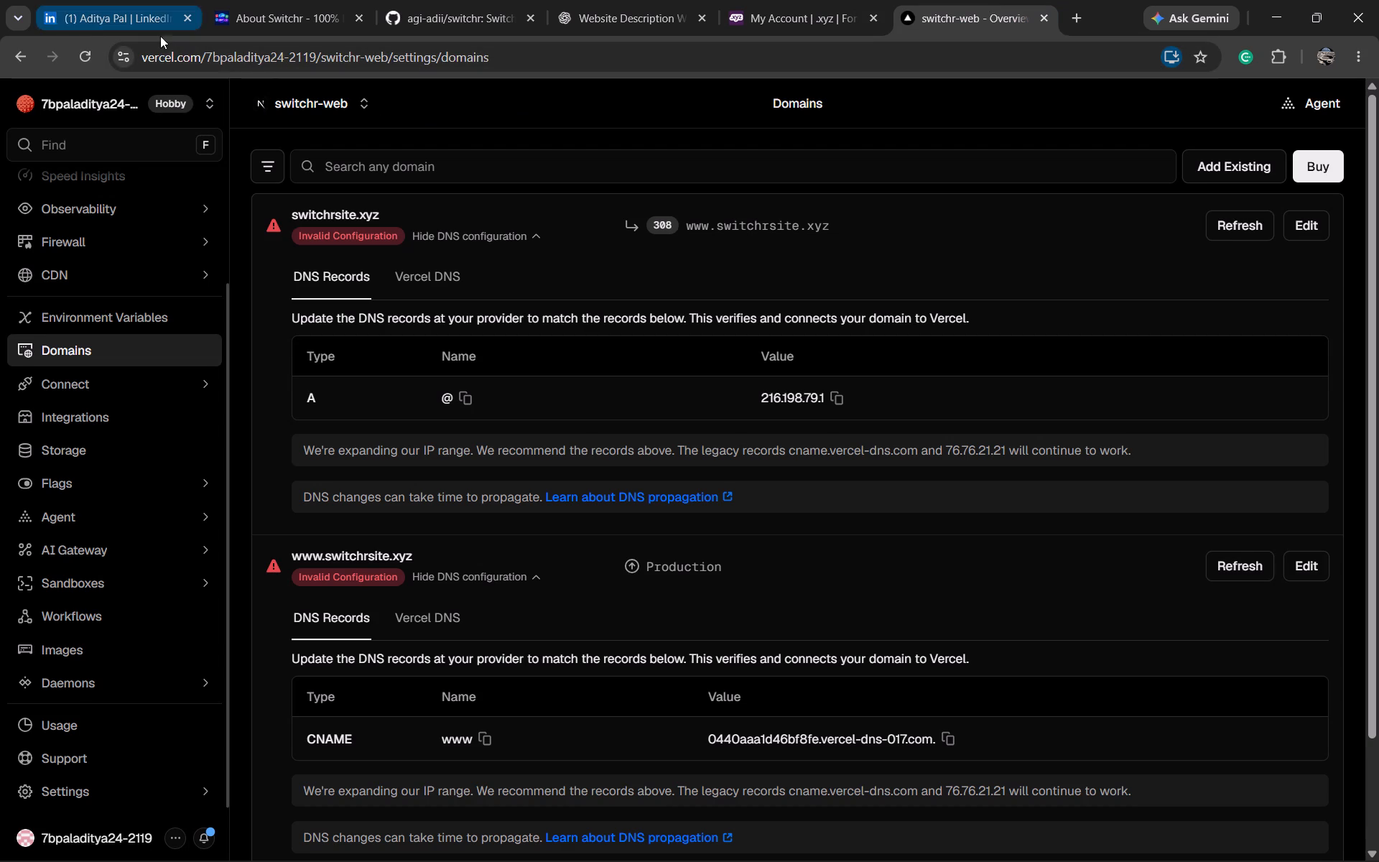
pyautogui.click(78, 59)
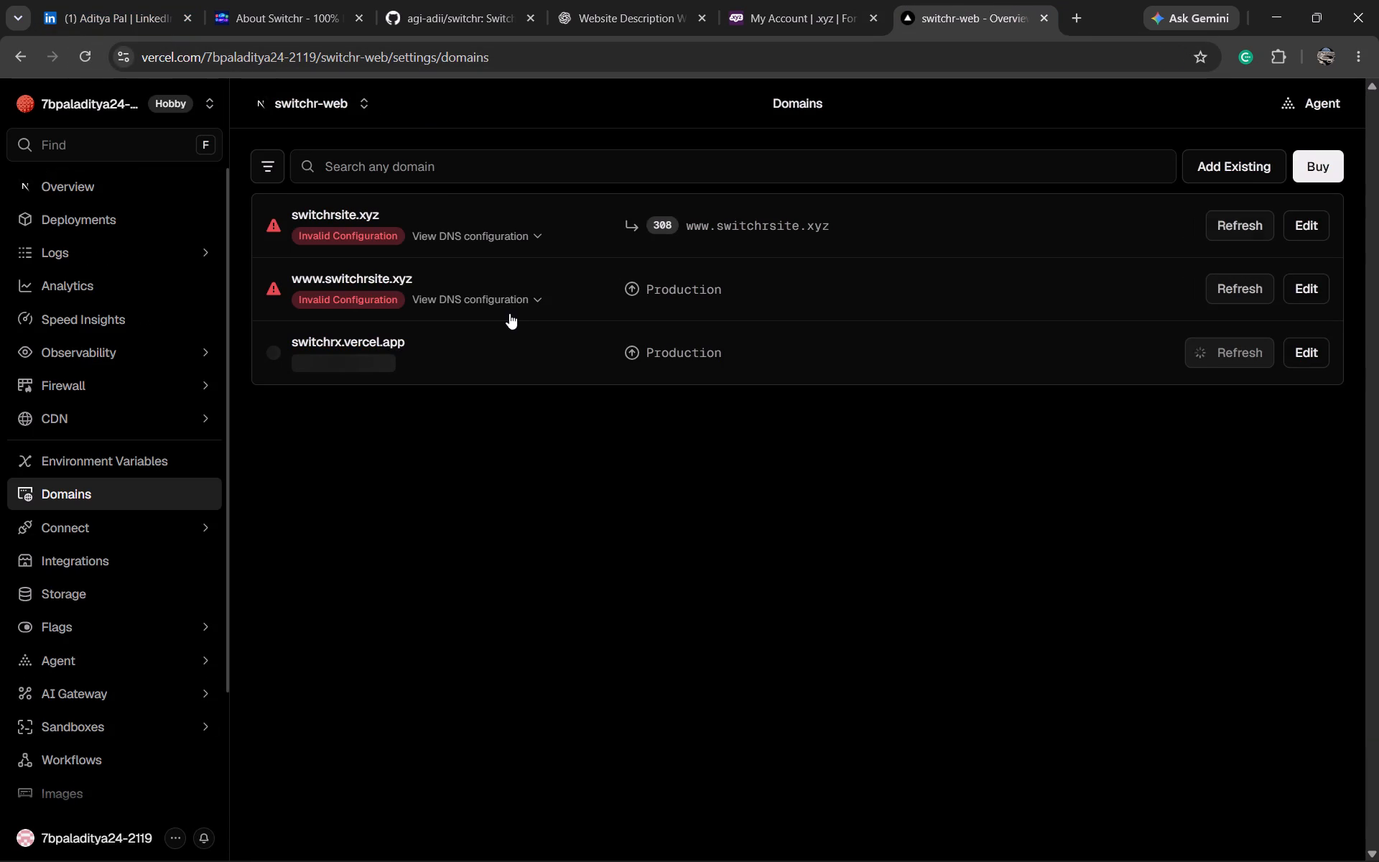
pyautogui.click(657, 229)
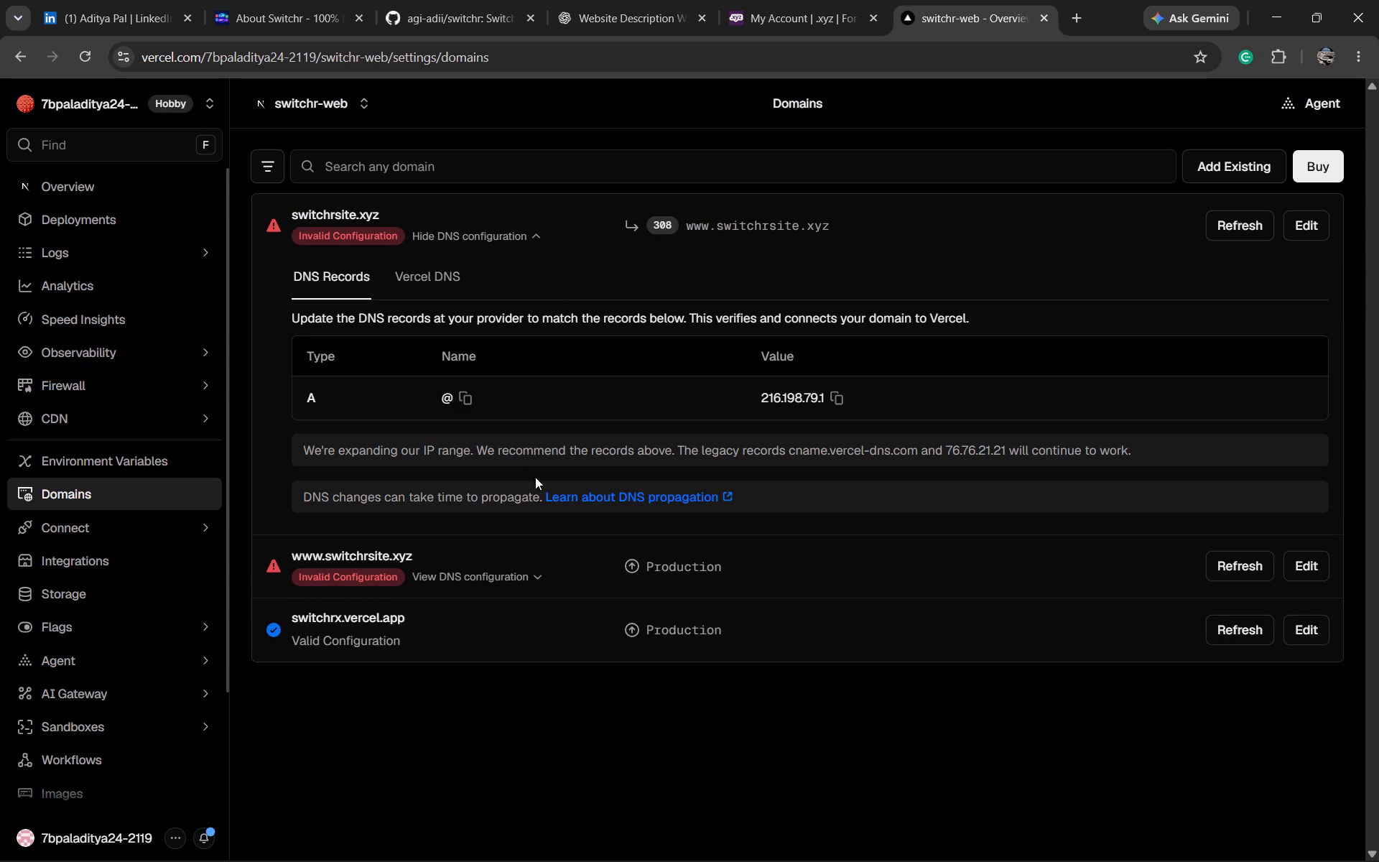
pyautogui.scroll(-4, 692, 404)
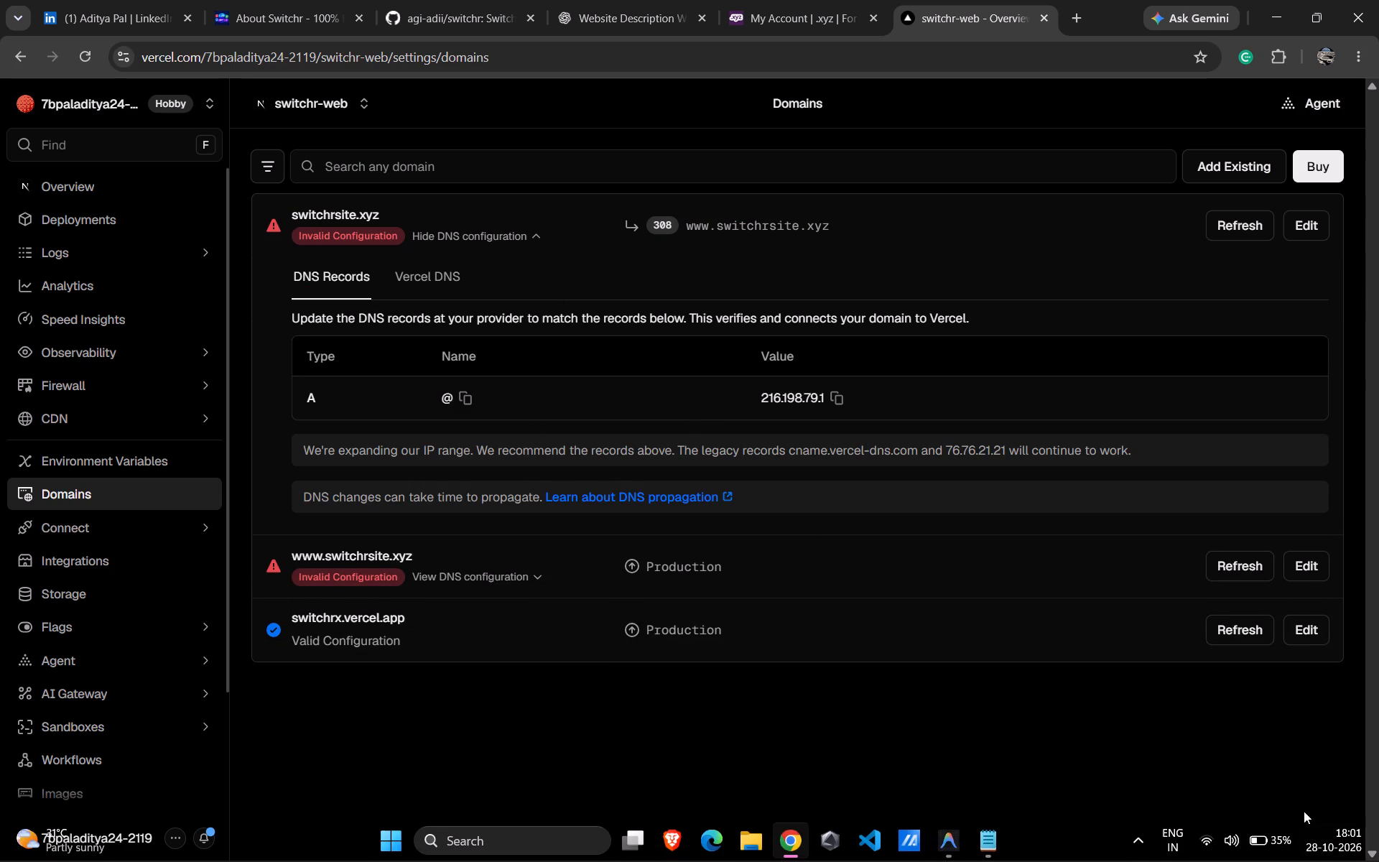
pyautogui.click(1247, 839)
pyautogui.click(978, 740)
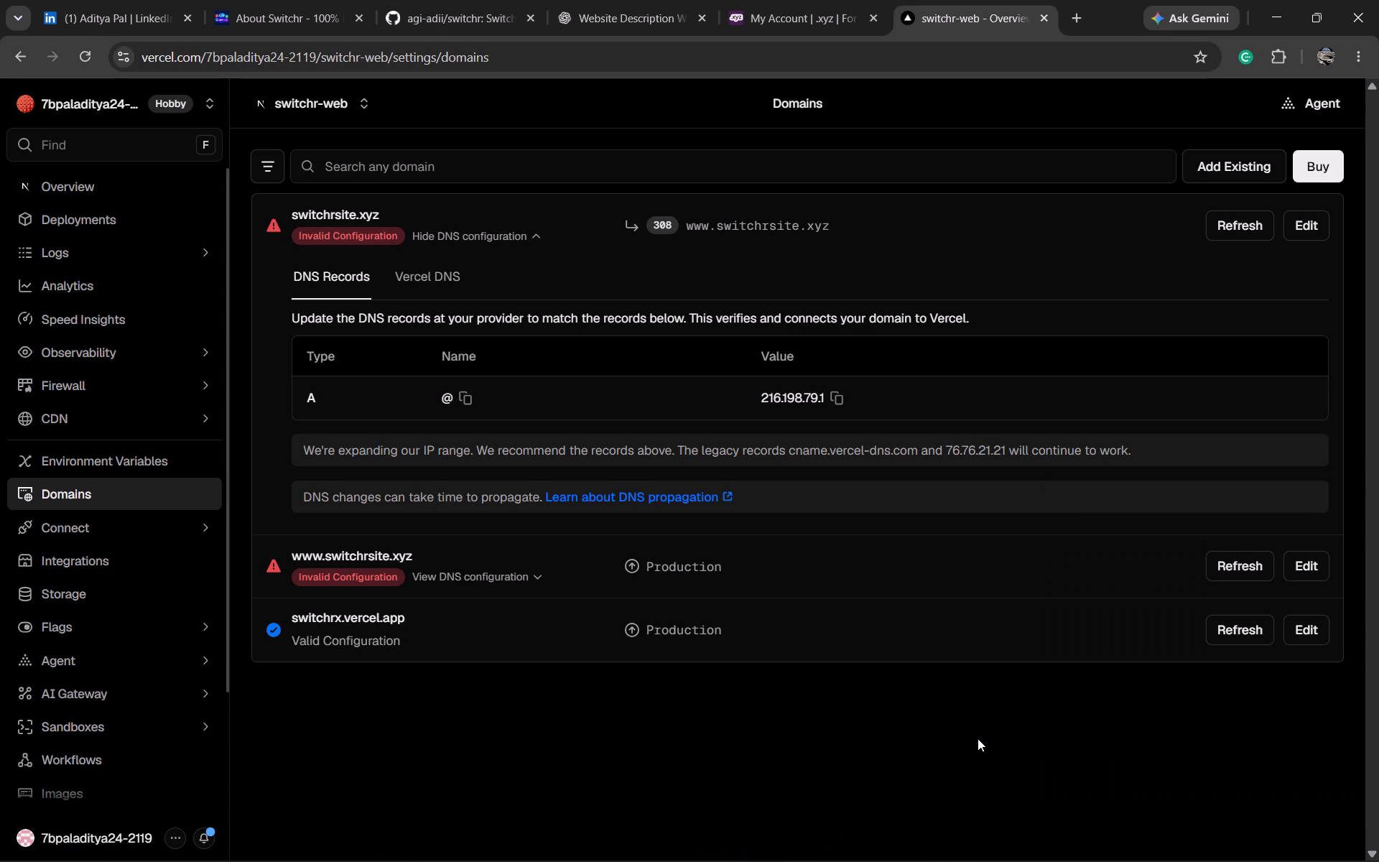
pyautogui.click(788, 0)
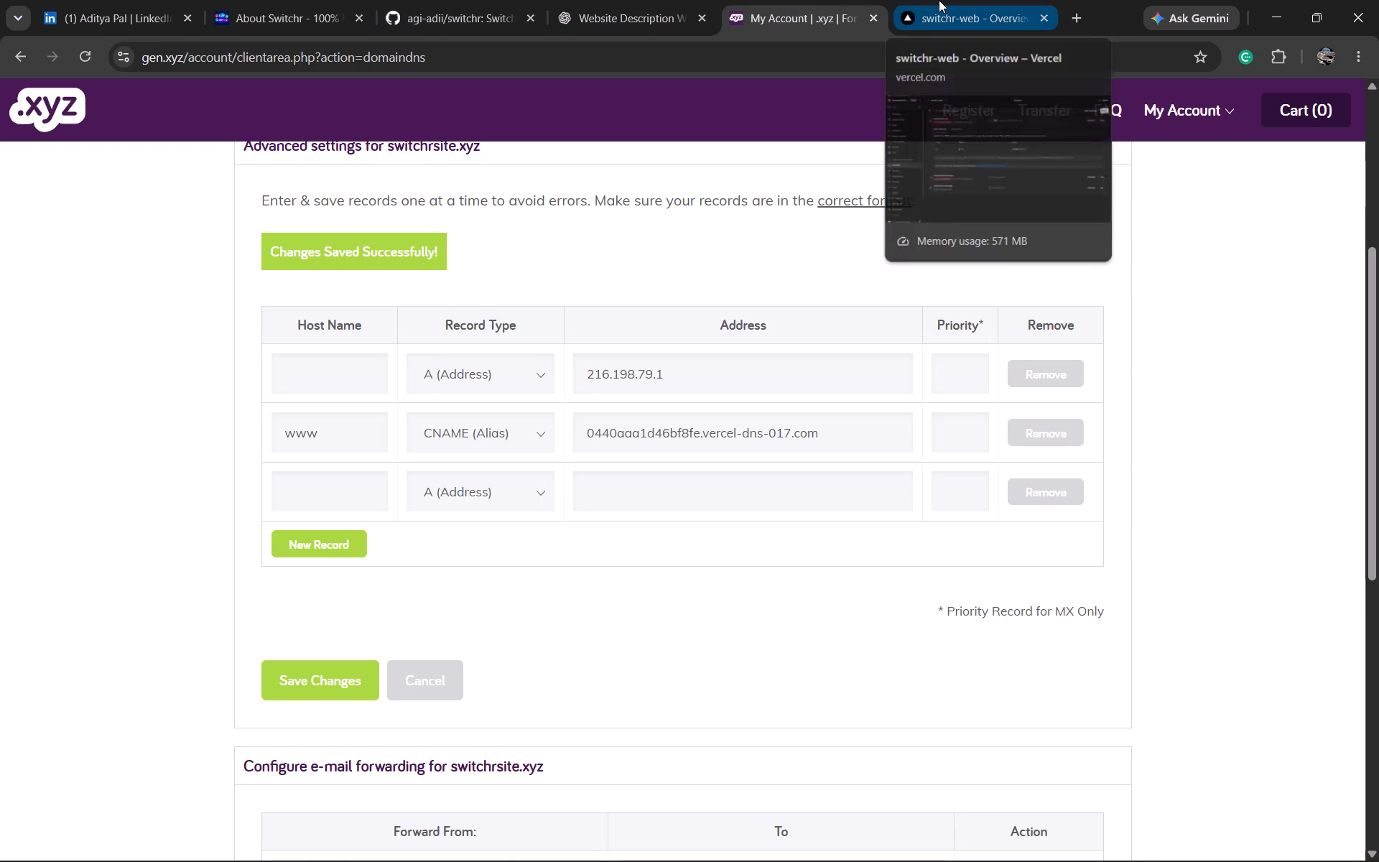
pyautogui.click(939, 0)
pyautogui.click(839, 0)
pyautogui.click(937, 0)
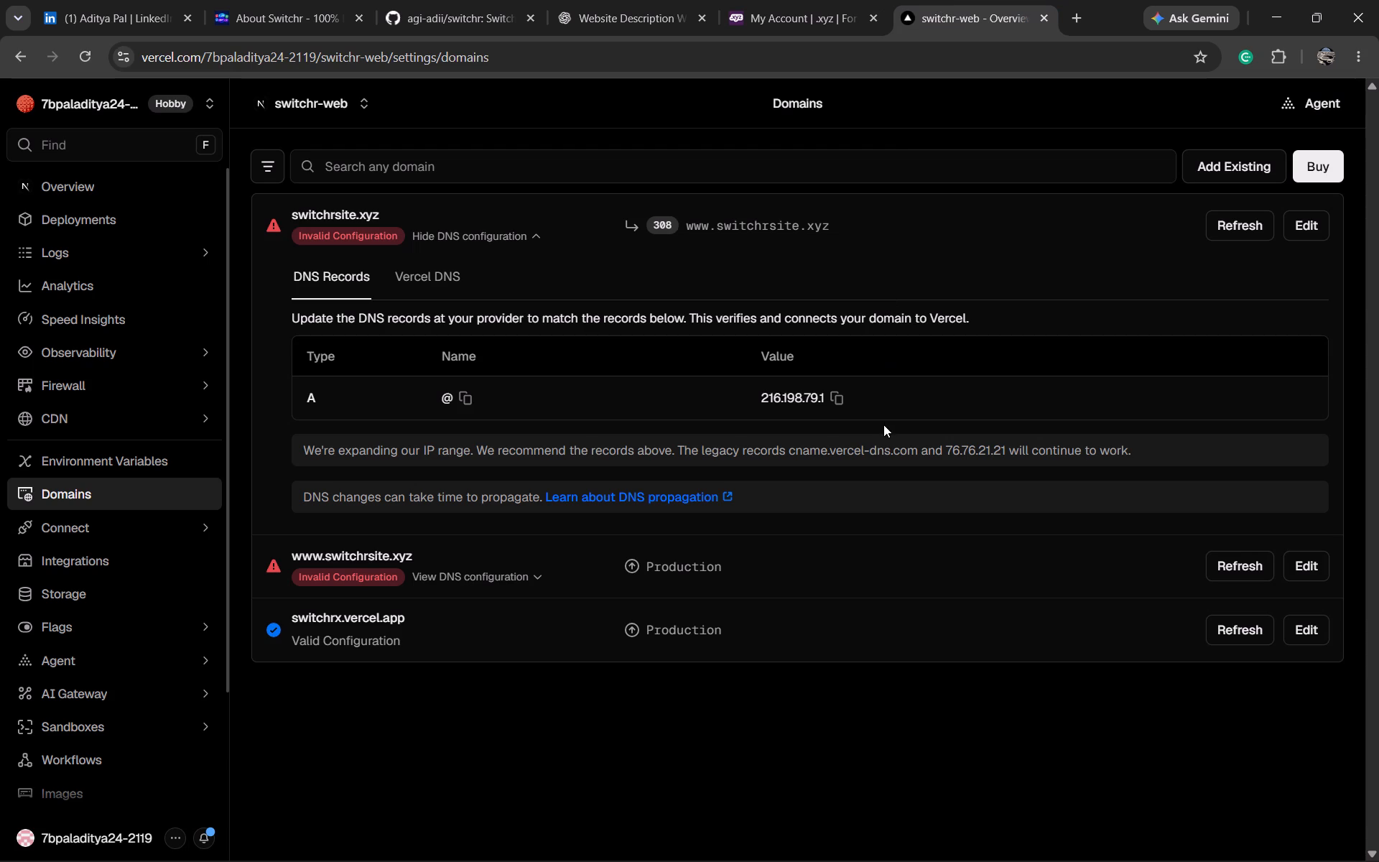
# Recheck the configuration status of switchrsite.xyz and look over its DNS setup options.
pyautogui.scroll(2, 882, 424)
pyautogui.click(1254, 229)
pyautogui.click(409, 272)
pyautogui.click(365, 274)
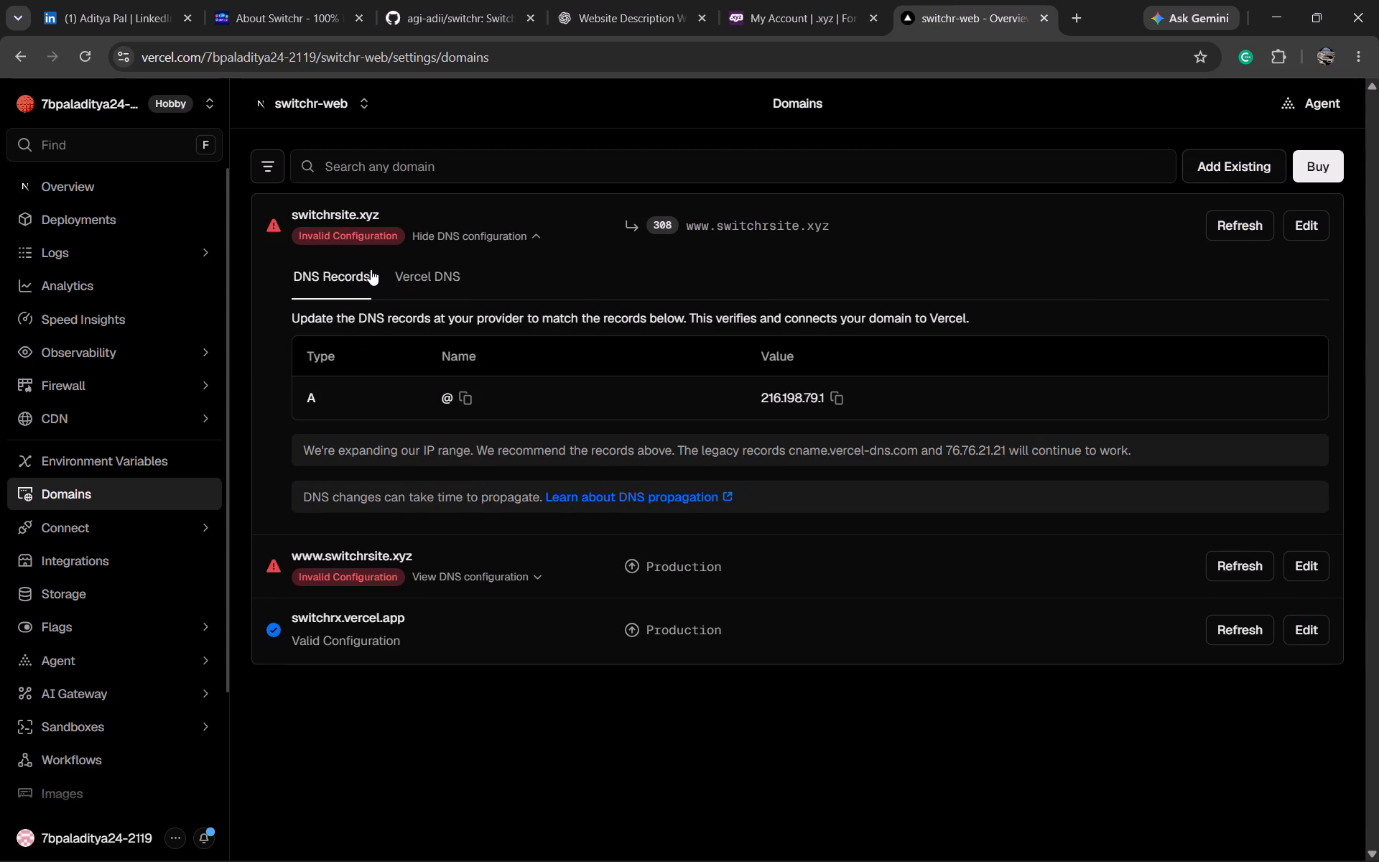
pyautogui.click(390, 269)
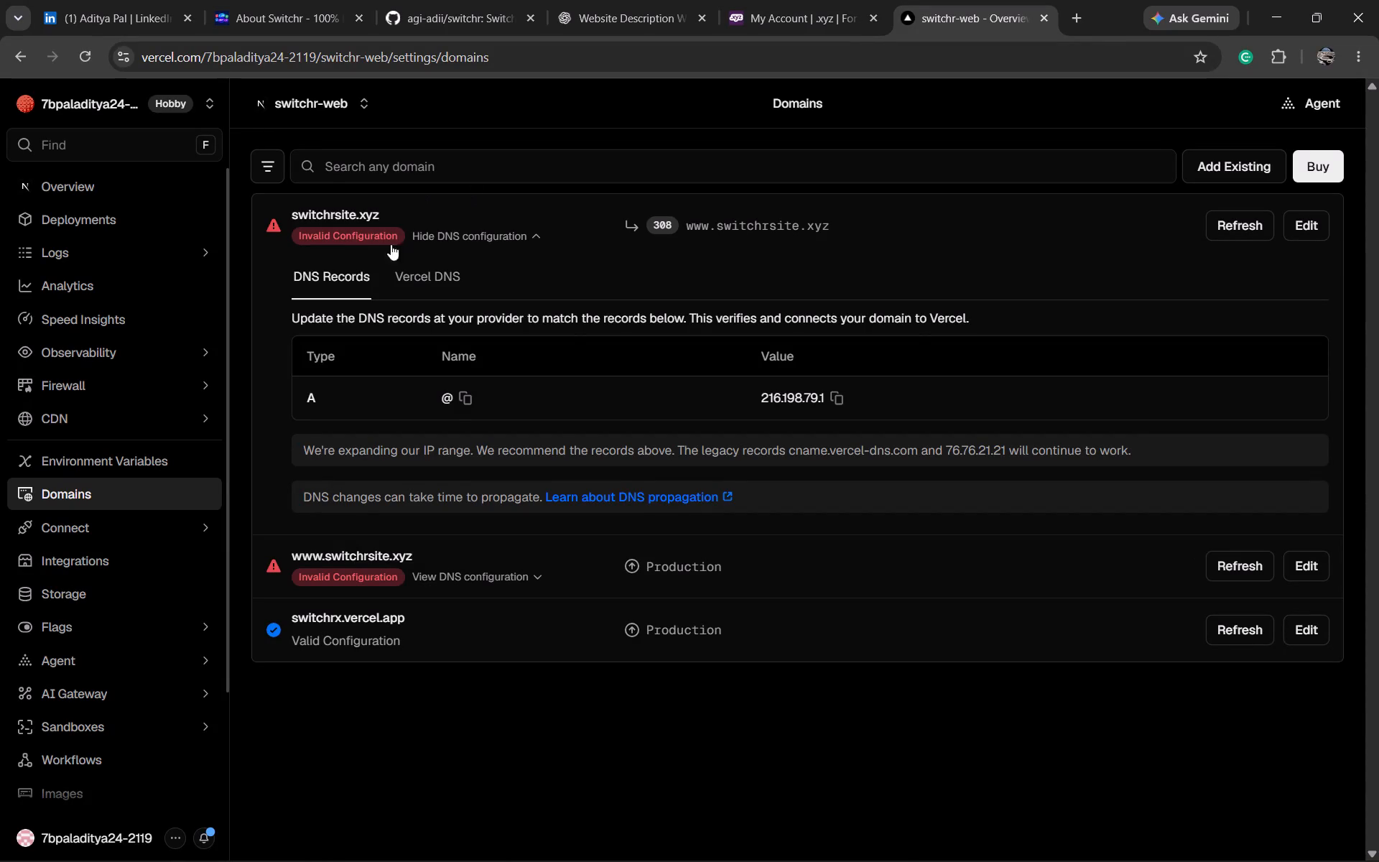
pyautogui.click(459, 574)
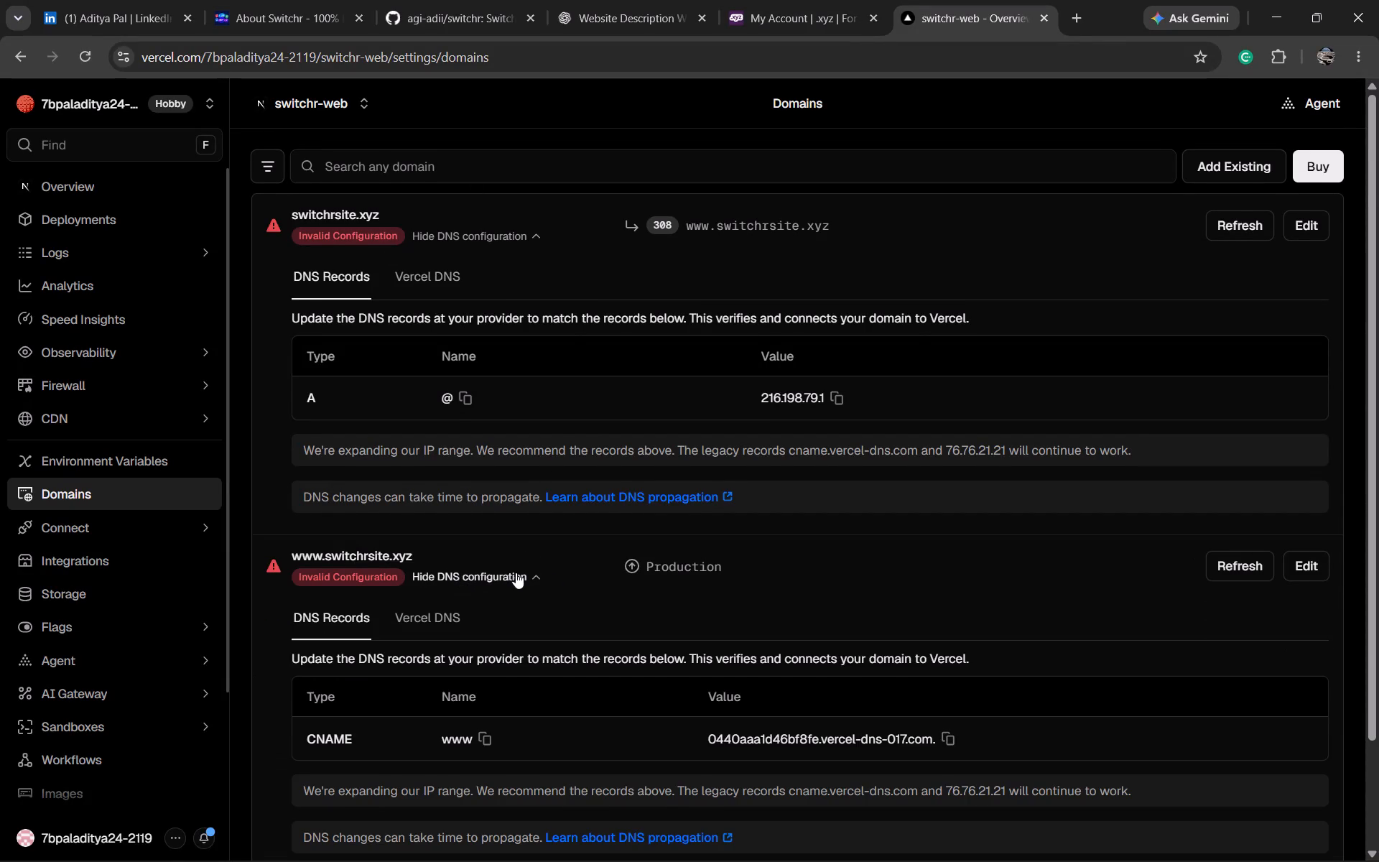
pyautogui.scroll(-1, 516, 573)
pyautogui.click(1247, 450)
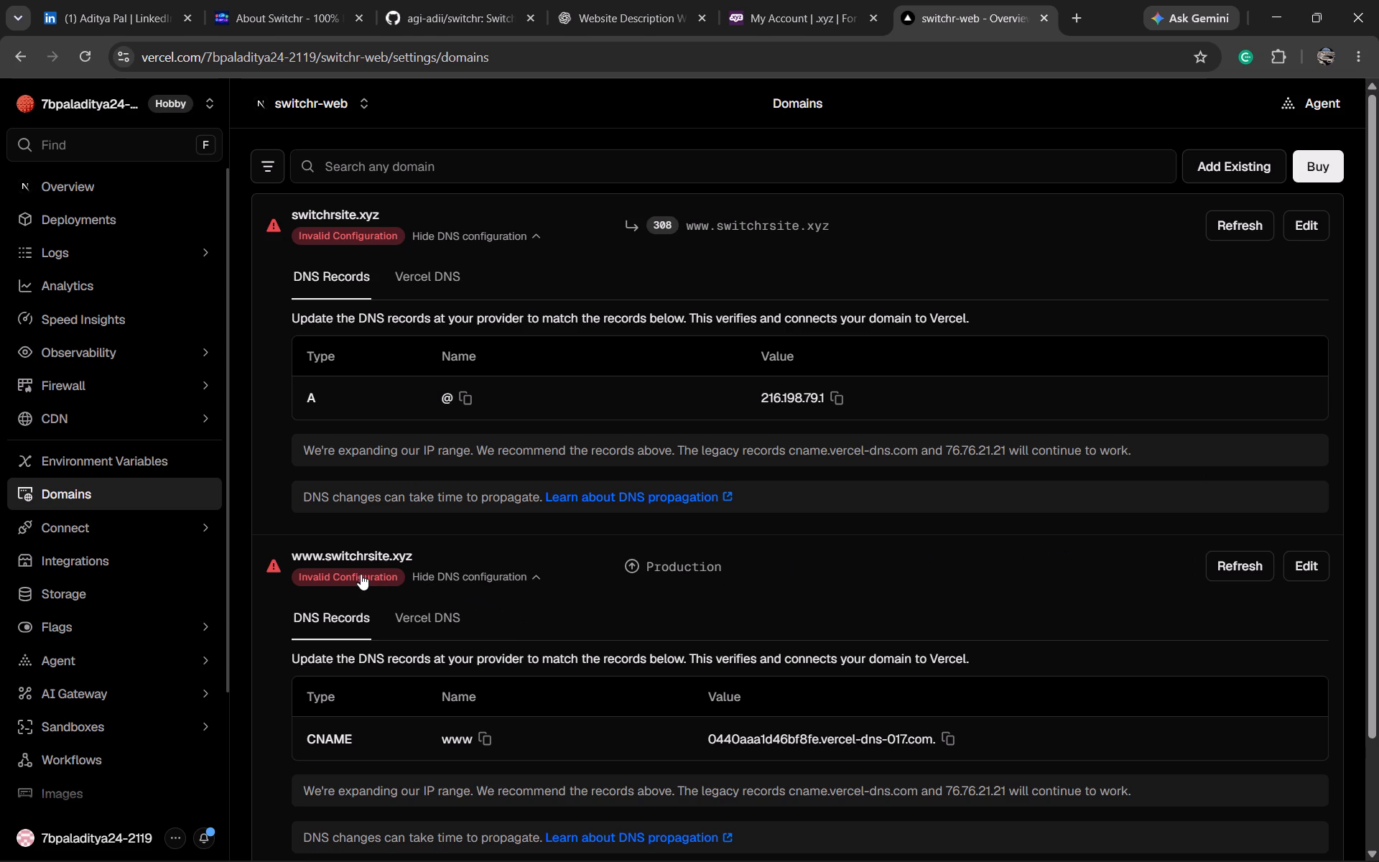
pyautogui.click(358, 574)
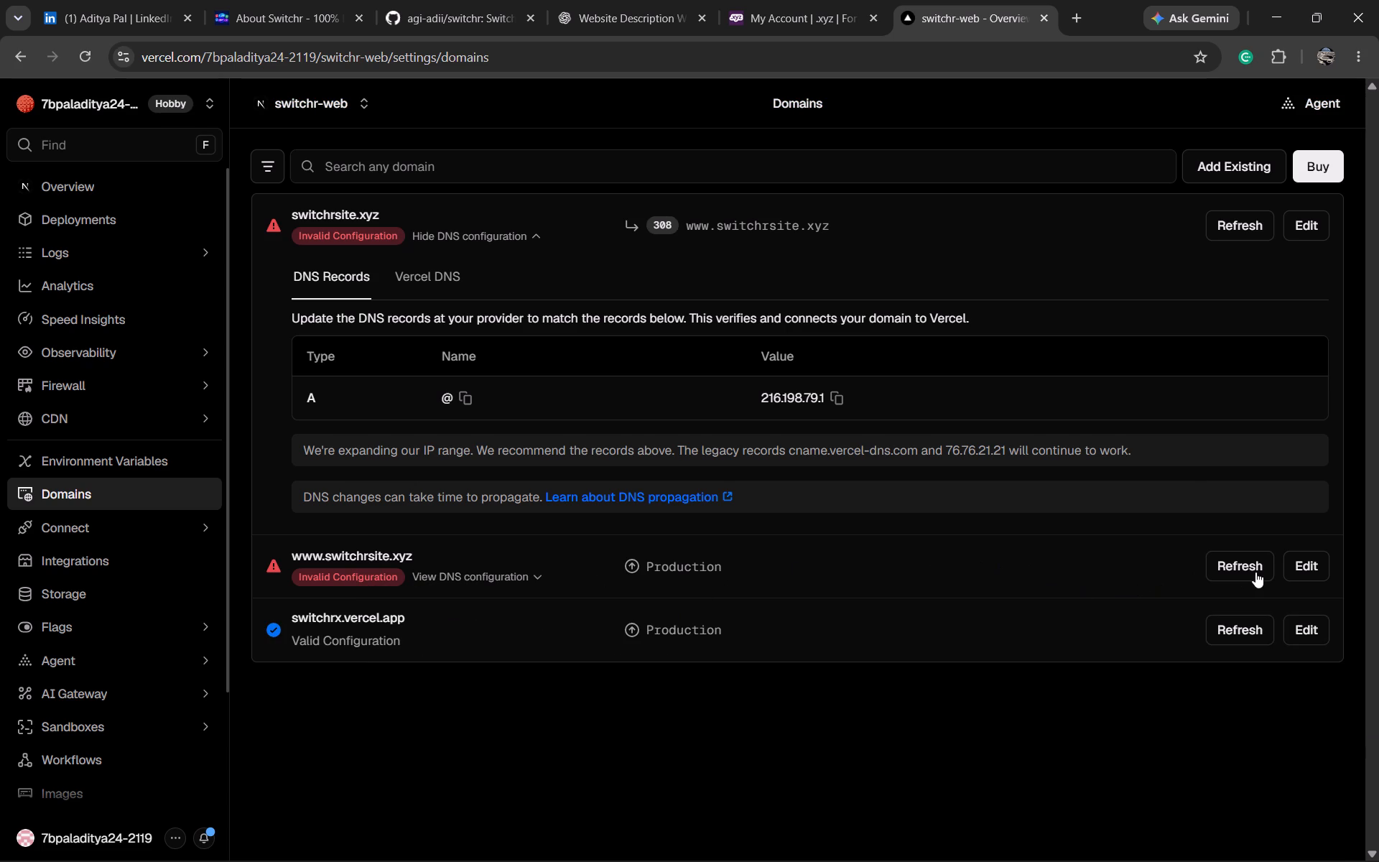
pyautogui.click(1255, 572)
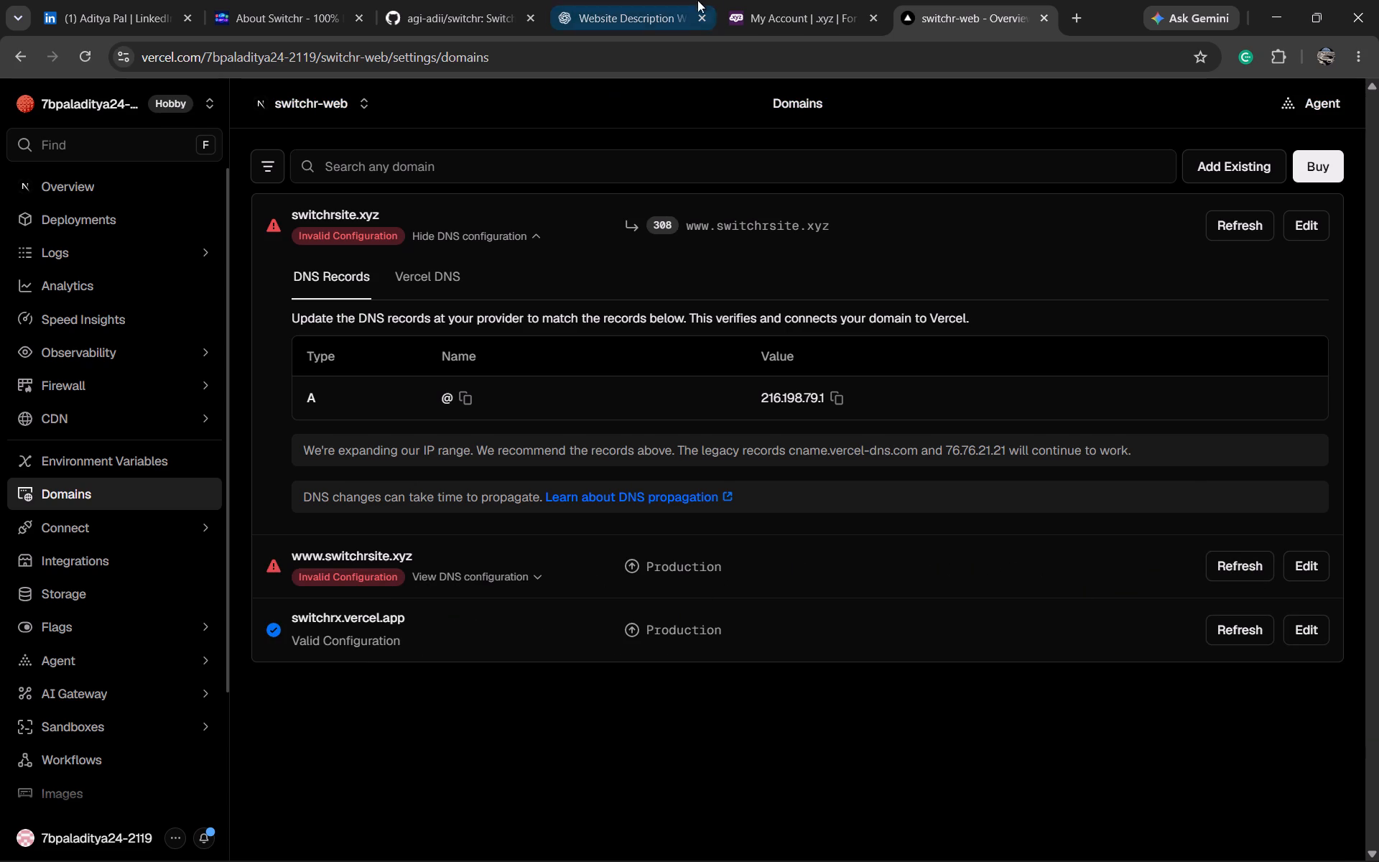
# Return to gen.xyz and open the management page of switchrsite.xyz from the account overview.
pyautogui.click(822, 0)
pyautogui.scroll(-1, 518, 379)
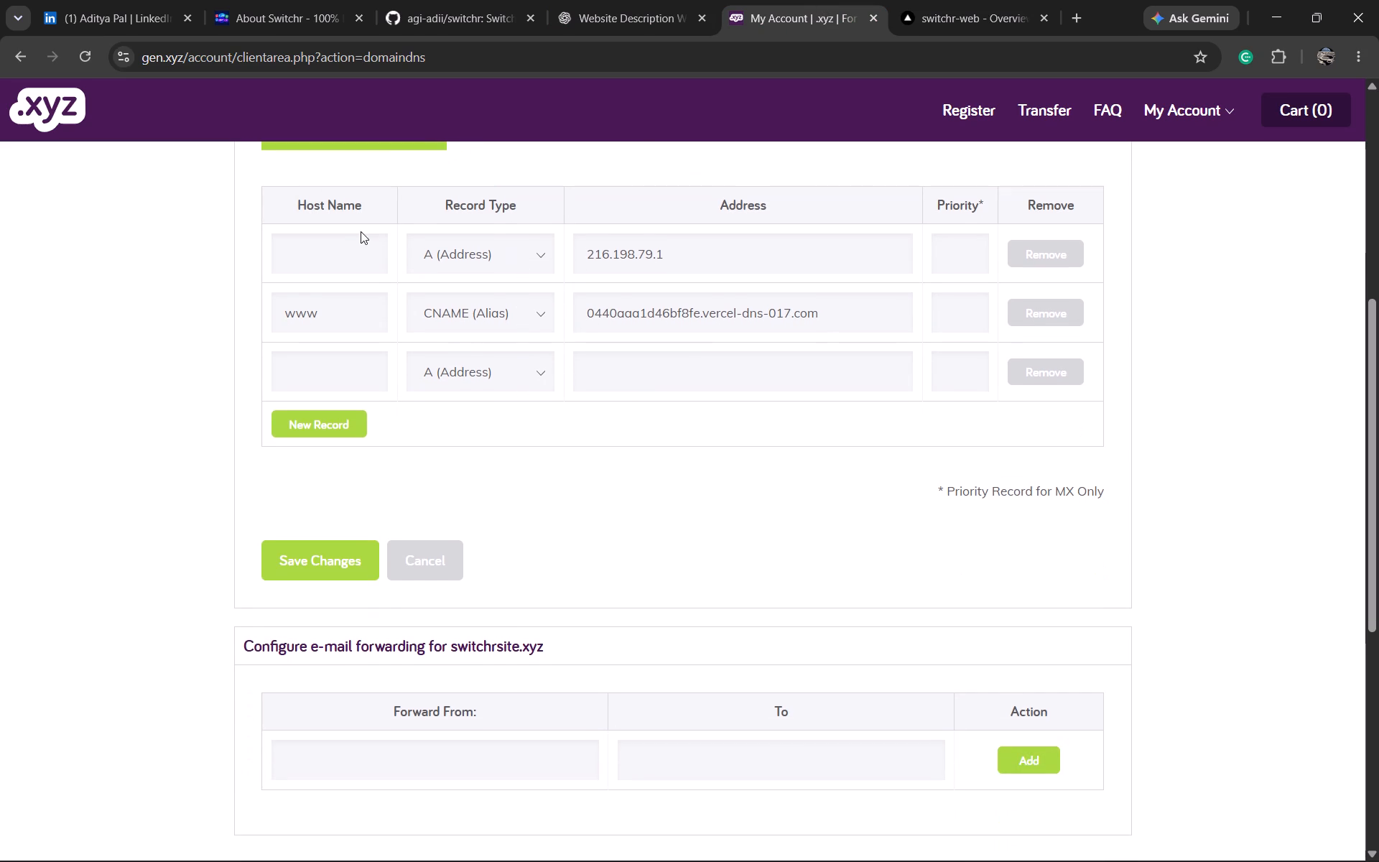
pyautogui.scroll(3, 631, 395)
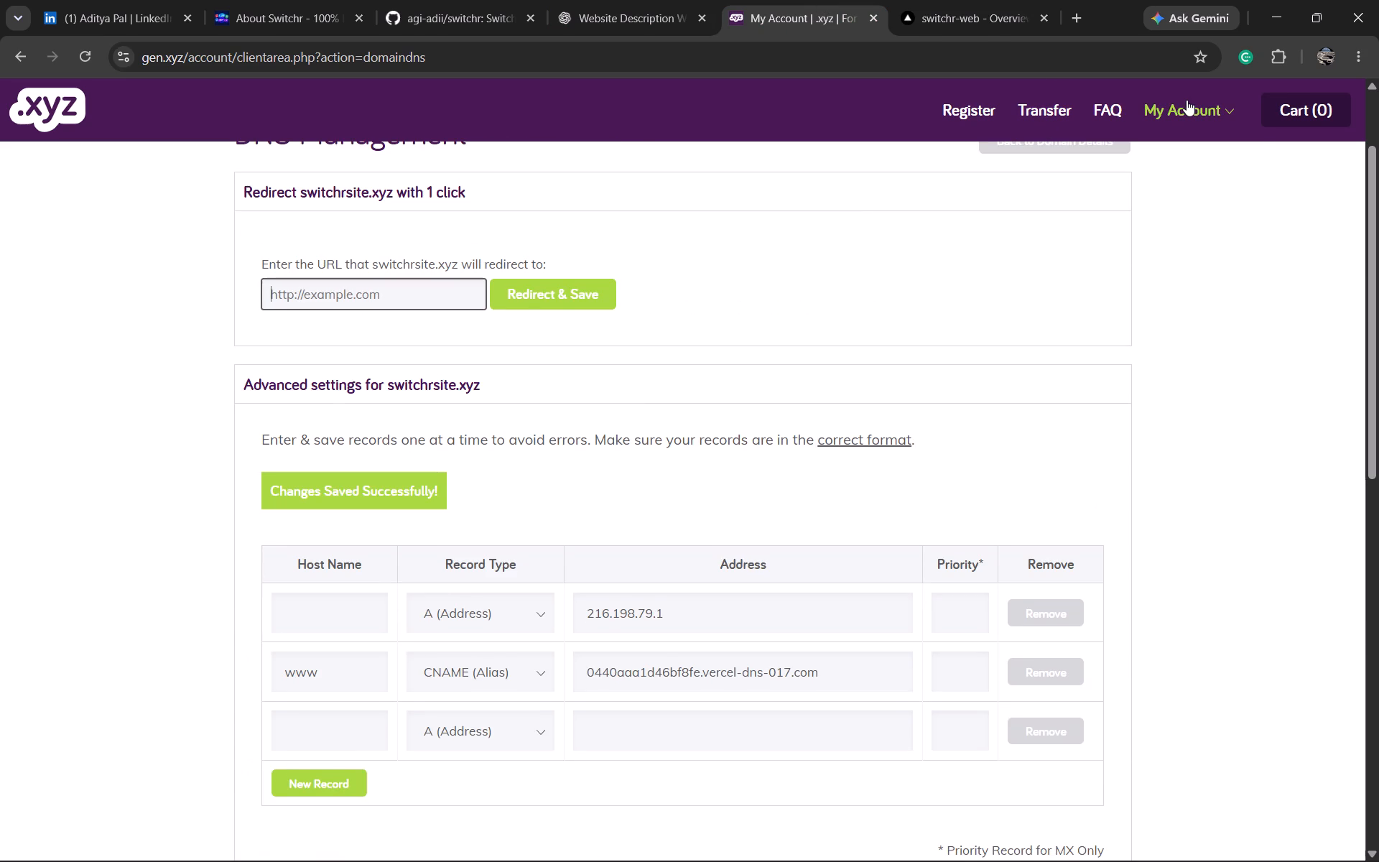
pyautogui.click(1187, 100)
pyautogui.click(1211, 175)
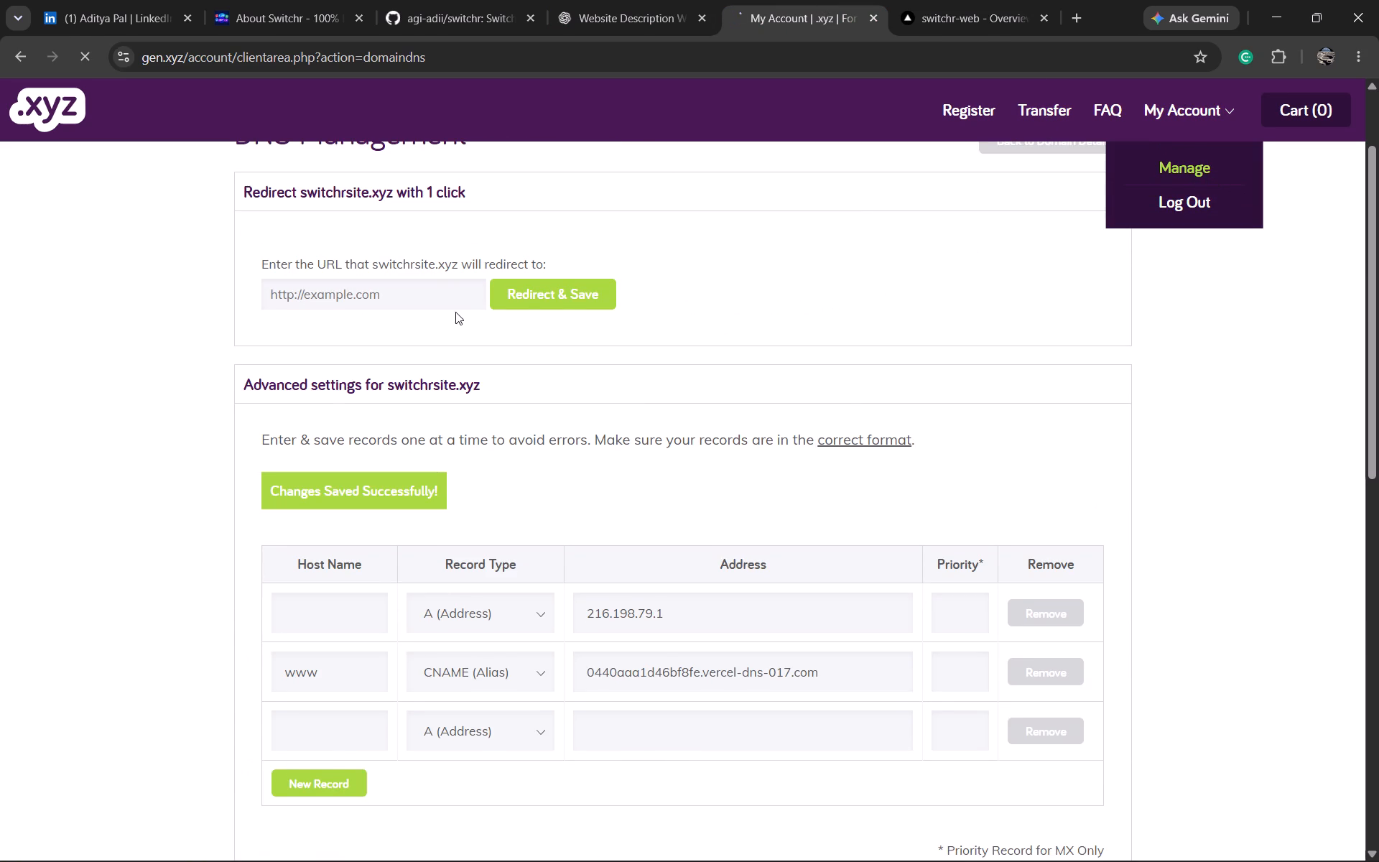
pyautogui.scroll(-3, 524, 514)
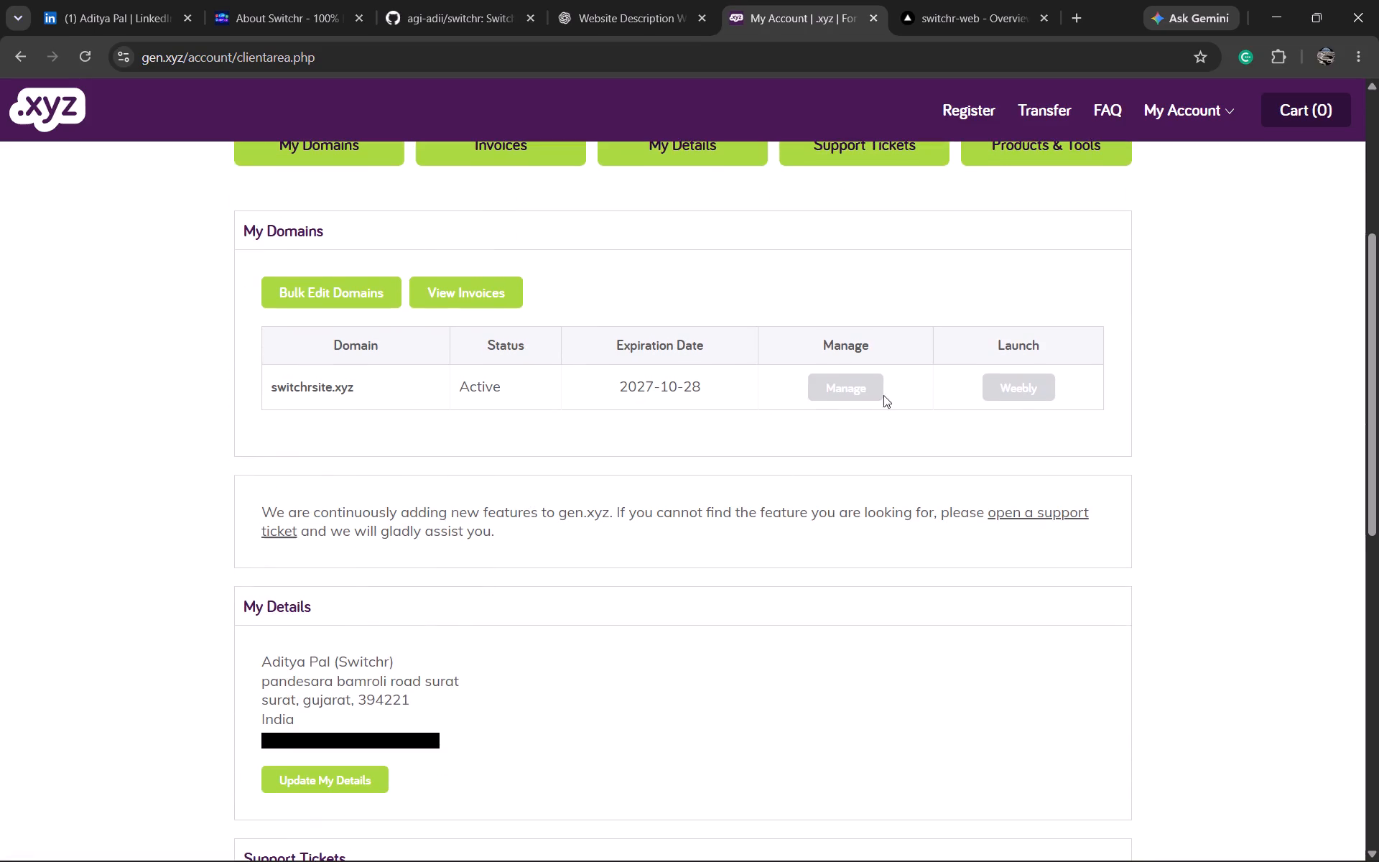
pyautogui.click(860, 395)
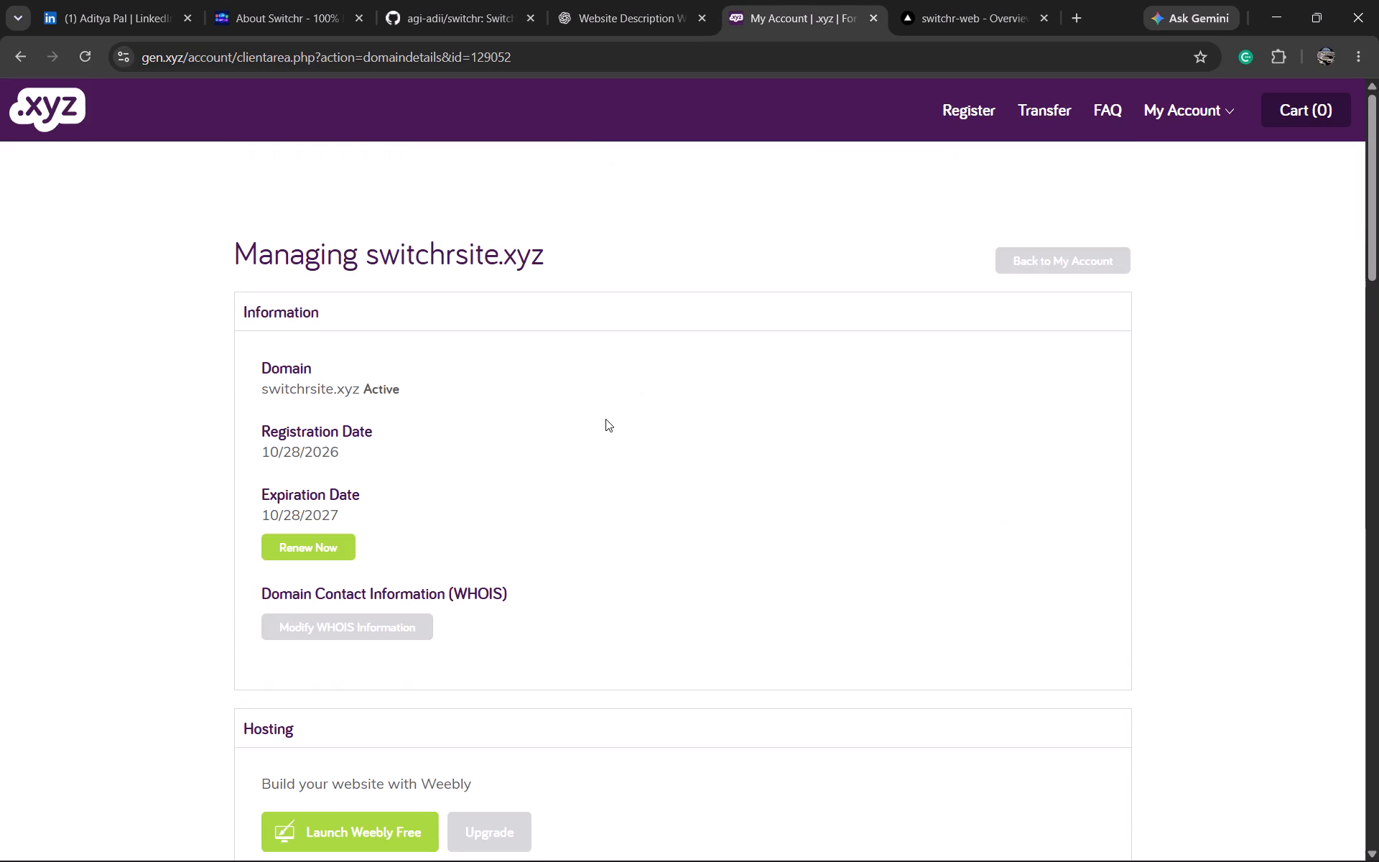
# Examine the management page of switchrsite.xyz, particularly its nameserver settings.
pyautogui.scroll(-1, 345, 431)
pyautogui.scroll(-5, 521, 411)
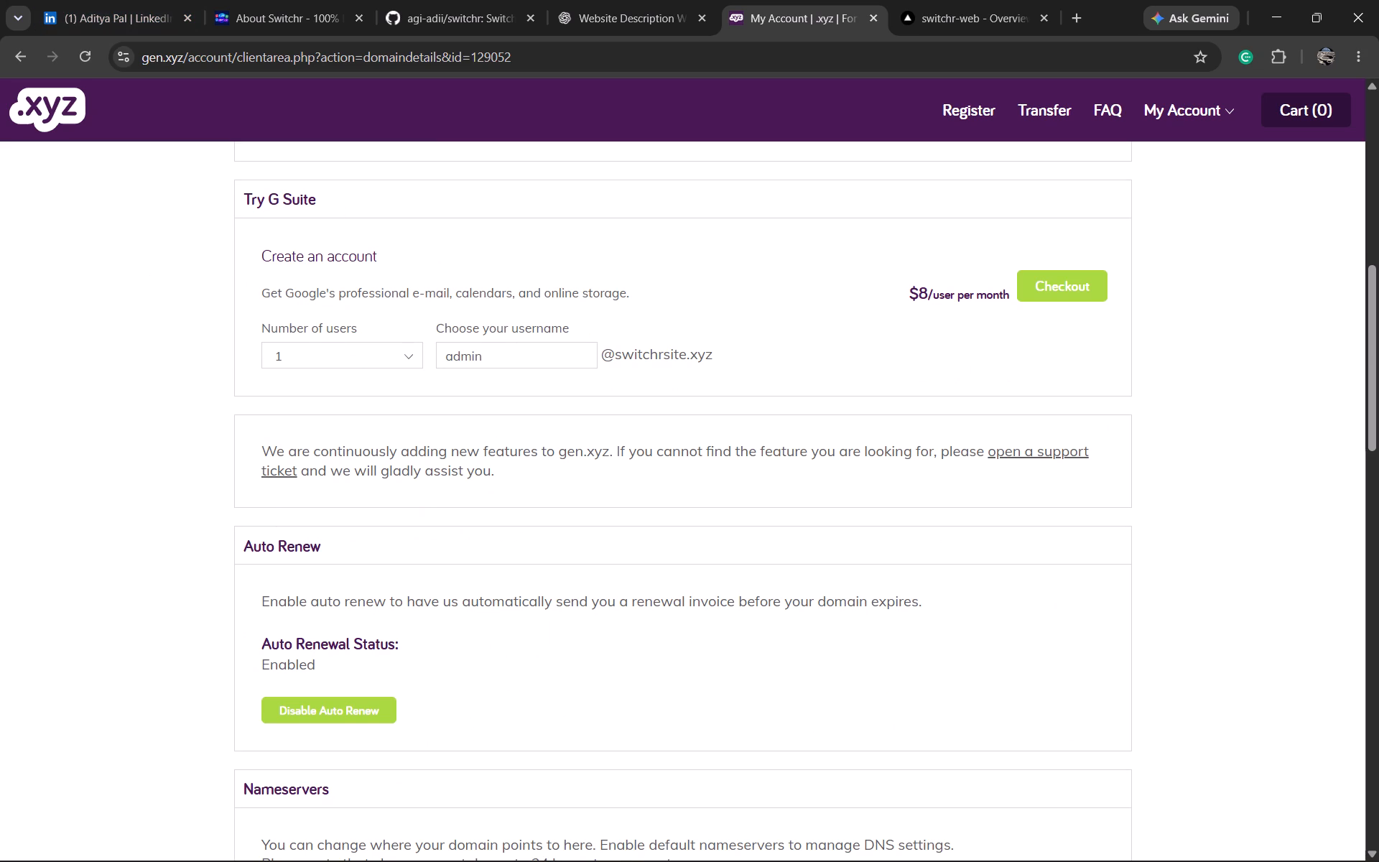
pyautogui.scroll(-2, 416, 251)
pyautogui.scroll(2, 439, 261)
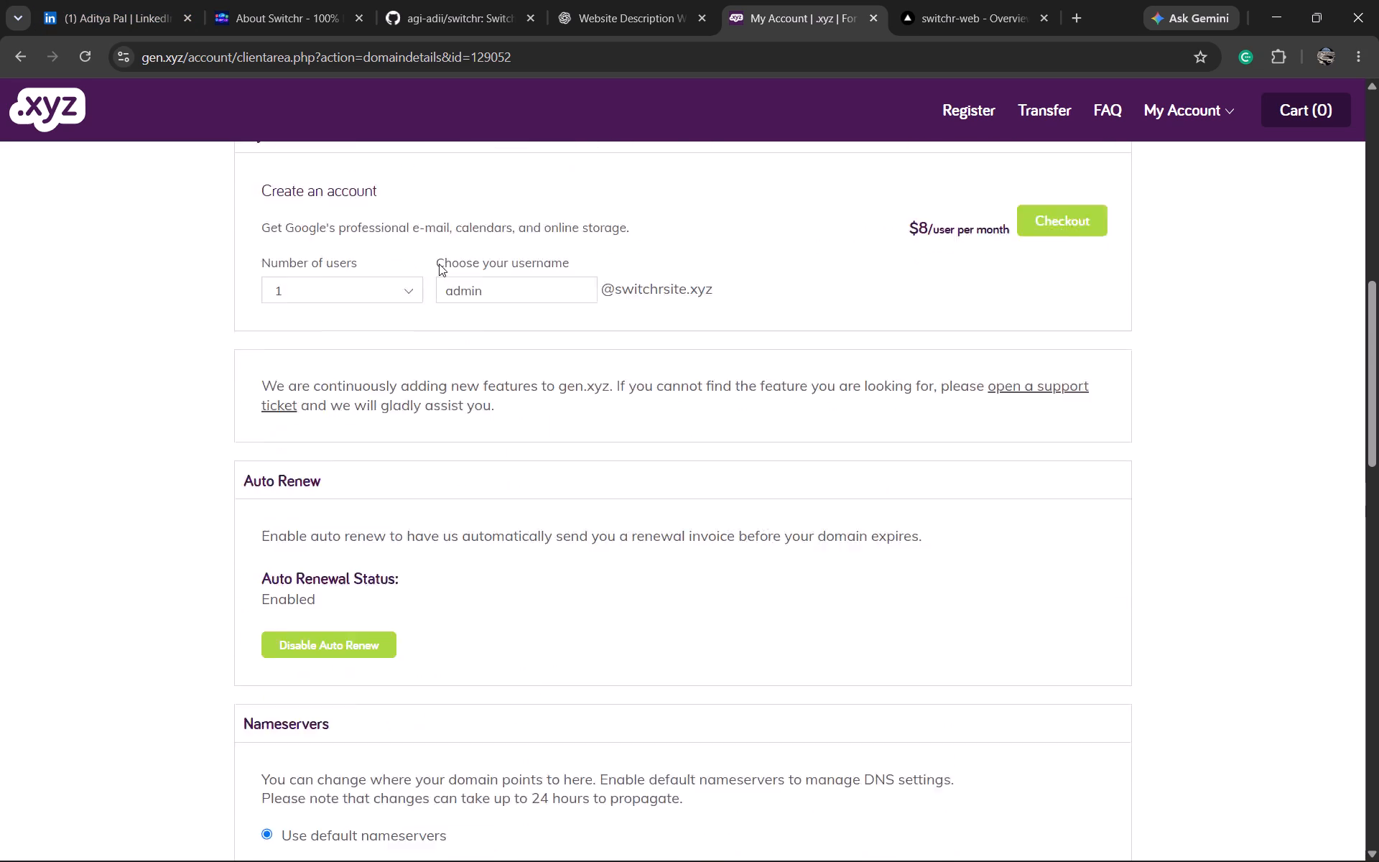
pyautogui.scroll(-2, 515, 310)
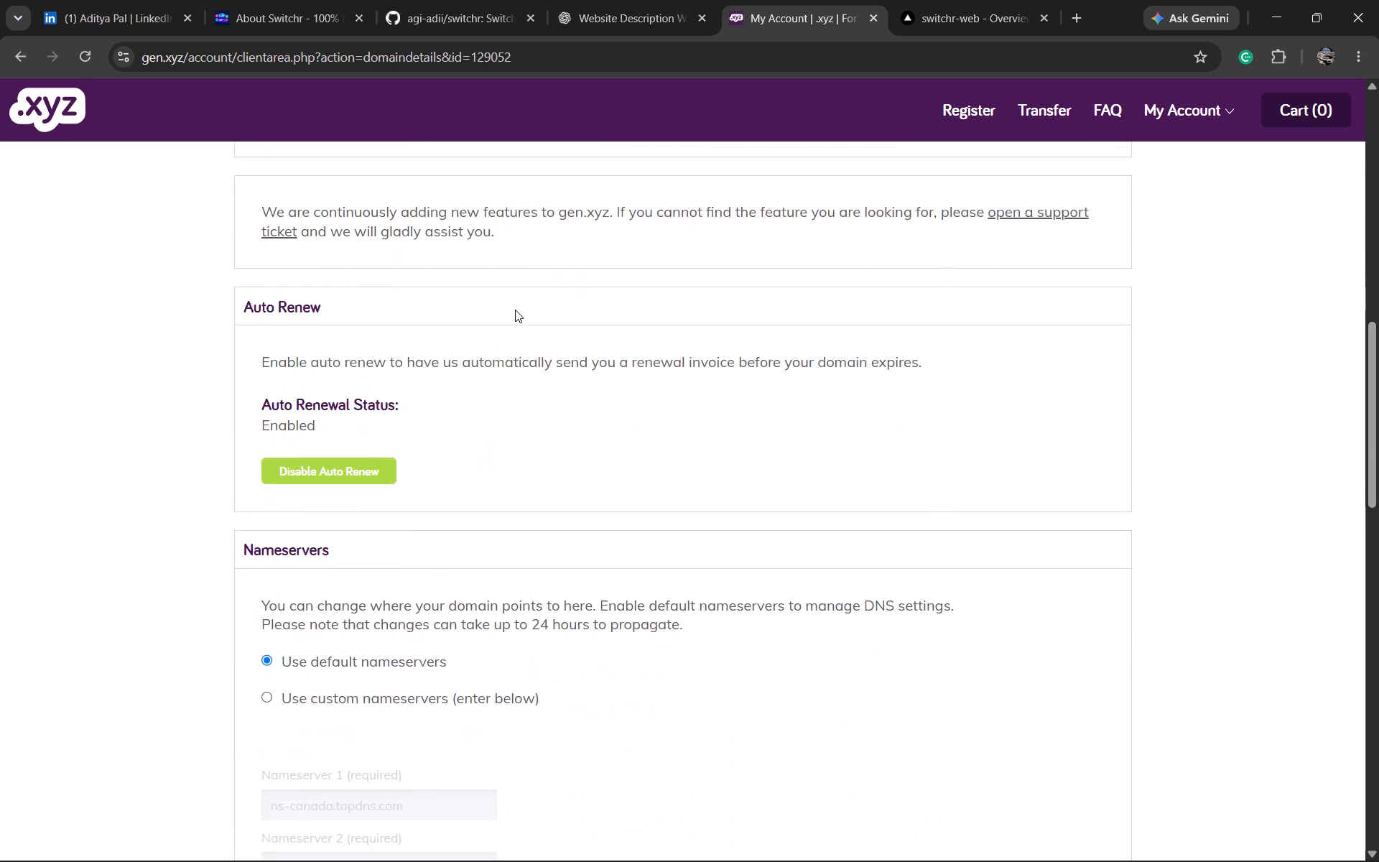
pyautogui.scroll(-4, 515, 310)
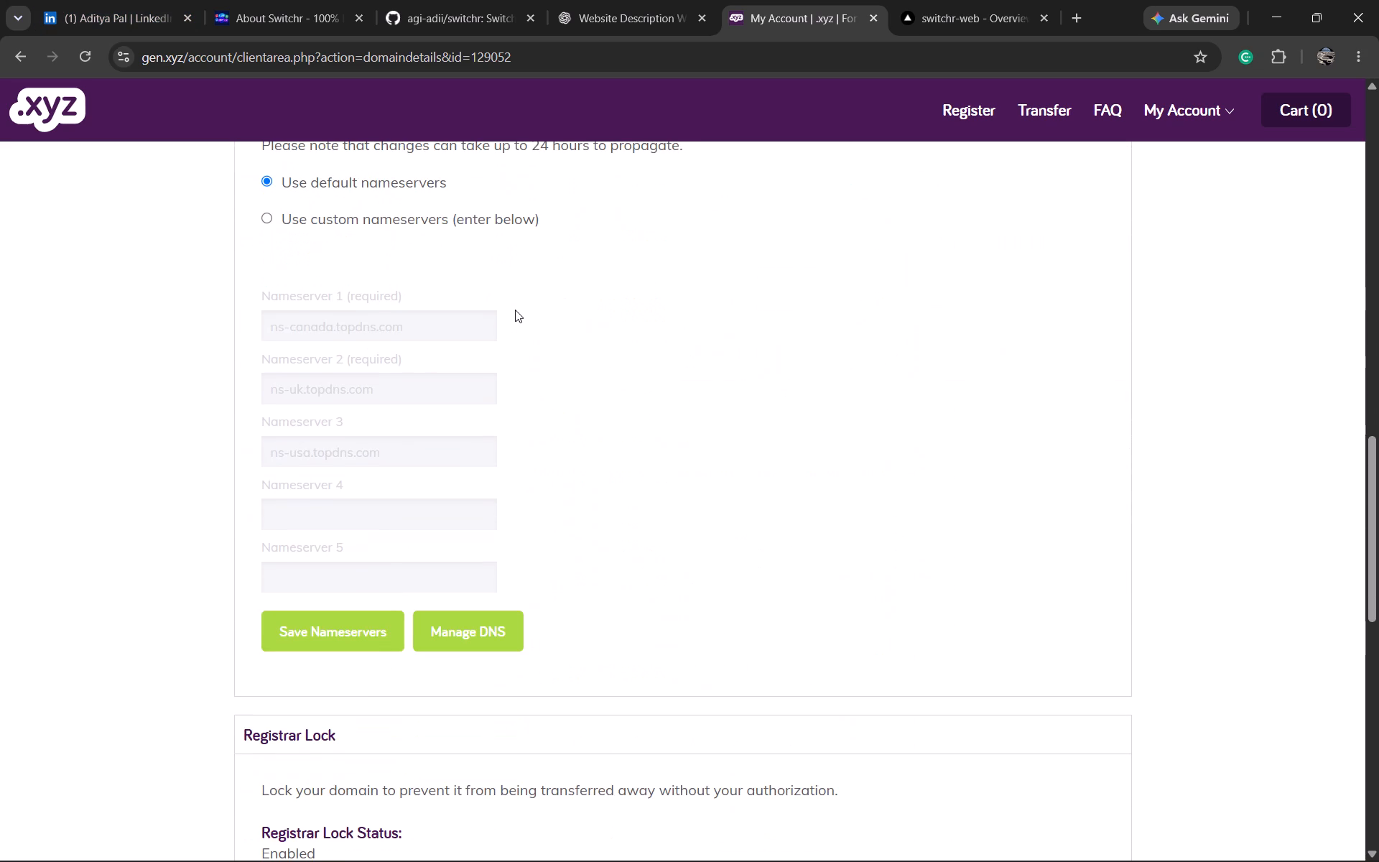
pyautogui.scroll(2, 437, 422)
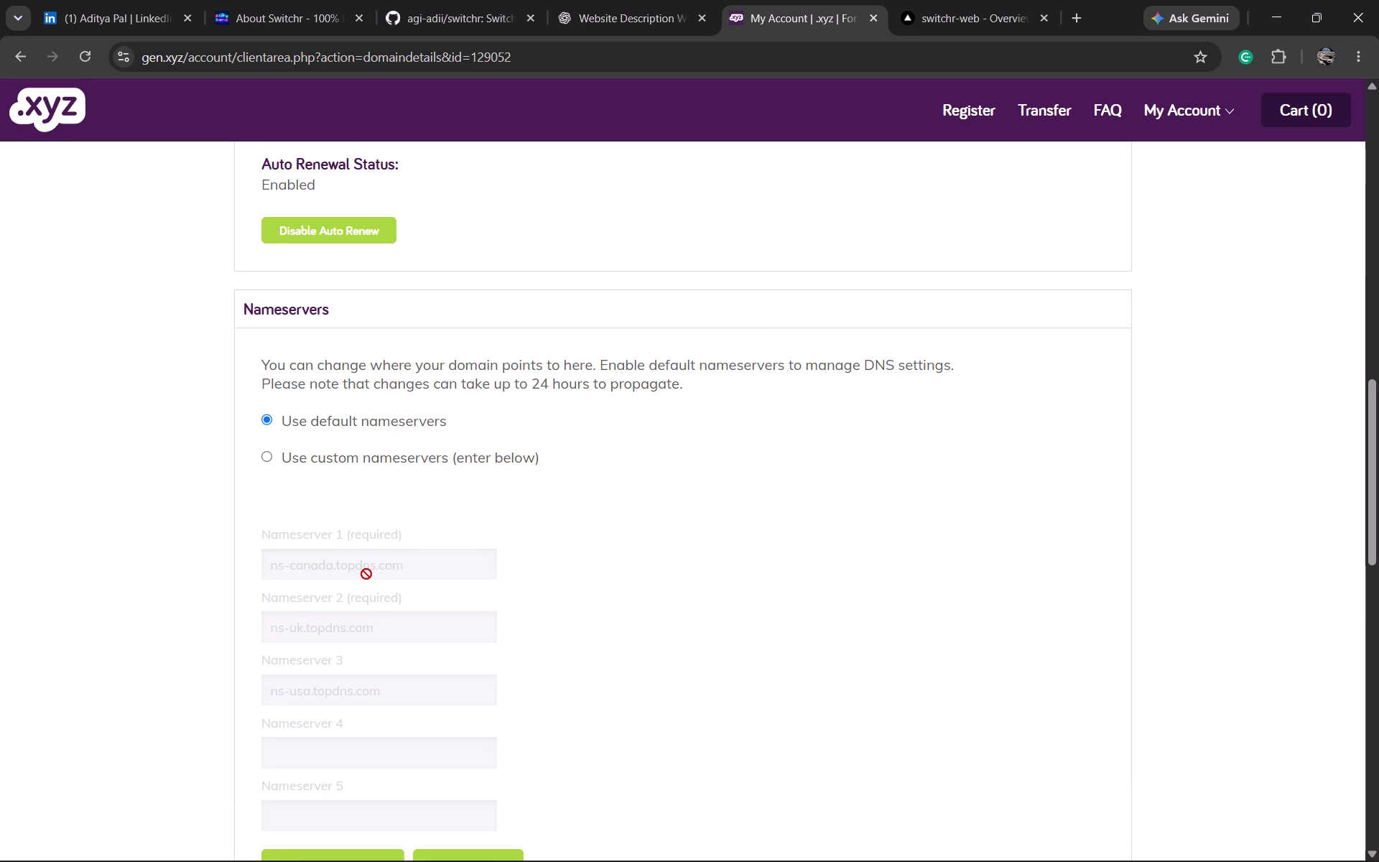
# Open the DNS management page for switchrsite.xyz from its nameserver settings.
pyautogui.scroll(-1, 387, 473)
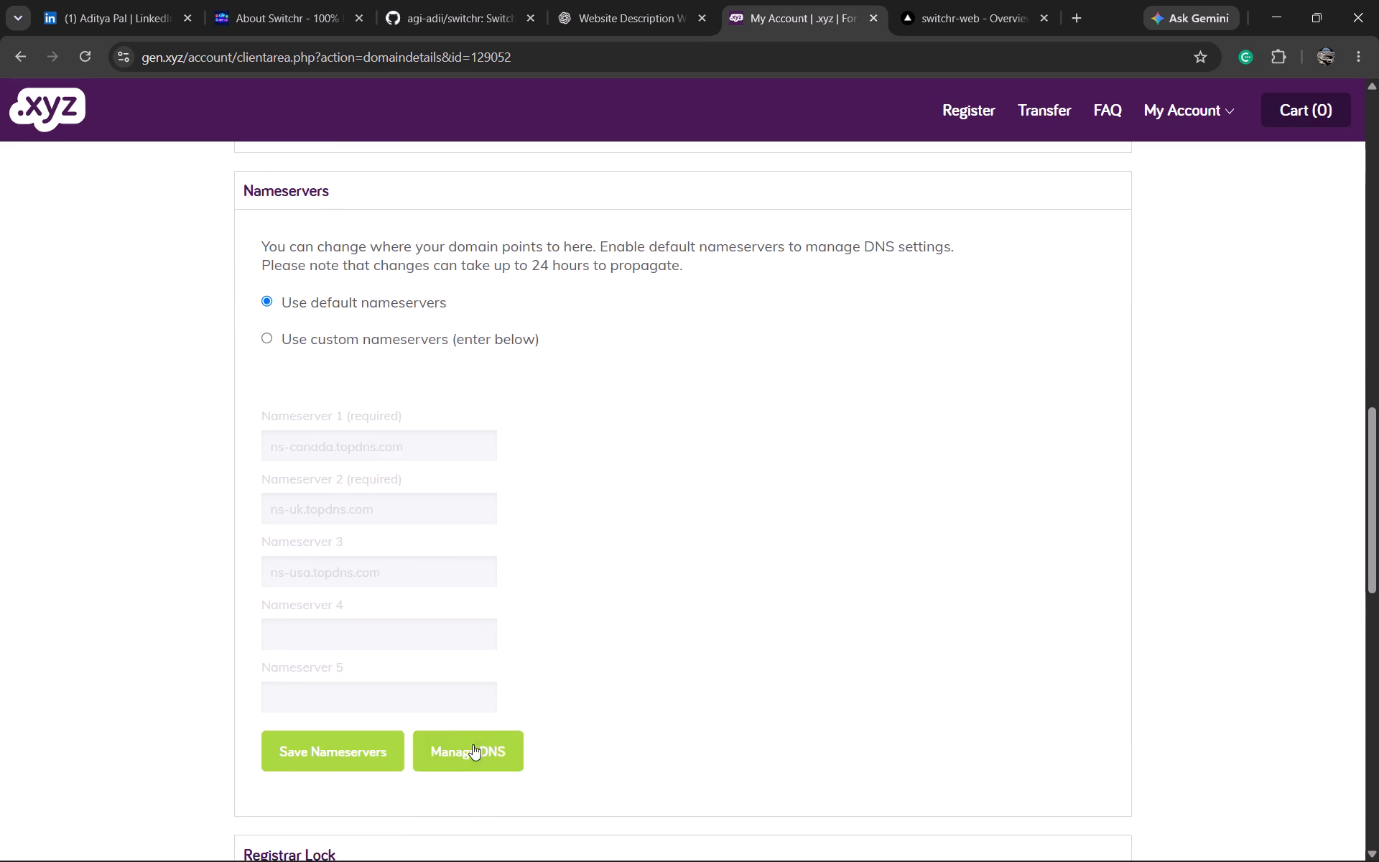
pyautogui.click(469, 755)
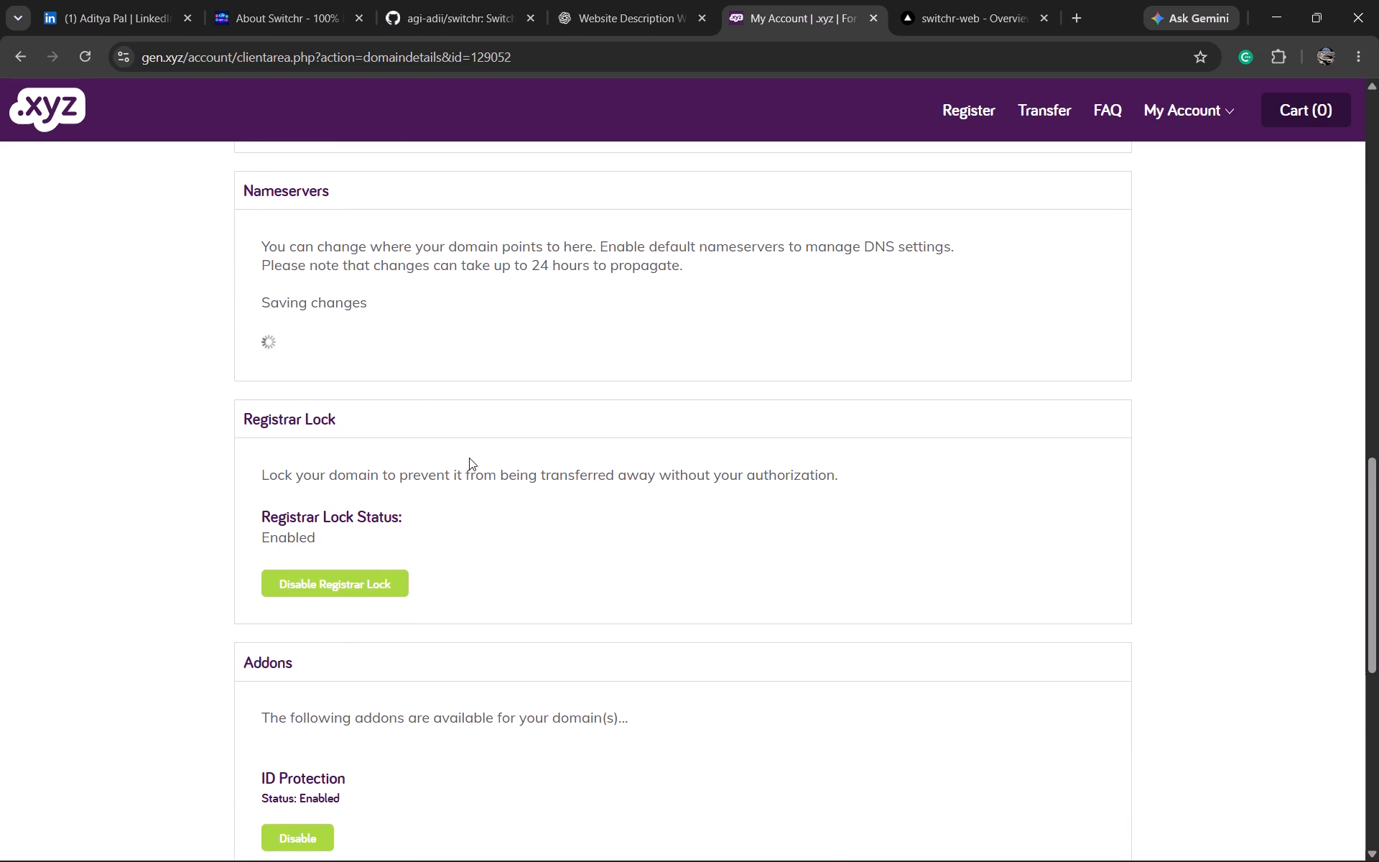
pyautogui.scroll(2, 469, 458)
pyautogui.scroll(-1, 469, 458)
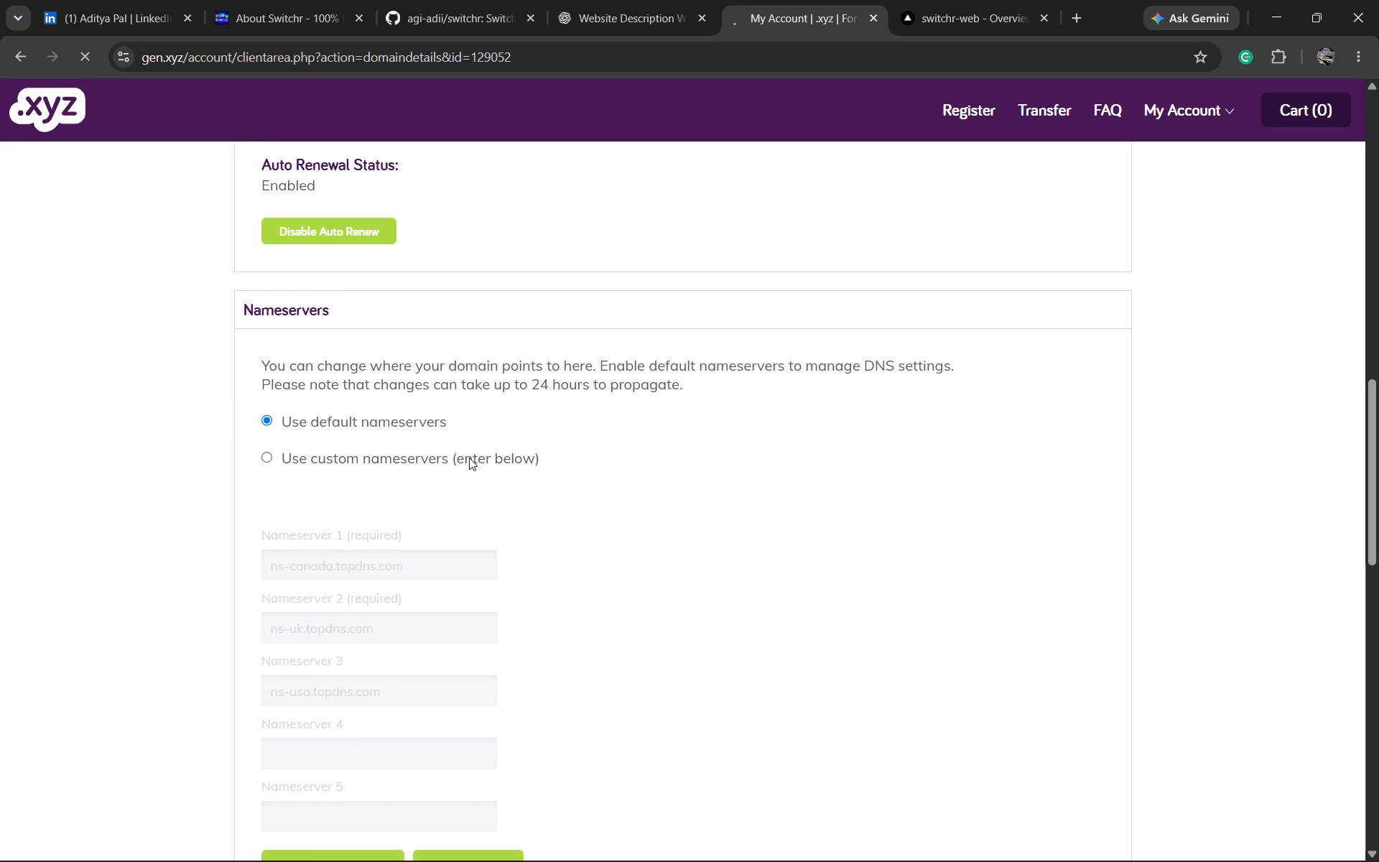
pyautogui.scroll(-2, 469, 458)
pyautogui.click(468, 613)
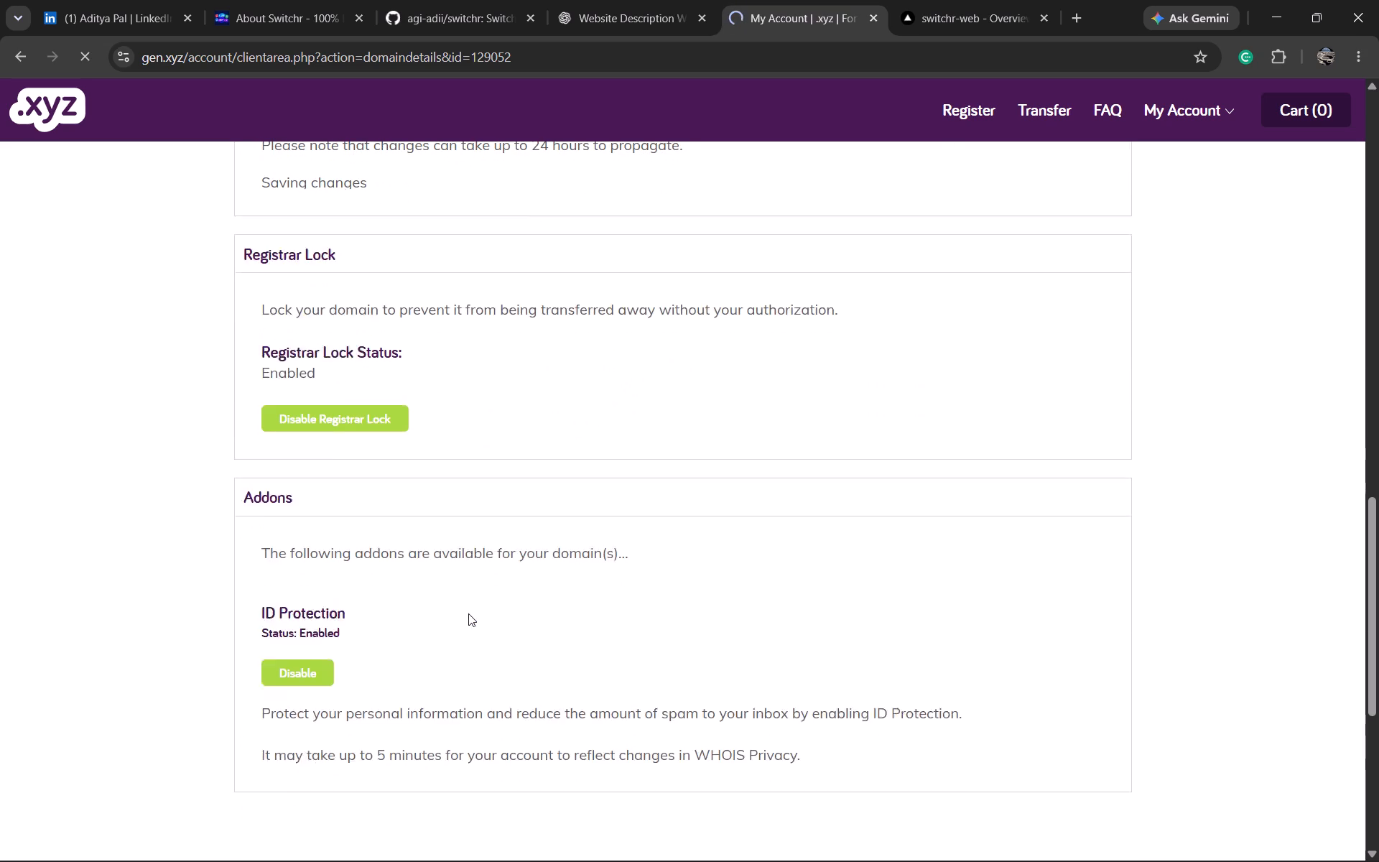
pyautogui.scroll(2, 399, 445)
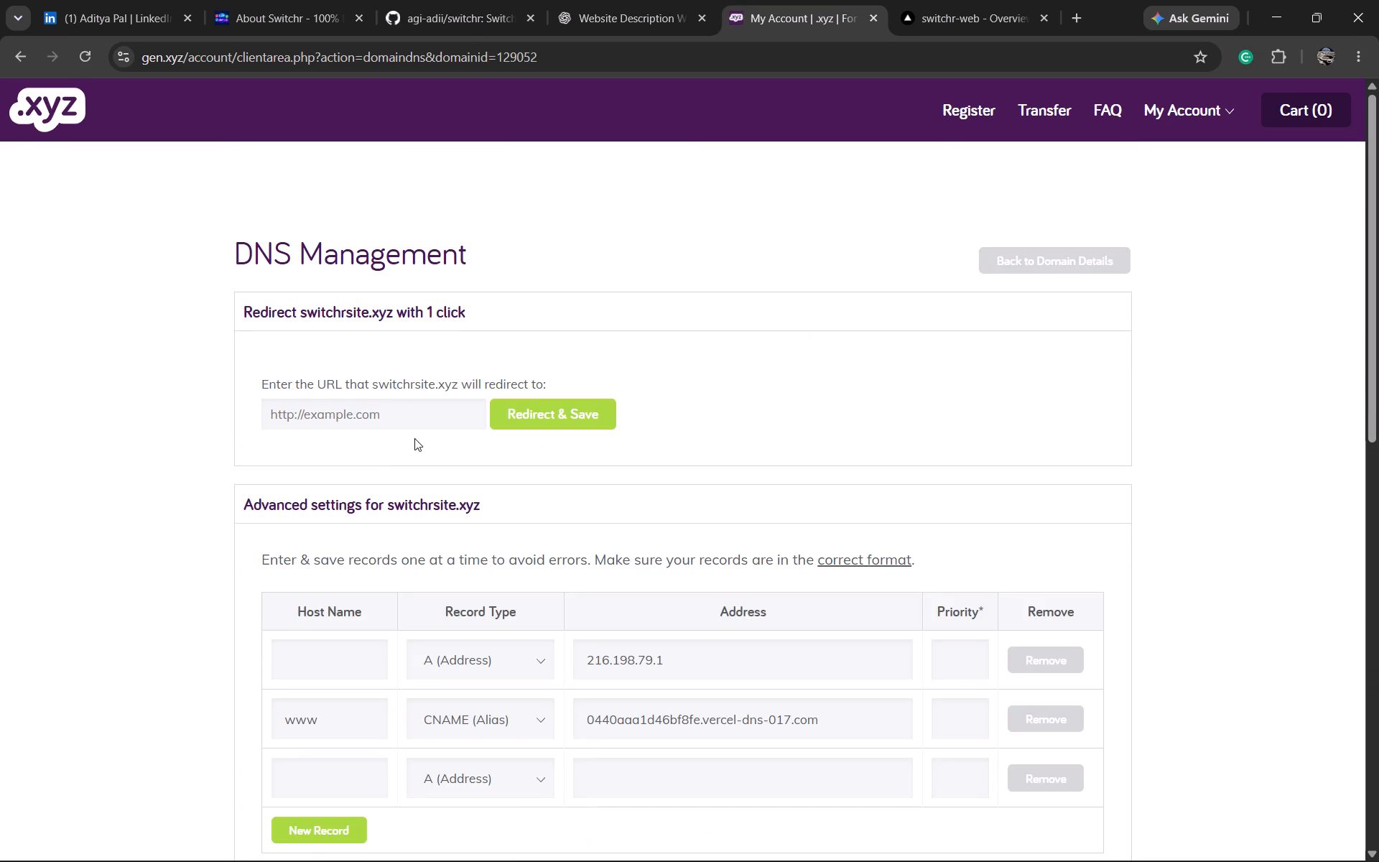
# Remove the blank third record from the advanced DNS settings of switchrsite.xyz.
pyautogui.scroll(-1, 457, 496)
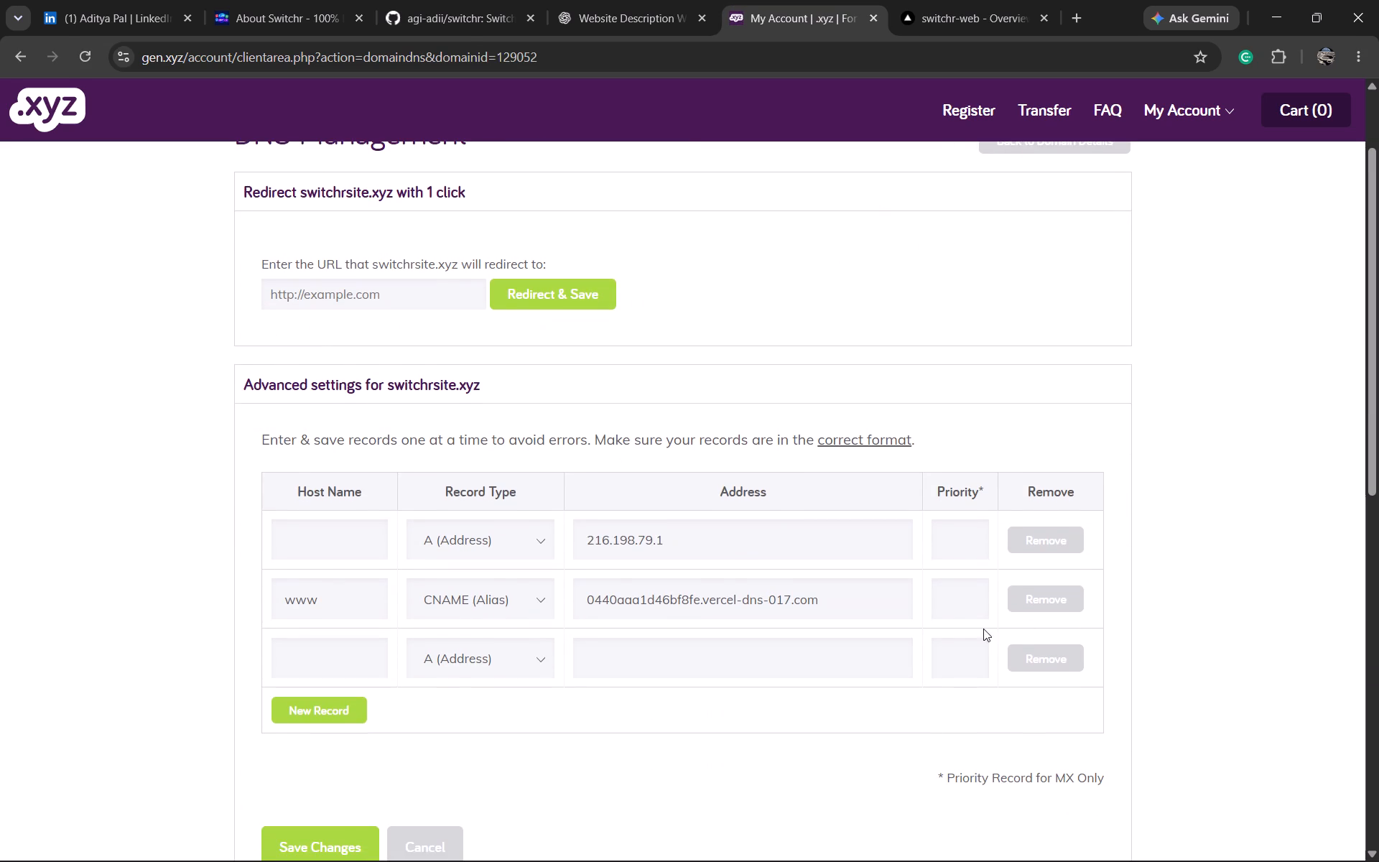
pyautogui.click(351, 548)
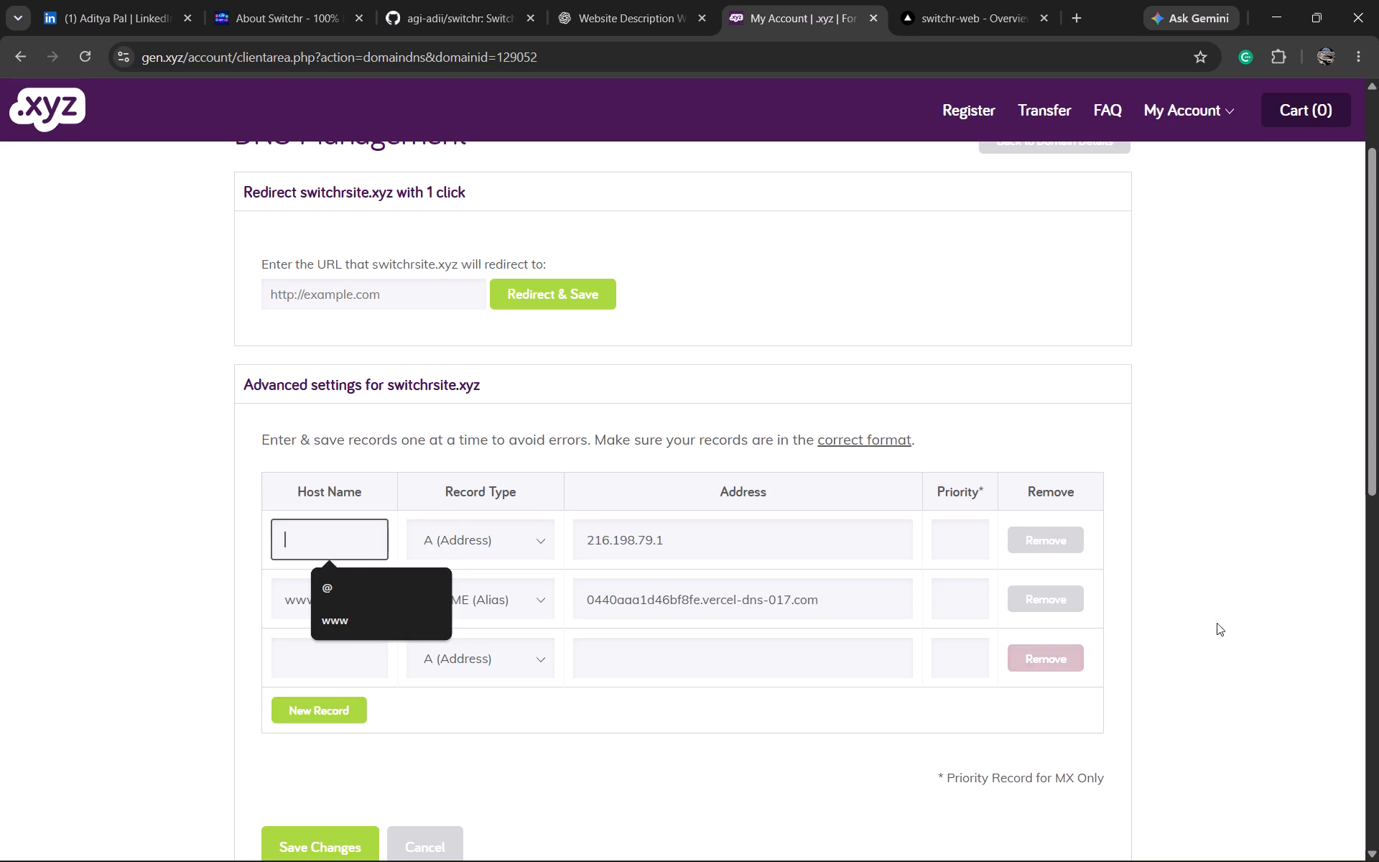
pyautogui.click(1268, 523)
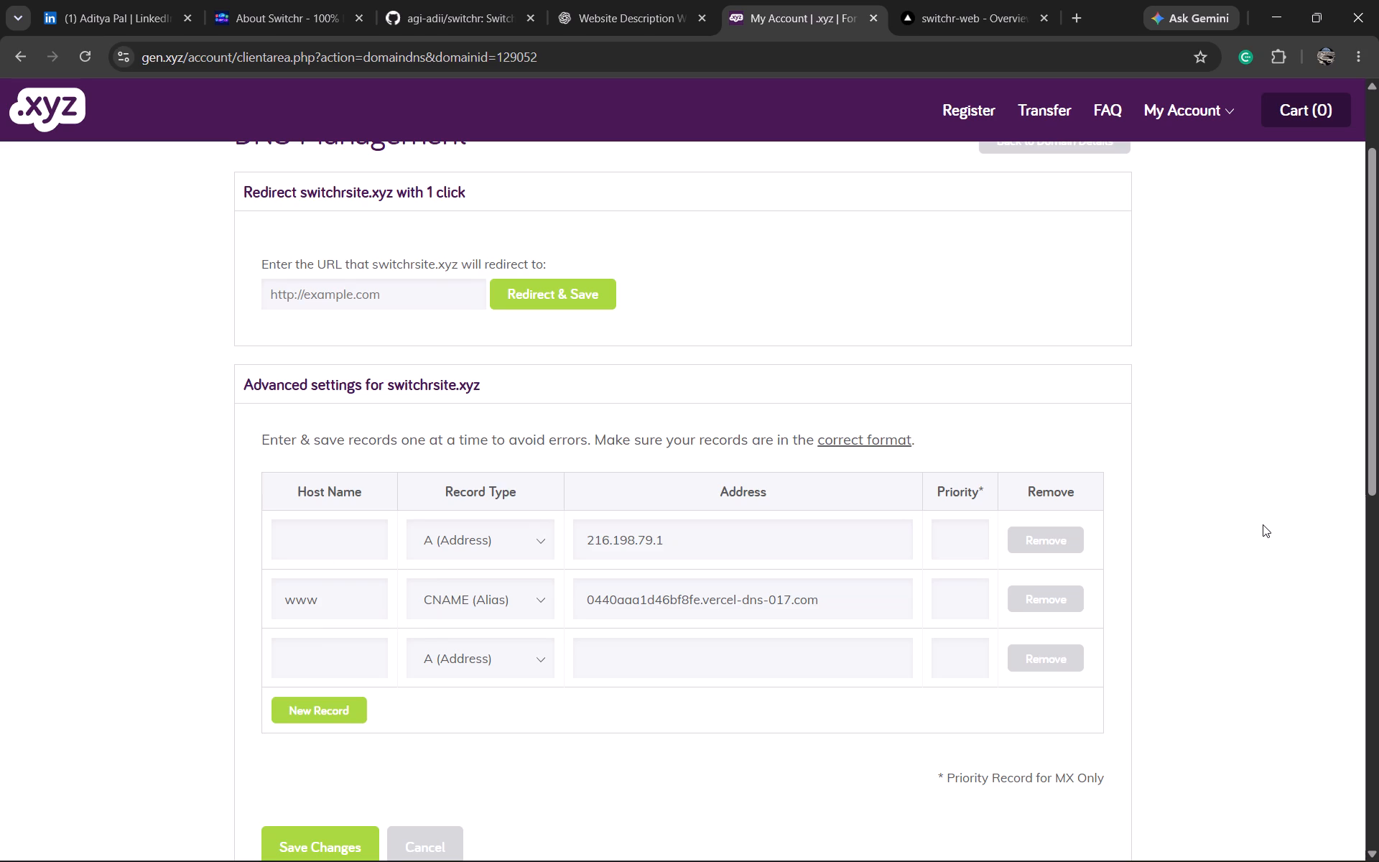
pyautogui.scroll(-3, 718, 399)
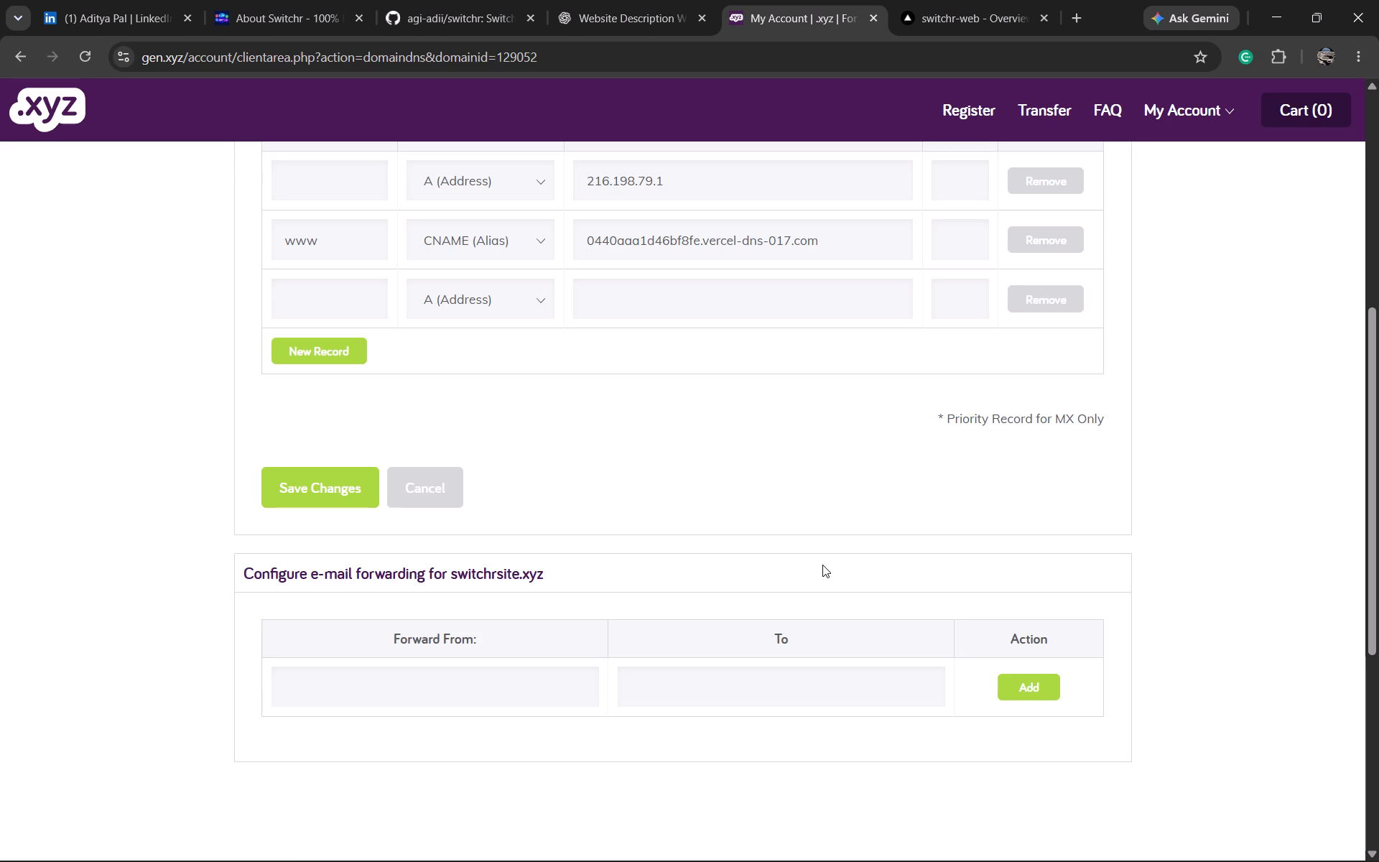
pyautogui.click(1045, 302)
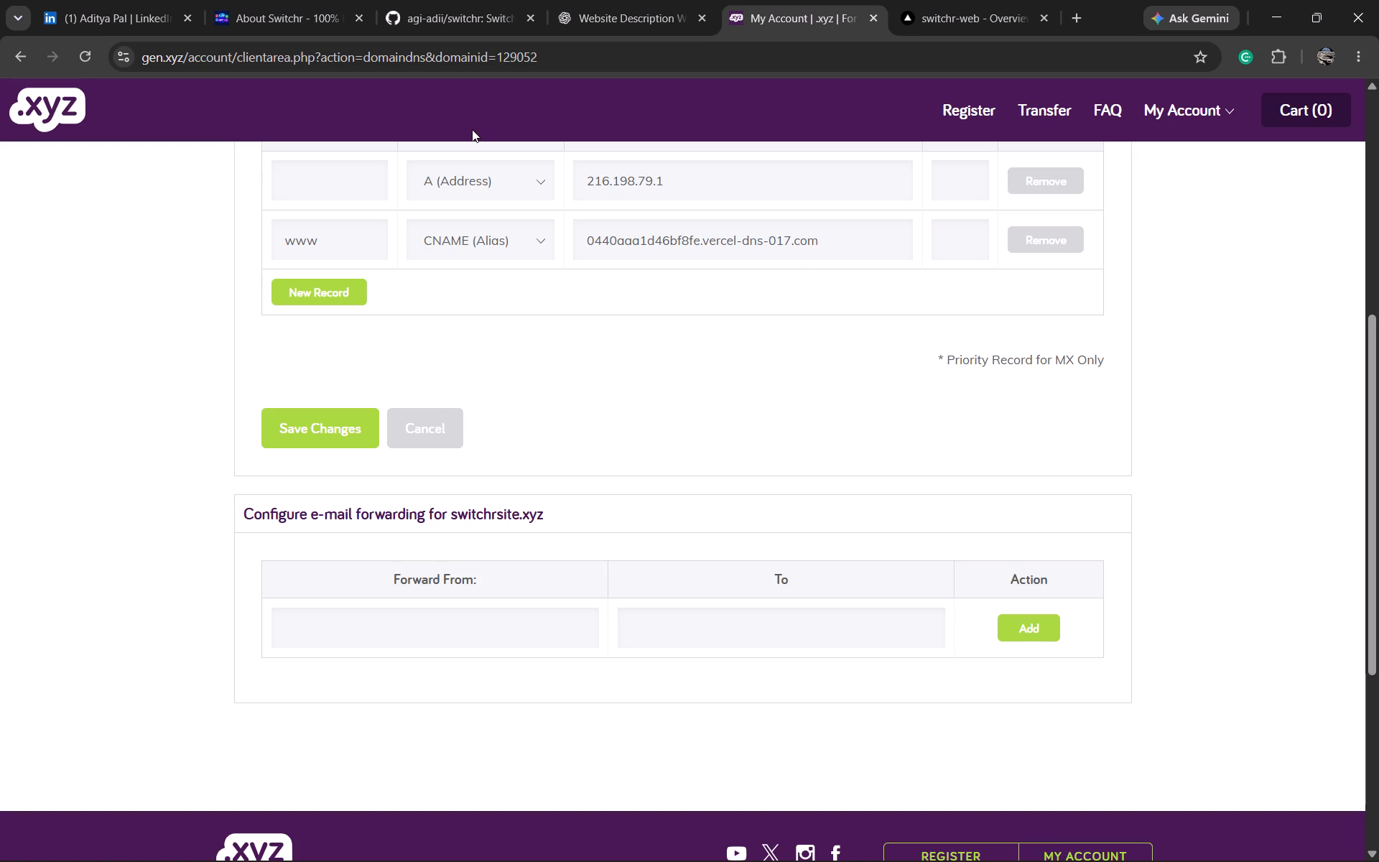
# Set the host name of the A record pointing to 216.198.79.1 to @ and save the DNS changes.
pyautogui.click(325, 167)
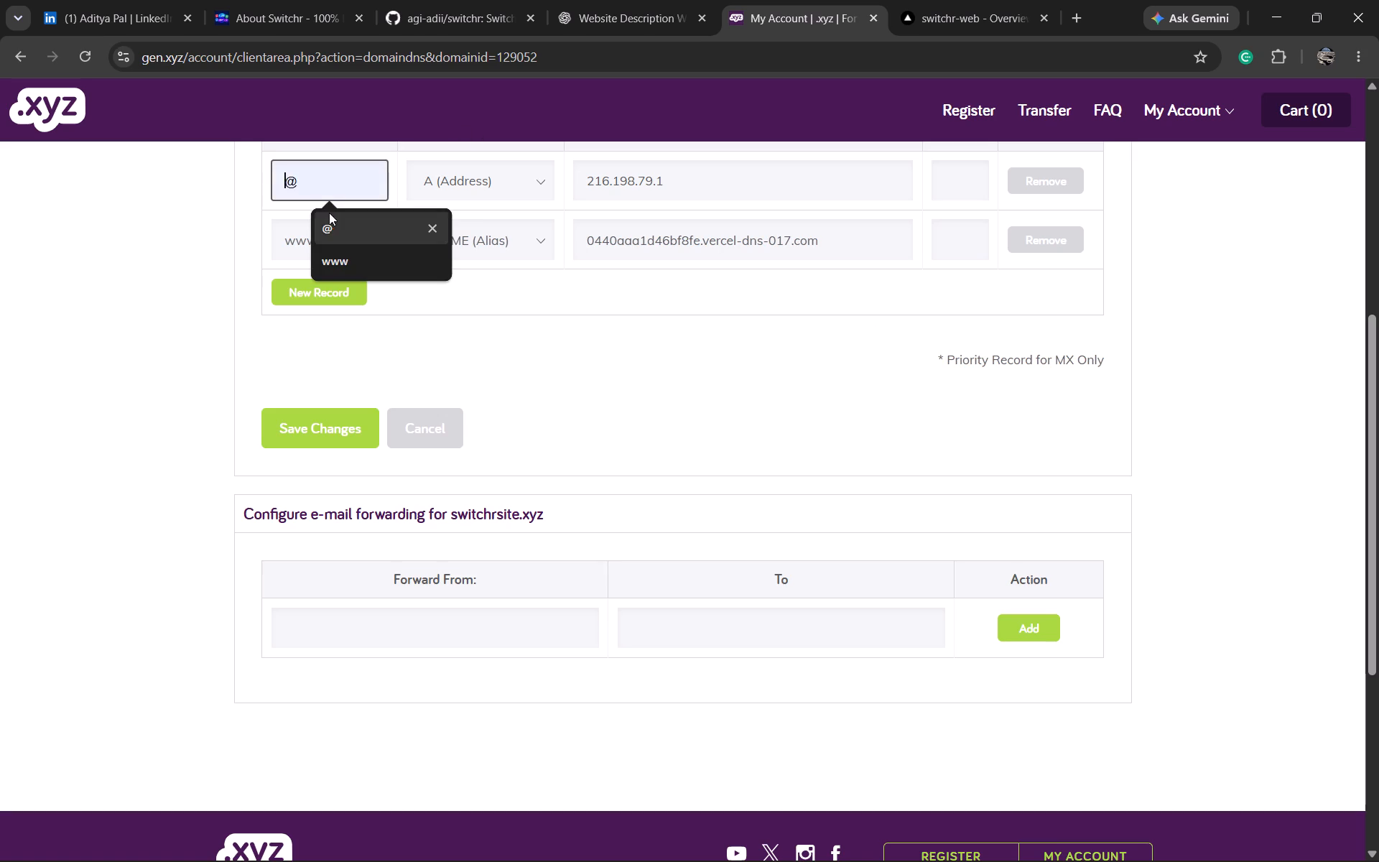
pyautogui.click(329, 213)
pyautogui.press('space')
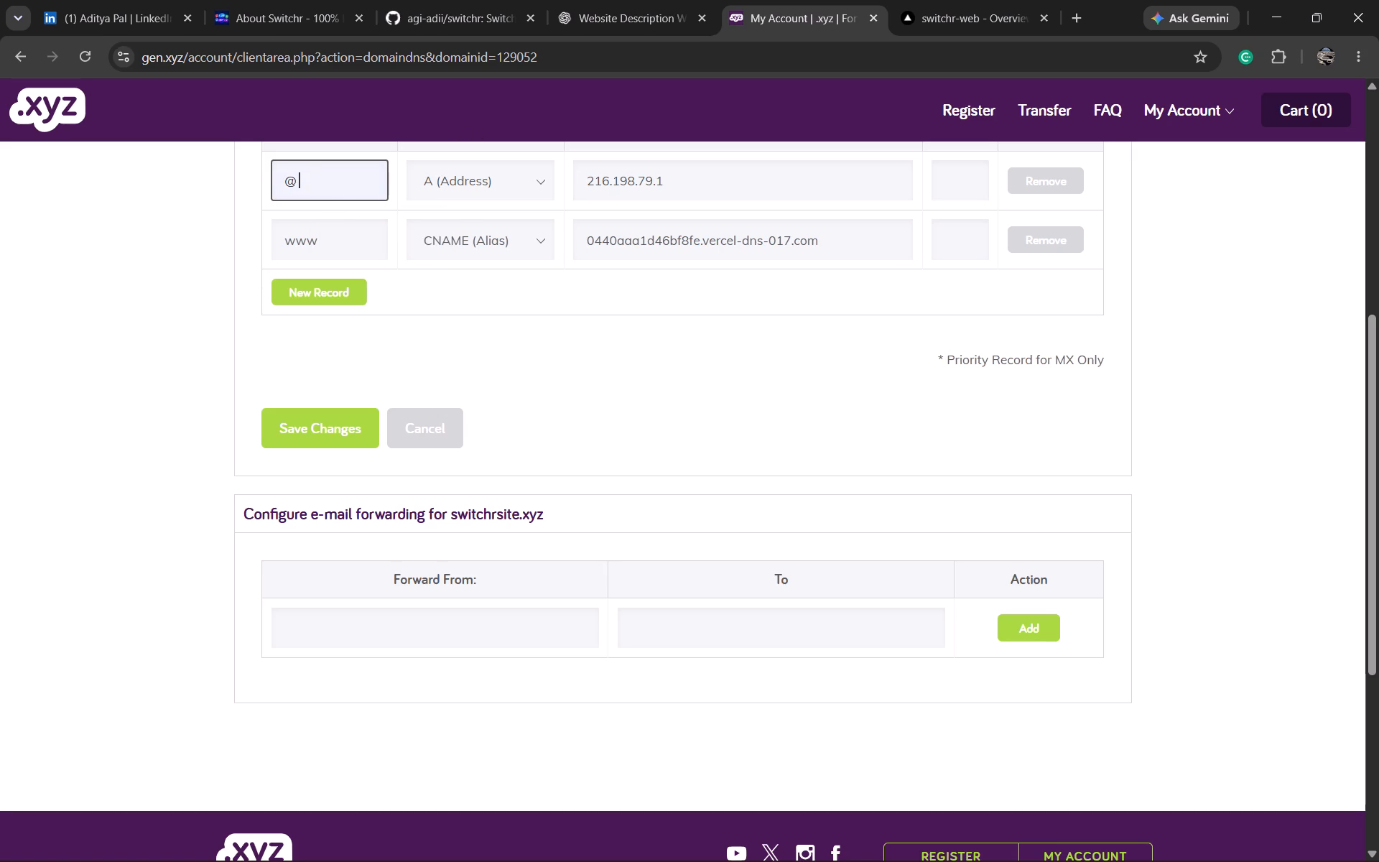
pyautogui.press('BackSpace')
pyautogui.click(722, 345)
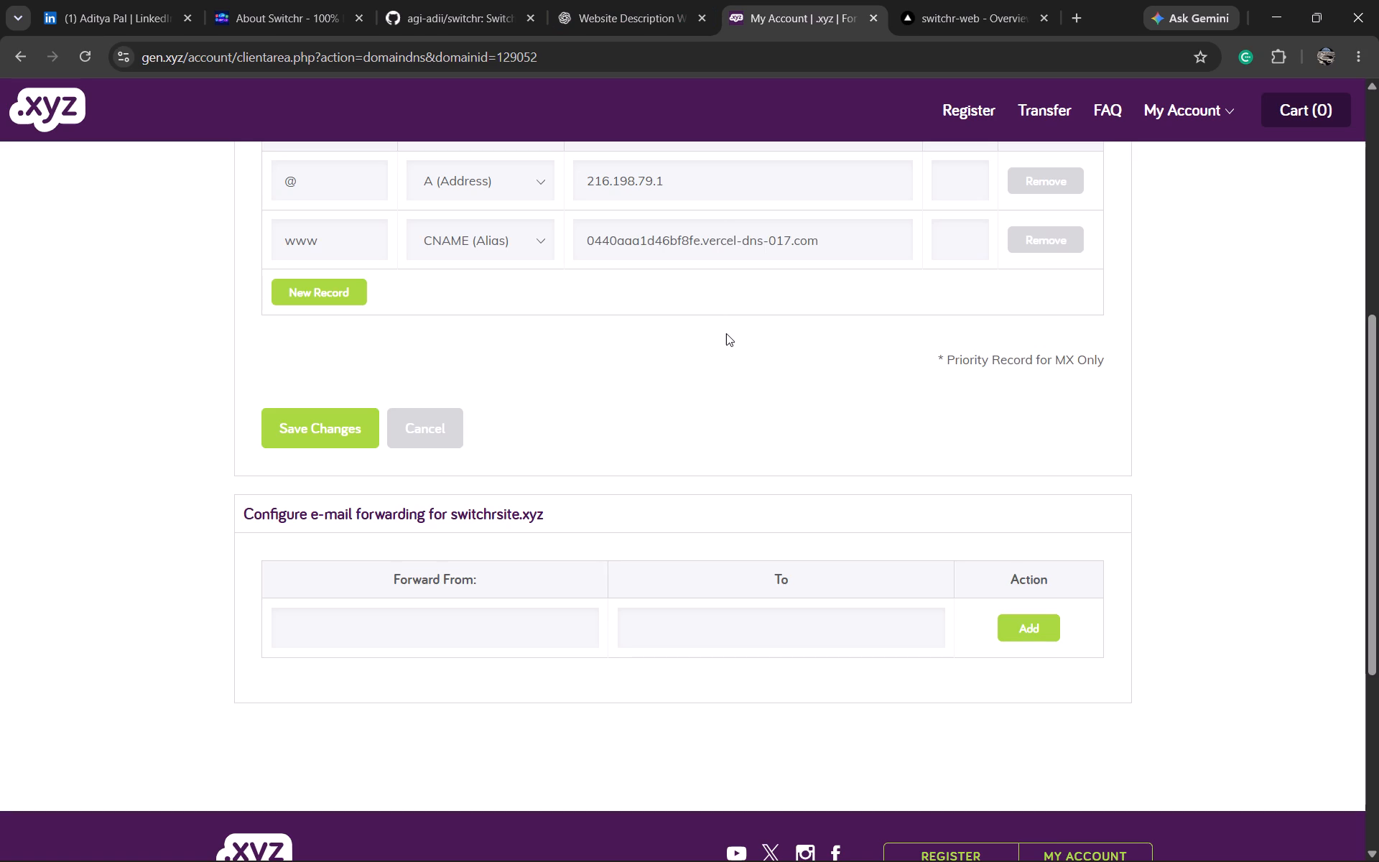
pyautogui.scroll(-1, 738, 329)
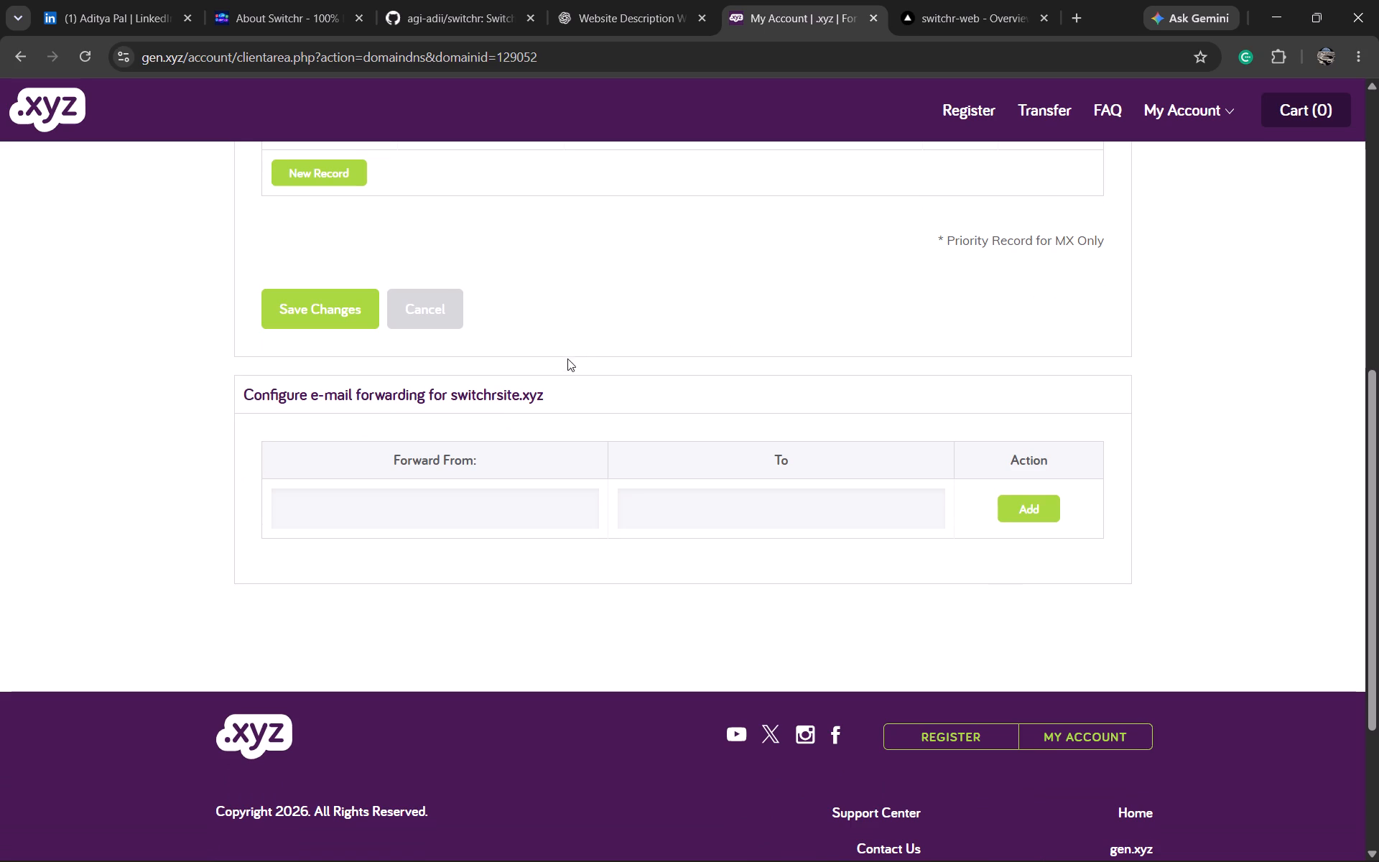
pyautogui.click(339, 300)
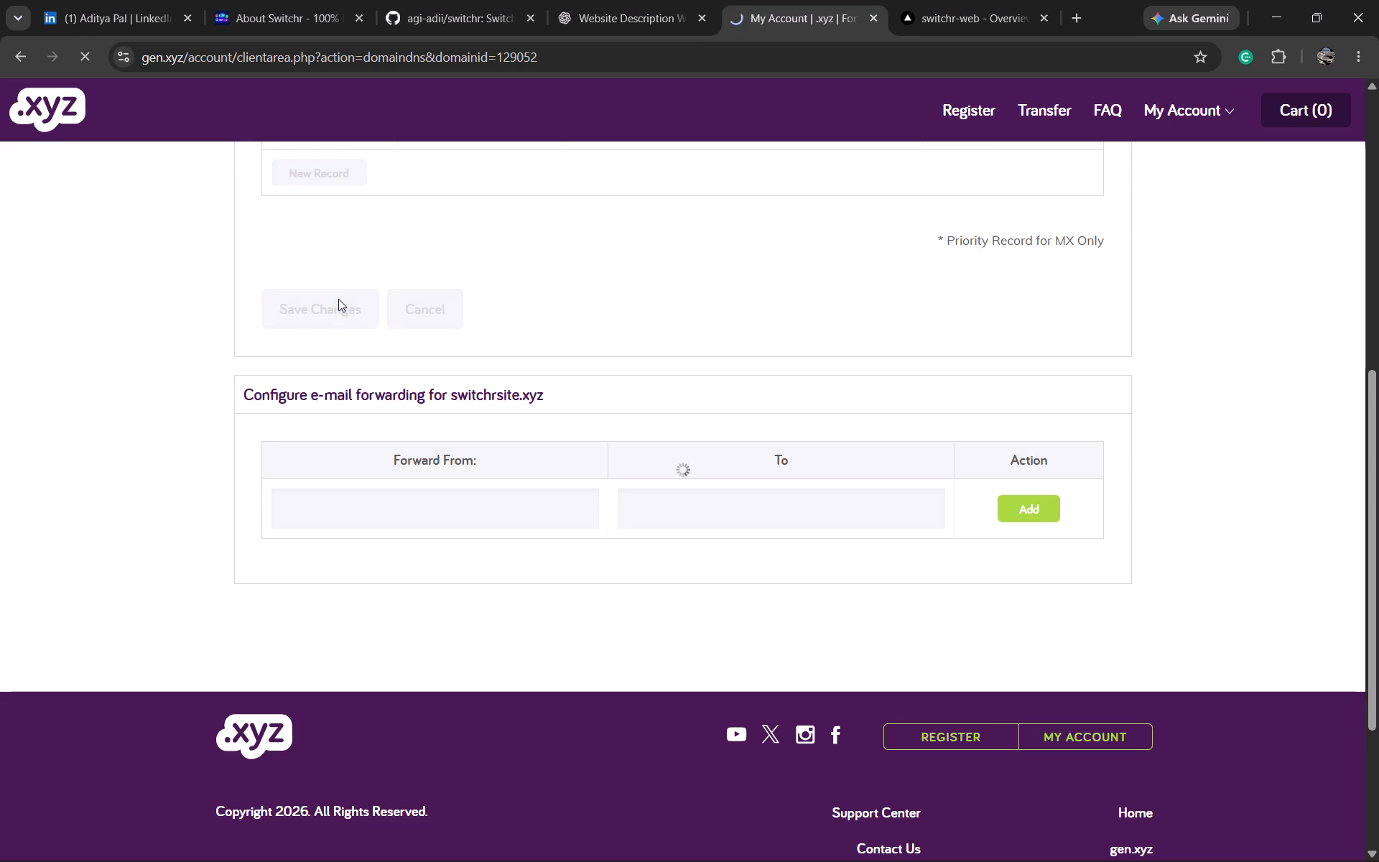
pyautogui.scroll(3, 488, 266)
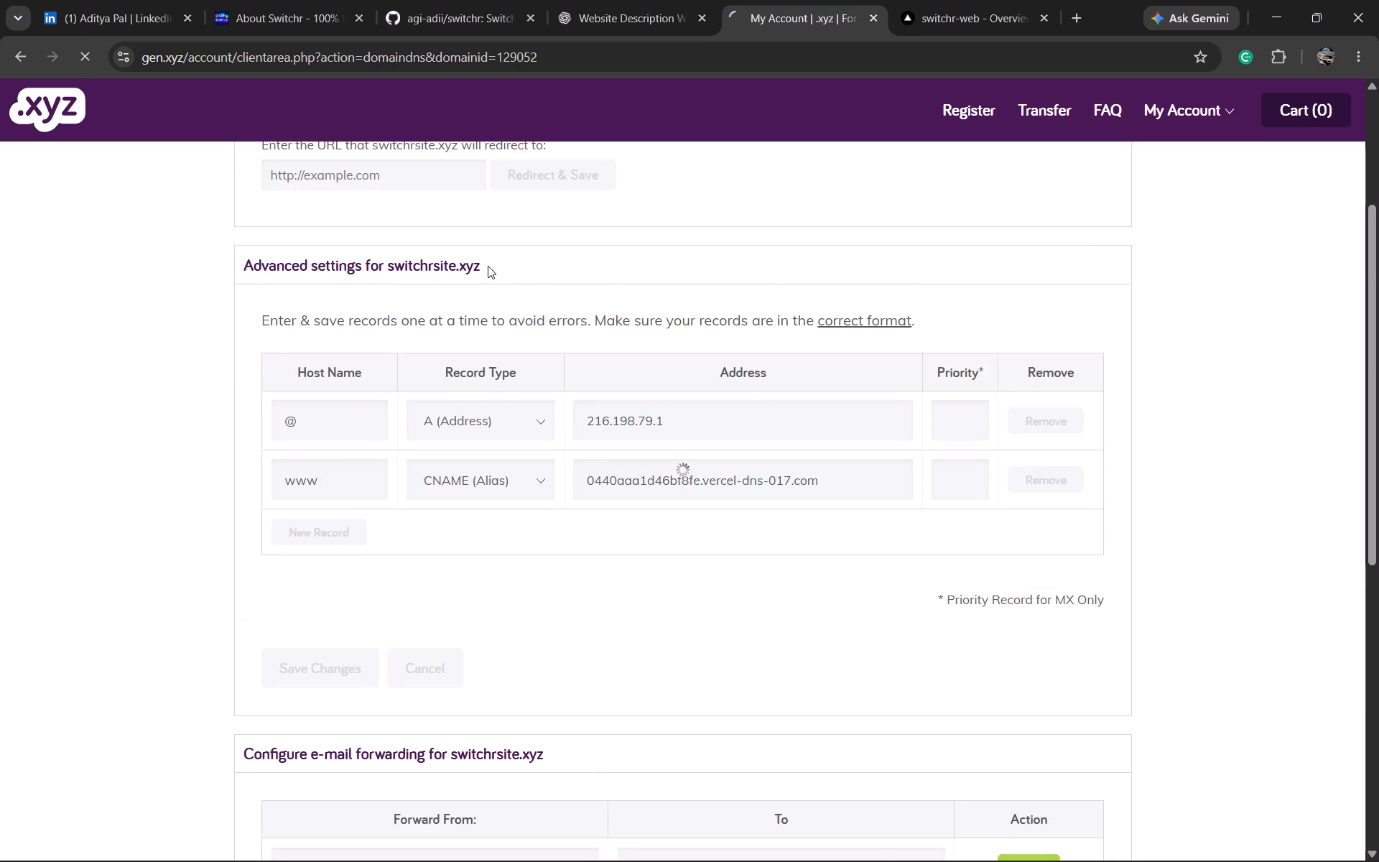
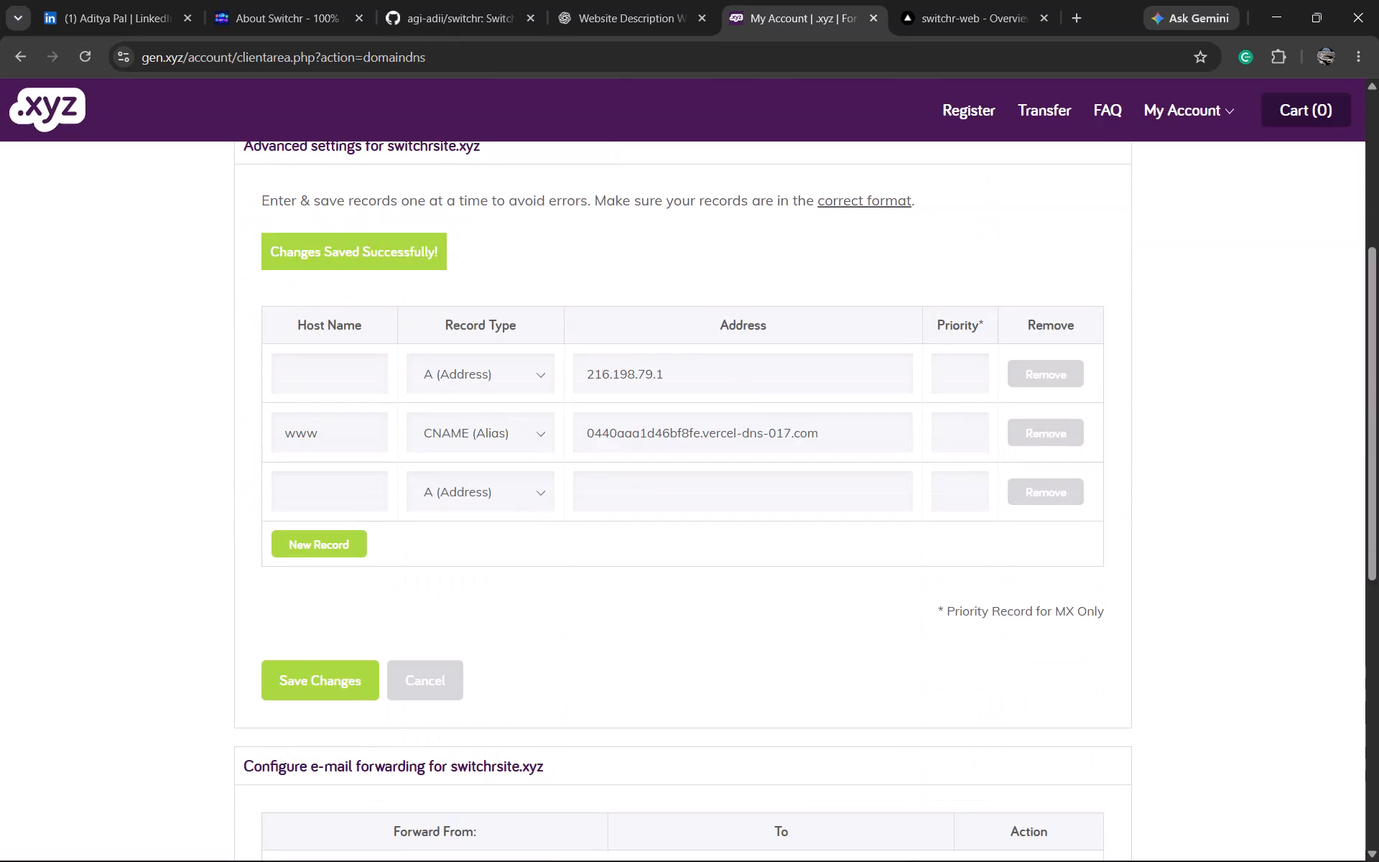
# Remove the blank third record from the advanced DNS settings of switchrsite.xyz and save the changes.
pyautogui.click(1056, 504)
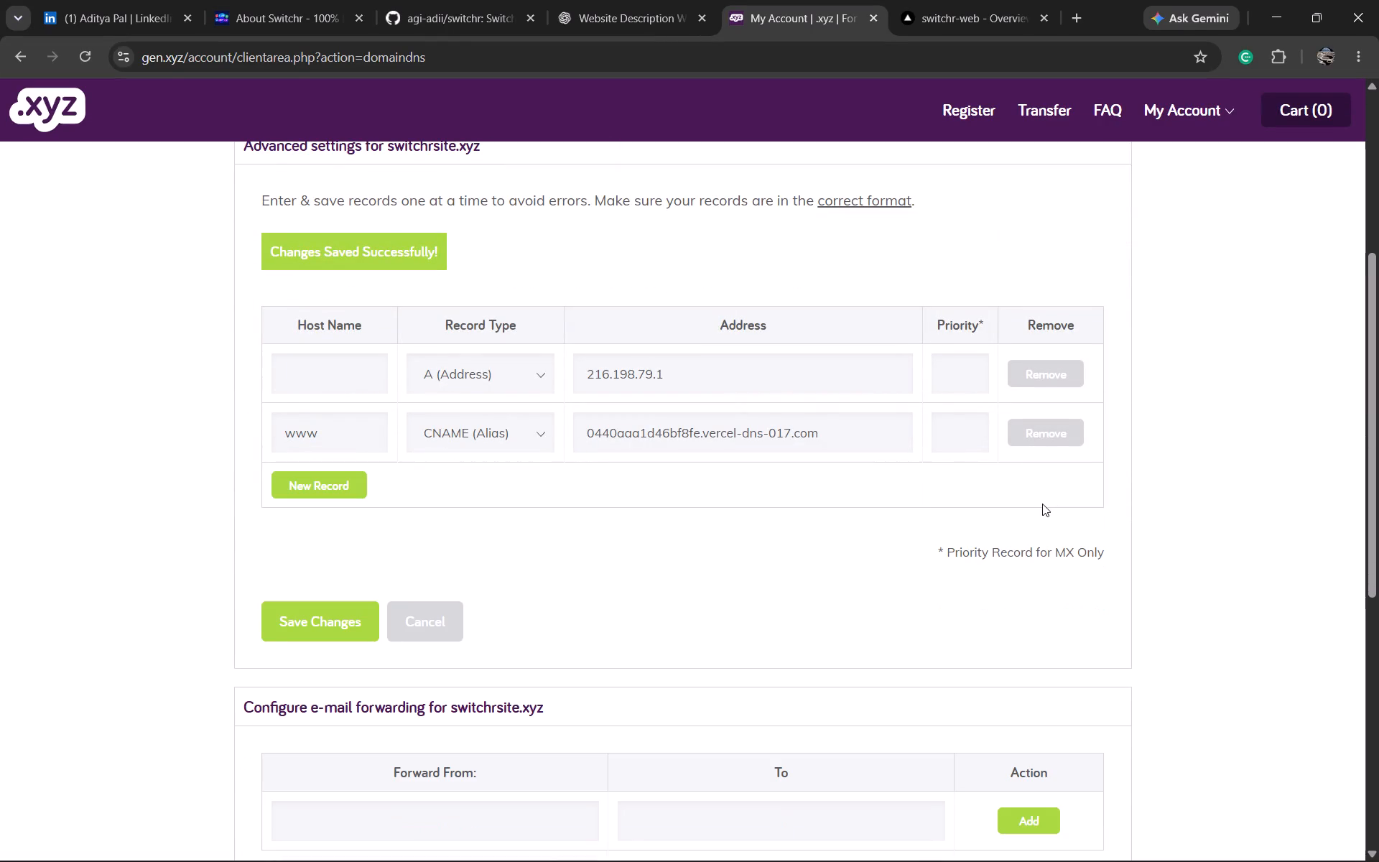
pyautogui.click(319, 613)
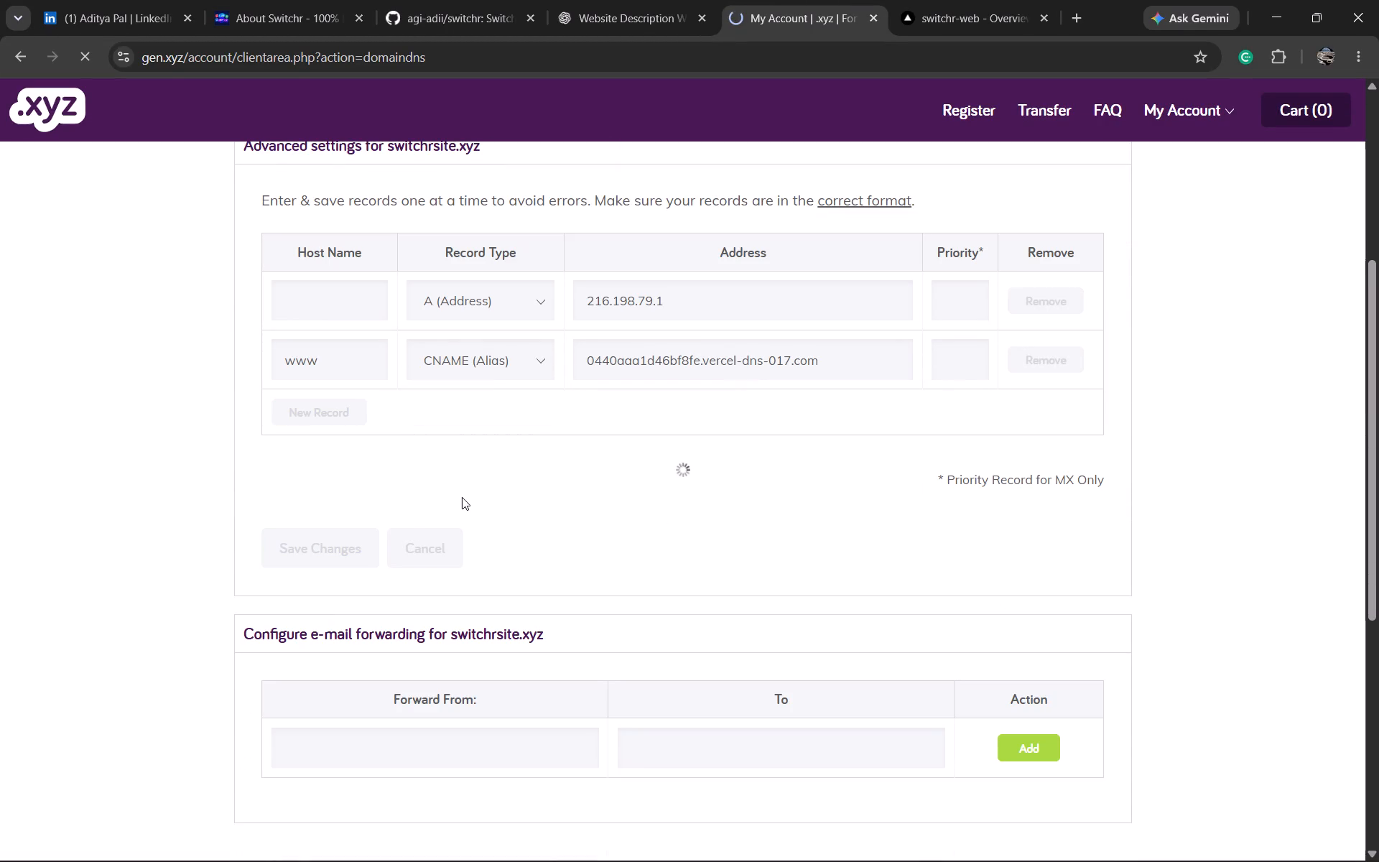
pyautogui.scroll(3, 501, 455)
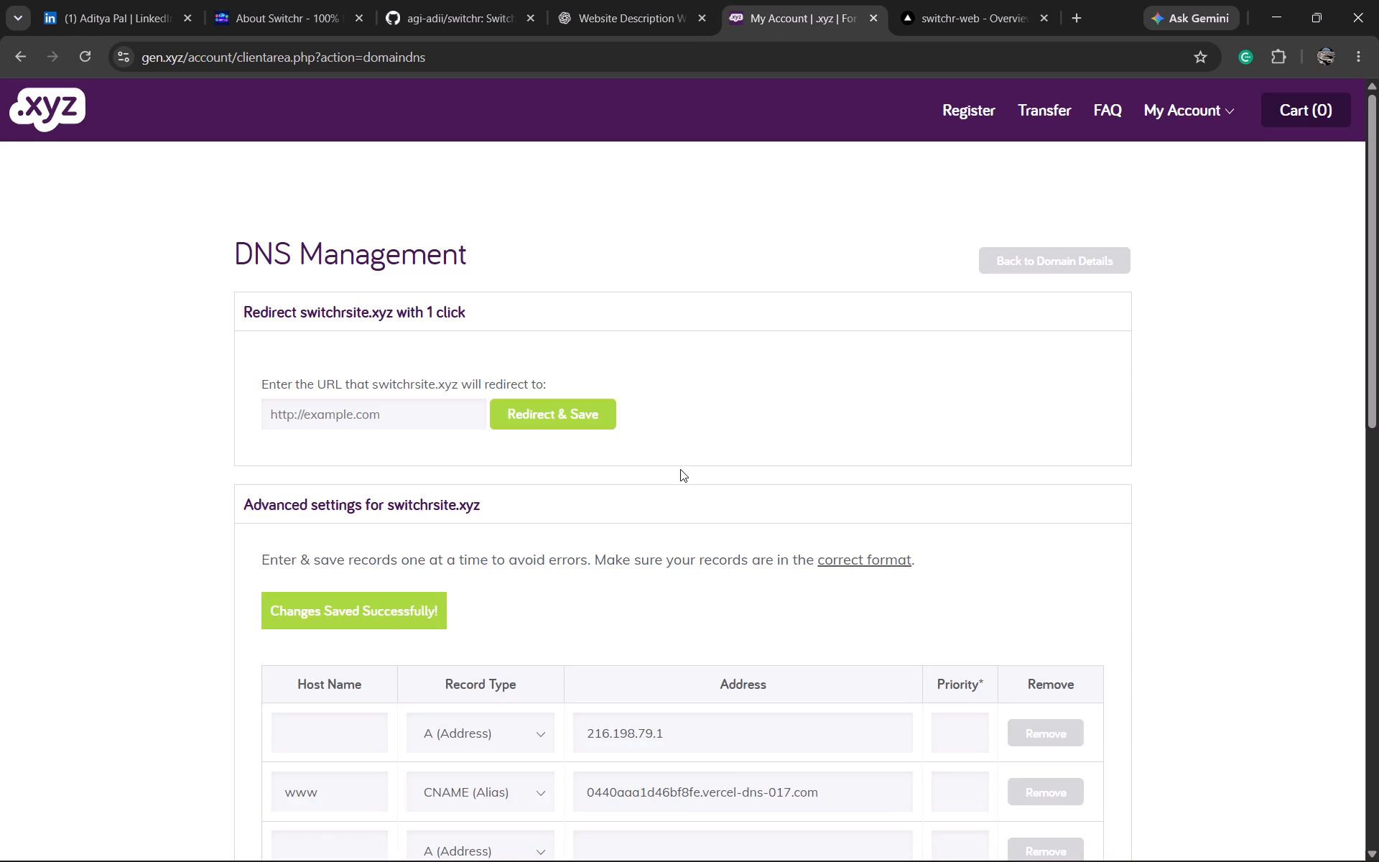
pyautogui.click(927, 14)
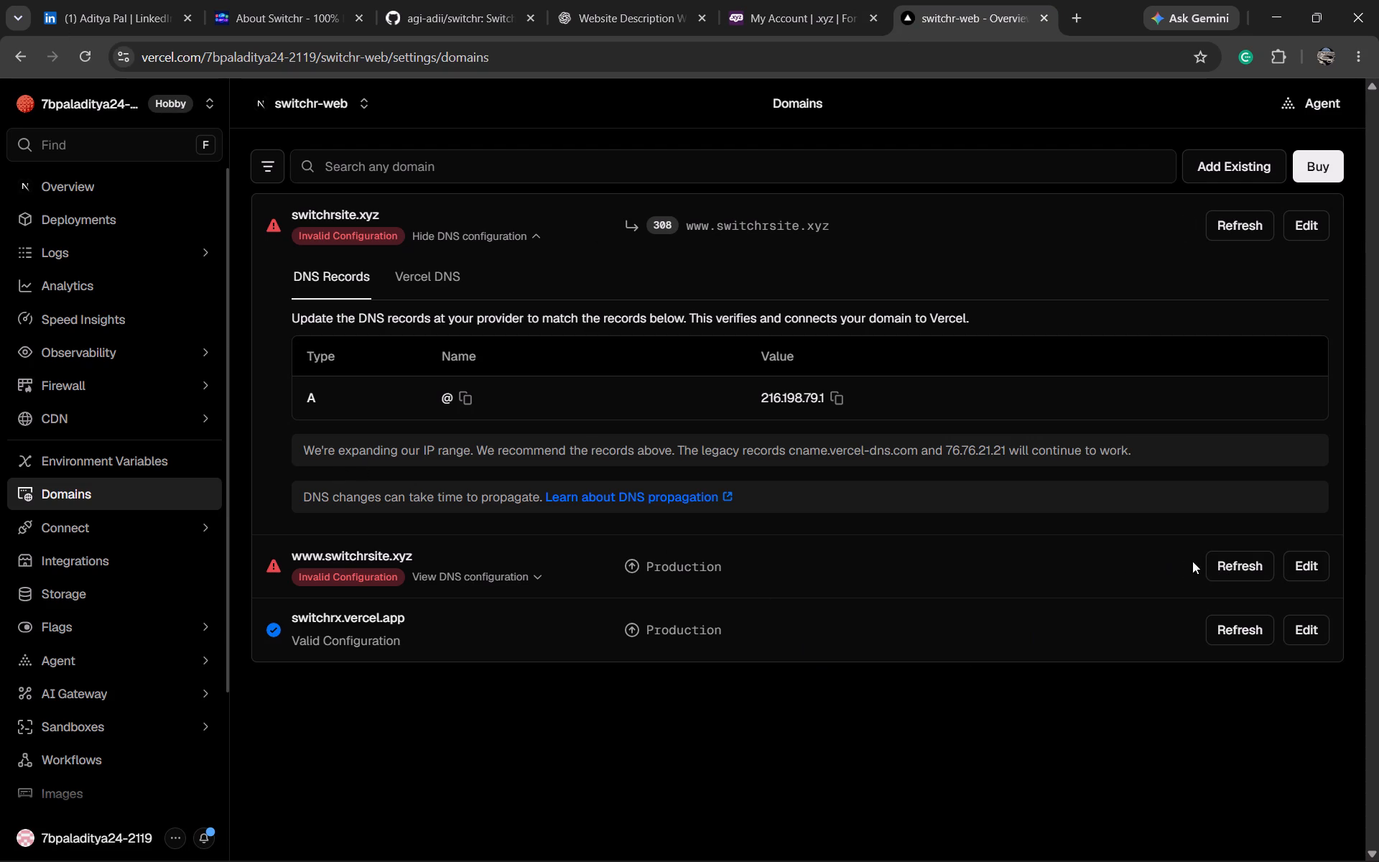
pyautogui.click(1230, 562)
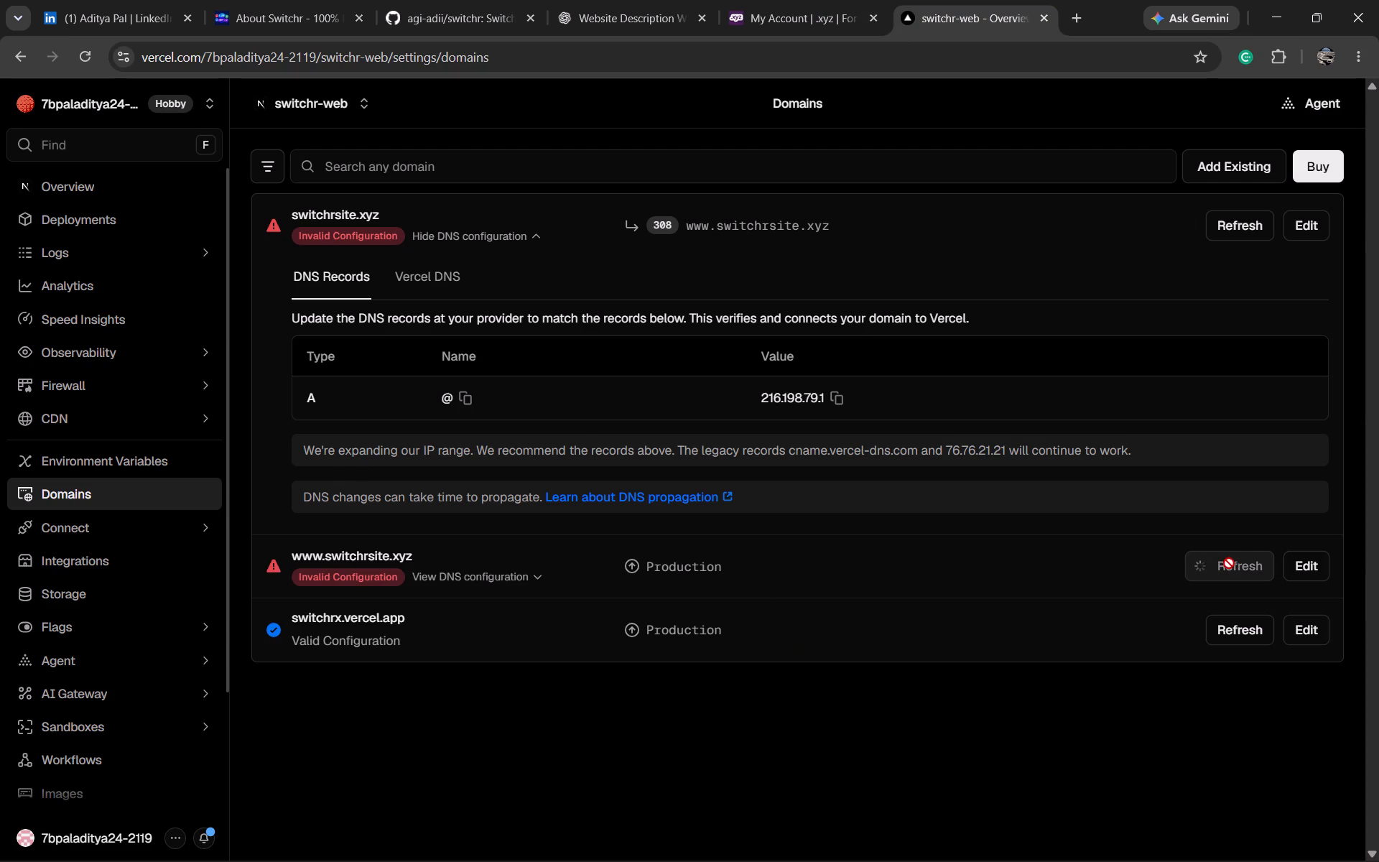
pyautogui.click(1229, 563)
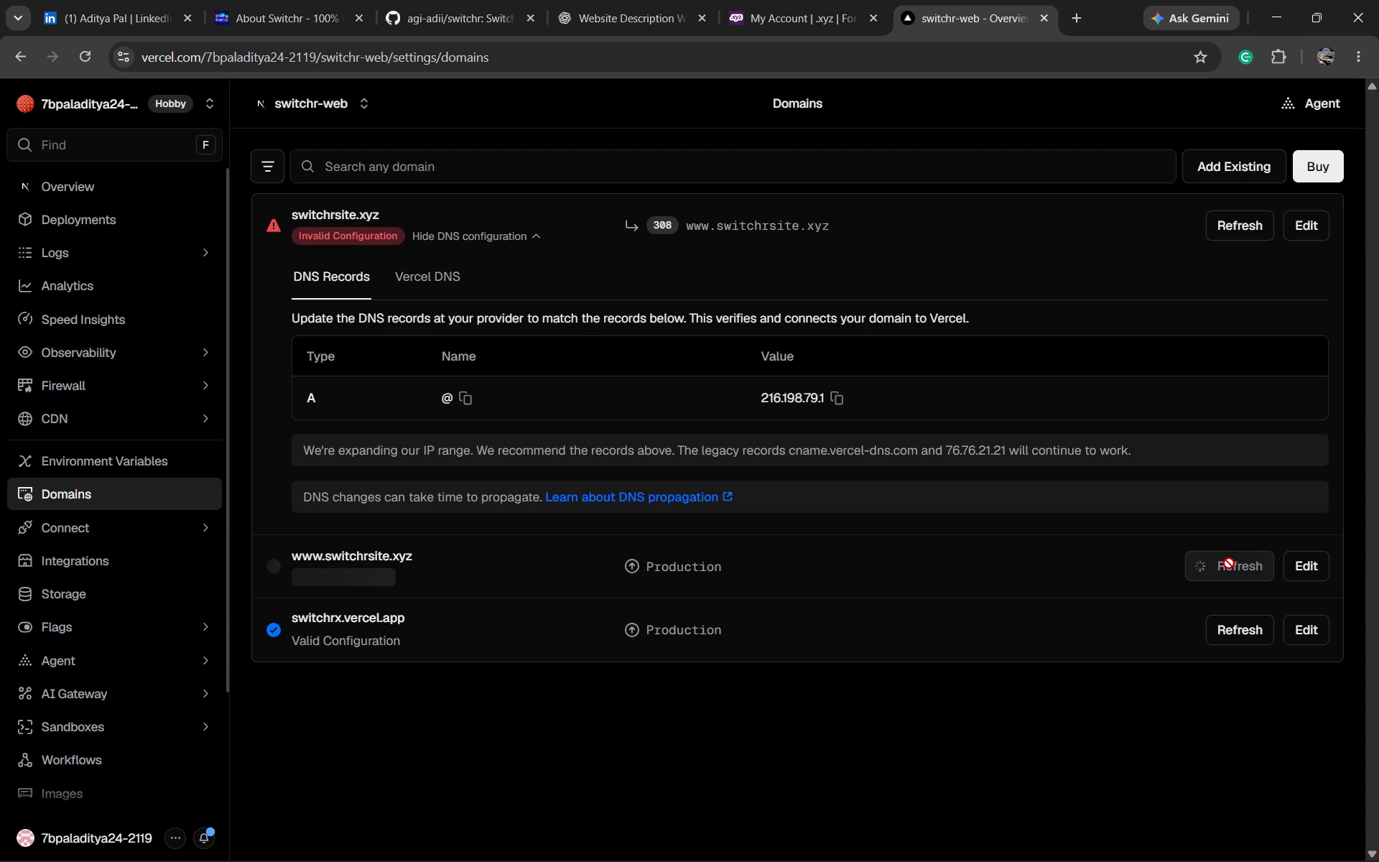
pyautogui.click(534, 583)
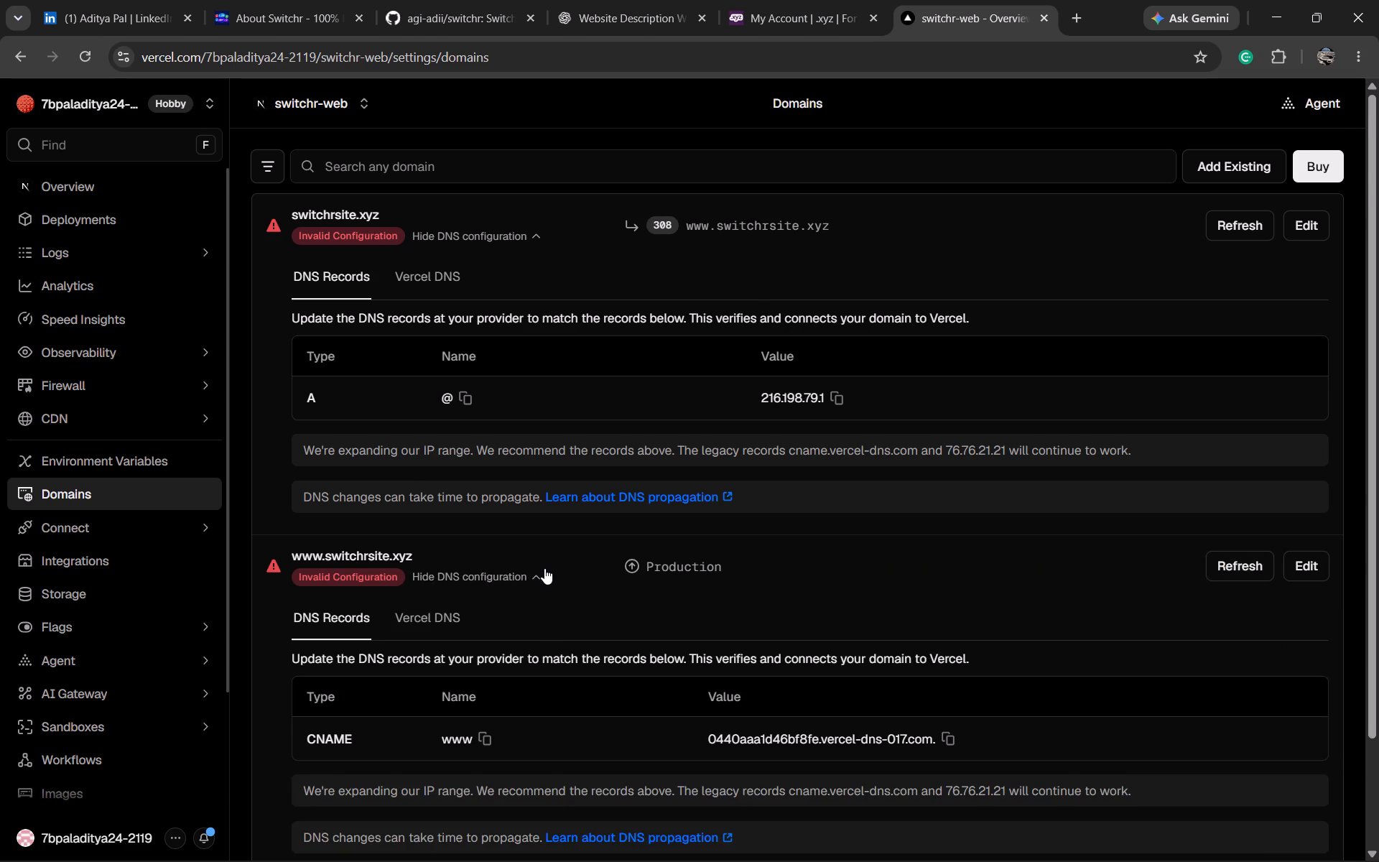
pyautogui.scroll(-1, 544, 568)
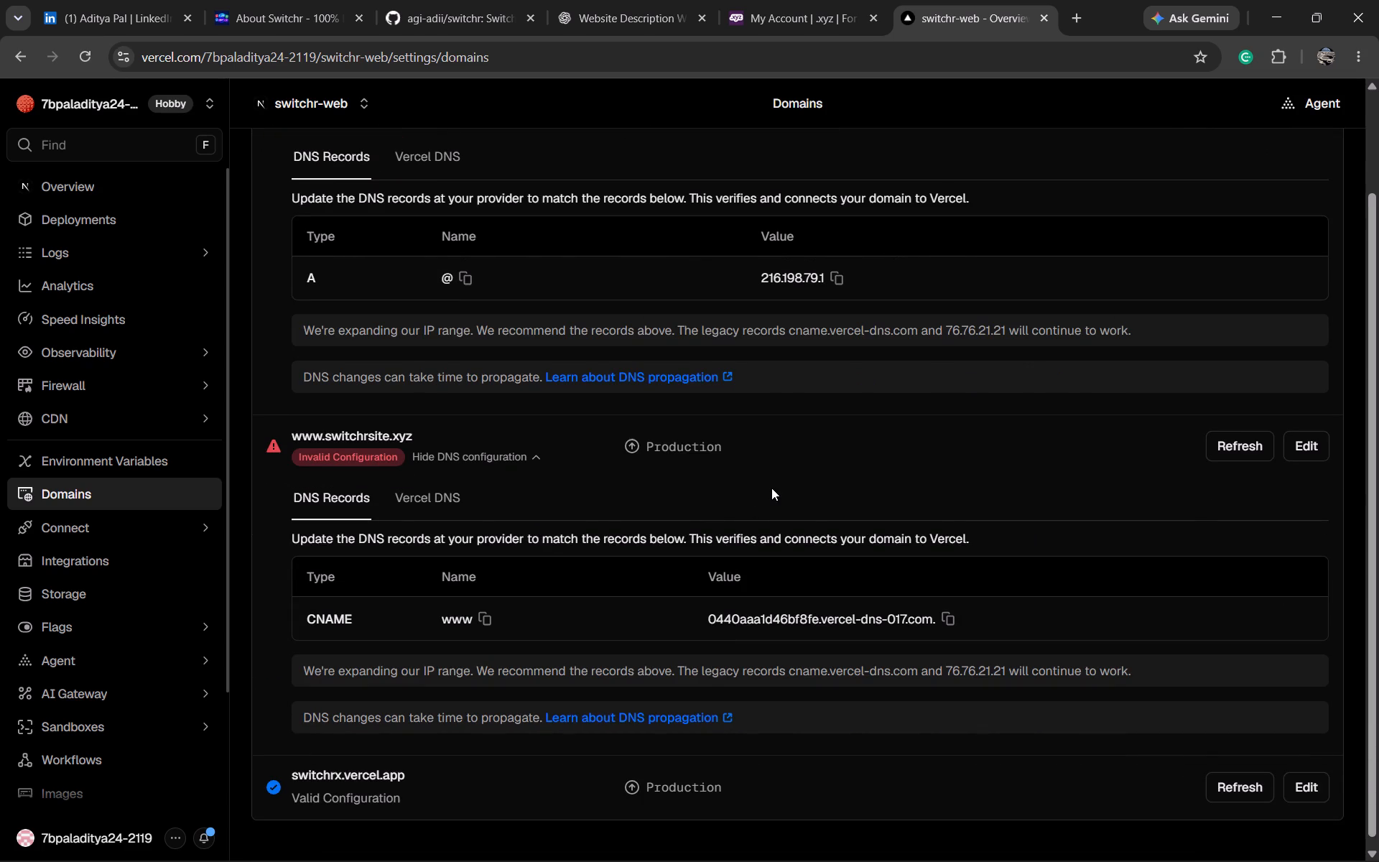
pyautogui.scroll(3, 1021, 338)
pyautogui.click(1248, 217)
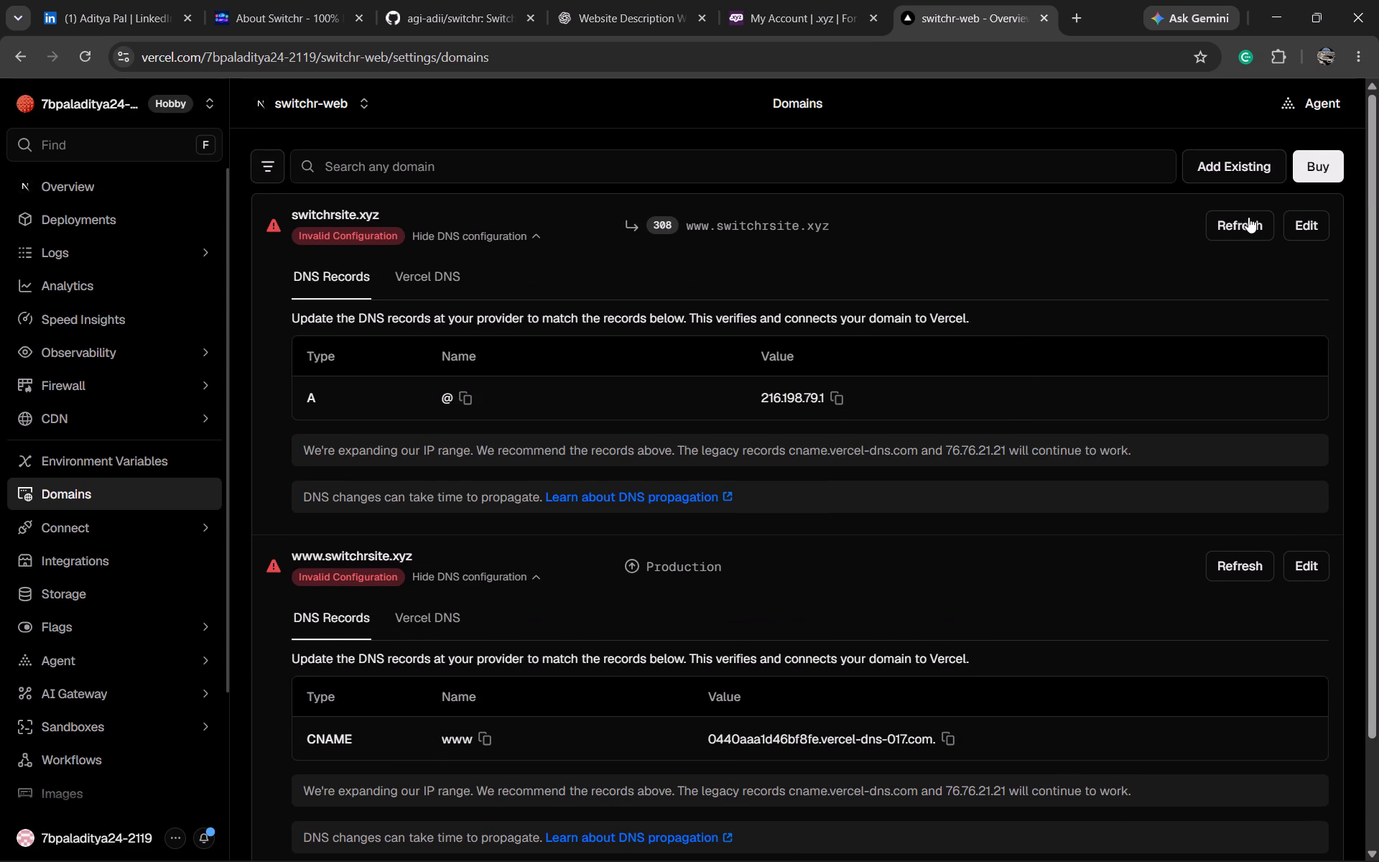
pyautogui.click(1245, 234)
pyautogui.scroll(-1, 758, 544)
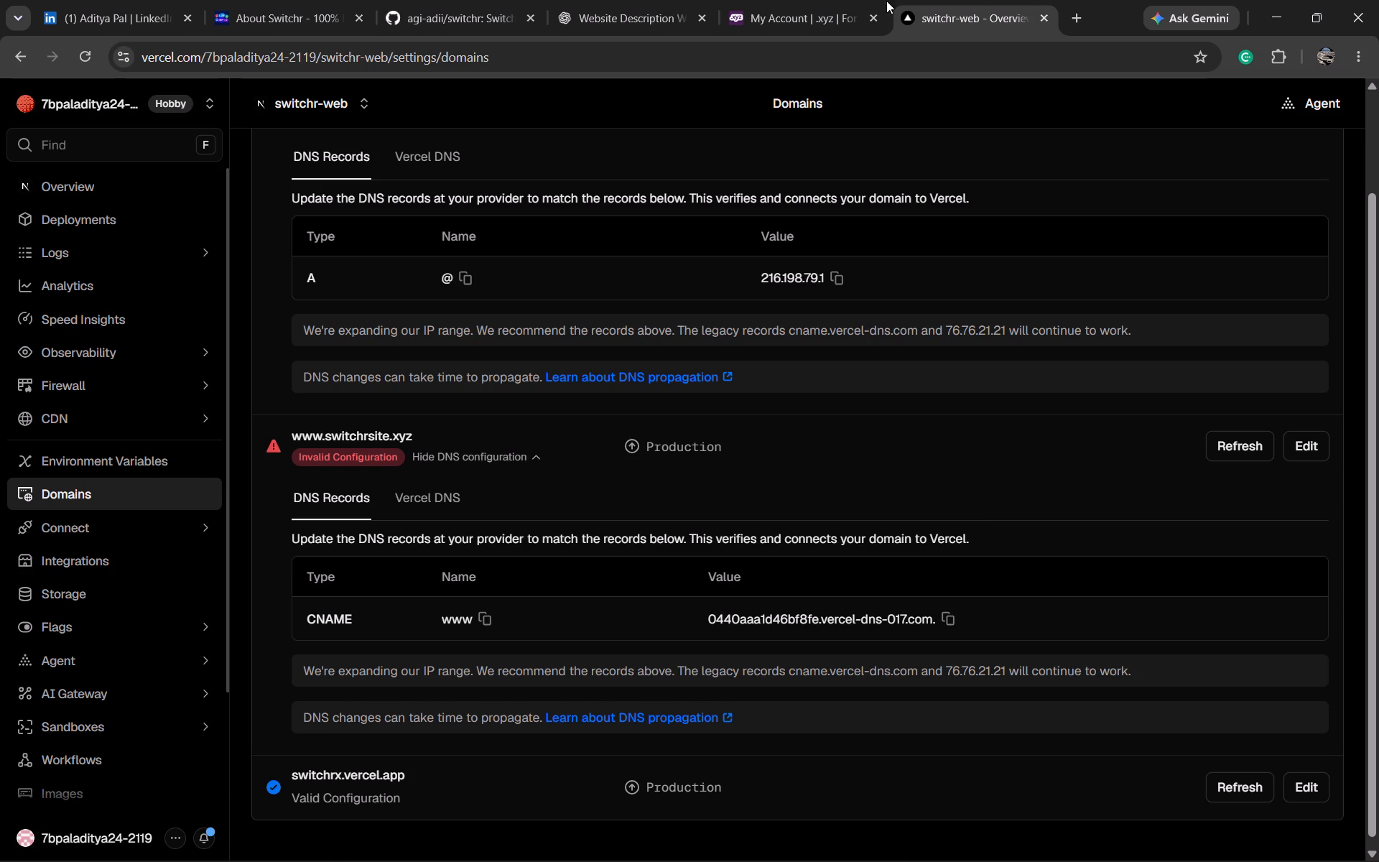
# Back on gen.xyz, examine the DNS management page of switchrsite.xyz, including its saved A and CNAME records.
pyautogui.click(781, 0)
pyautogui.scroll(-6, 544, 535)
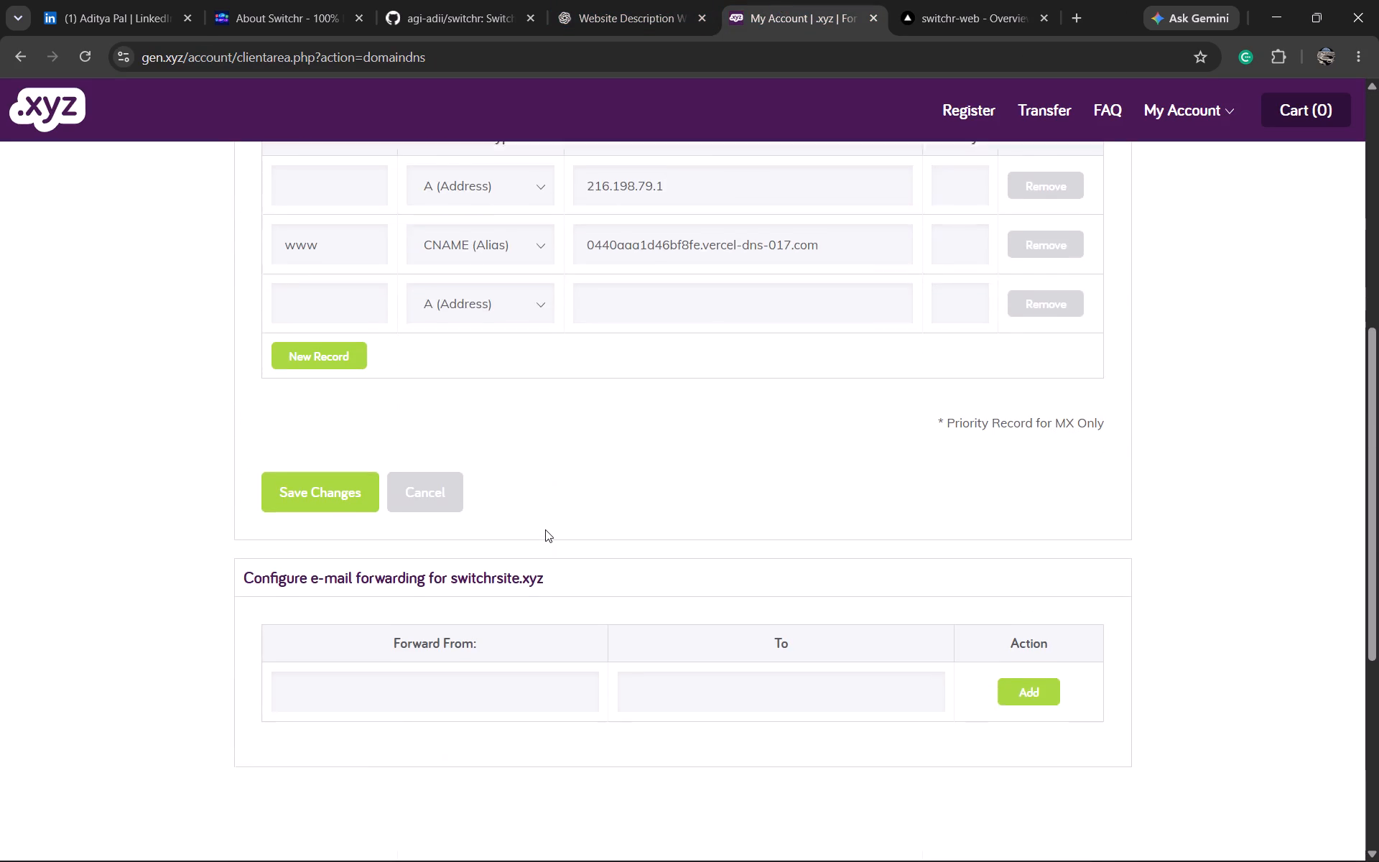
pyautogui.scroll(7, 746, 504)
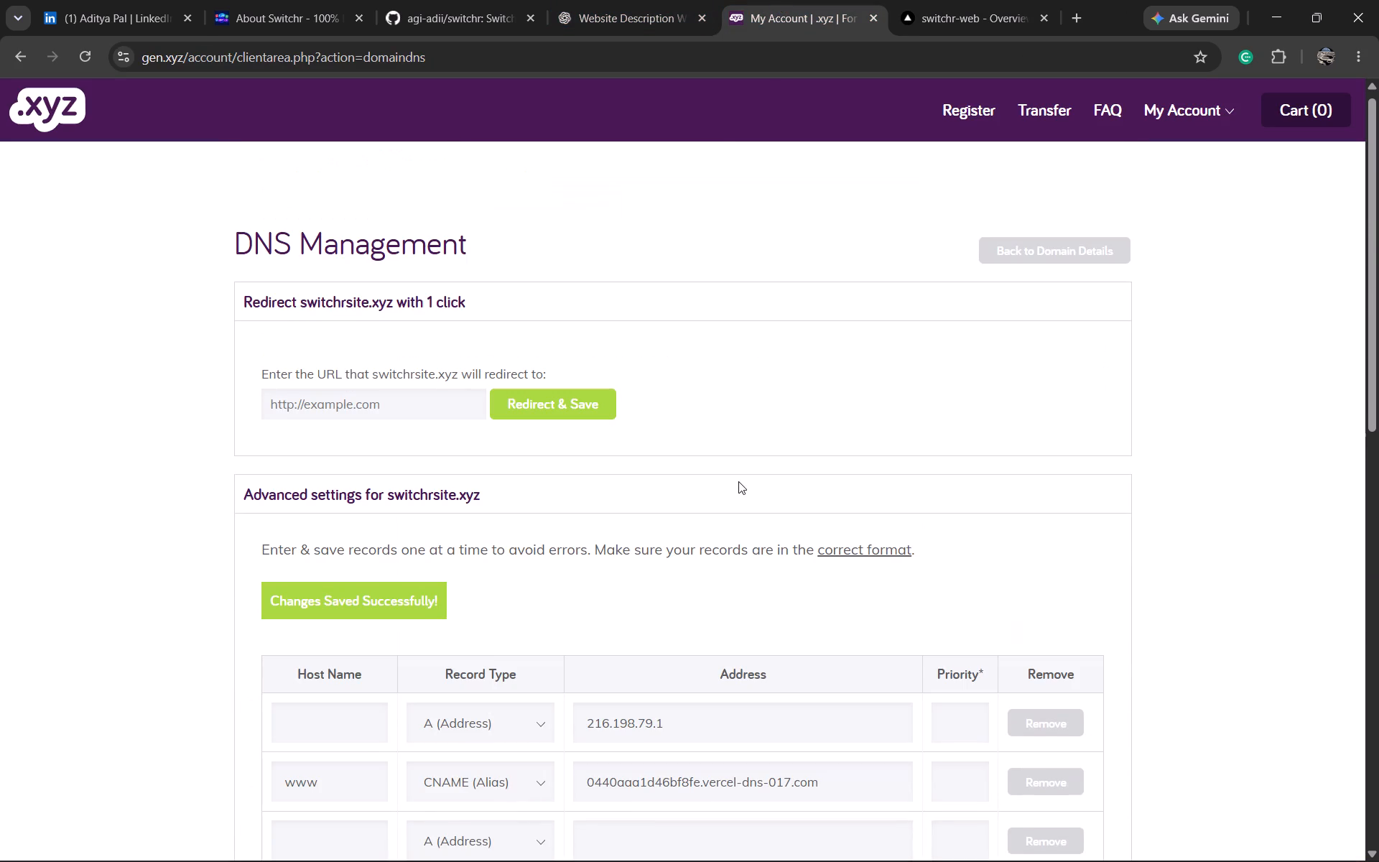
pyautogui.scroll(1, 738, 481)
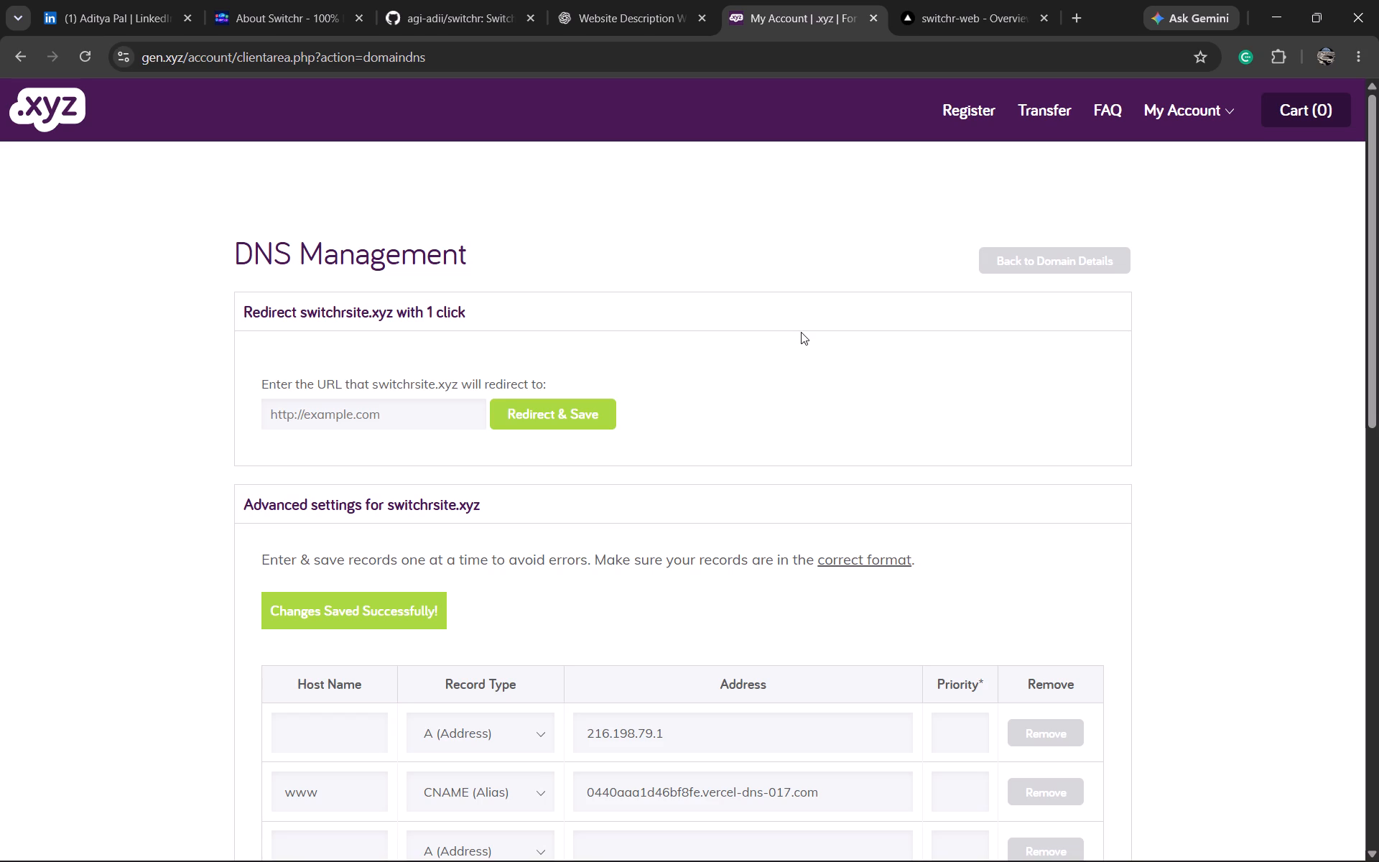
pyautogui.scroll(-3, 883, 175)
pyautogui.scroll(2, 793, 269)
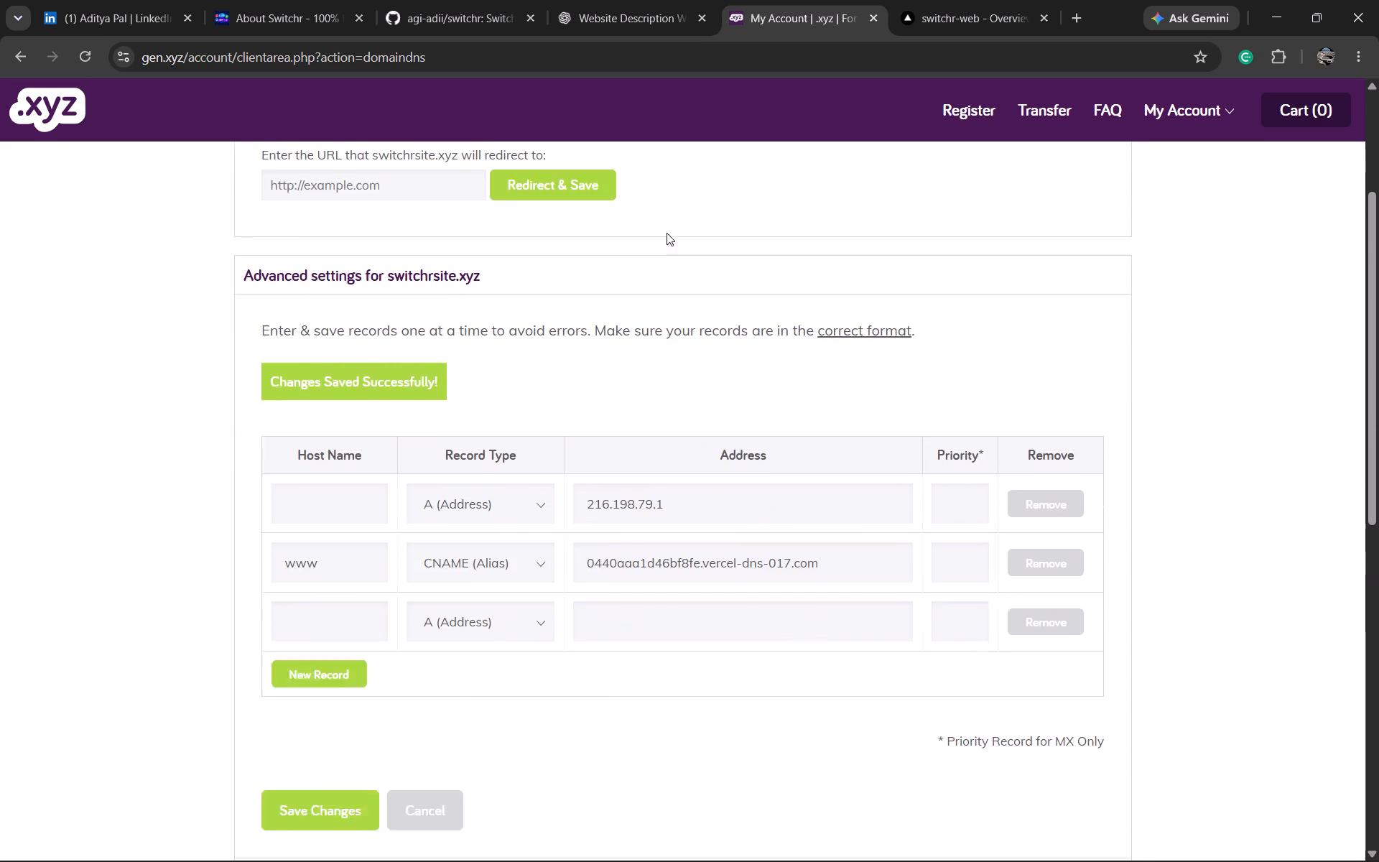
pyautogui.scroll(-1, 738, 243)
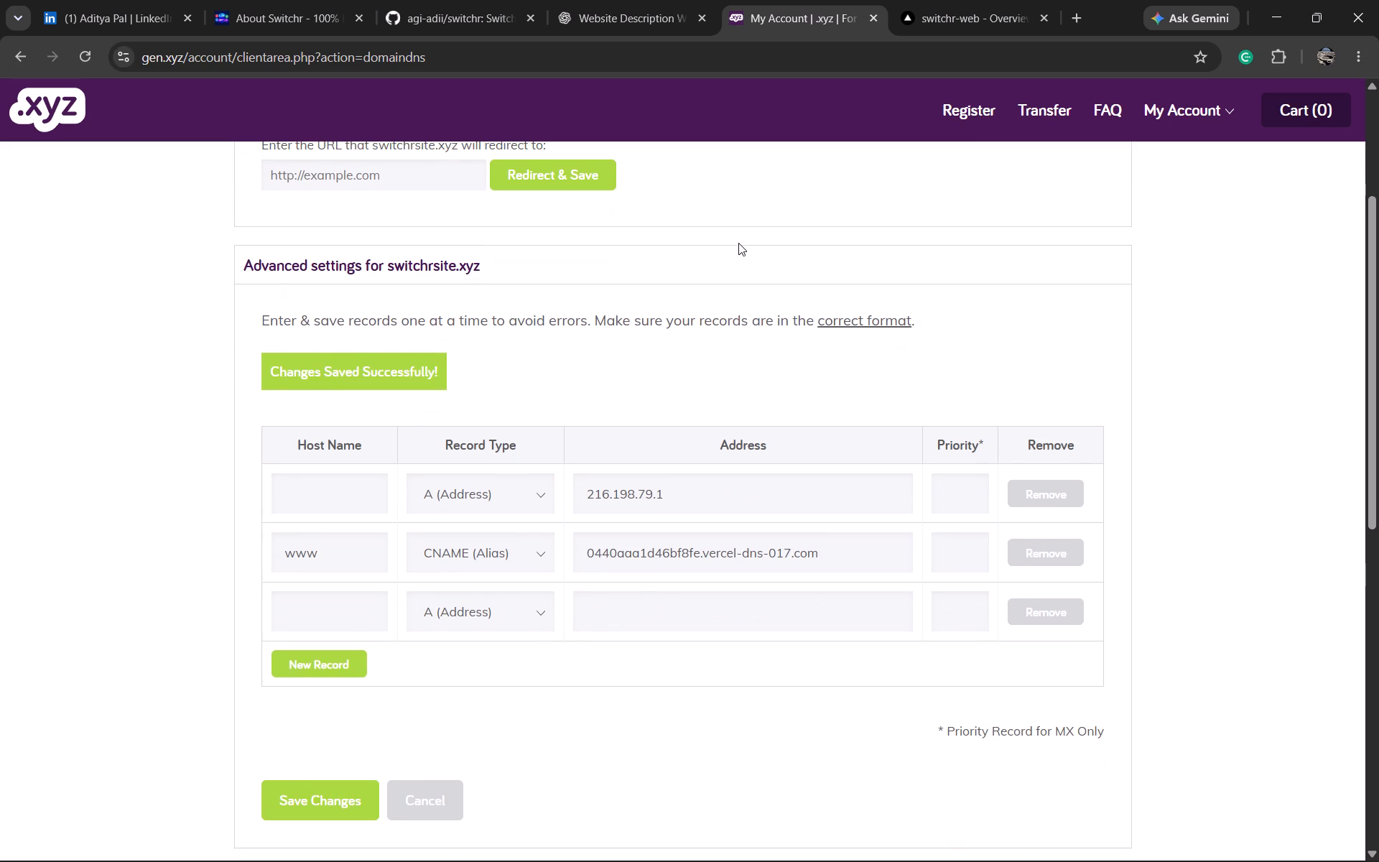
pyautogui.scroll(-2, 719, 399)
pyautogui.scroll(-1, 526, 510)
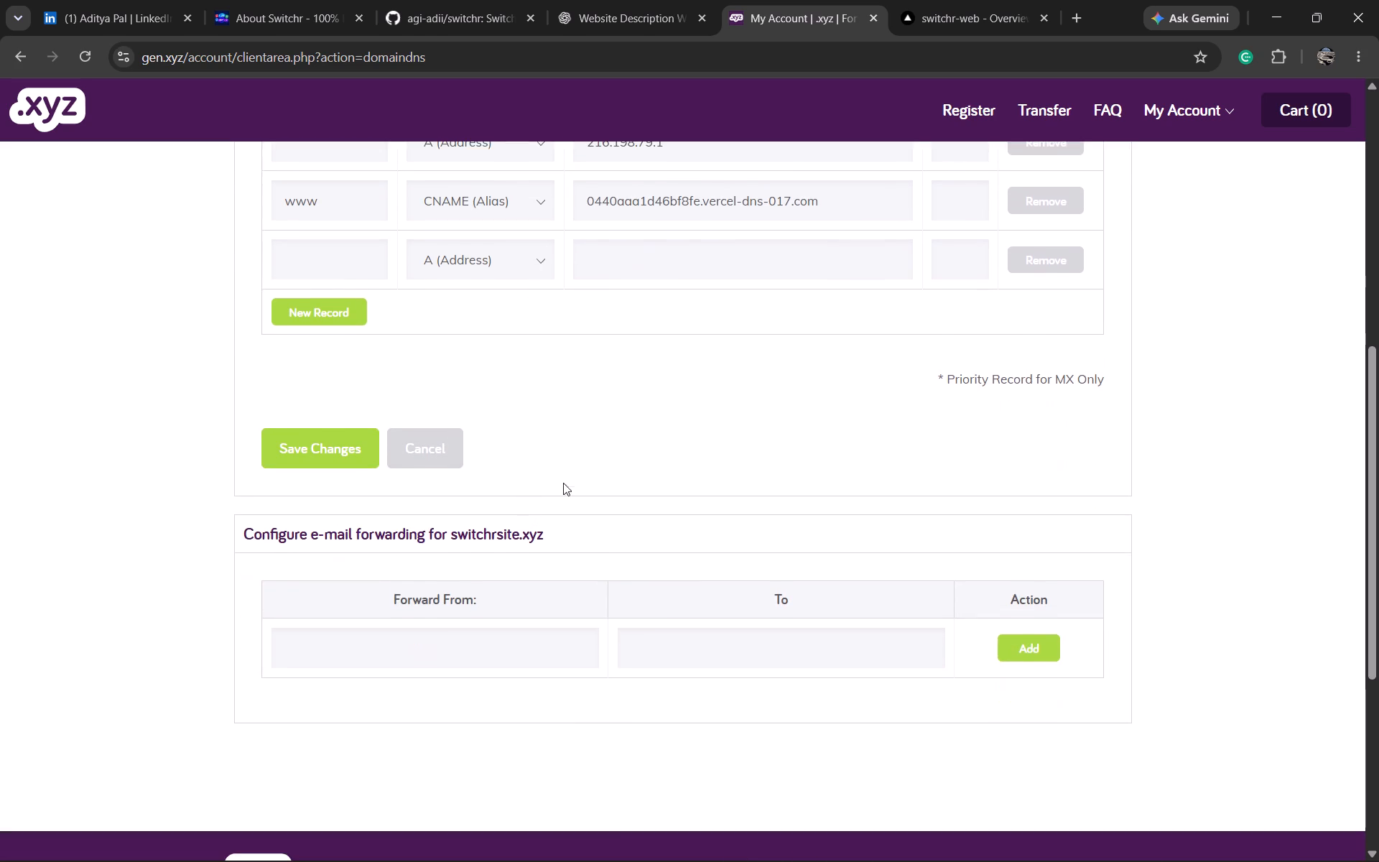
pyautogui.scroll(-2, 563, 483)
pyautogui.scroll(8, 784, 429)
pyautogui.scroll(3, 942, 326)
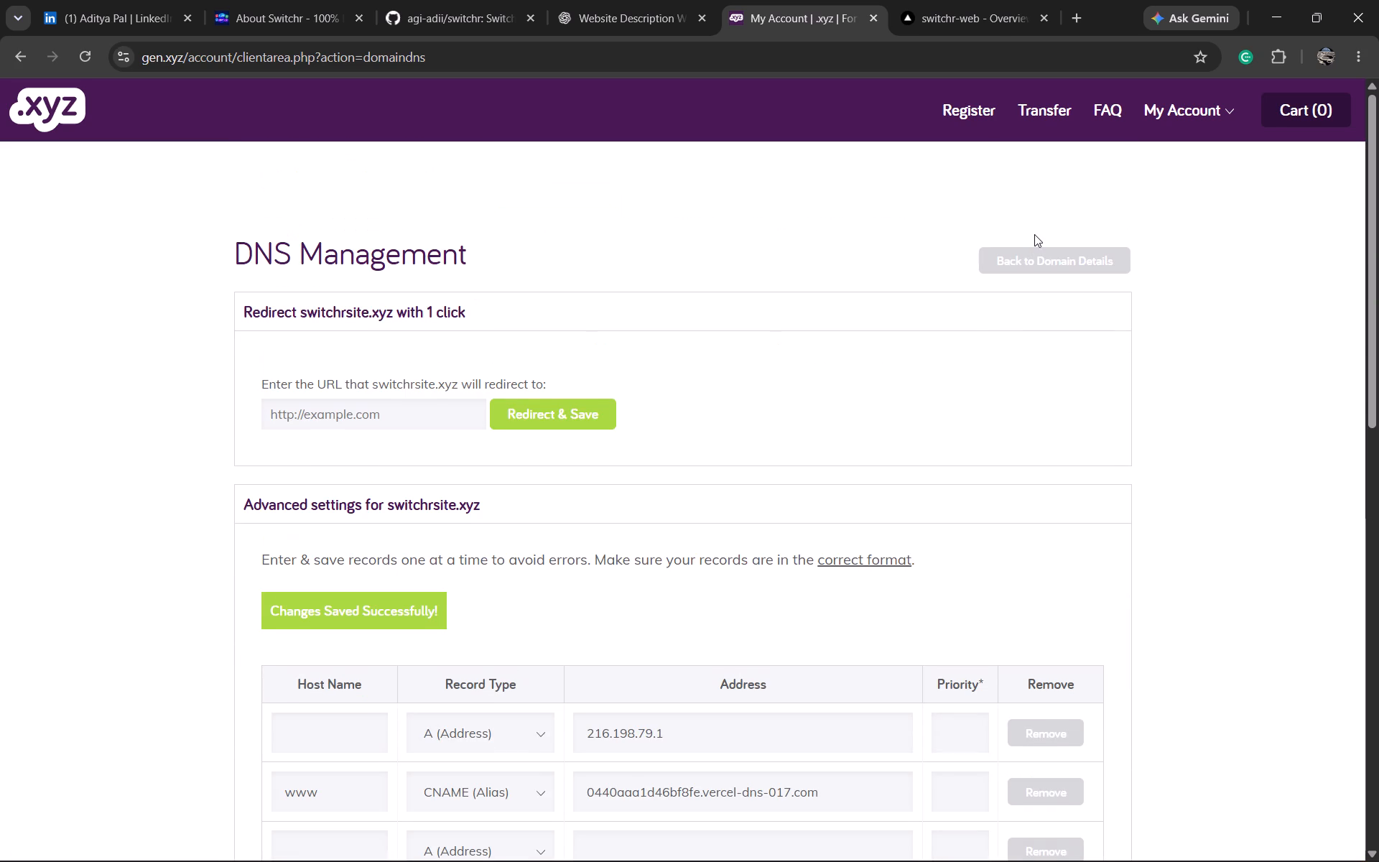
# Return to the domain details of switchrsite.xyz and save its nameservers with the default nameservers option.
pyautogui.click(1034, 234)
pyautogui.click(1029, 262)
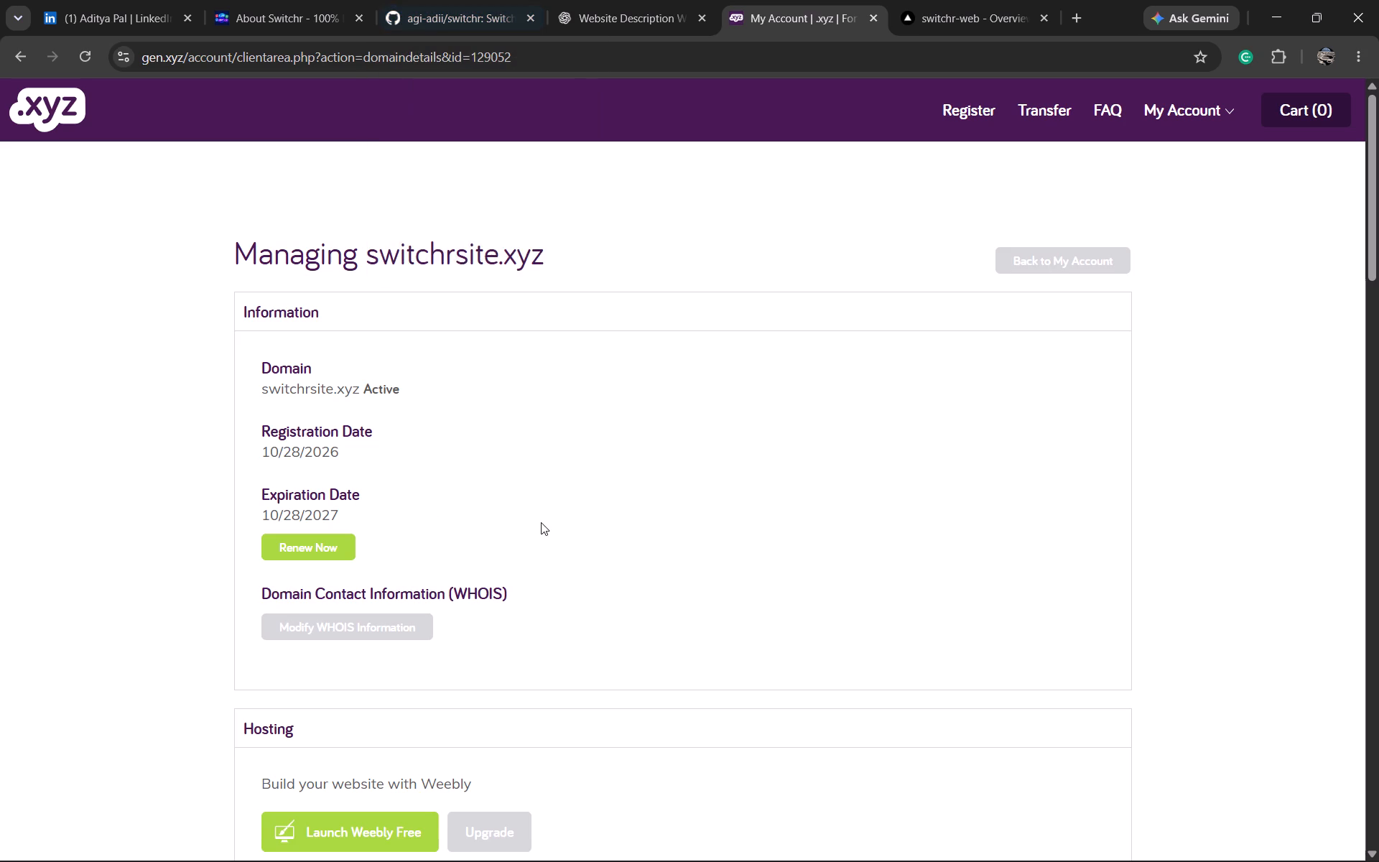
pyautogui.scroll(-3, 542, 523)
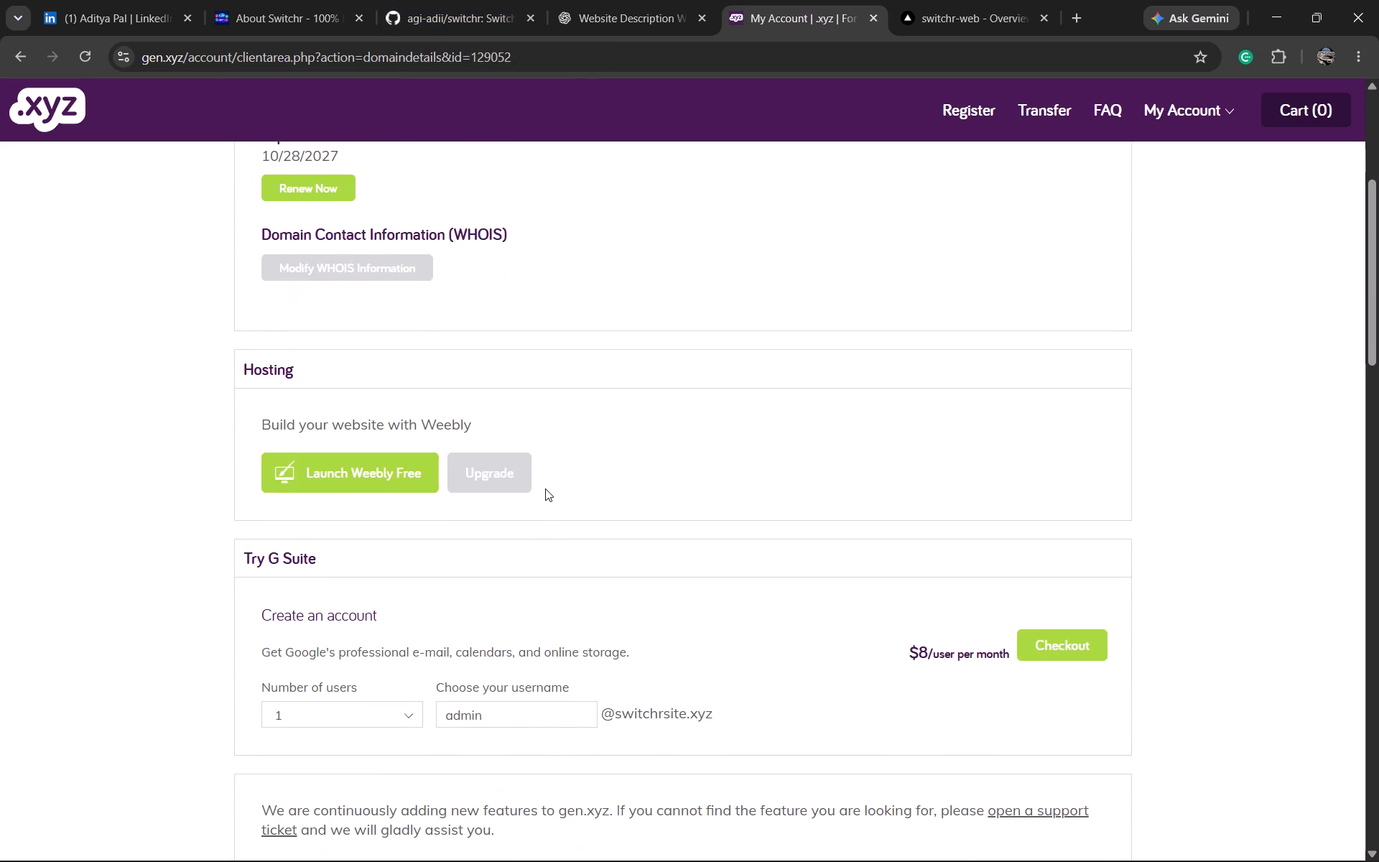
pyautogui.scroll(-5, 547, 491)
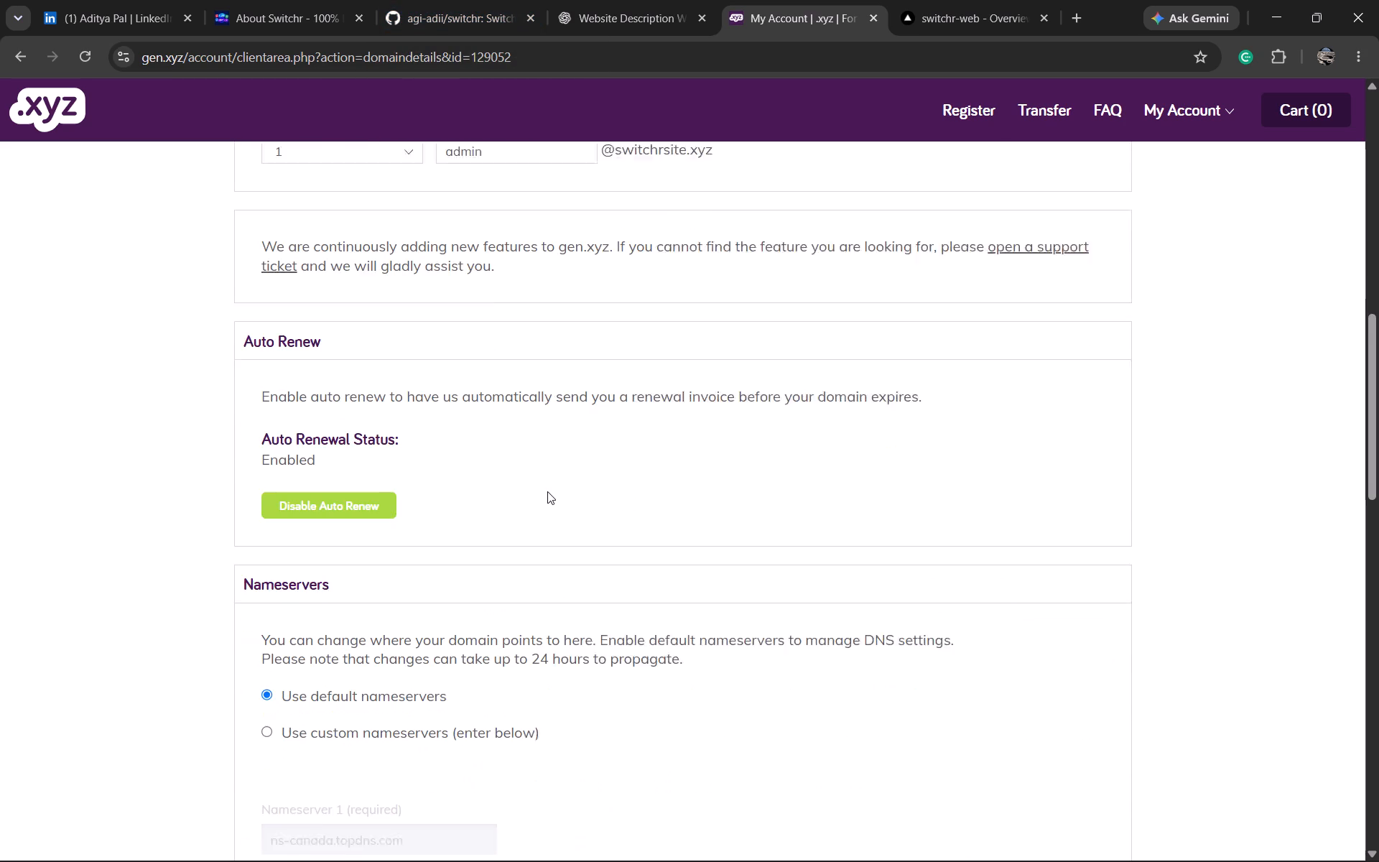
pyautogui.scroll(-1, 547, 491)
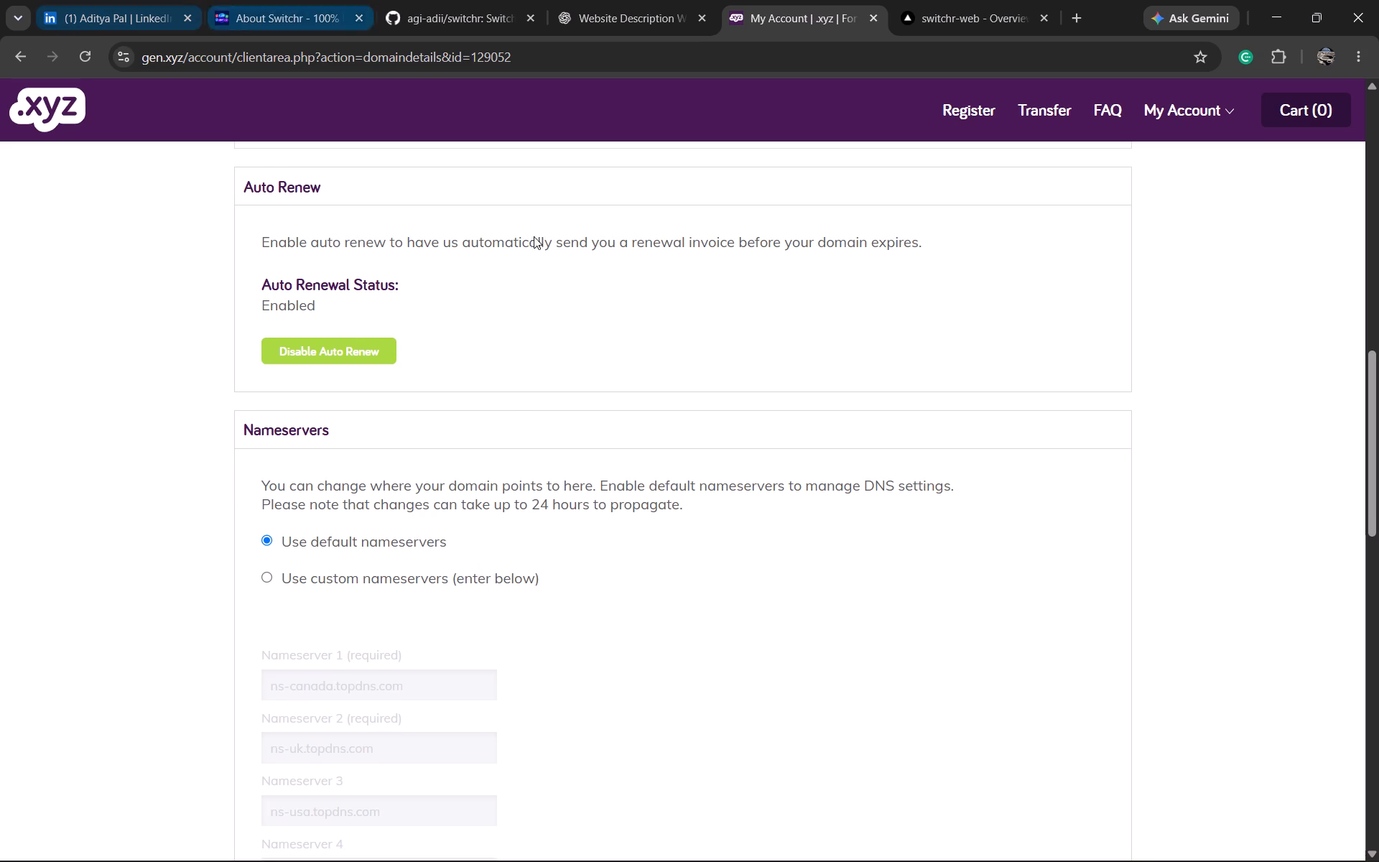
pyautogui.scroll(-3, 411, 576)
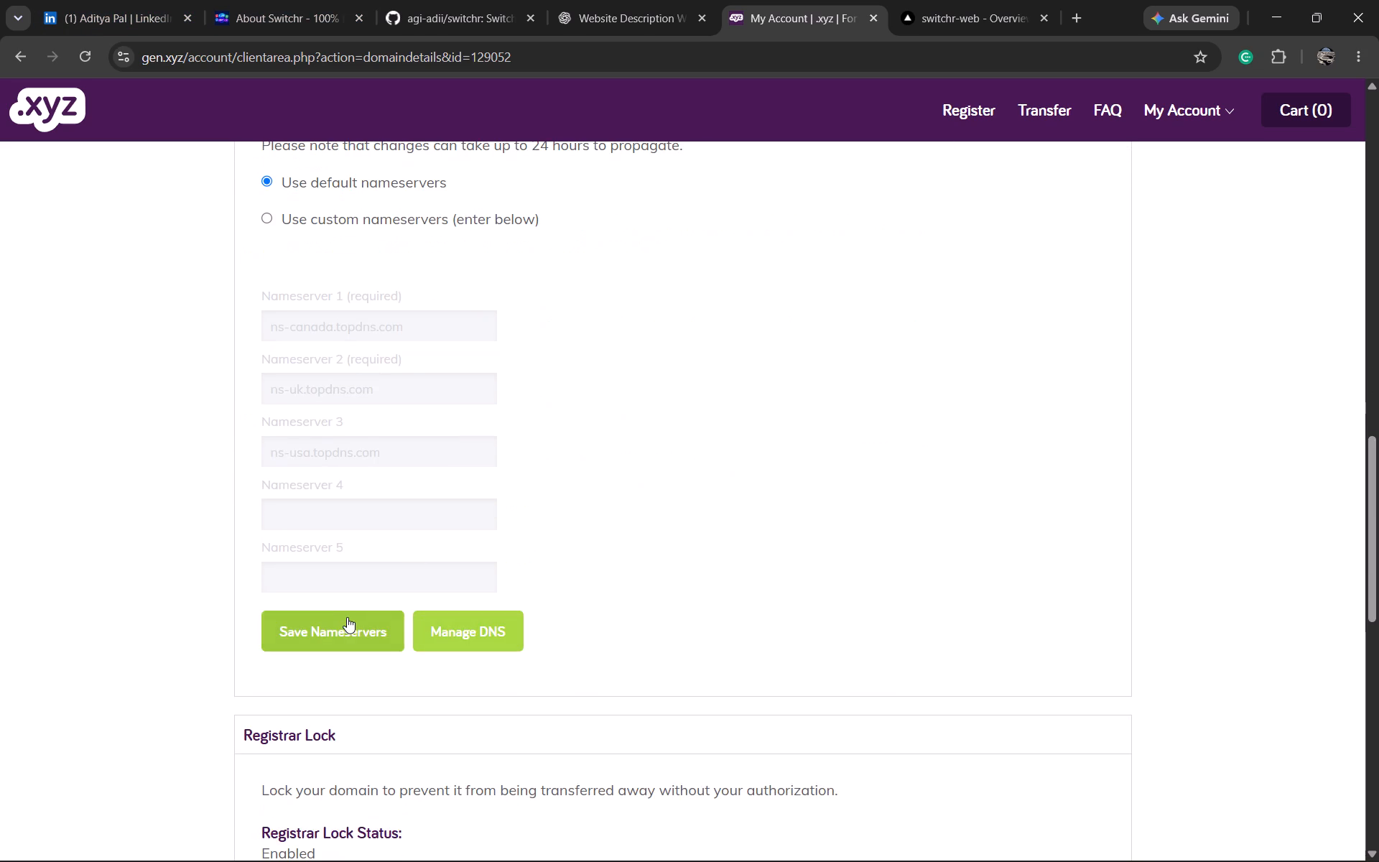
pyautogui.click(345, 617)
pyautogui.scroll(2, 386, 445)
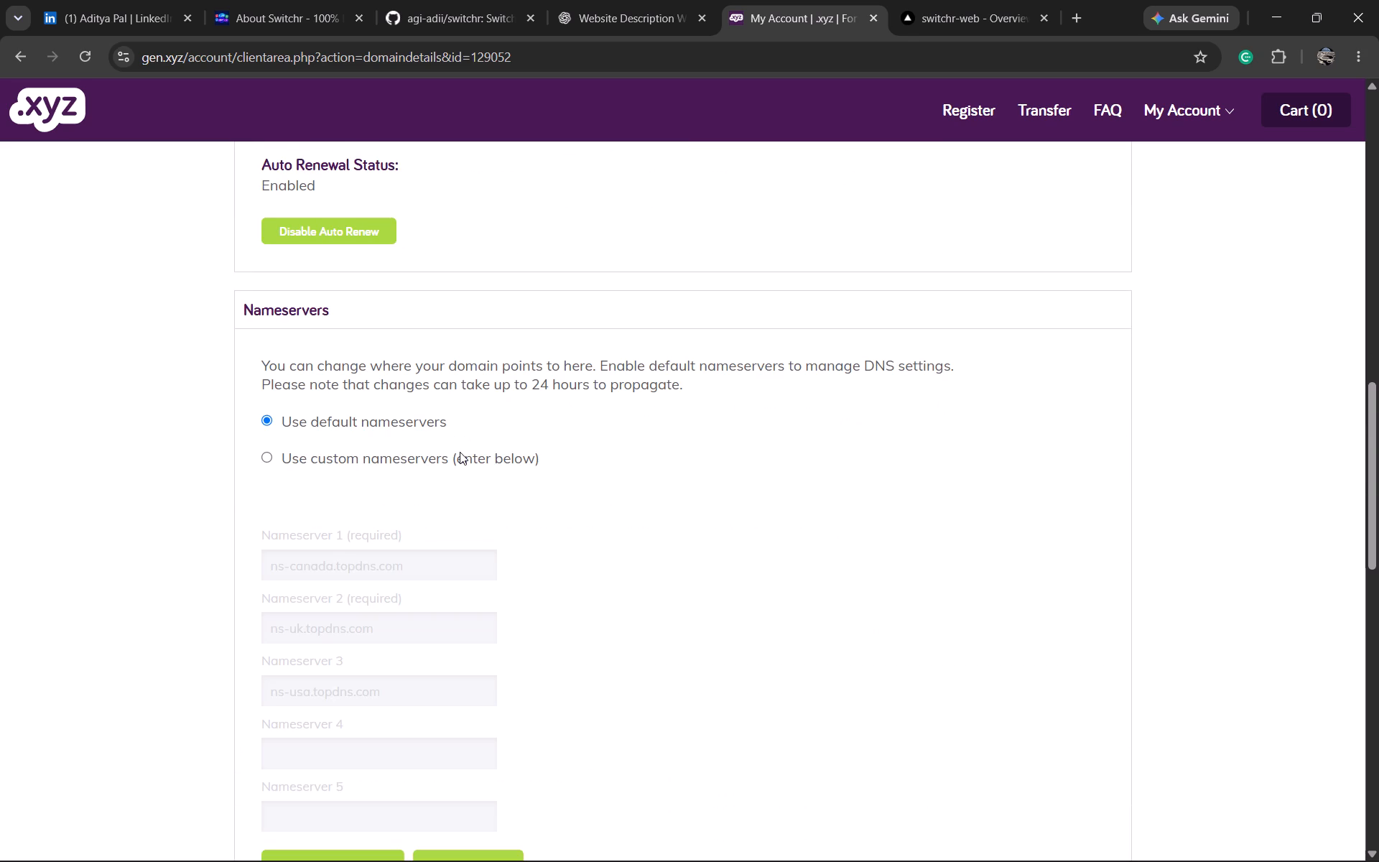
pyautogui.scroll(-1, 460, 452)
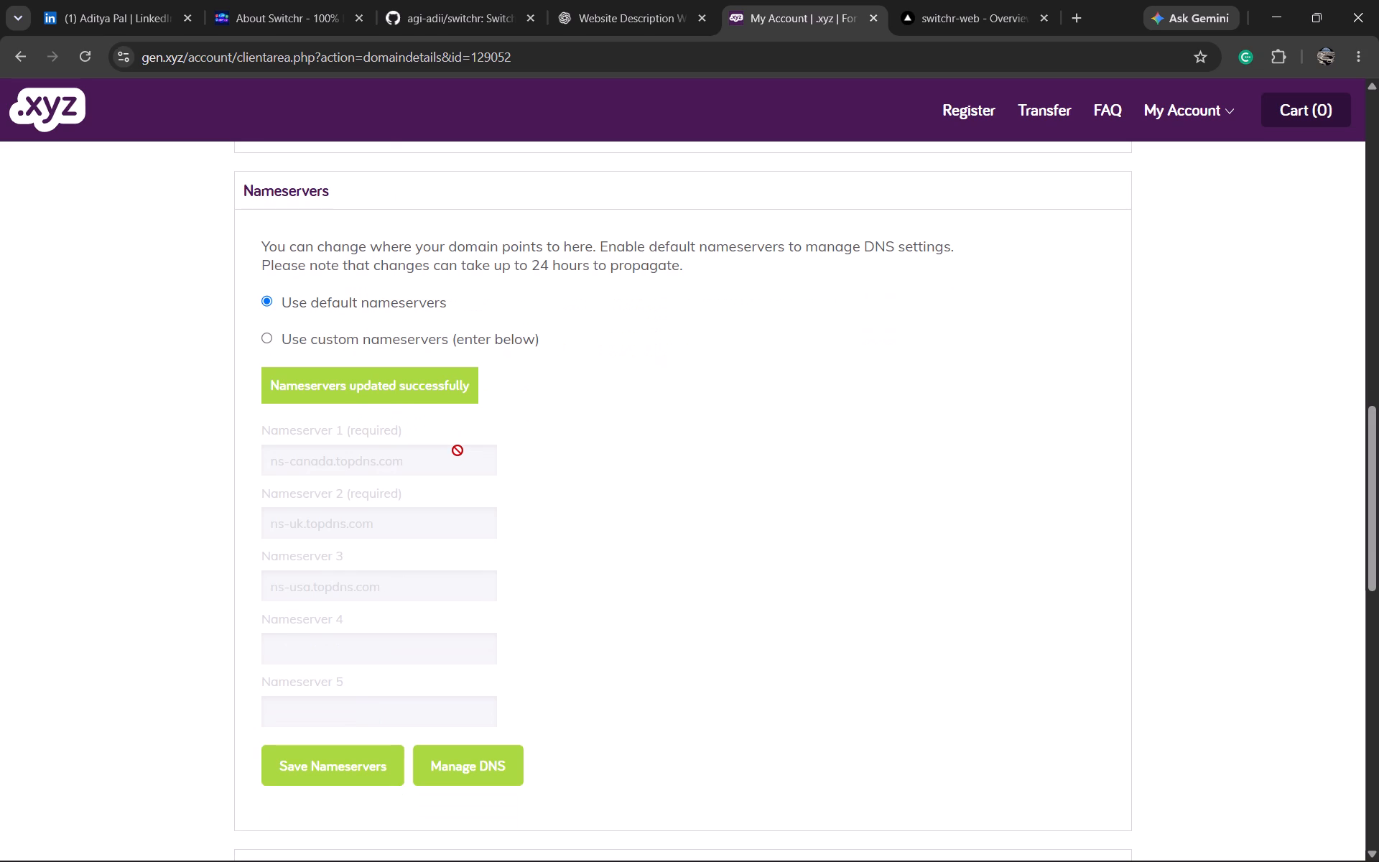
pyautogui.scroll(1, 426, 407)
pyautogui.scroll(-1, 399, 448)
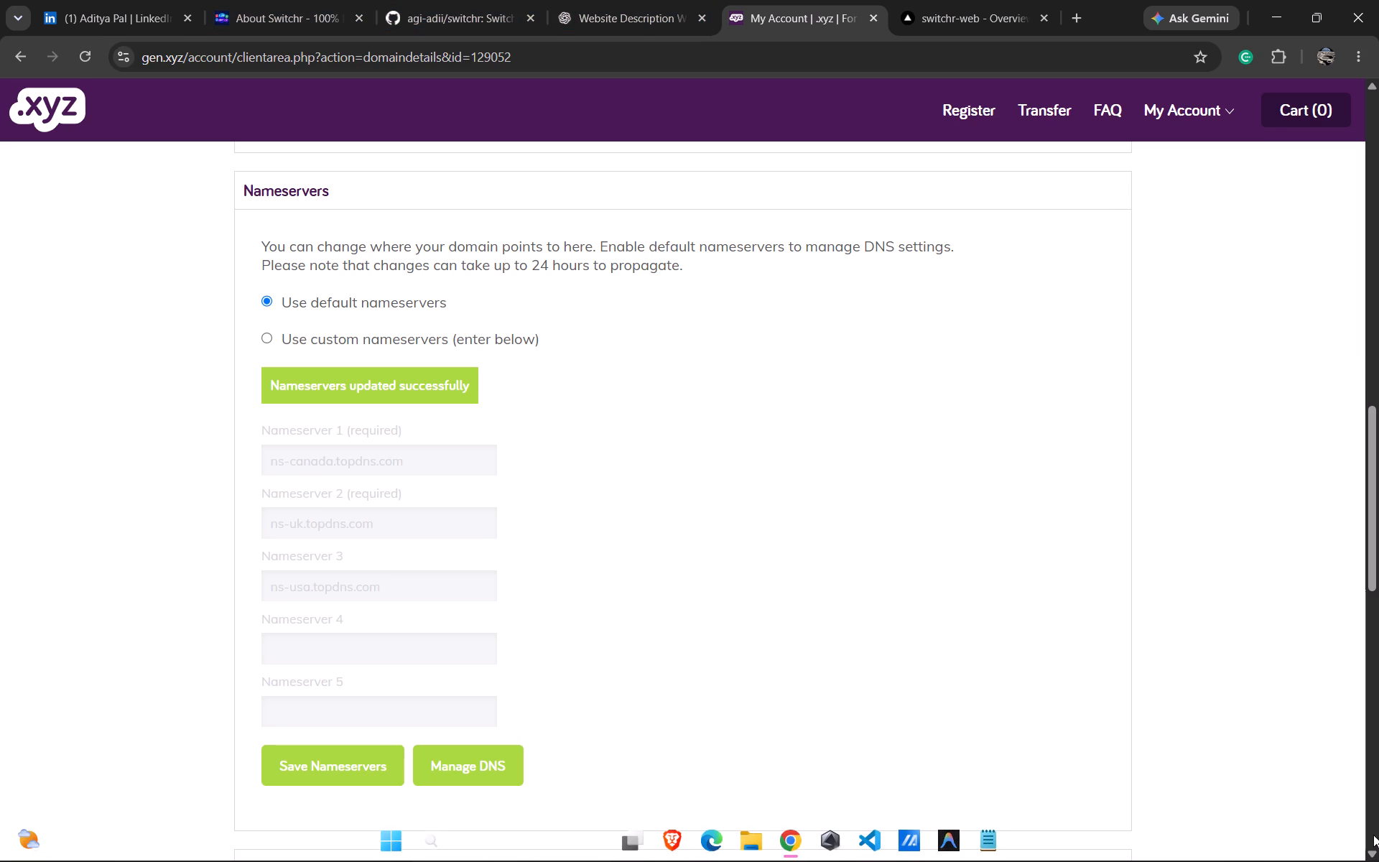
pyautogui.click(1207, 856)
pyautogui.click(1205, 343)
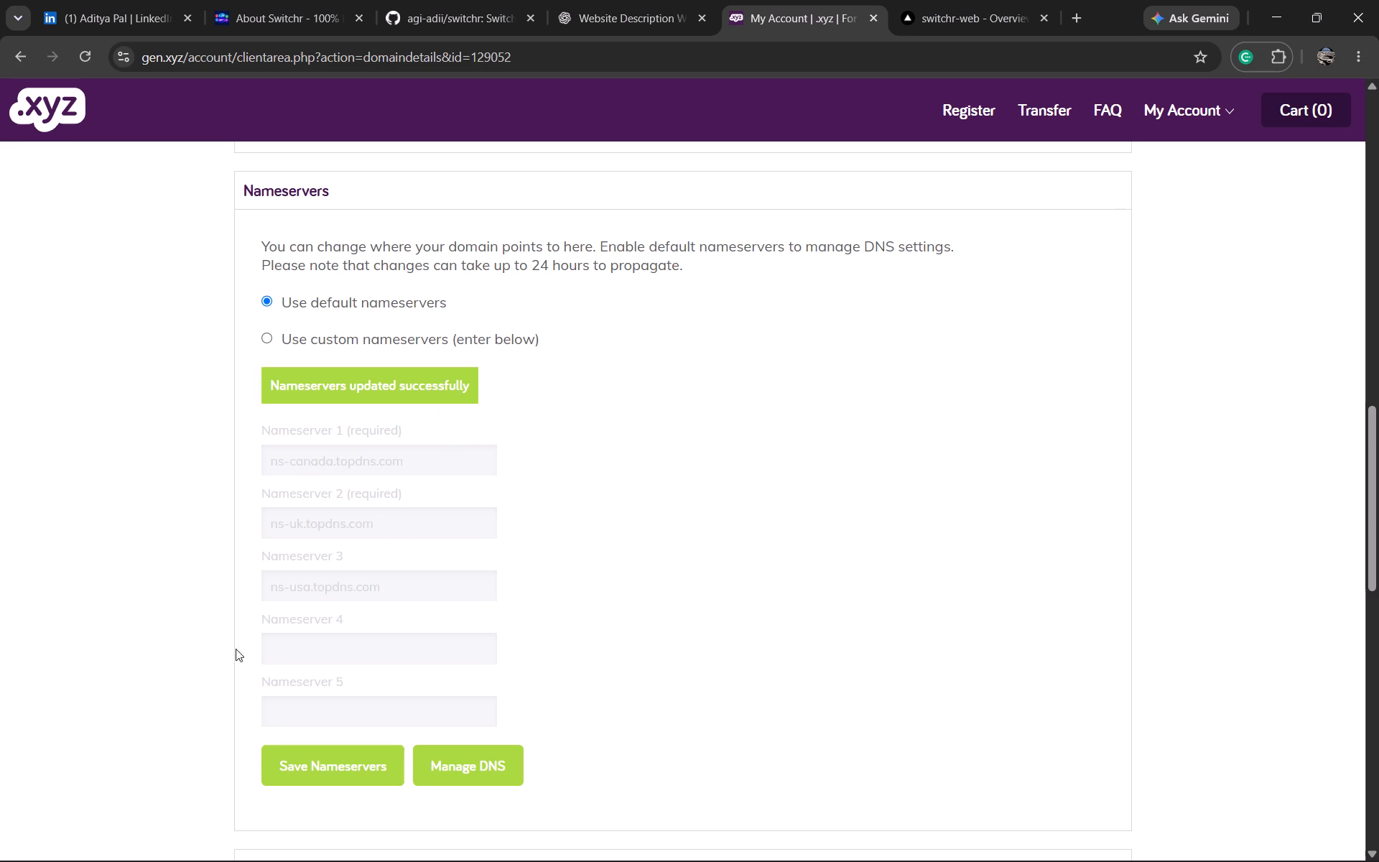
pyautogui.click(926, 9)
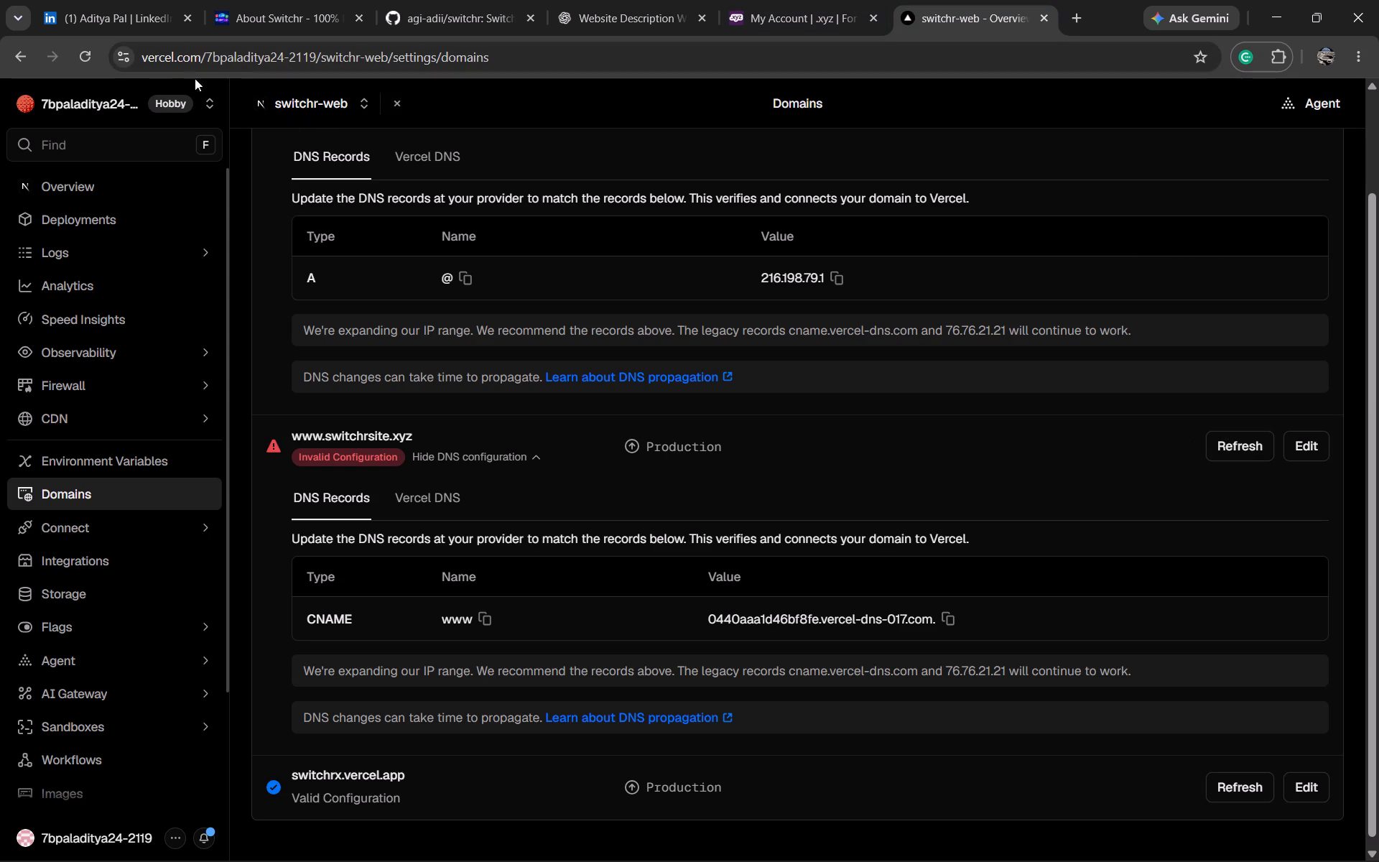
pyautogui.click(96, 60)
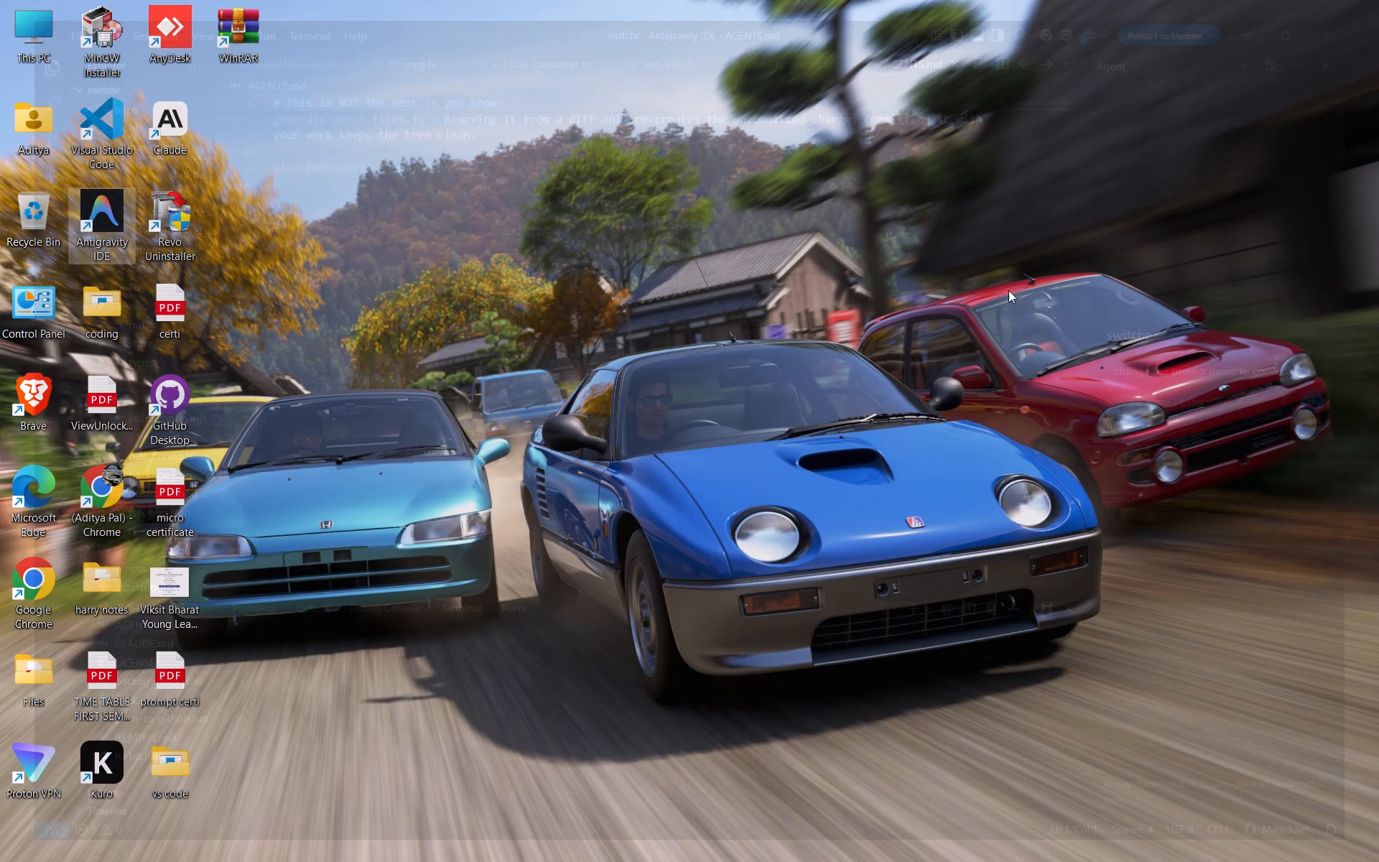
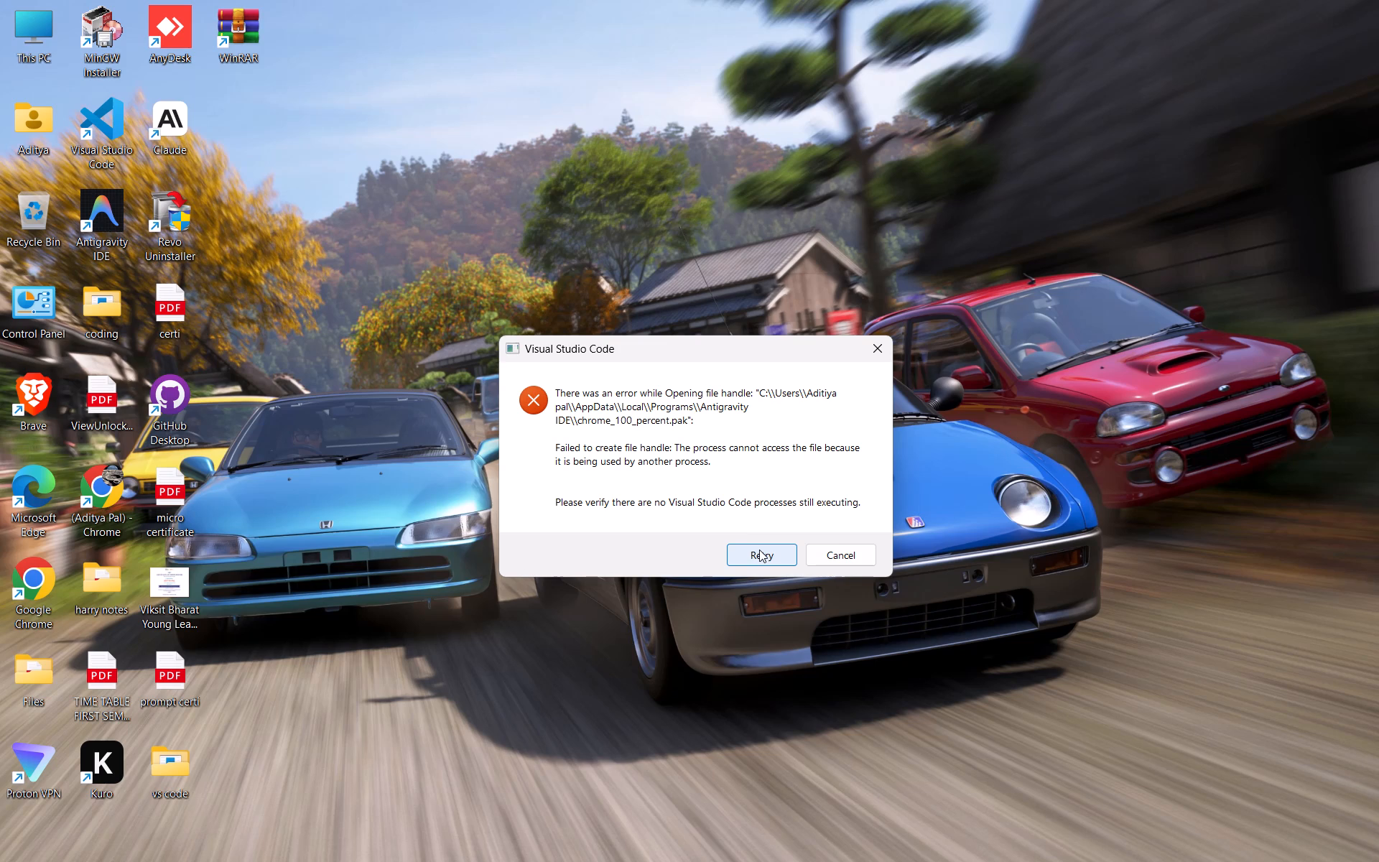
# Retry the Antigravity IDE update that is blocked by the file in use.
pyautogui.click(745, 557)
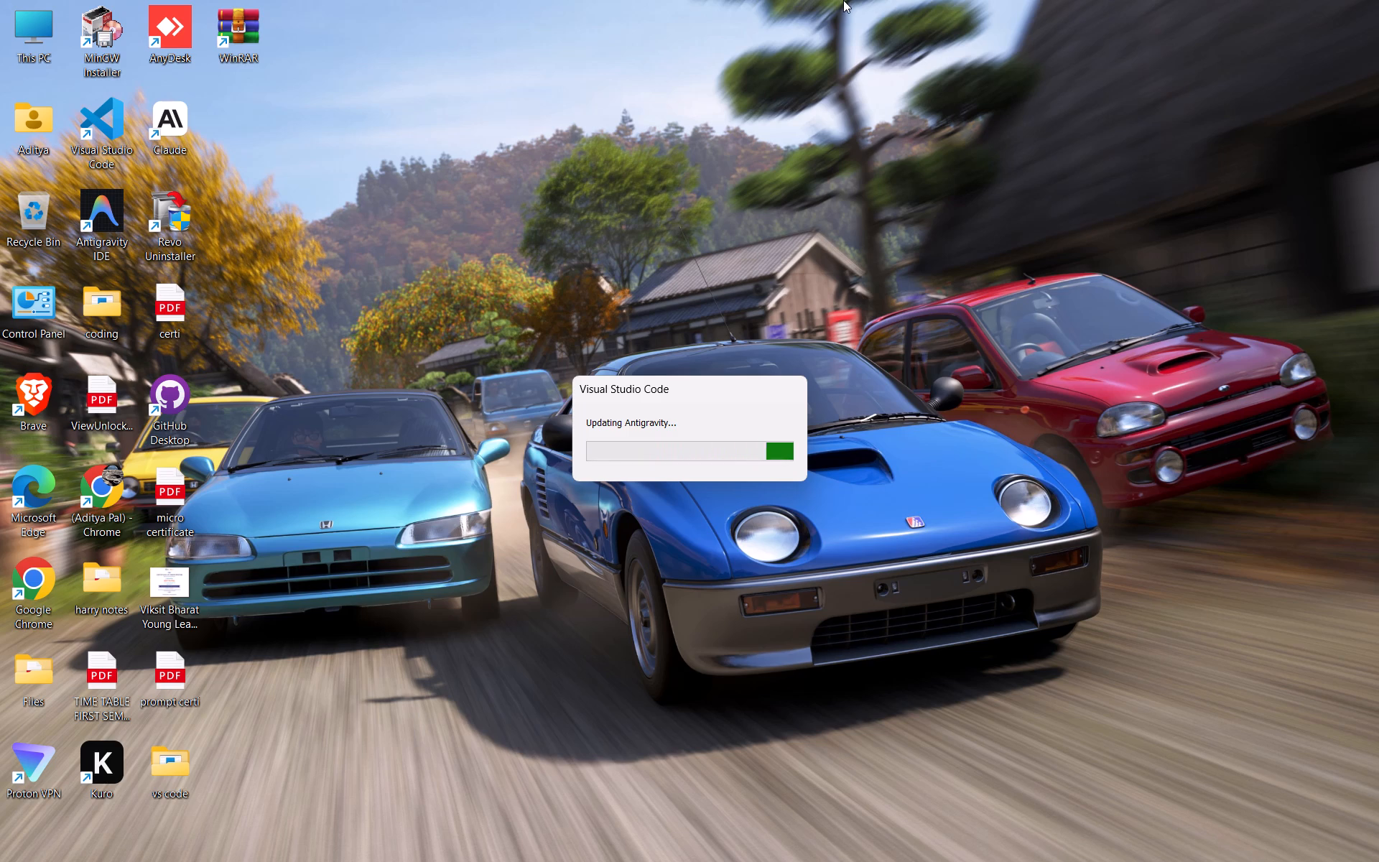
# Open the Windows quick settings to view the network, power and sound controls.
pyautogui.click(1260, 835)
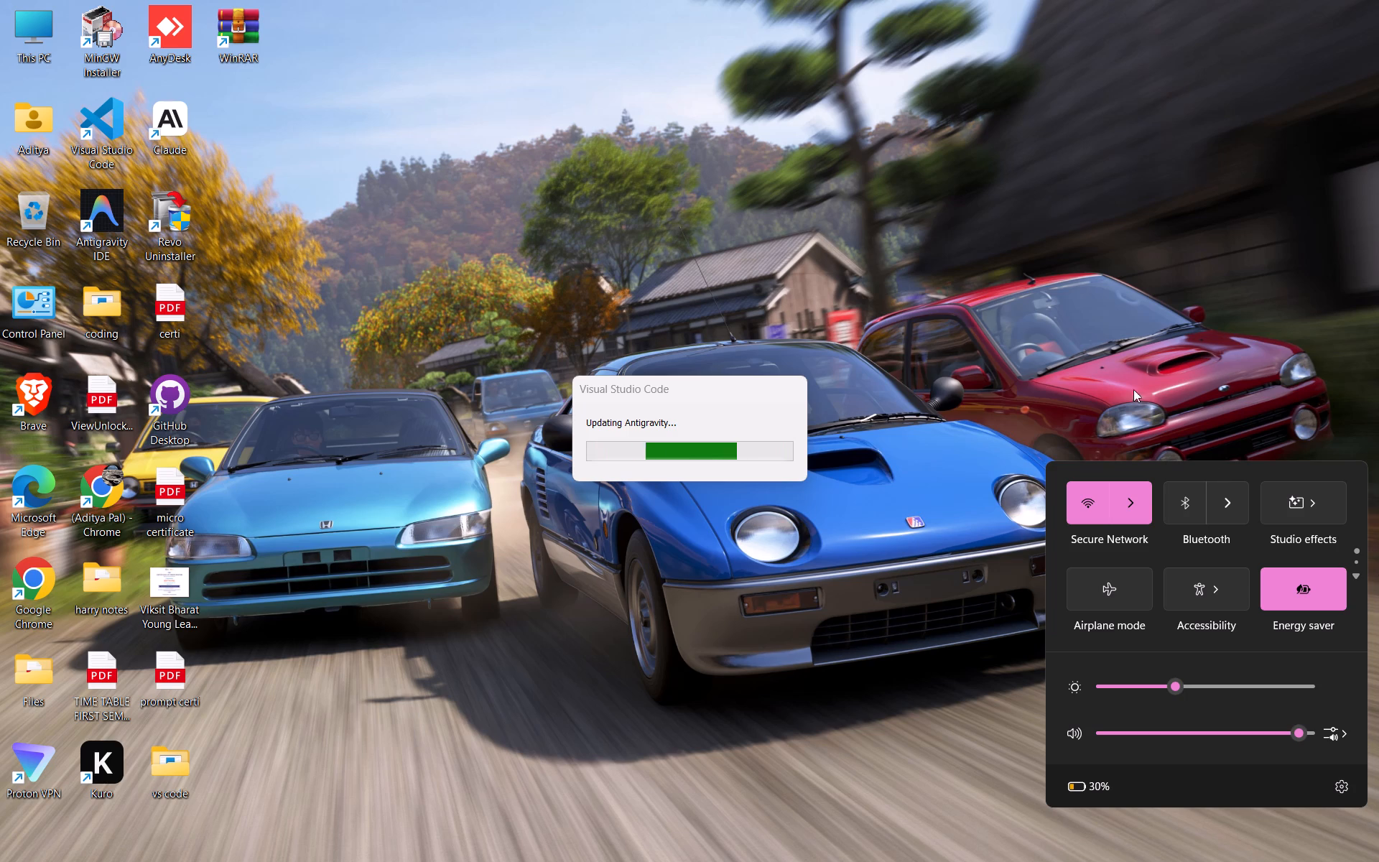
# Dismiss the quick settings and bring the Antigravity update progress window into focus.
pyautogui.click(1086, 335)
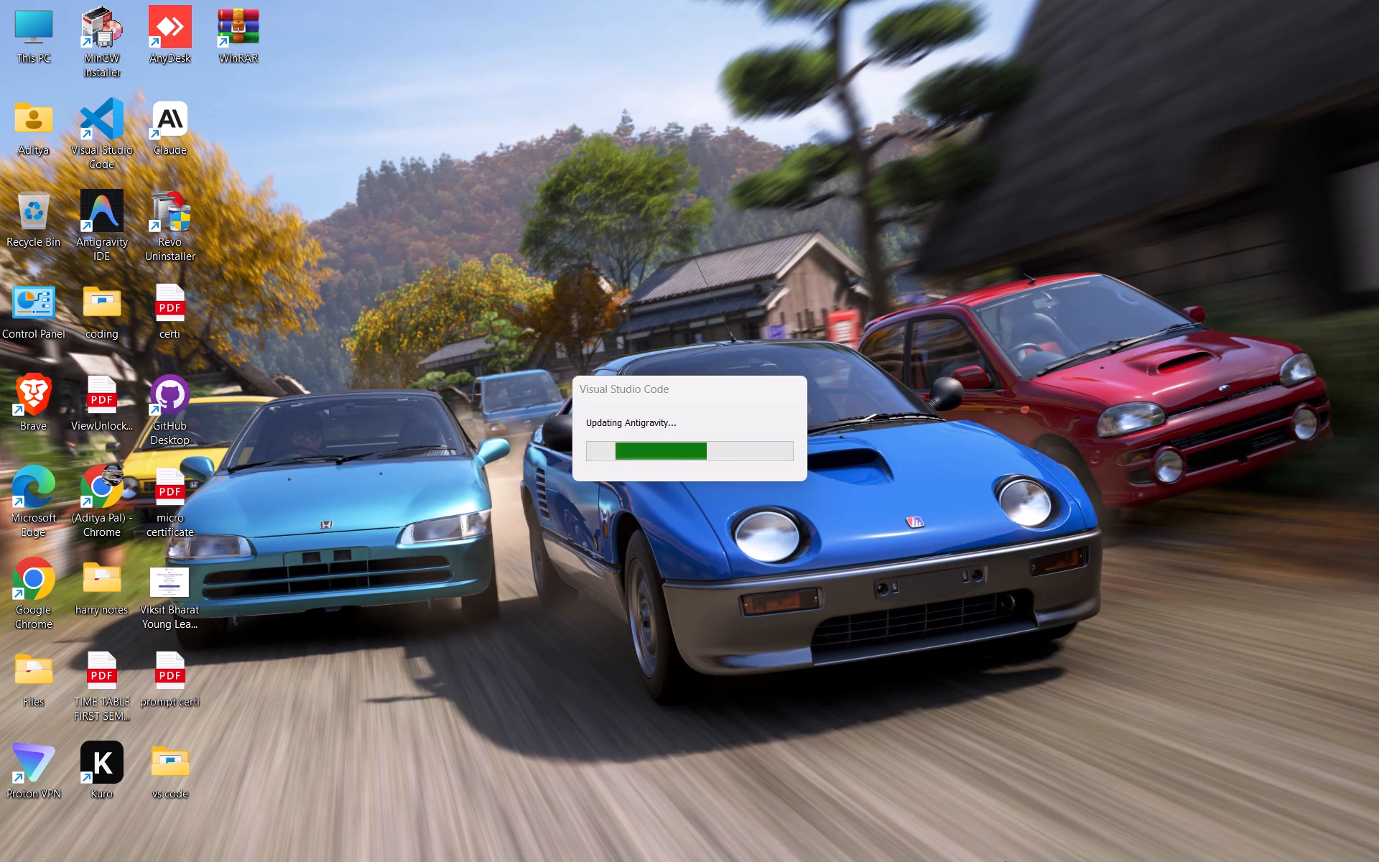
pyautogui.click(991, 851)
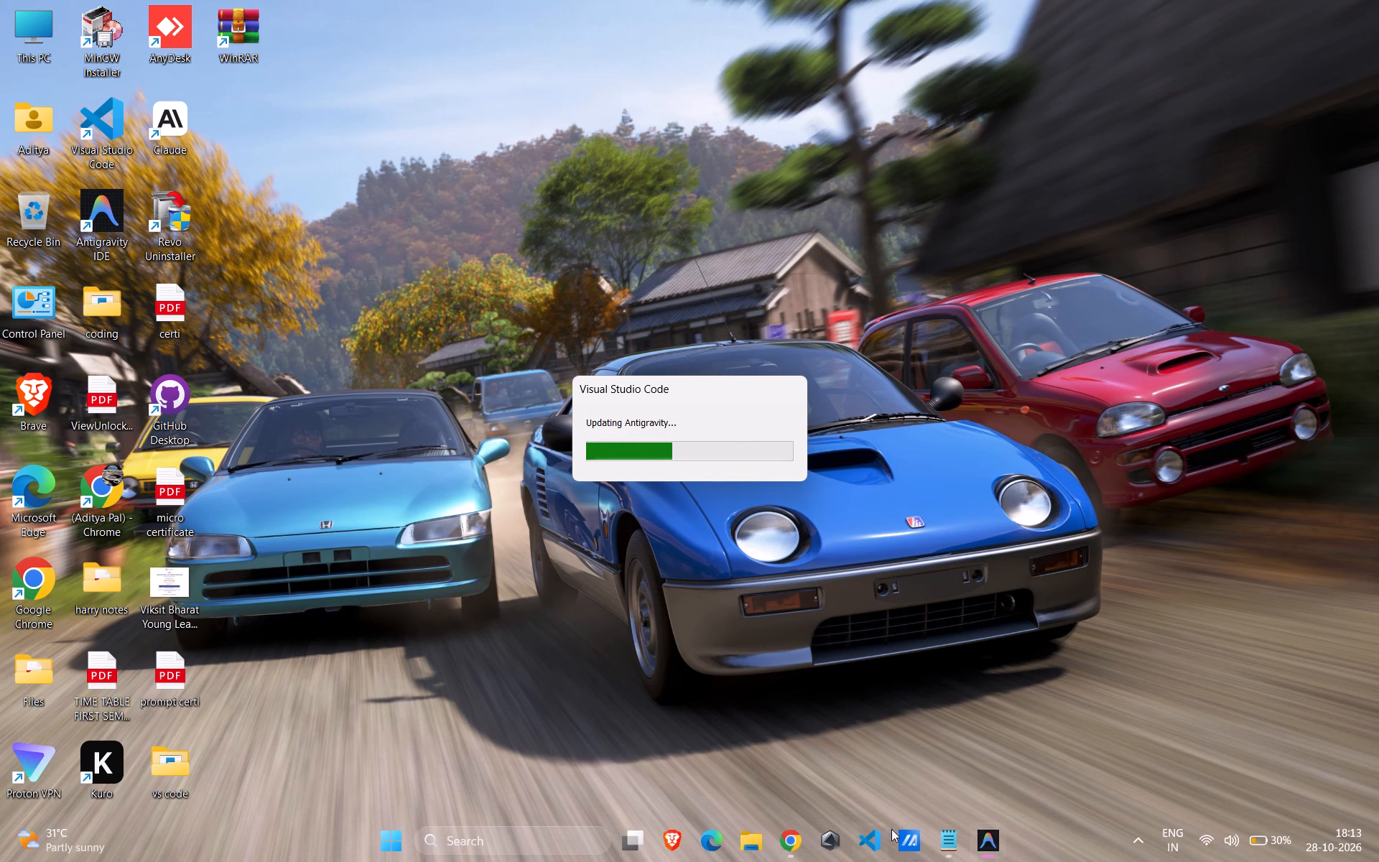
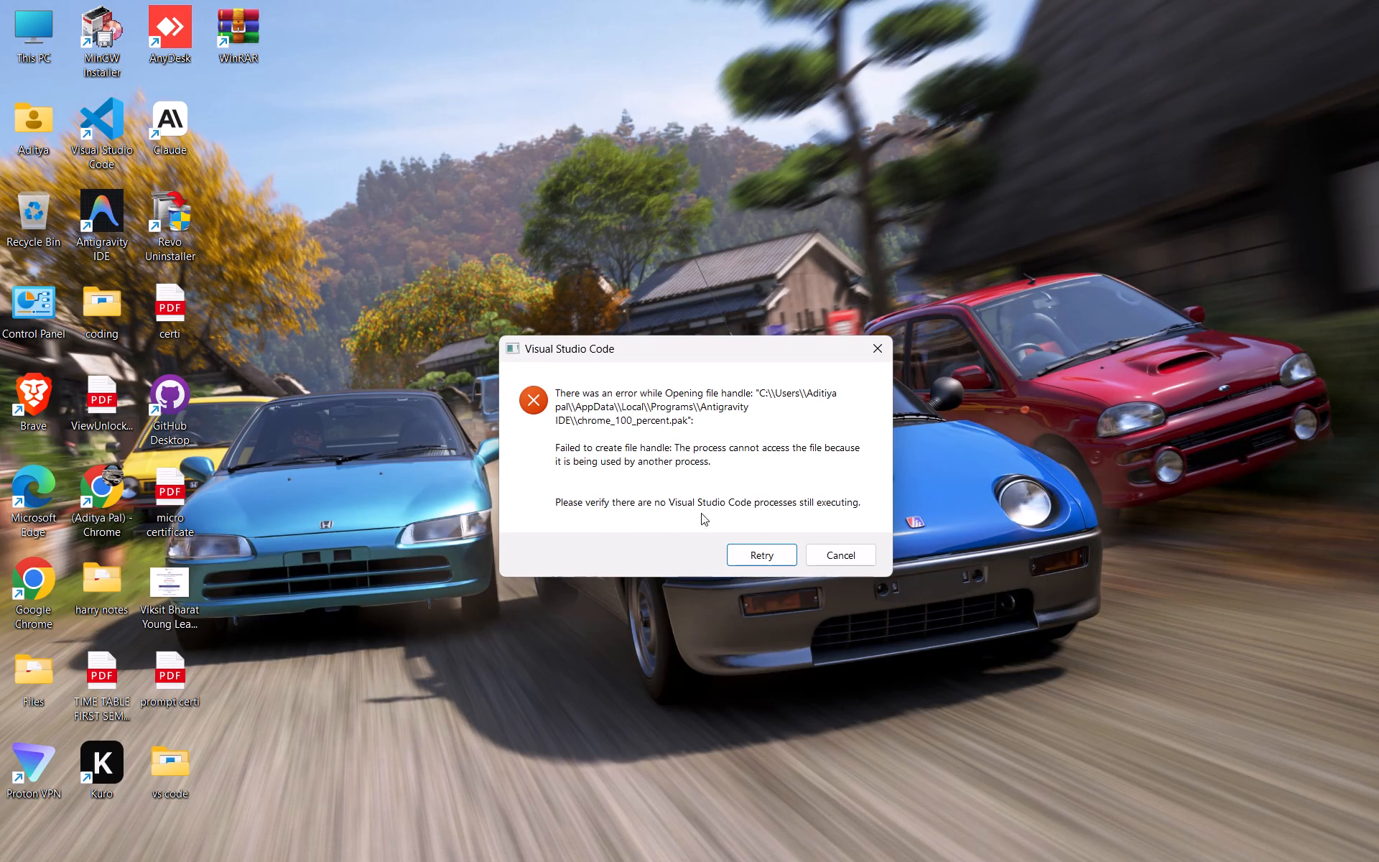
# Retry the Antigravity IDE update that is blocked by chrome_100_percent.pak being in use by another process.
pyautogui.click(771, 564)
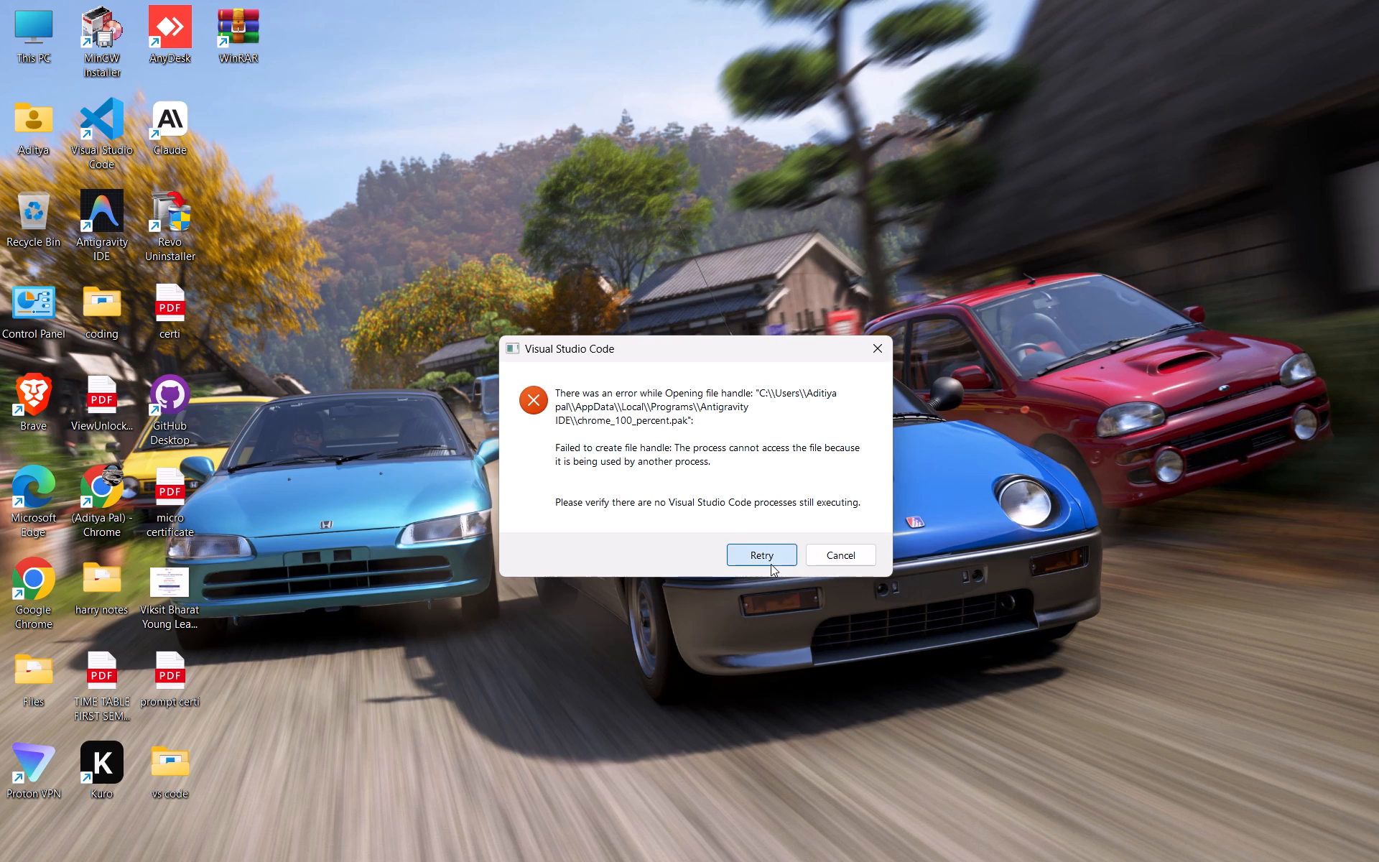